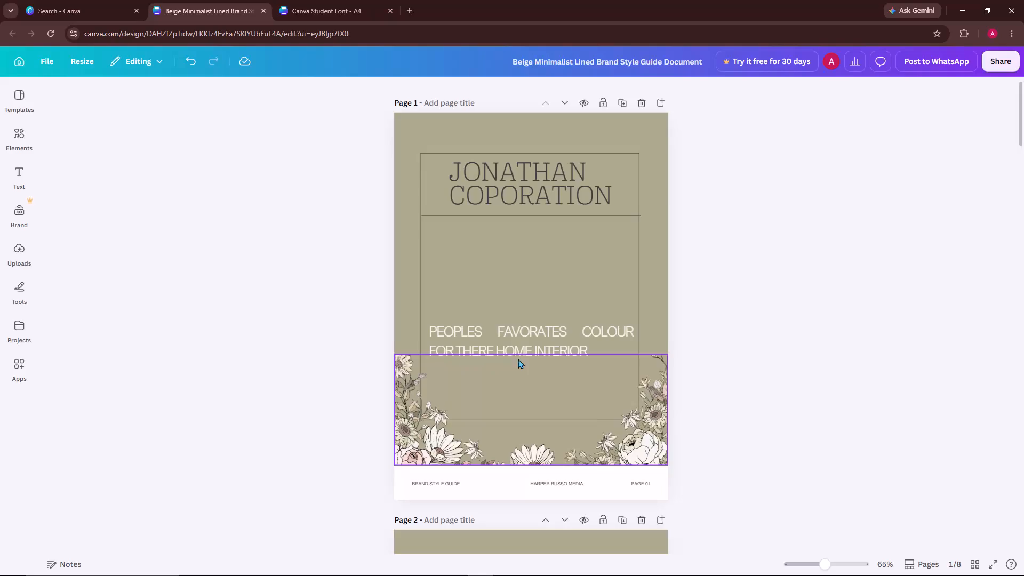
Replace the page 2 headline of the brand style guide with "creating colour for home,".
{"action": "scroll", "coordinate": [518, 359], "scroll_direction": "up", "scroll_amount": 1}
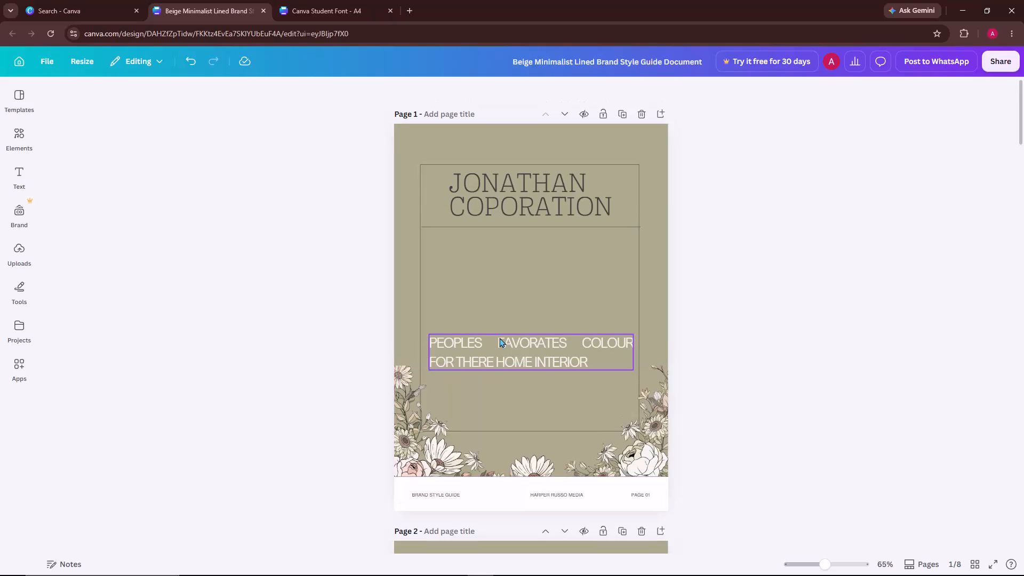
{"action": "scroll", "coordinate": [499, 338], "scroll_direction": "down", "scroll_amount": 4}
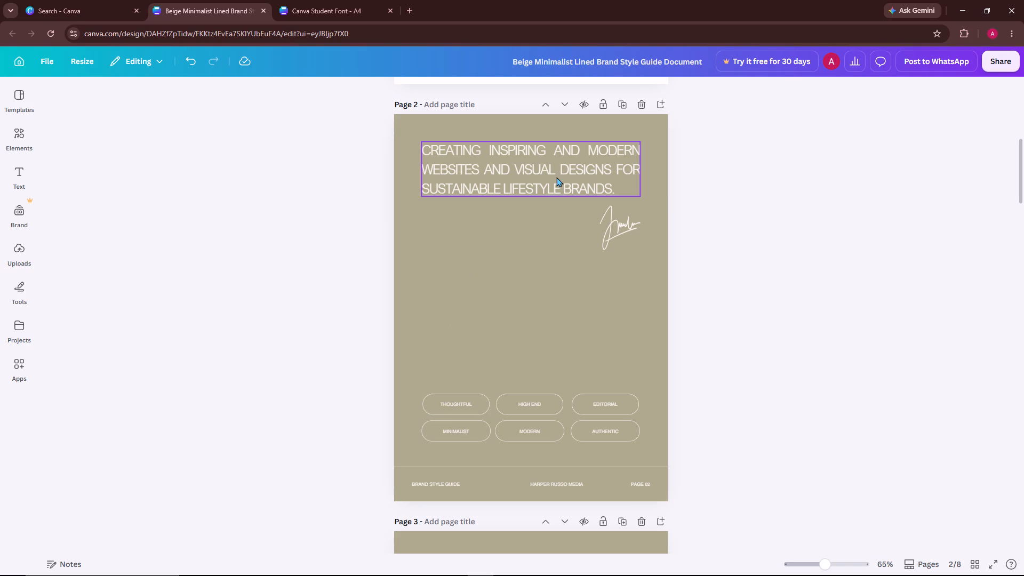
{"action": "scroll", "coordinate": [475, 222], "scroll_direction": "up", "scroll_amount": 4}
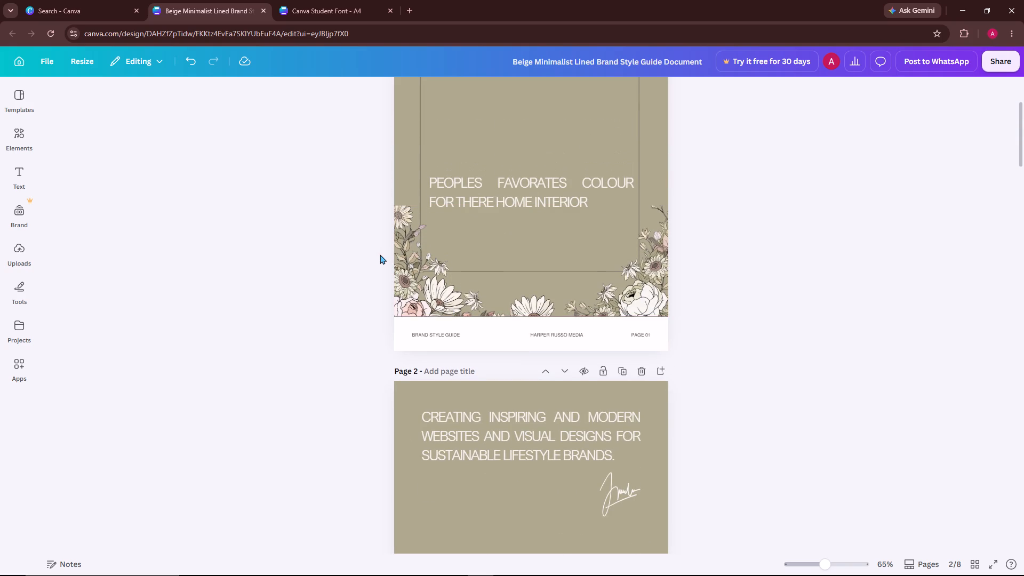
{"action": "left_click", "coordinate": [510, 429]}
{"action": "left_click", "coordinate": [510, 429]}
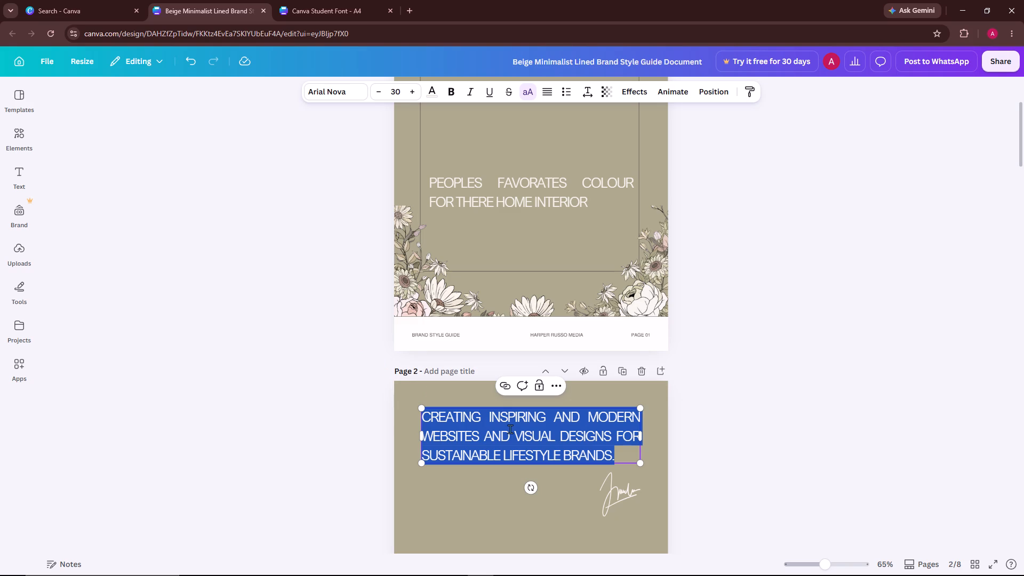
{"action": "key", "text": "BackSpace"}
{"action": "type", "text": "creating"}
{"action": "key", "text": "space"}
{"action": "type", "text": "colour"}
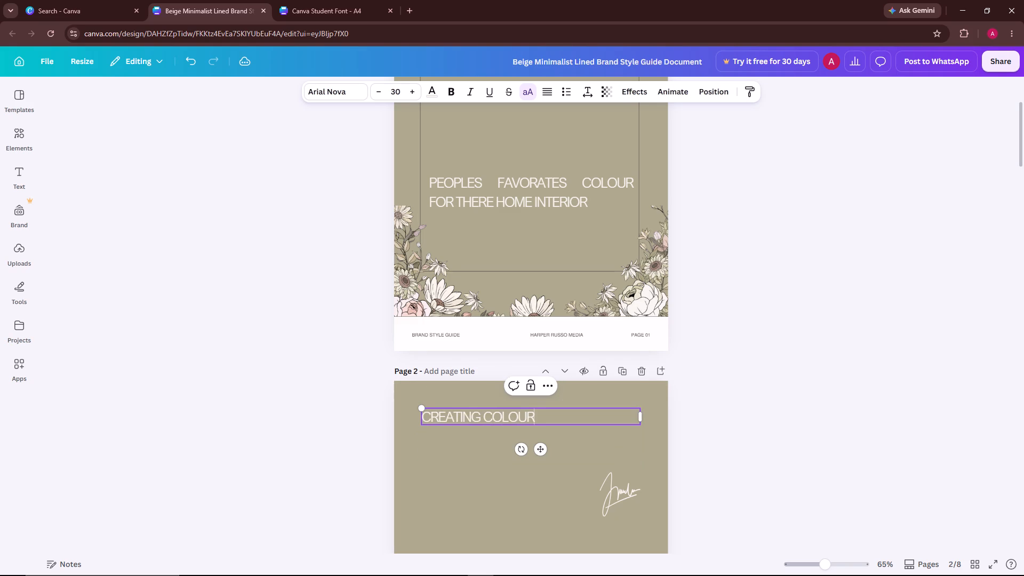
{"action": "key", "text": "space"}
{"action": "type", "text": "for"}
{"action": "key", "text": "space"}
{"action": "type", "text": "home"}
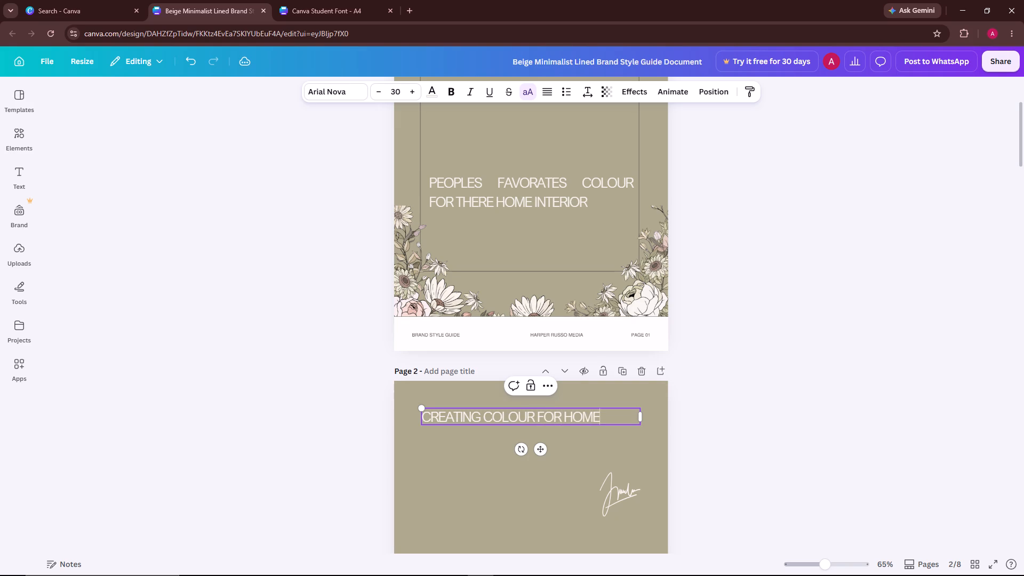
{"action": "key", "text": "comma"}
{"action": "key", "text": "space"}
Continue the page 2 headline with "as well as interior design".
{"action": "key", "text": "a"}
{"action": "type", "text": "s well"}
{"action": "key", "text": "l"}
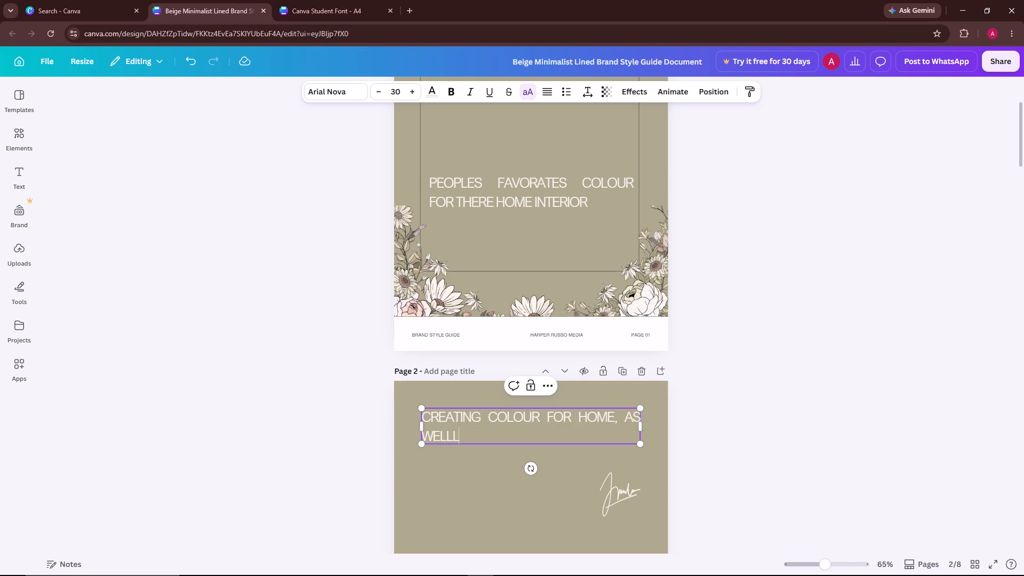
{"action": "key", "text": "BackSpace"}
{"action": "key", "text": "space"}
{"action": "type", "text": "as"}
{"action": "key", "text": "space"}
{"action": "type", "text": "int"}
{"action": "type", "text": "erior"}
{"action": "key", "text": "space"}
{"action": "type", "text": "design"}
{"action": "key", "text": "space"}
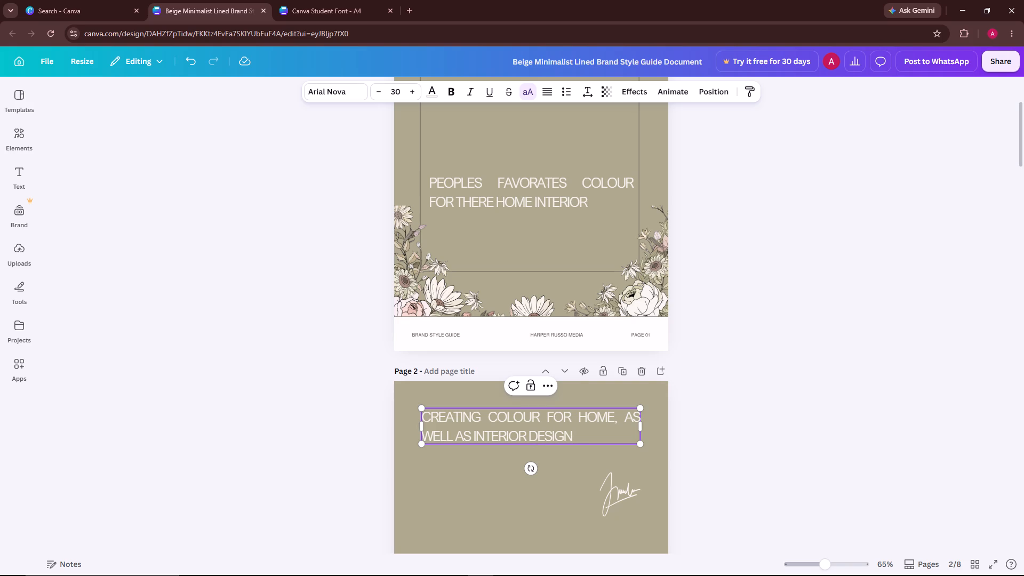
Extend the page 2 headline with "for home factory".
{"action": "type", "text": "for fac"}
{"action": "key", "text": "BackSpace"}
{"action": "key", "text": "BackSpace"}
{"action": "key", "text": "BackSpace"}
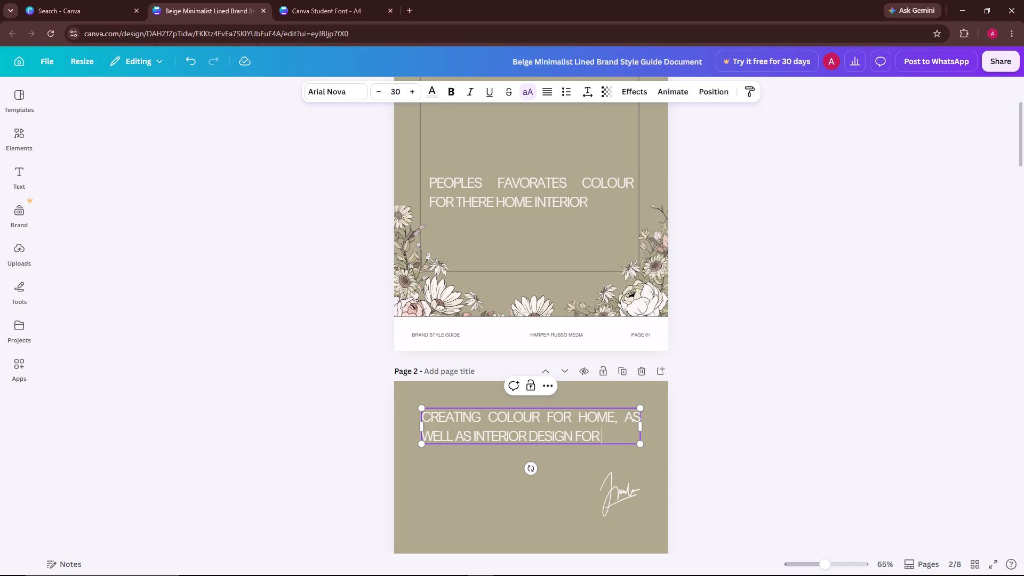
{"action": "key", "text": "space"}
{"action": "key", "text": "BackSpace"}
{"action": "type", "text": "home fac"}
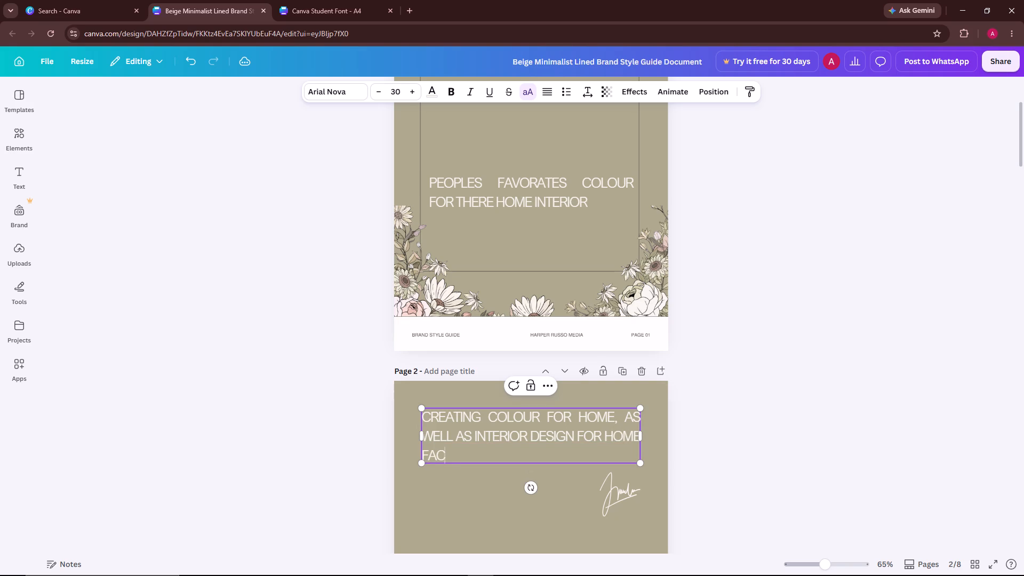
{"action": "type", "text": "tory"}
{"action": "key", "text": "space"}
Finish the page 2 headline with ", grosarry ans so one." and deselect it.
{"action": "key", "text": "BackSpace"}
{"action": "type", "text": ","}
{"action": "key", "text": "space"}
{"action": "type", "text": "gr"}
{"action": "type", "text": "osarry"}
{"action": "key", "text": "space"}
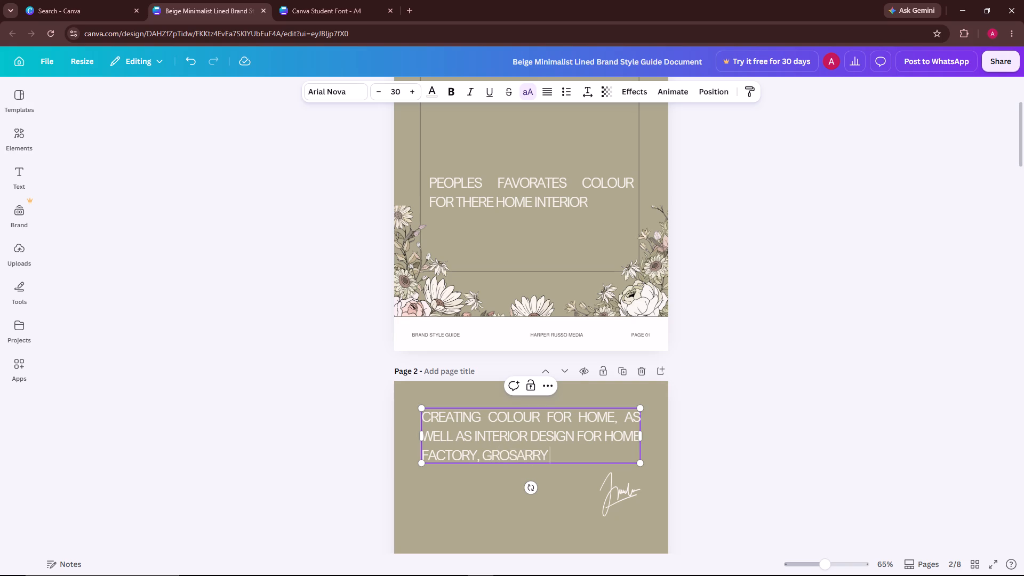
{"action": "type", "text": "ans so one"}
{"action": "key", "text": "space"}
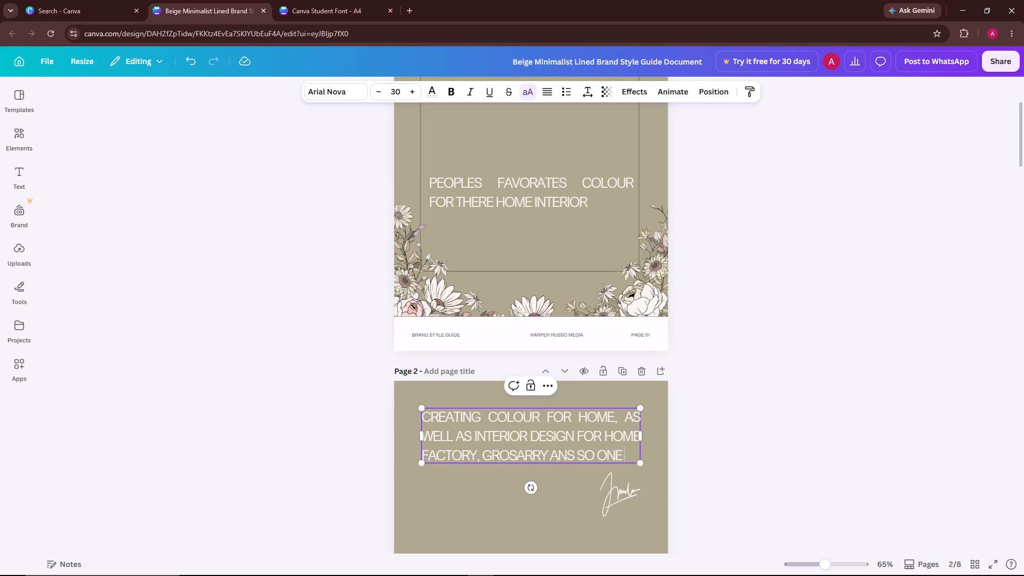
{"action": "key", "text": "BackSpace"}
{"action": "key", "text": "period"}
{"action": "scroll", "coordinate": [368, 375], "scroll_direction": "down", "scroll_amount": 2}
{"action": "scroll", "coordinate": [563, 354], "scroll_direction": "down", "scroll_amount": 4}
{"action": "left_click", "coordinate": [653, 252]}
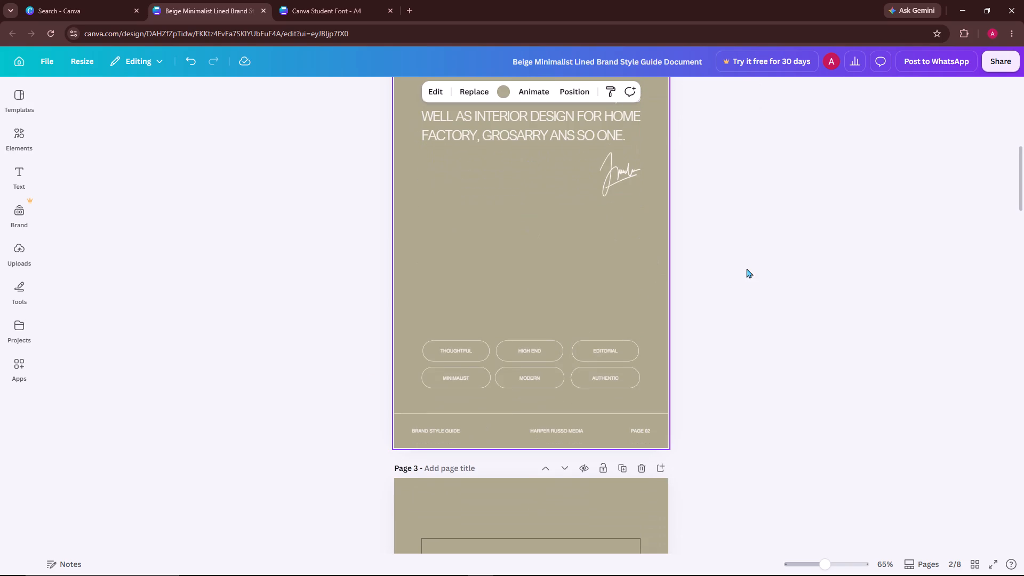
{"action": "left_click", "coordinate": [798, 266]}
Review the brand style guide's pages from the cover through the Elements page and back to page 2.
{"action": "scroll", "coordinate": [795, 279], "scroll_direction": "up", "scroll_amount": 2}
{"action": "scroll", "coordinate": [789, 327], "scroll_direction": "up", "scroll_amount": 4}
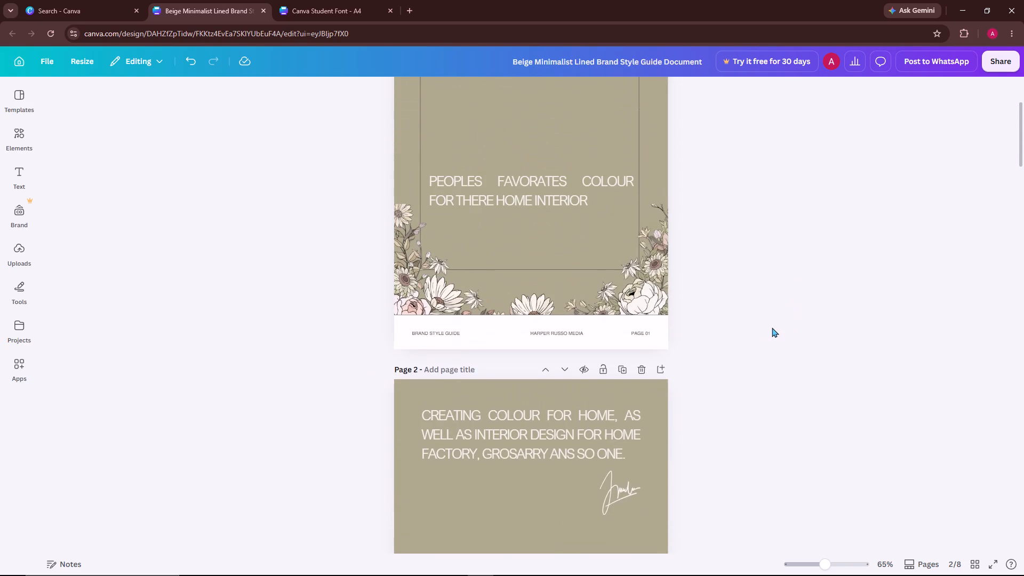
{"action": "scroll", "coordinate": [754, 313], "scroll_direction": "up", "scroll_amount": 6}
{"action": "scroll", "coordinate": [754, 313], "scroll_direction": "down", "scroll_amount": 2}
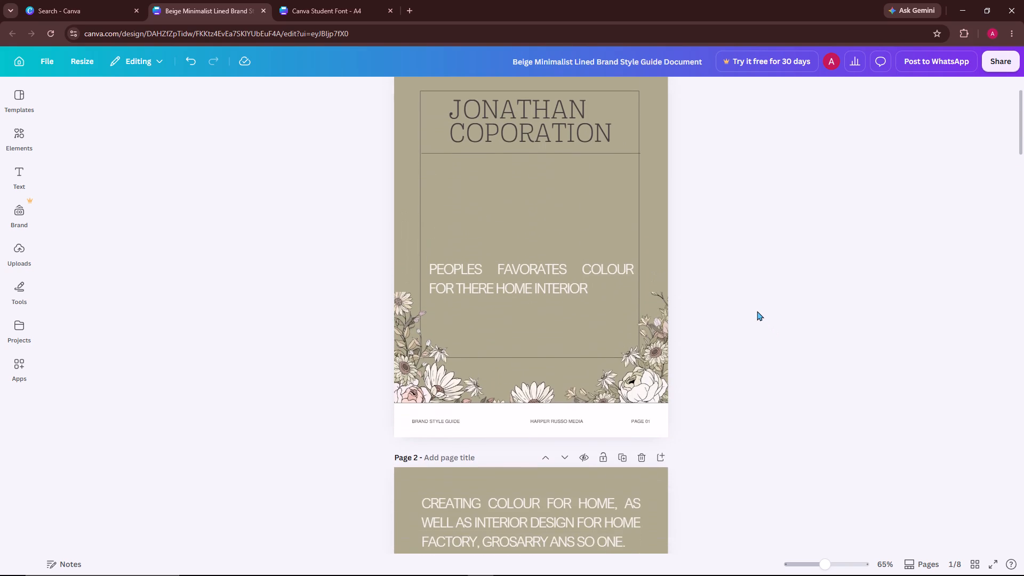
{"action": "scroll", "coordinate": [757, 311], "scroll_direction": "down", "scroll_amount": 13}
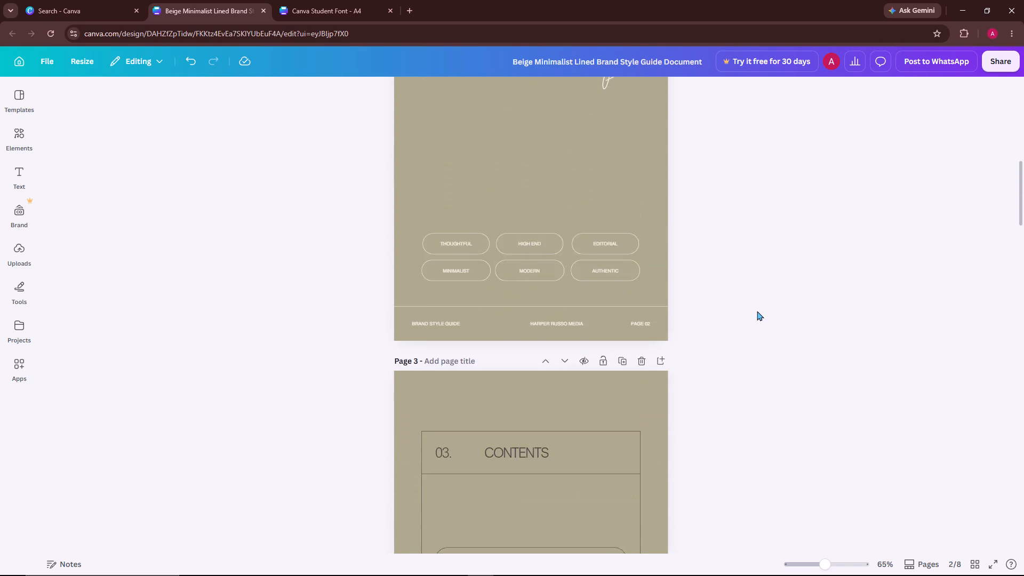
{"action": "scroll", "coordinate": [755, 296], "scroll_direction": "down", "scroll_amount": 3}
{"action": "scroll", "coordinate": [741, 291], "scroll_direction": "up", "scroll_amount": 2}
{"action": "scroll", "coordinate": [741, 291], "scroll_direction": "down", "scroll_amount": 18}
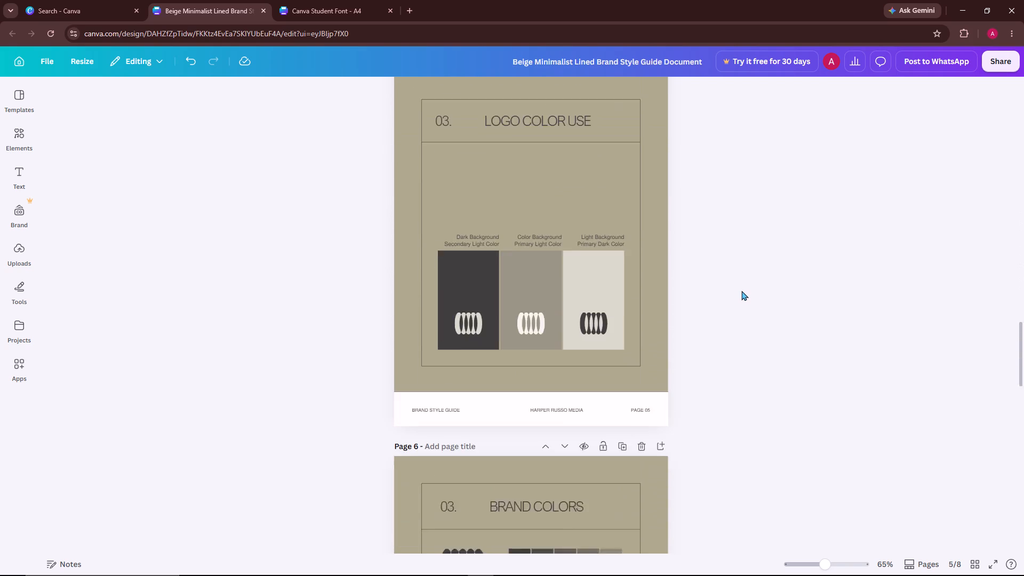
{"action": "scroll", "coordinate": [741, 290], "scroll_direction": "down", "scroll_amount": 10}
{"action": "scroll", "coordinate": [728, 243], "scroll_direction": "down", "scroll_amount": 10}
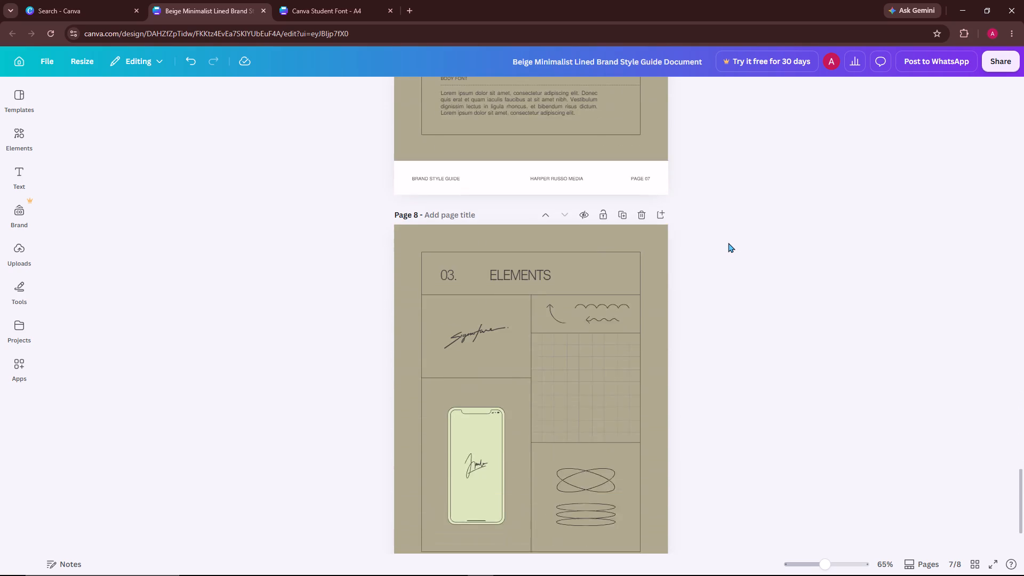
{"action": "scroll", "coordinate": [728, 243], "scroll_direction": "down", "scroll_amount": 4}
{"action": "scroll", "coordinate": [728, 243], "scroll_direction": "up", "scroll_amount": 20}
{"action": "scroll", "coordinate": [728, 243], "scroll_direction": "up", "scroll_amount": 5}
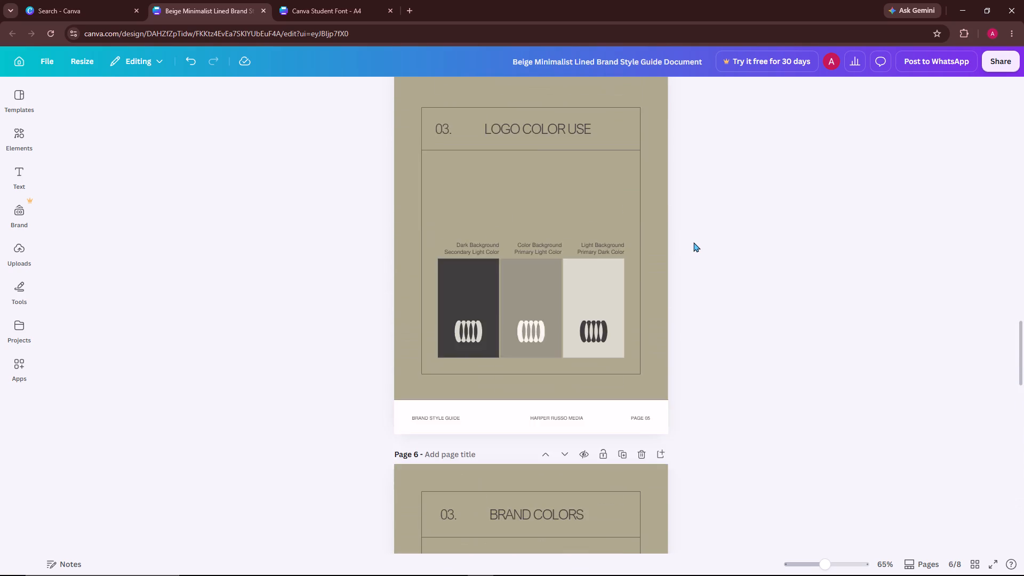
{"action": "scroll", "coordinate": [693, 242], "scroll_direction": "up", "scroll_amount": 16}
{"action": "scroll", "coordinate": [693, 241], "scroll_direction": "up", "scroll_amount": 5}
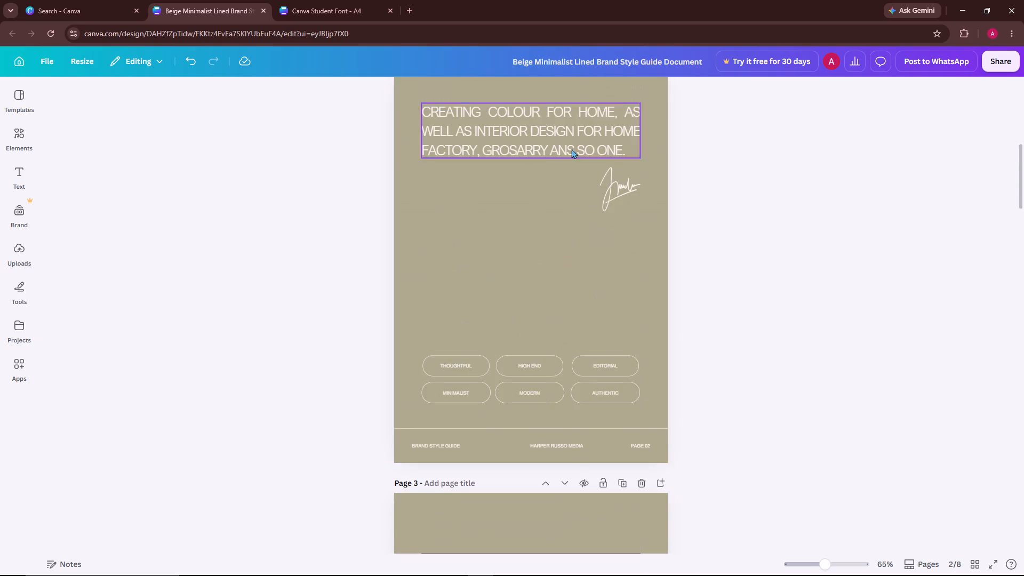
Switch to the Canva Student Font design, duplicate the story paragraph on page 3, and place the copy below the original.
{"action": "left_click", "coordinate": [351, 0]}
{"action": "scroll", "coordinate": [543, 257], "scroll_direction": "down", "scroll_amount": 8}
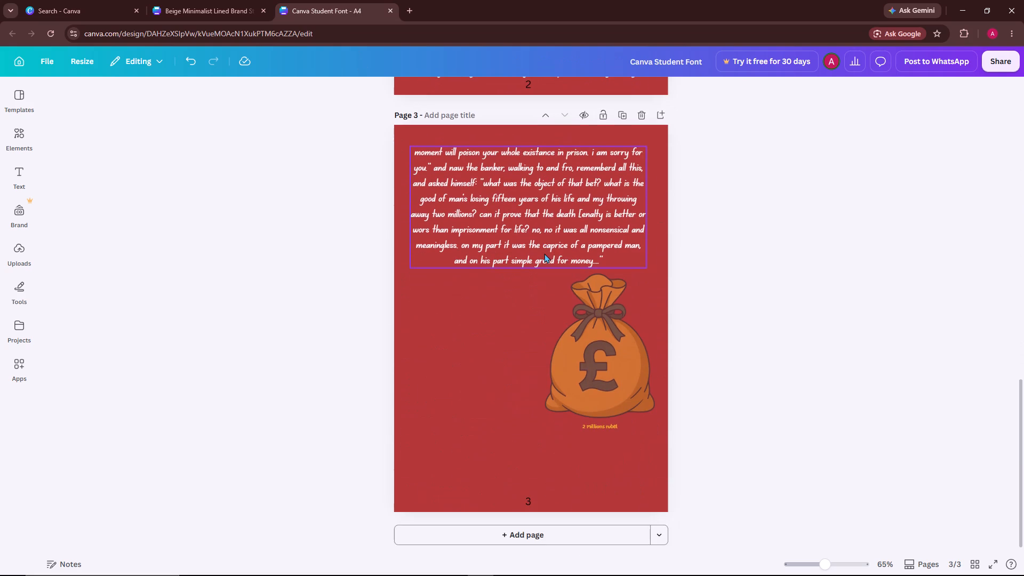
{"action": "scroll", "coordinate": [544, 253], "scroll_direction": "down", "scroll_amount": 1}
{"action": "left_click", "coordinate": [500, 197]}
{"action": "left_click", "coordinate": [533, 123]}
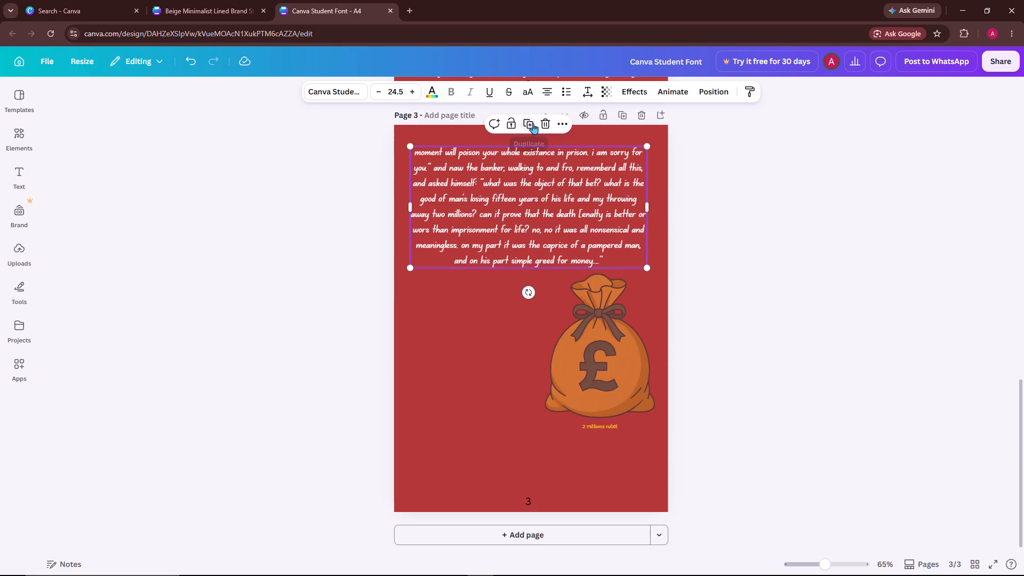
{"action": "left_click_drag", "start_coordinate": [538, 233], "coordinate": [513, 339]}
Narrow the copied paragraph into a column and place it directly below the original, beside the money bag.
{"action": "left_click_drag", "start_coordinate": [390, 314], "coordinate": [546, 311]}
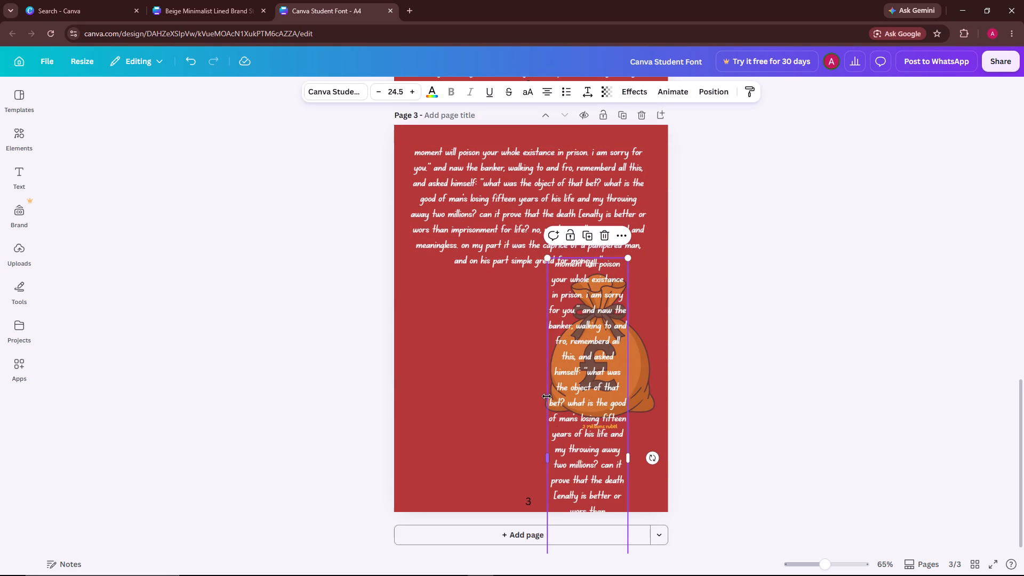
{"action": "left_click_drag", "start_coordinate": [547, 396], "coordinate": [462, 401]}
{"action": "left_click_drag", "start_coordinate": [601, 313], "coordinate": [549, 357]}
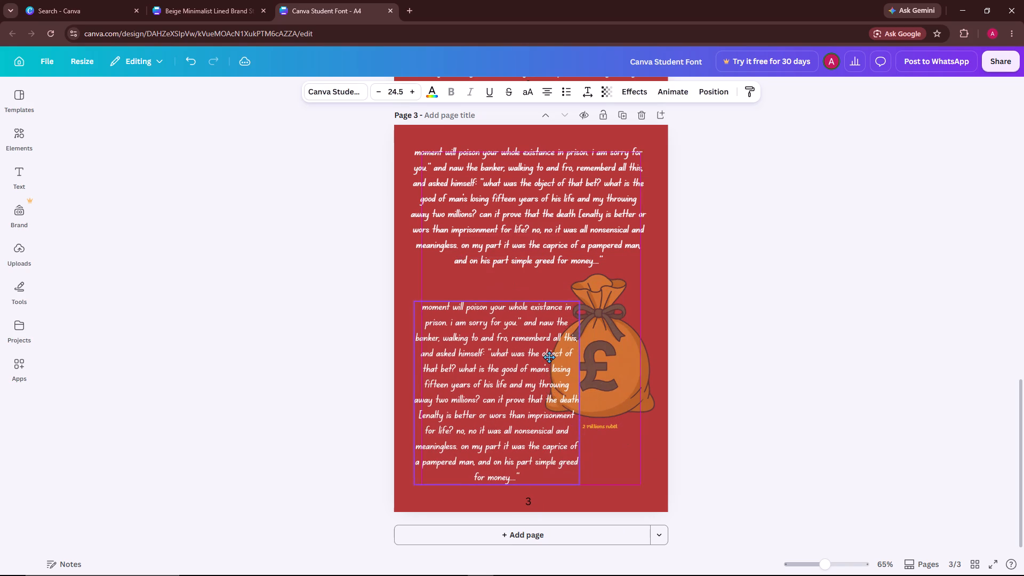
{"action": "left_click_drag", "start_coordinate": [549, 357], "coordinate": [541, 339]}
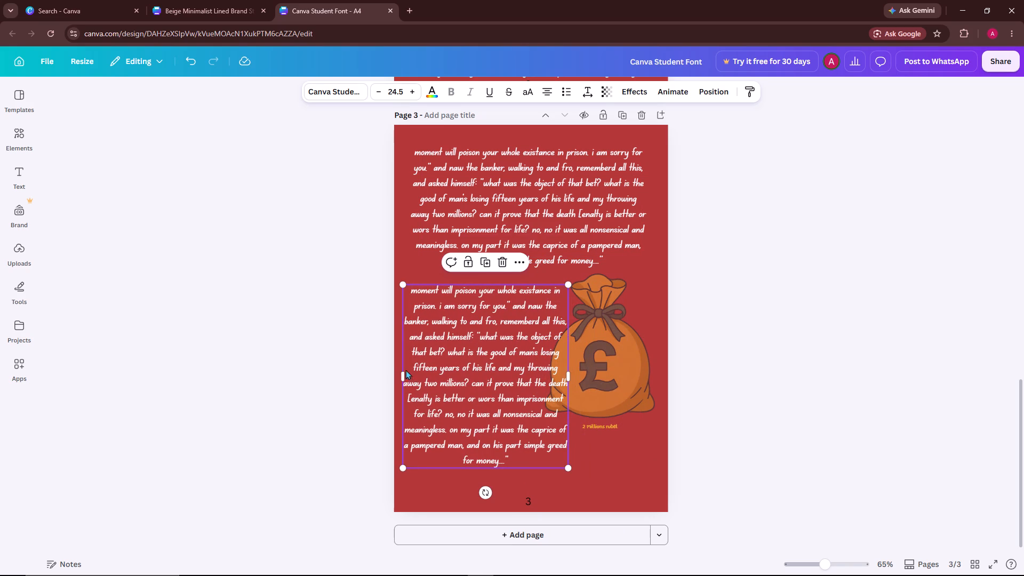
{"action": "left_click_drag", "start_coordinate": [402, 368], "coordinate": [428, 321]}
{"action": "left_click_drag", "start_coordinate": [502, 393], "coordinate": [477, 382]}
{"action": "left_click_drag", "start_coordinate": [405, 388], "coordinate": [409, 382]}
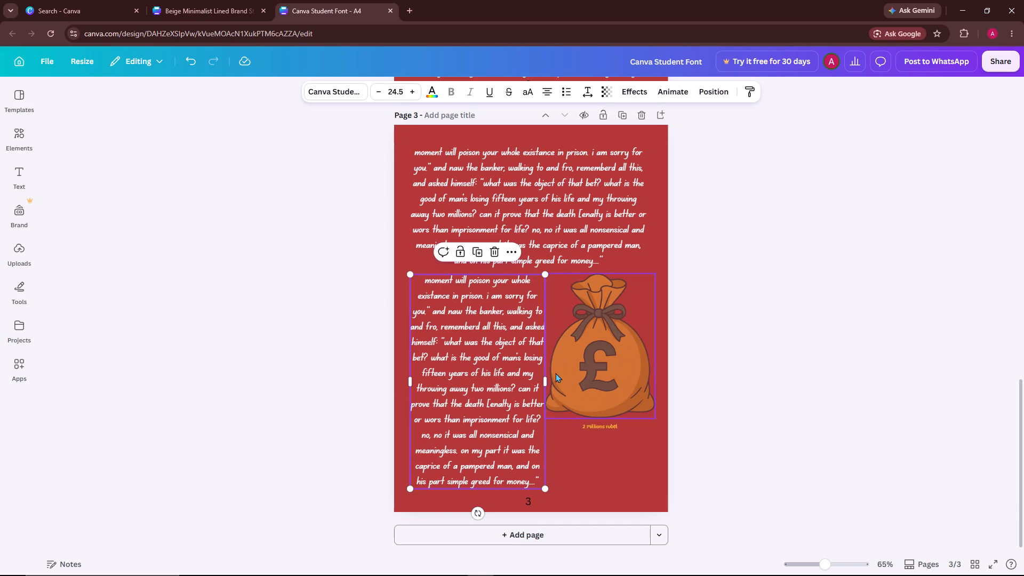
{"action": "left_click_drag", "start_coordinate": [549, 373], "coordinate": [545, 382]}
Replace the copied paragraph's text with "then he remembered what followed that evening".
{"action": "left_click", "coordinate": [491, 356]}
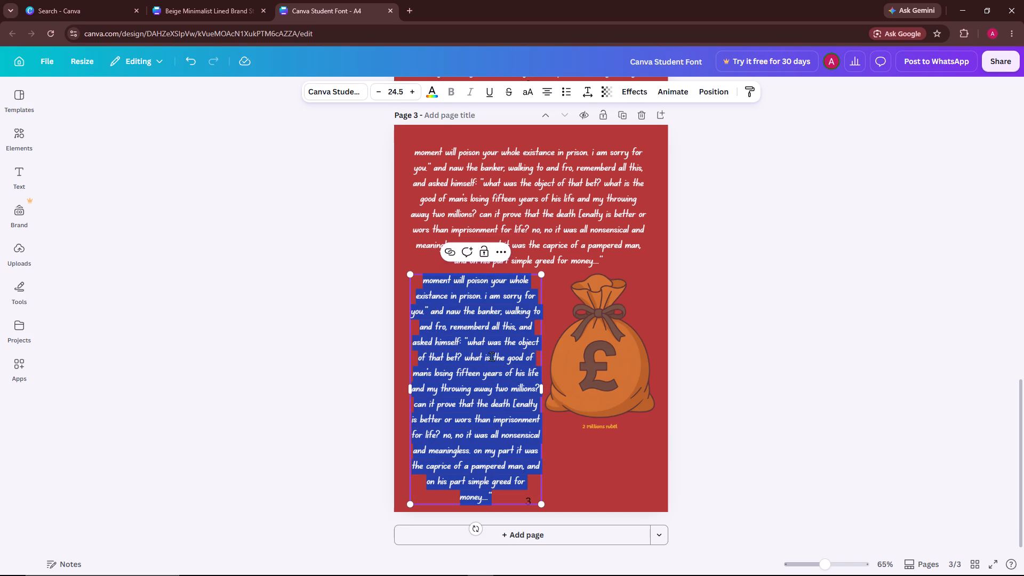
{"action": "key", "text": "BackSpace"}
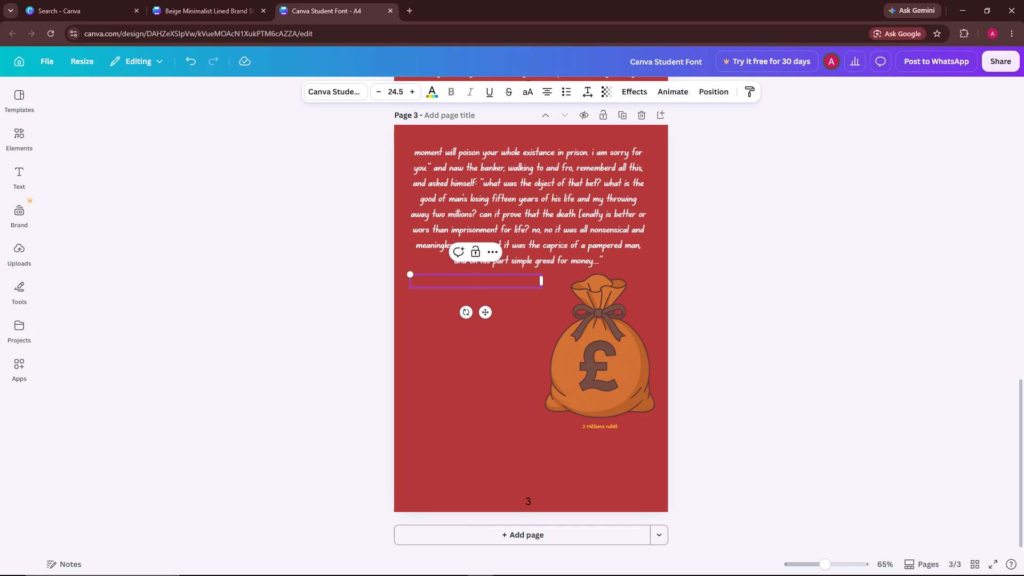
{"action": "type", "text": "then"}
{"action": "key", "text": "space"}
{"action": "type", "text": "he"}
{"action": "key", "text": "space"}
{"action": "type", "text": "remember"}
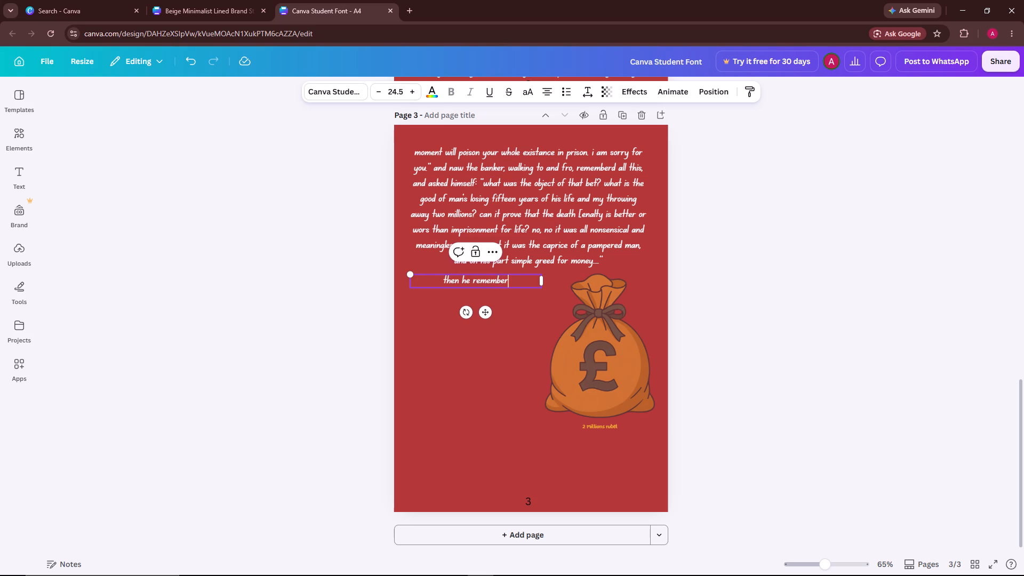
{"action": "type", "text": "ed"}
{"action": "key", "text": "space"}
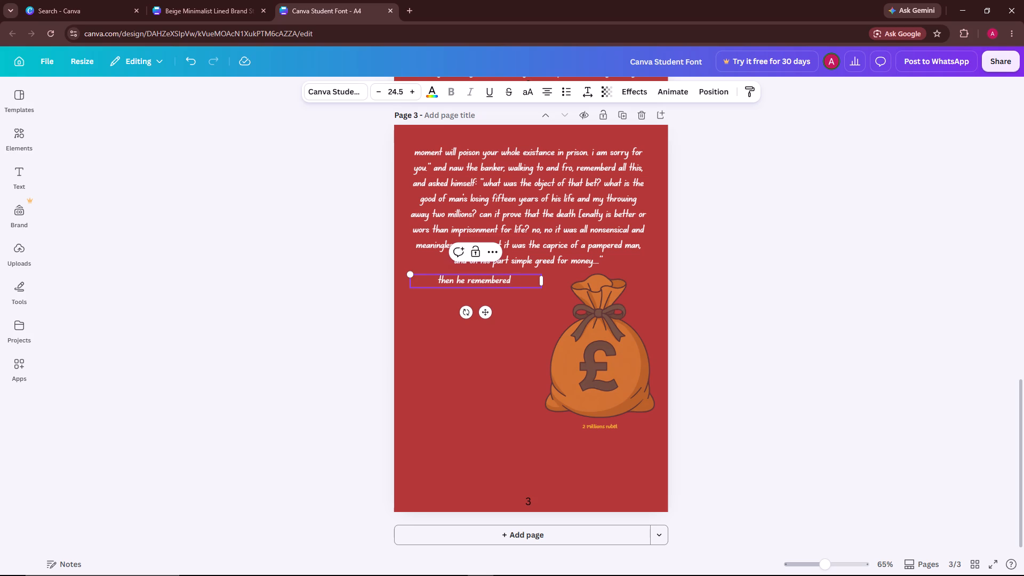
{"action": "type", "text": "what"}
{"action": "key", "text": "space"}
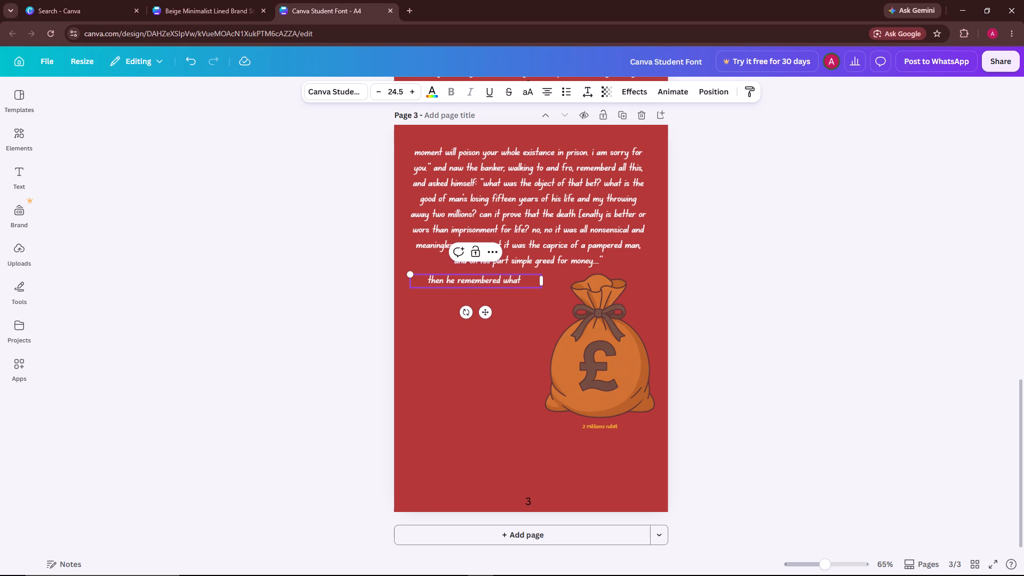
{"action": "type", "text": "foll"}
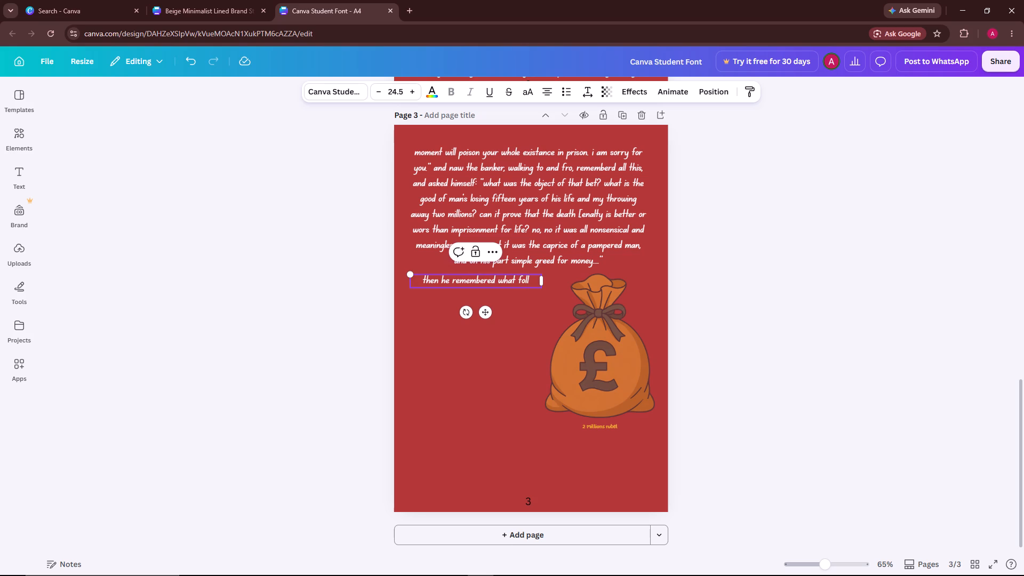
{"action": "type", "text": "owe"}
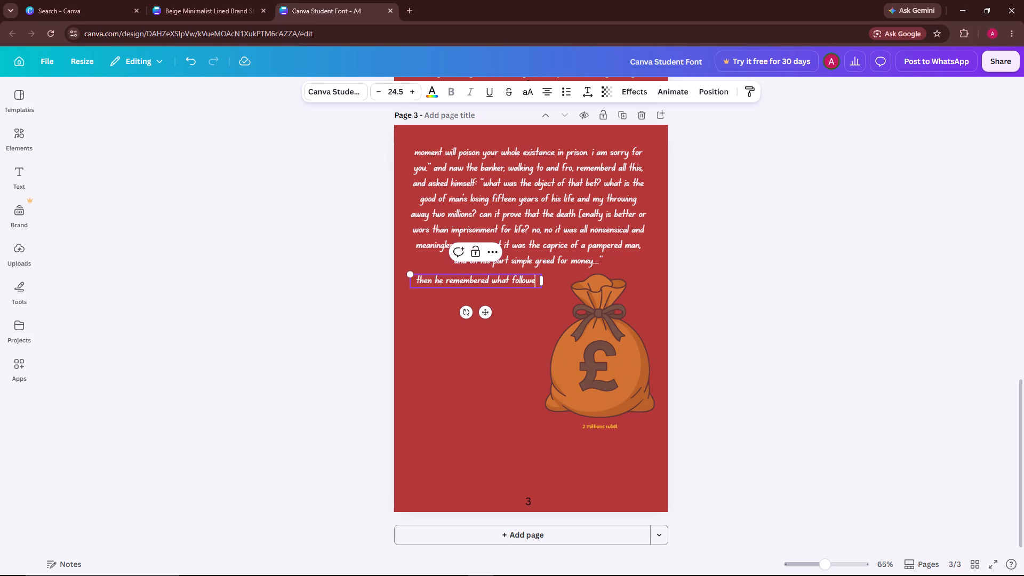
{"action": "key", "text": "d"}
{"action": "key", "text": "space"}
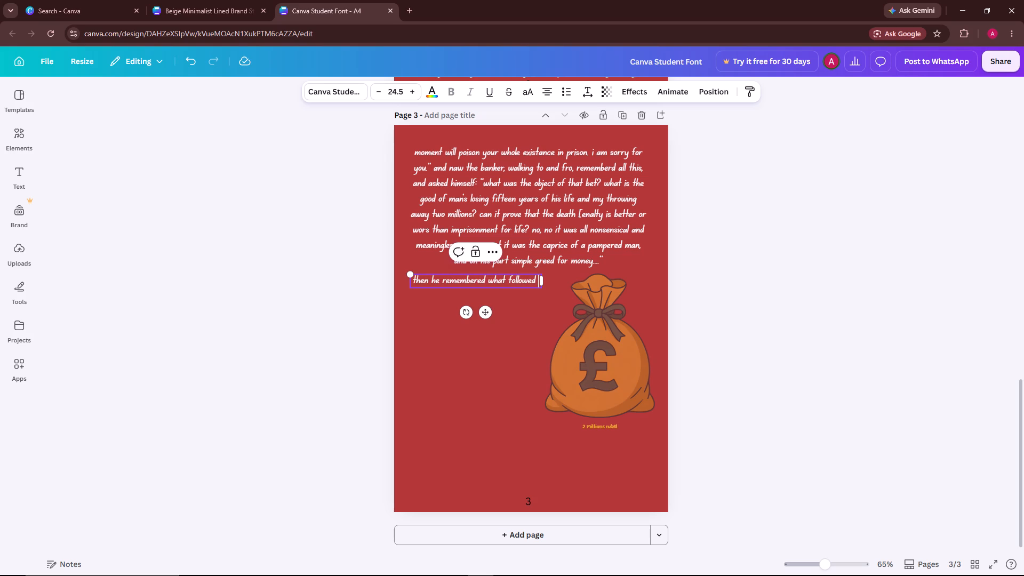
{"action": "type", "text": "that"}
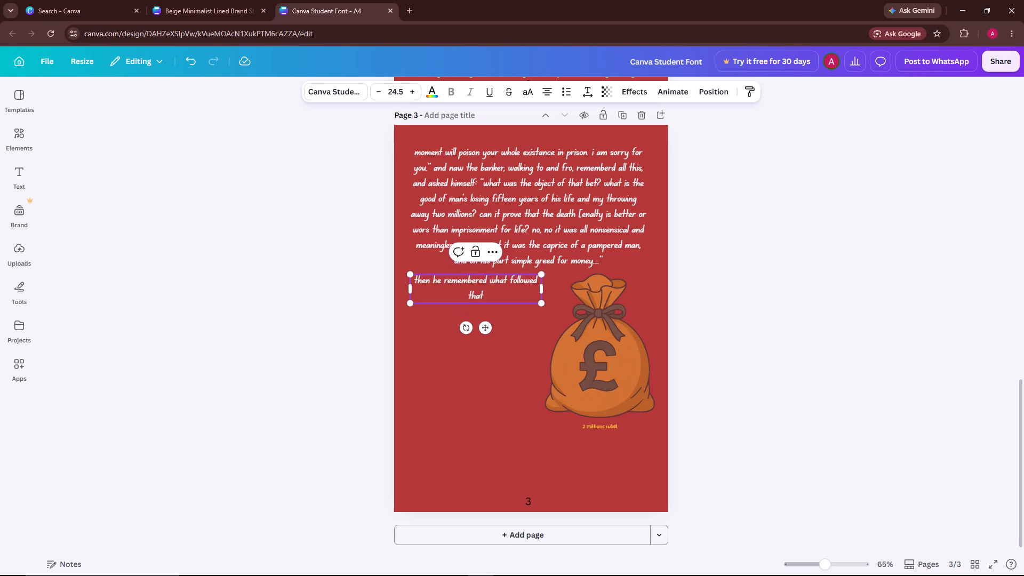
{"action": "key", "text": "space"}
{"action": "type", "text": "evening"}
Continue the paragraph beside the money bag with ". it was decided that the young man".
{"action": "type", "text": ". it was"}
{"action": "key", "text": "space"}
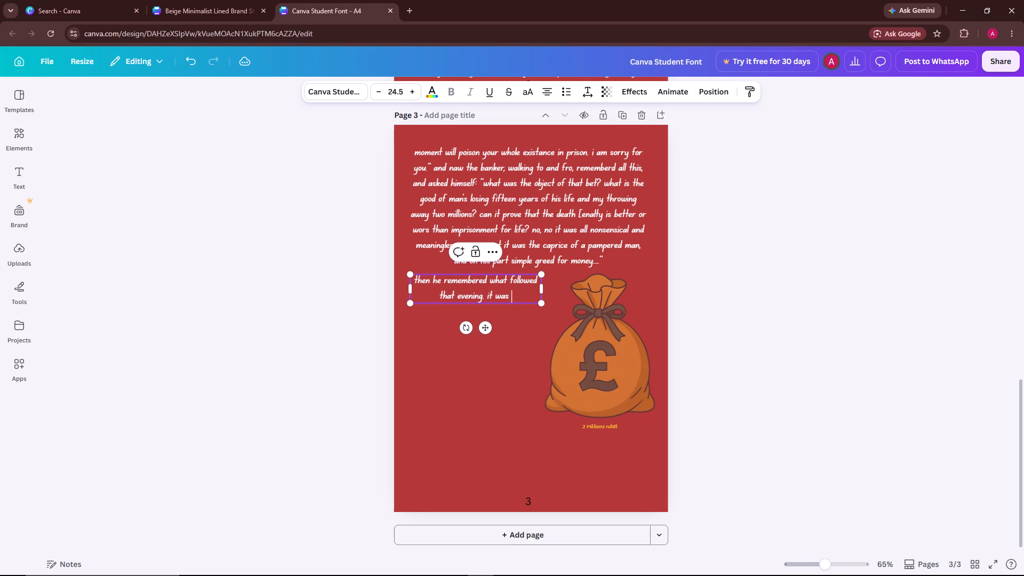
{"action": "type", "text": "deci"}
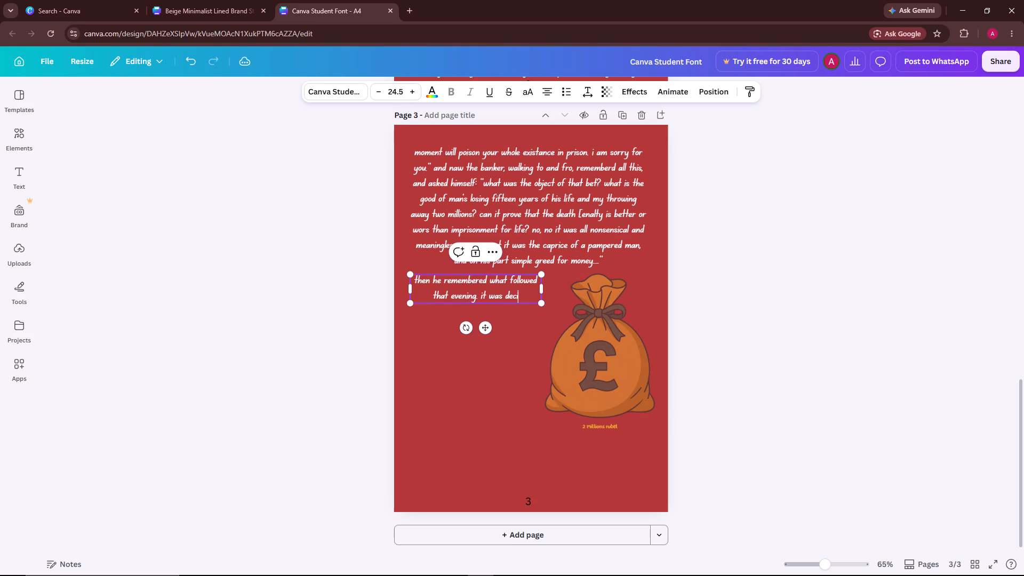
{"action": "type", "text": "ded"}
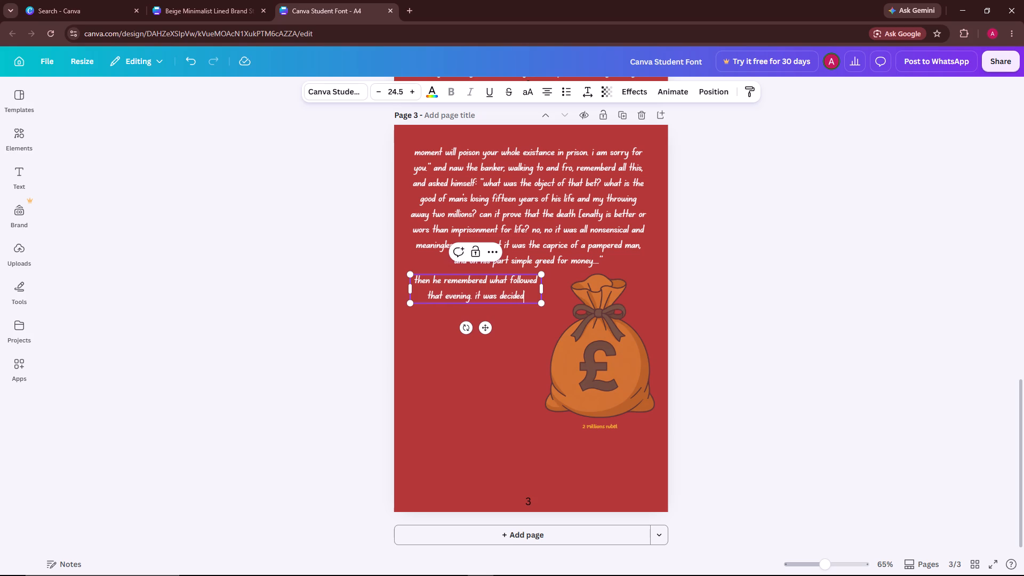
{"action": "key", "text": "space"}
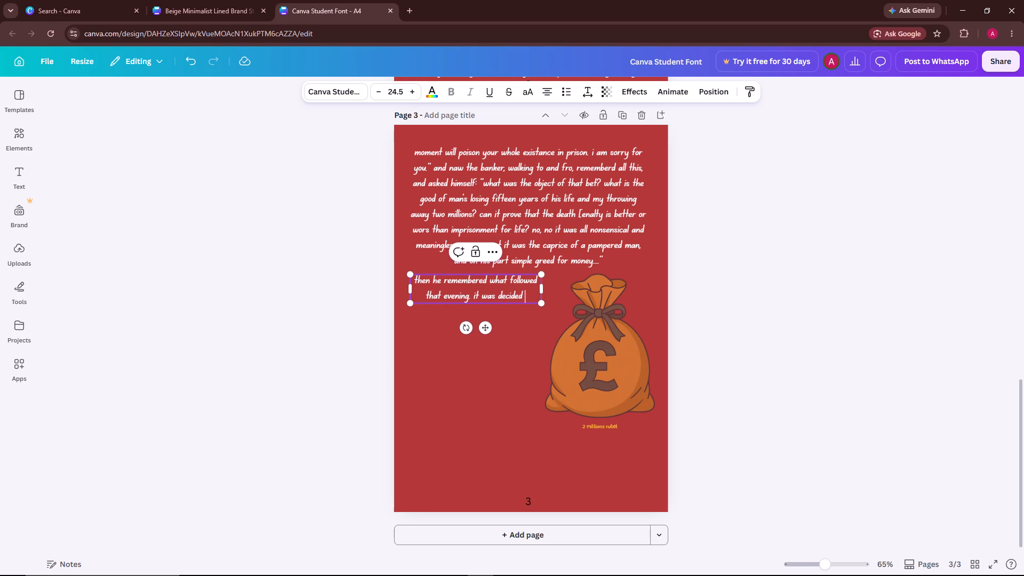
{"action": "type", "text": "that"}
{"action": "key", "text": "space"}
{"action": "type", "text": "tah"}
{"action": "key", "text": "BackSpace"}
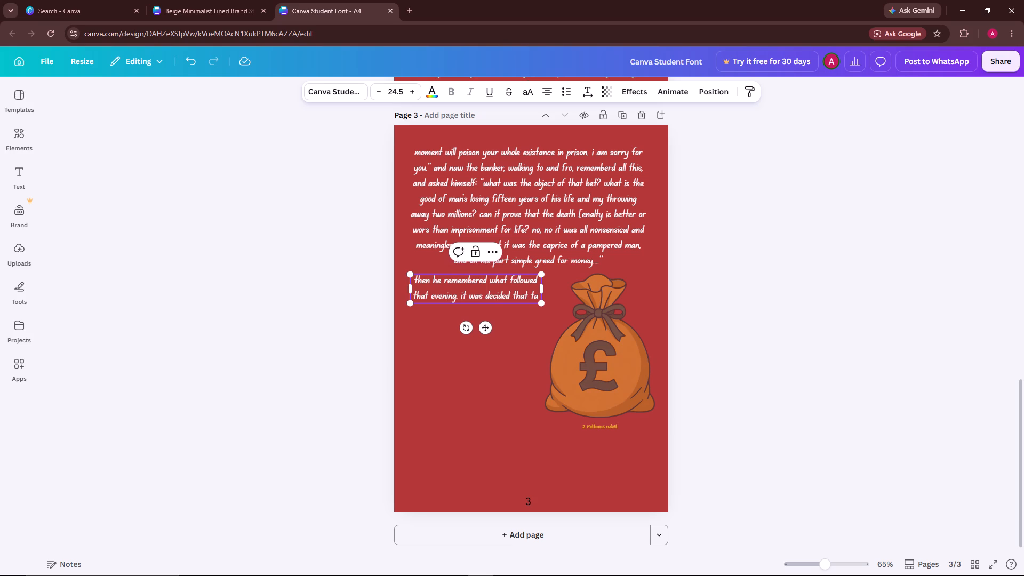
{"action": "key", "text": "BackSpace"}
{"action": "type", "text": "he"}
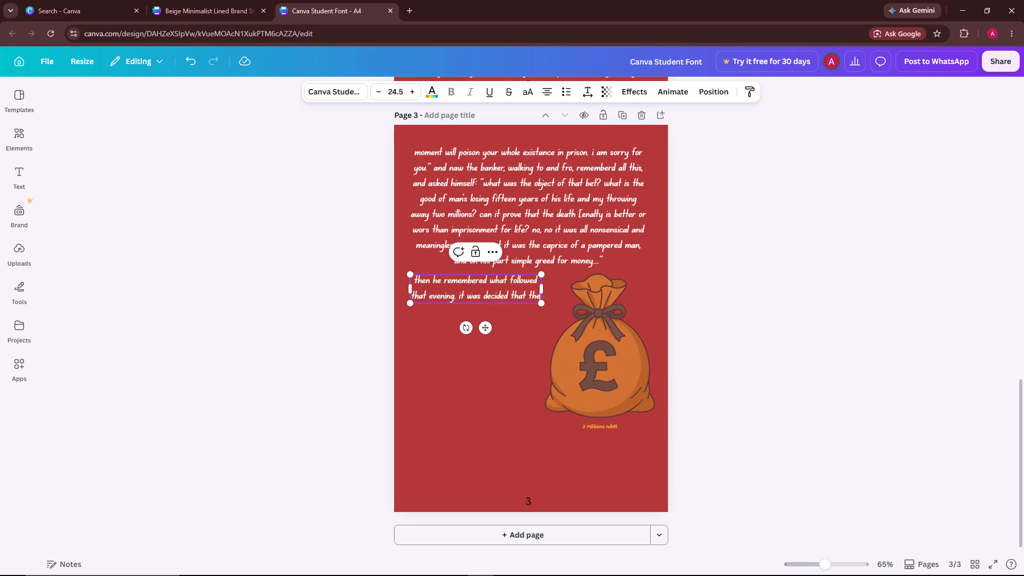
{"action": "key", "text": "space"}
{"action": "type", "text": "young man"}
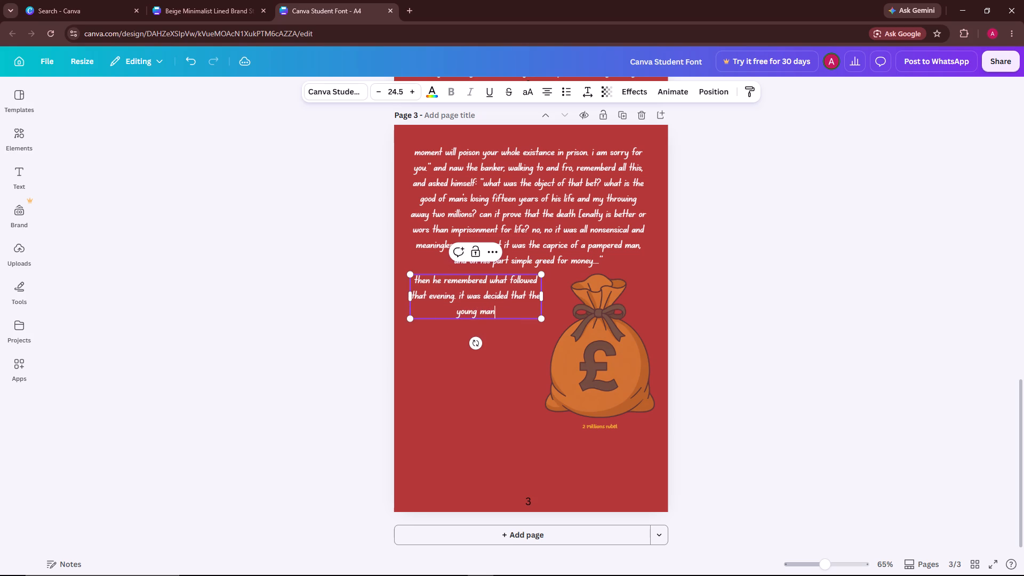
Continue the sentence in the same paragraph with "should spend the year of his captivity".
{"action": "key", "text": "space"}
{"action": "type", "text": "shou"}
{"action": "type", "text": "ld"}
{"action": "key", "text": "space"}
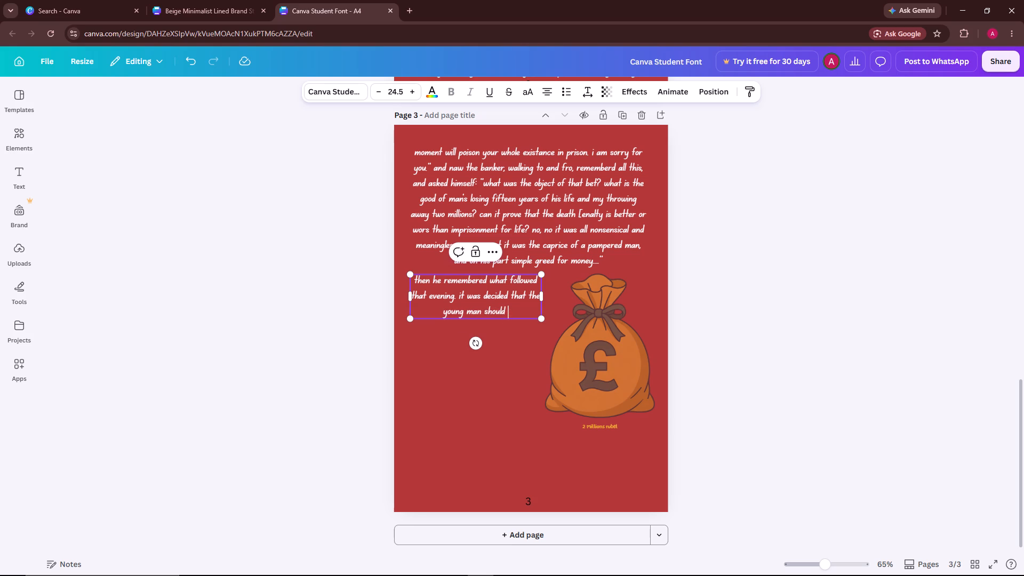
{"action": "type", "text": "spen"}
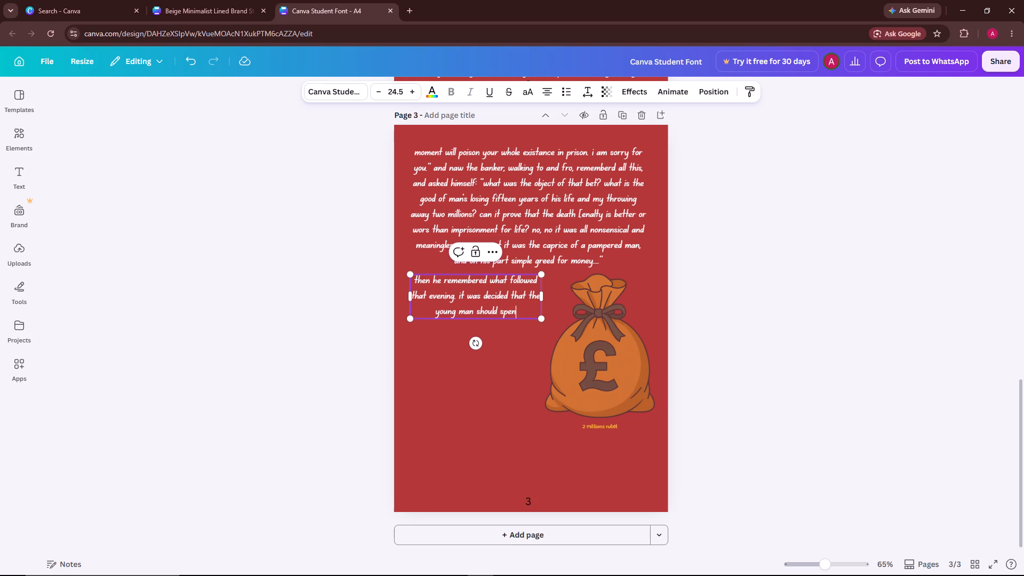
{"action": "key", "text": "d"}
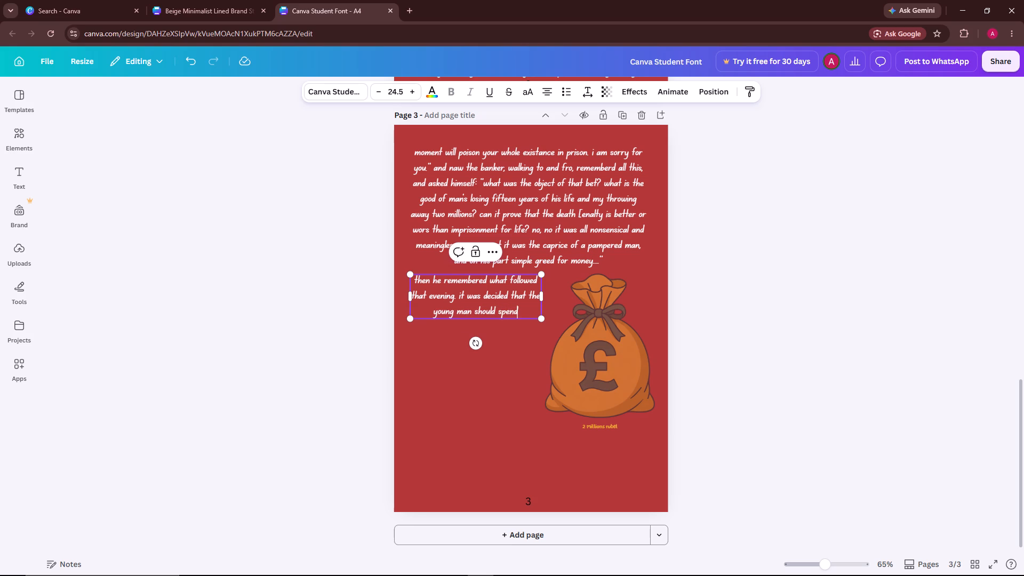
{"action": "key", "text": "space"}
{"action": "type", "text": "the"}
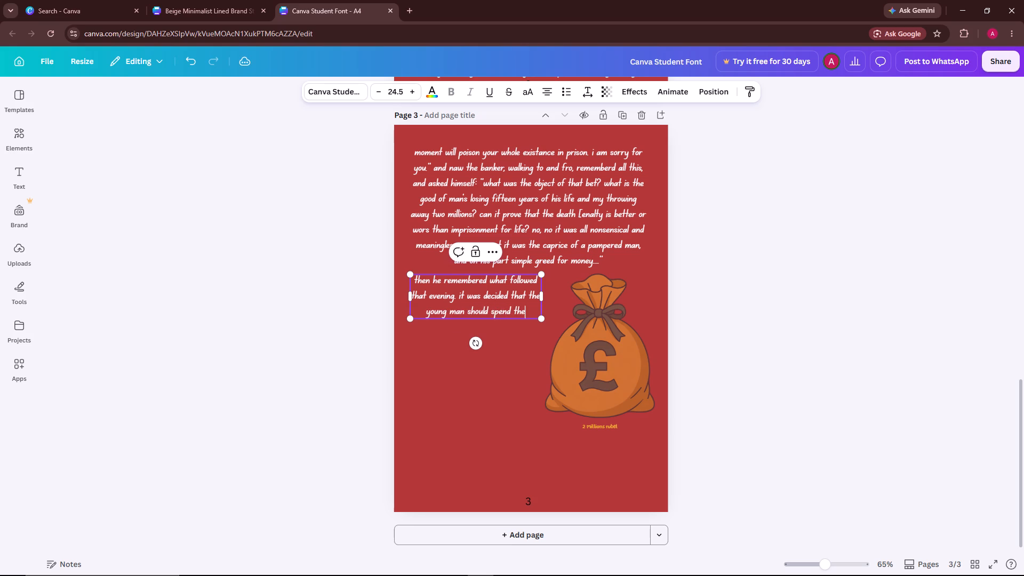
{"action": "key", "text": "space"}
{"action": "type", "text": "year"}
{"action": "key", "text": "space"}
{"action": "type", "text": "of his"}
{"action": "key", "text": "space"}
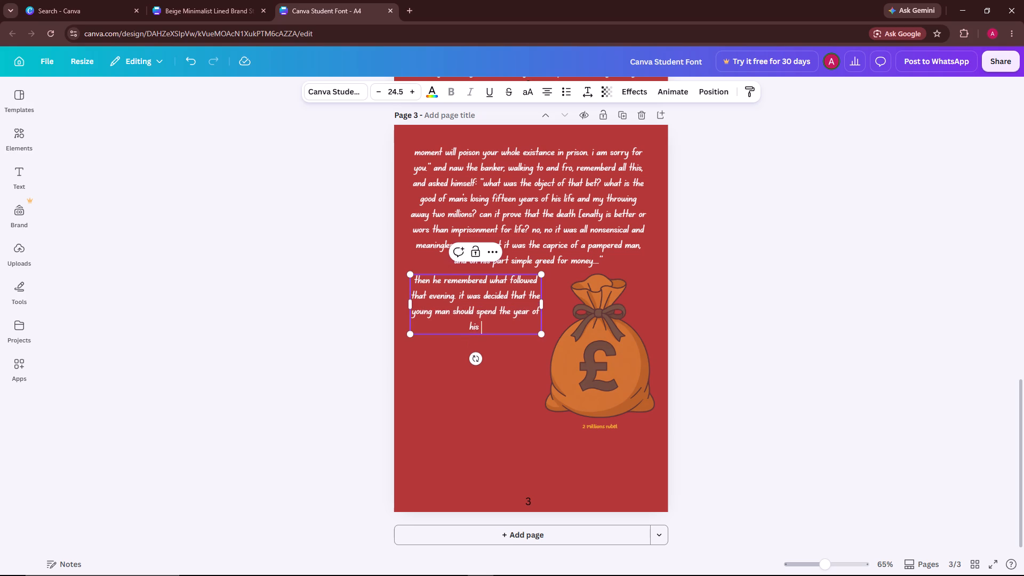
{"action": "type", "text": "ca"}
{"action": "key", "text": "p"}
{"action": "type", "text": "ti"}
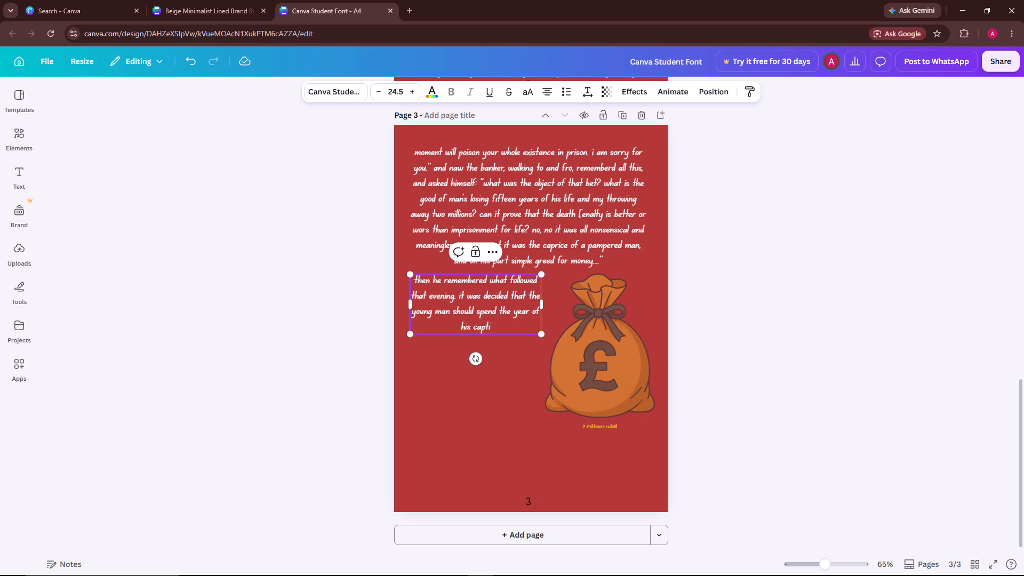
{"action": "type", "text": "vity"}
Continue the sentence in the paragraph beside the money bag with "under the strictest supervision".
{"action": "key", "text": "space"}
{"action": "type", "text": "under"}
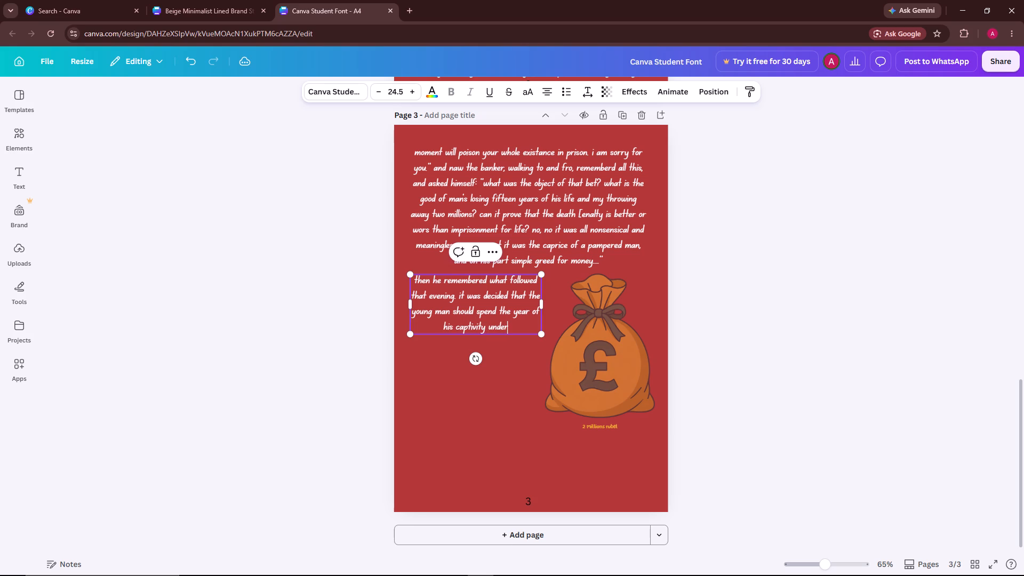
{"action": "key", "text": "space"}
{"action": "type", "text": "the"}
{"action": "key", "text": "space"}
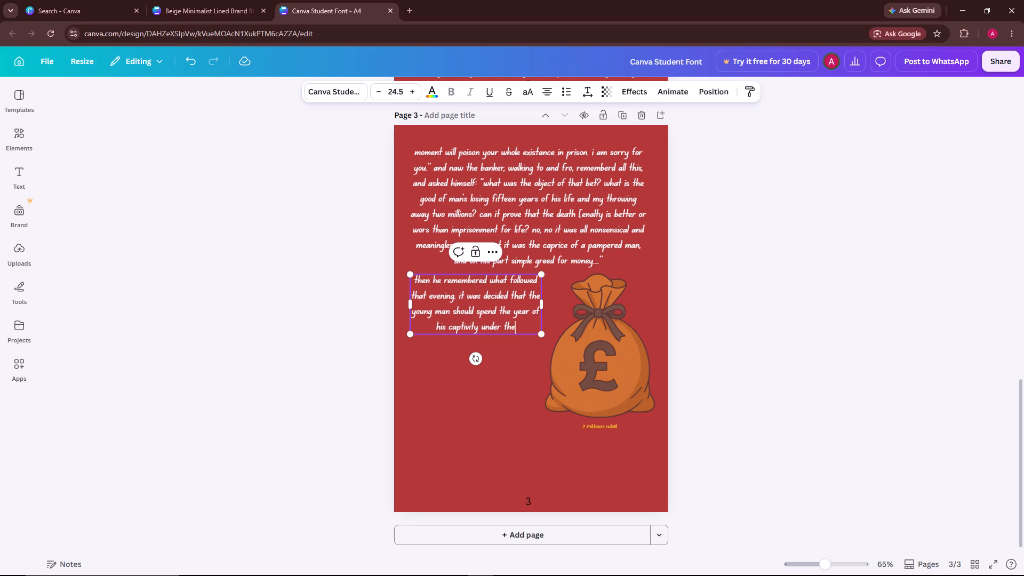
{"action": "type", "text": "st"}
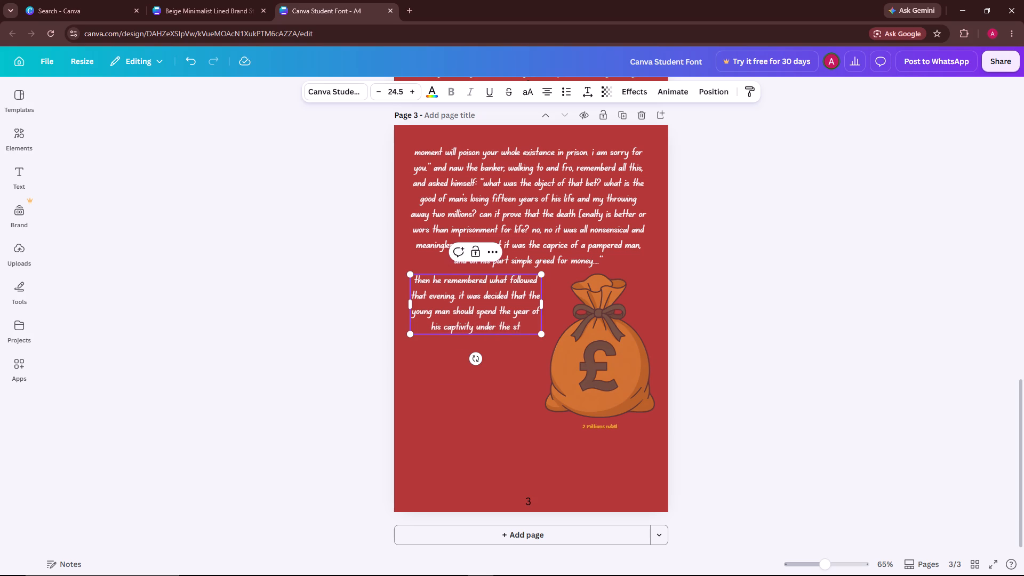
{"action": "type", "text": "ri"}
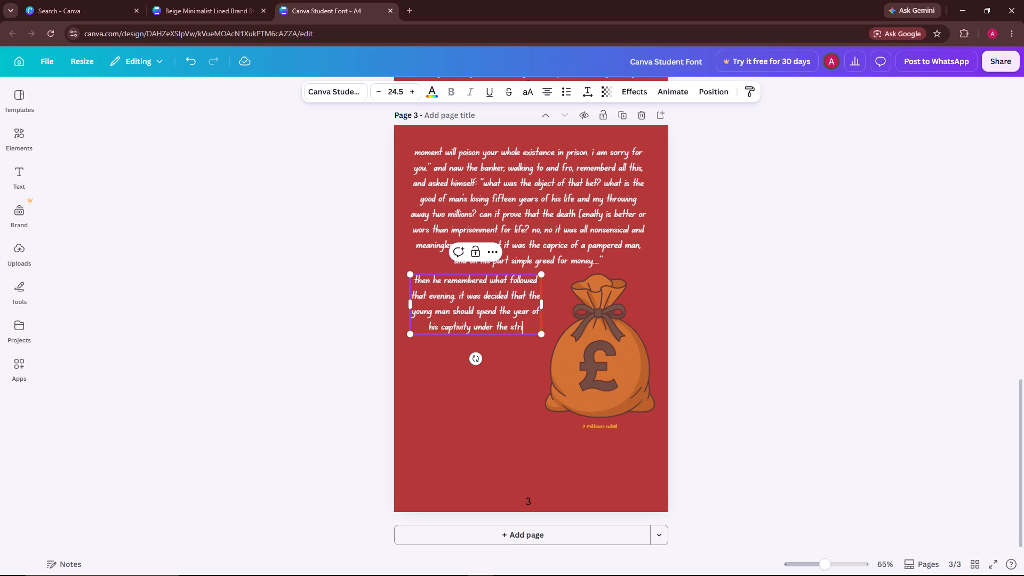
{"action": "type", "text": "cte"}
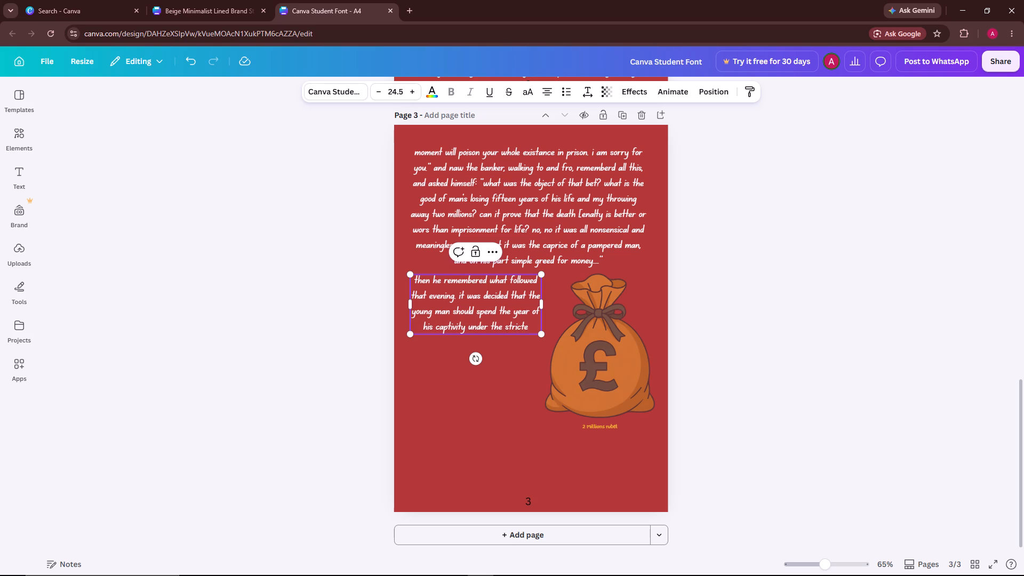
{"action": "type", "text": "st"}
{"action": "key", "text": "space"}
{"action": "type", "text": "su"}
{"action": "type", "text": "per"}
{"action": "type", "text": "vi"}
{"action": "type", "text": "sion"}
{"action": "key", "text": "space"}
Extend the same sentence beside the money bag with "in one of the lodges in the years of his".
{"action": "type", "text": "in one"}
{"action": "key", "text": "space"}
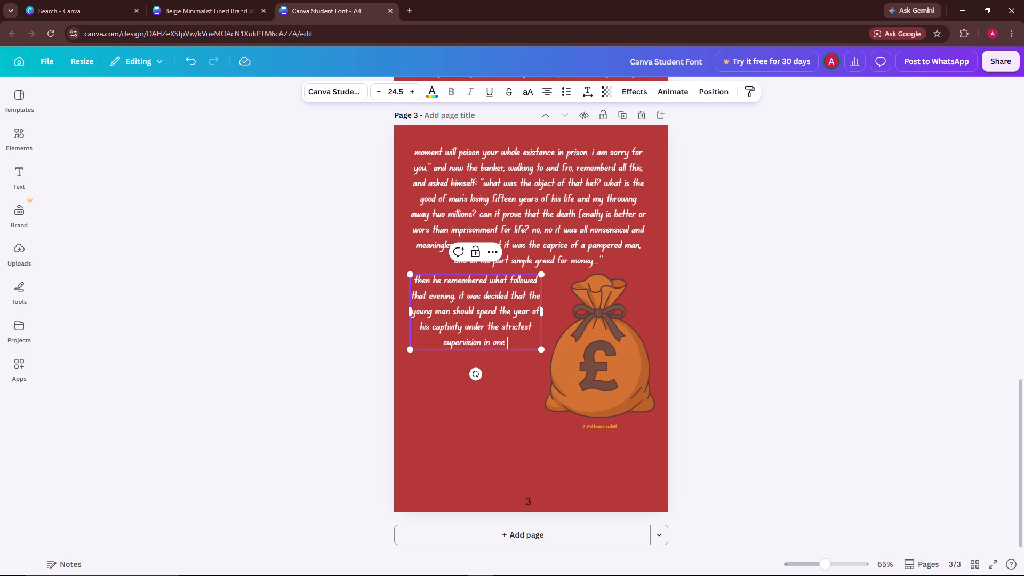
{"action": "type", "text": "of the"}
{"action": "key", "text": "space"}
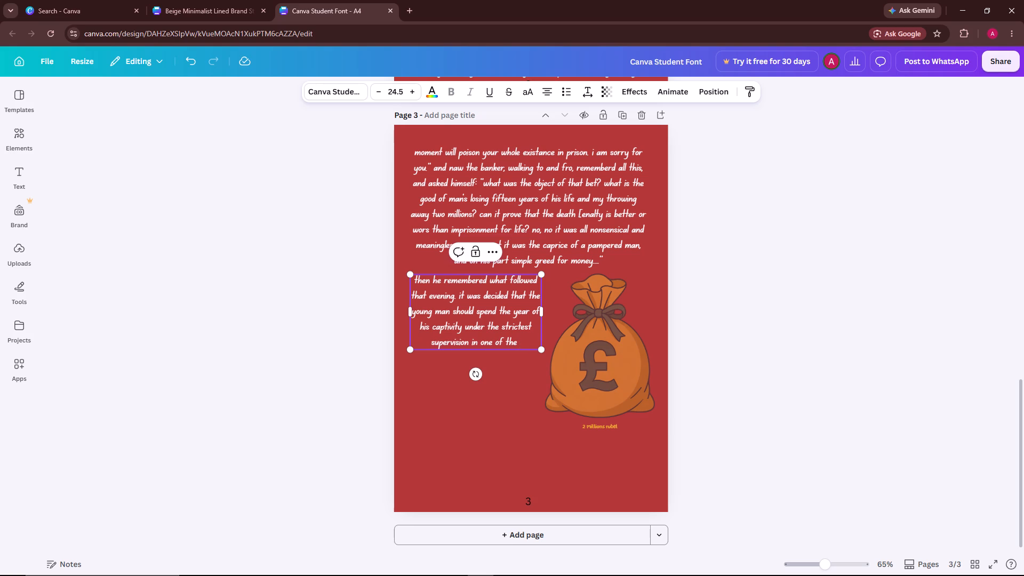
{"action": "type", "text": "lod"}
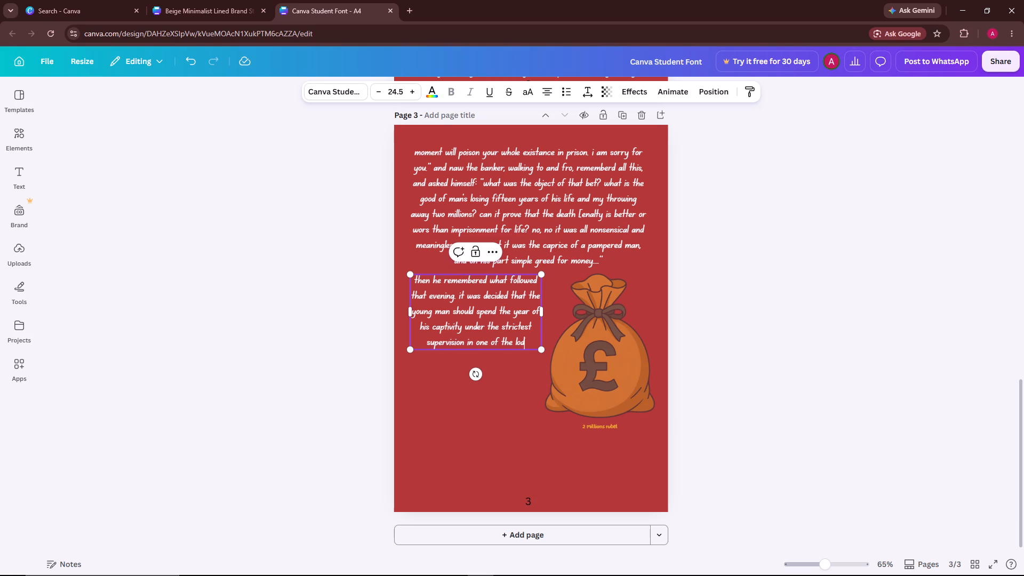
{"action": "key", "text": "g"}
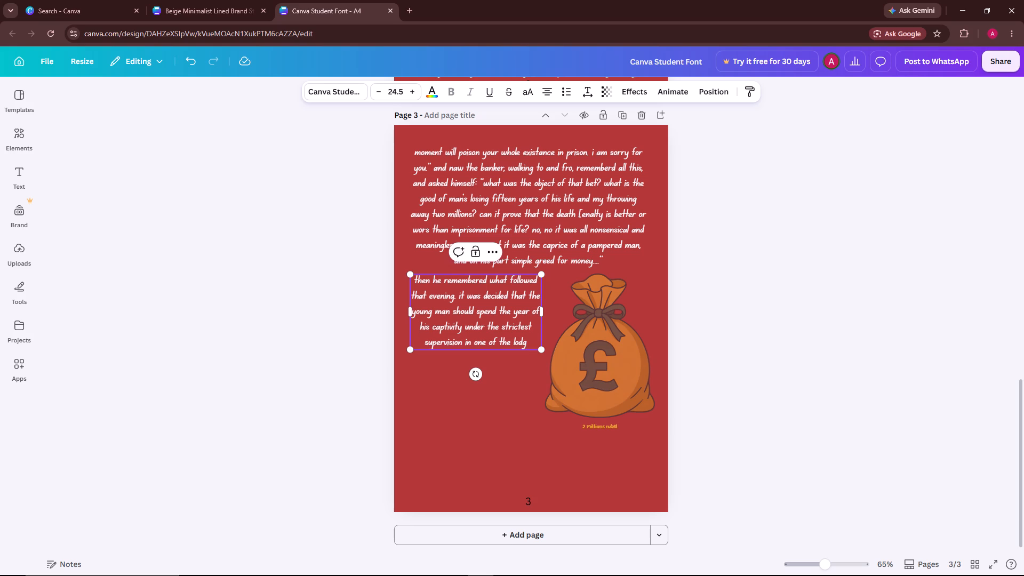
{"action": "type", "text": "es"}
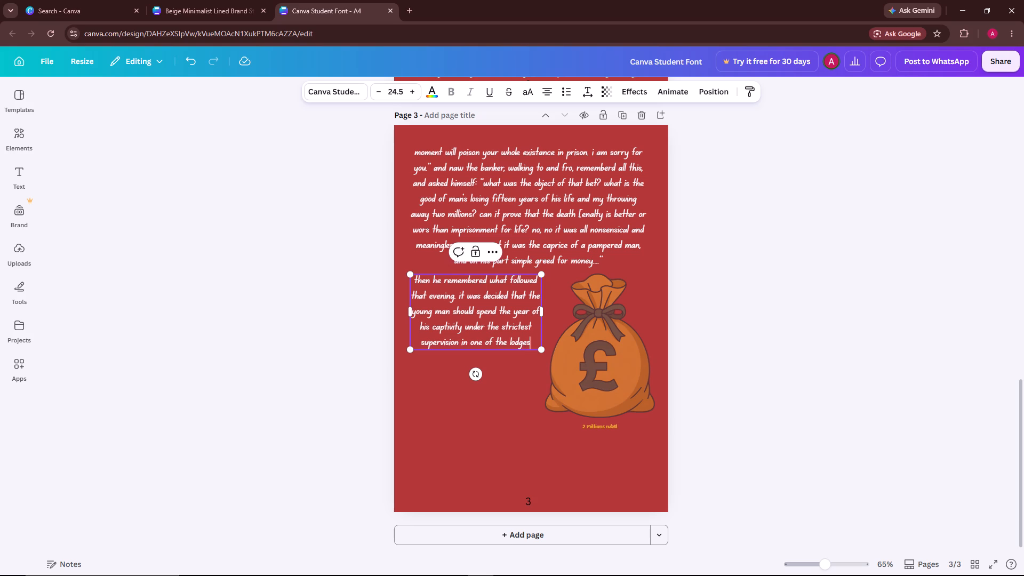
{"action": "key", "text": "space"}
{"action": "type", "text": "in the"}
{"action": "key", "text": "space"}
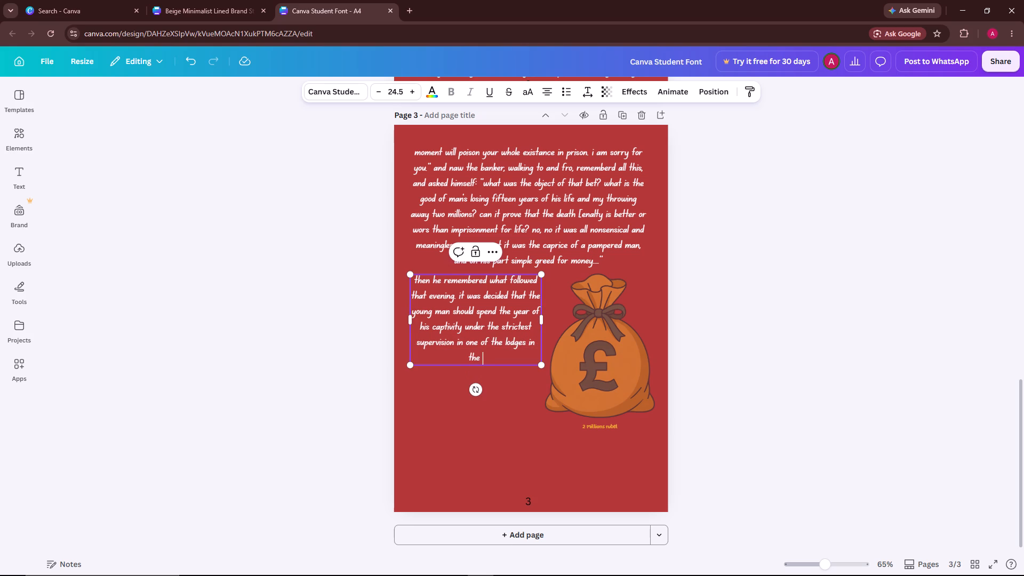
{"action": "type", "text": "years"}
{"action": "key", "text": "space"}
{"action": "type", "text": "of his"}
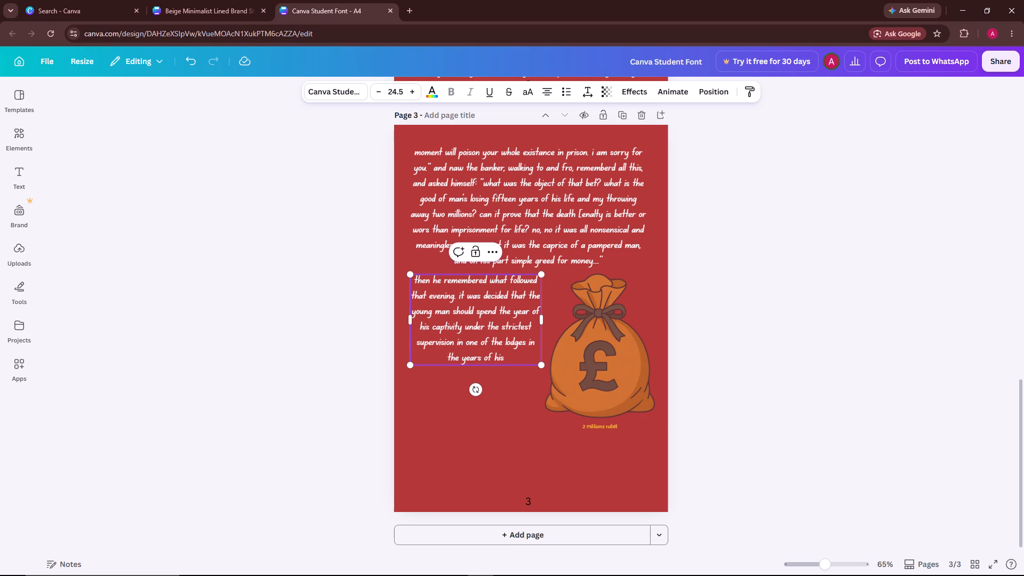
{"action": "key", "text": "space"}
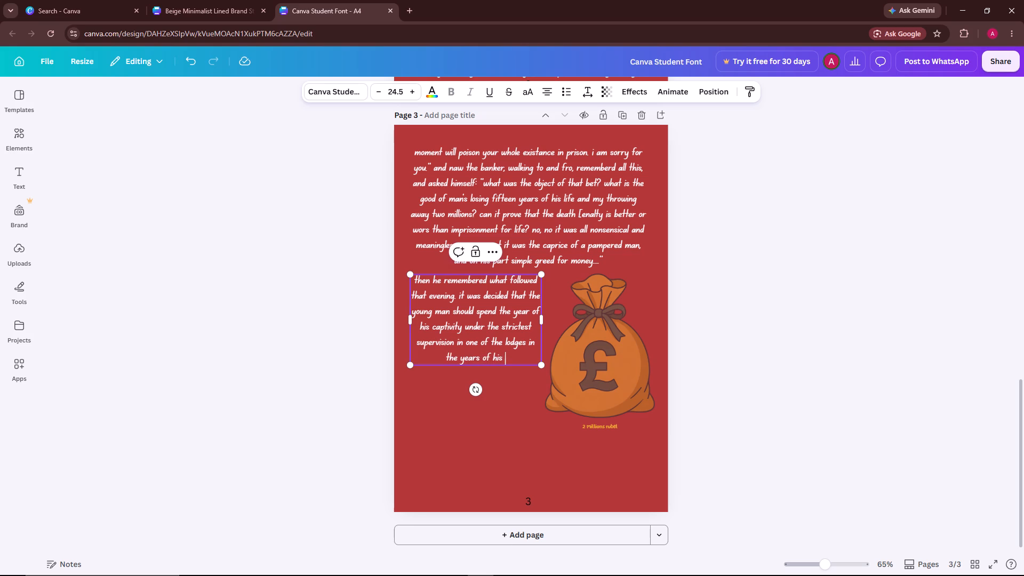
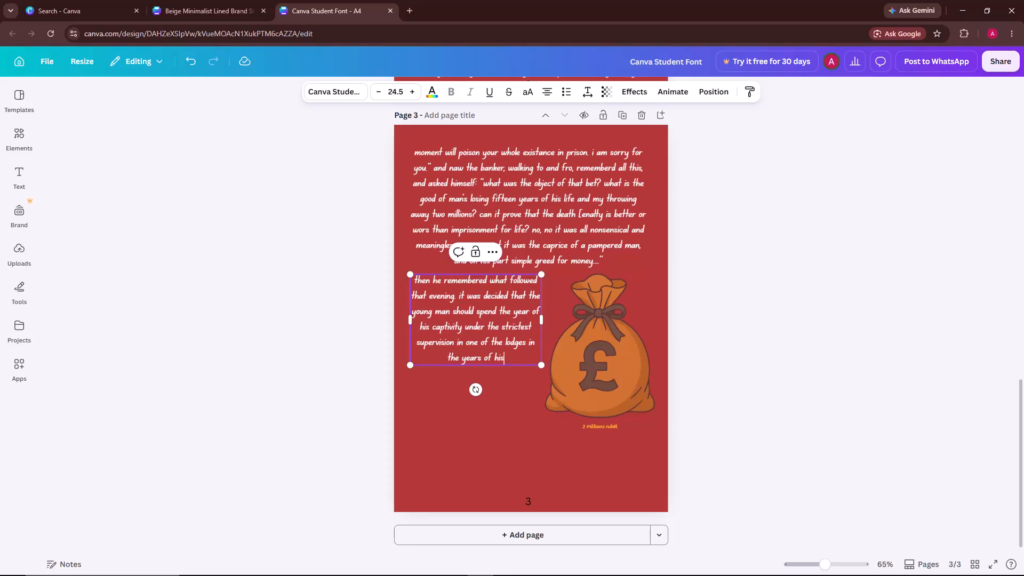
Replace "years of his" at the end of the paragraph beside the money bag with "banker".
{"action": "key", "text": "BackSpace"}
{"action": "key", "text": "BackSpace"}
{"action": "key", "text": "BackSpace"}
{"action": "key", "text": "BackSpace"}
{"action": "key", "text": "BackSpace"}
{"action": "key", "text": "BackSpace"}
{"action": "key", "text": "BackSpace"}
{"action": "key", "text": "BackSpace"}
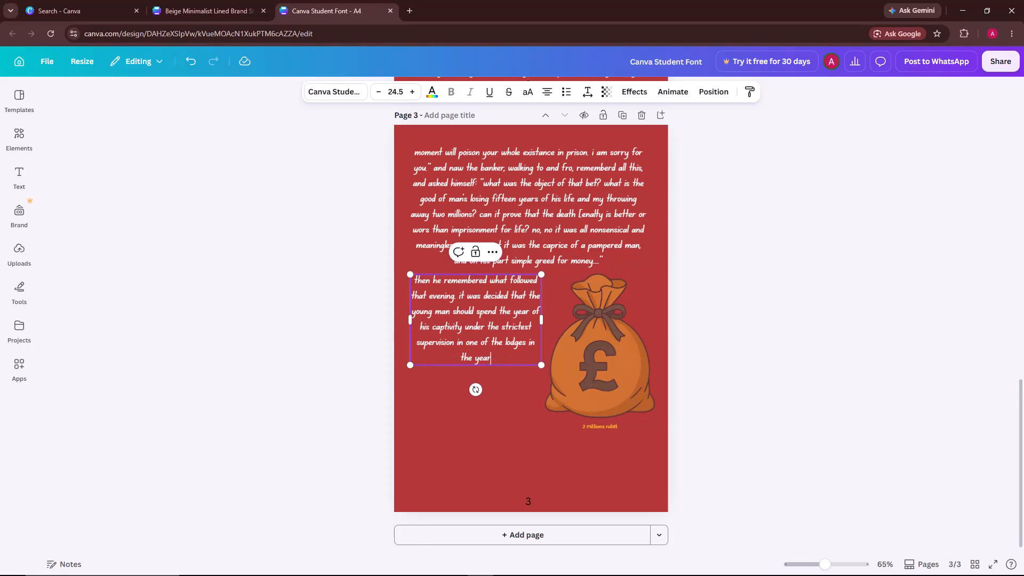
{"action": "key", "text": "BackSpace"}
{"action": "key", "text": "BackSpace"}
{"action": "key", "text": "BackSpace"}
{"action": "key", "text": "BackSpace"}
{"action": "type", "text": "banker"}
{"action": "key", "text": "space"}
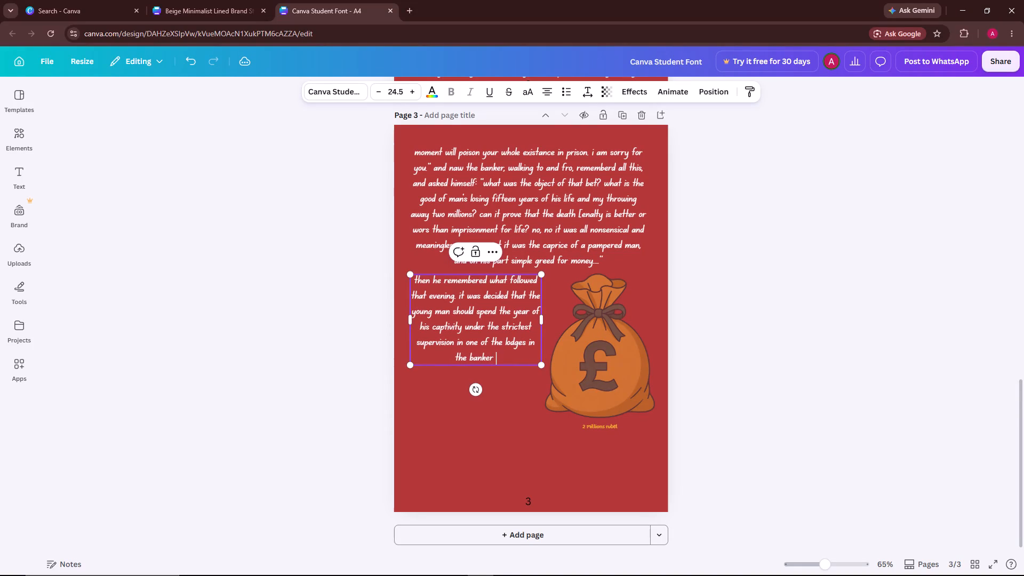
{"action": "key", "text": "BackSpace"}
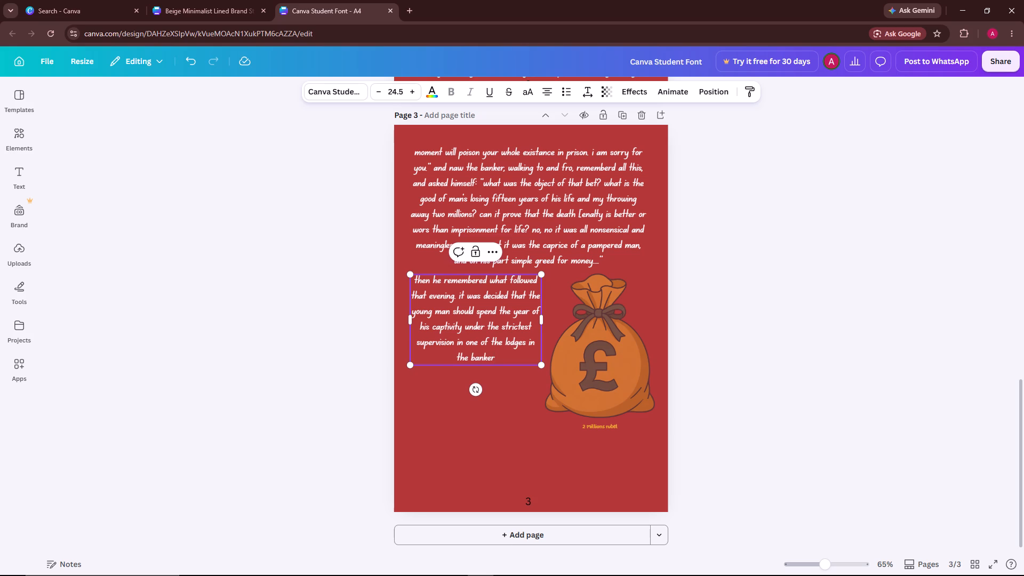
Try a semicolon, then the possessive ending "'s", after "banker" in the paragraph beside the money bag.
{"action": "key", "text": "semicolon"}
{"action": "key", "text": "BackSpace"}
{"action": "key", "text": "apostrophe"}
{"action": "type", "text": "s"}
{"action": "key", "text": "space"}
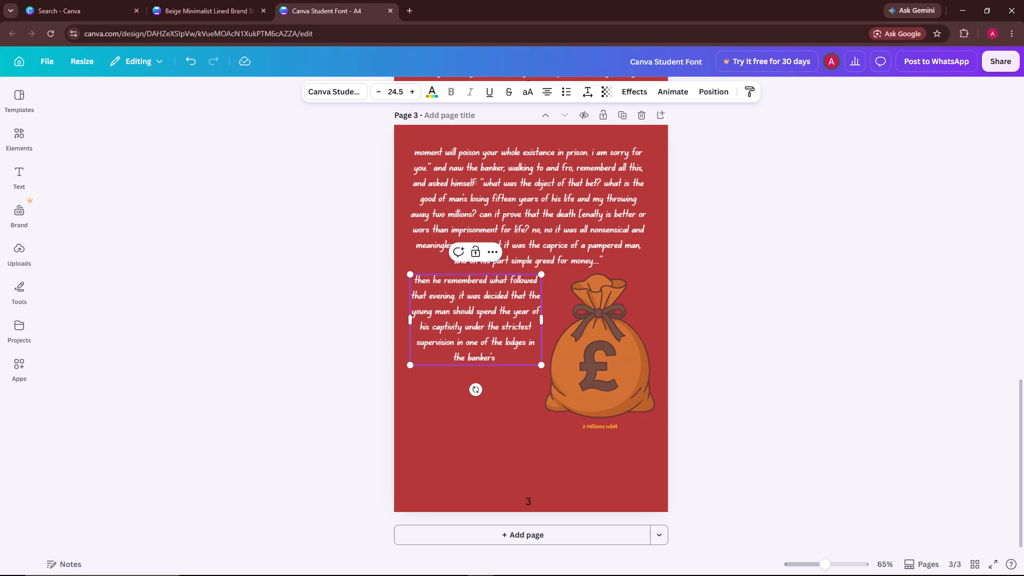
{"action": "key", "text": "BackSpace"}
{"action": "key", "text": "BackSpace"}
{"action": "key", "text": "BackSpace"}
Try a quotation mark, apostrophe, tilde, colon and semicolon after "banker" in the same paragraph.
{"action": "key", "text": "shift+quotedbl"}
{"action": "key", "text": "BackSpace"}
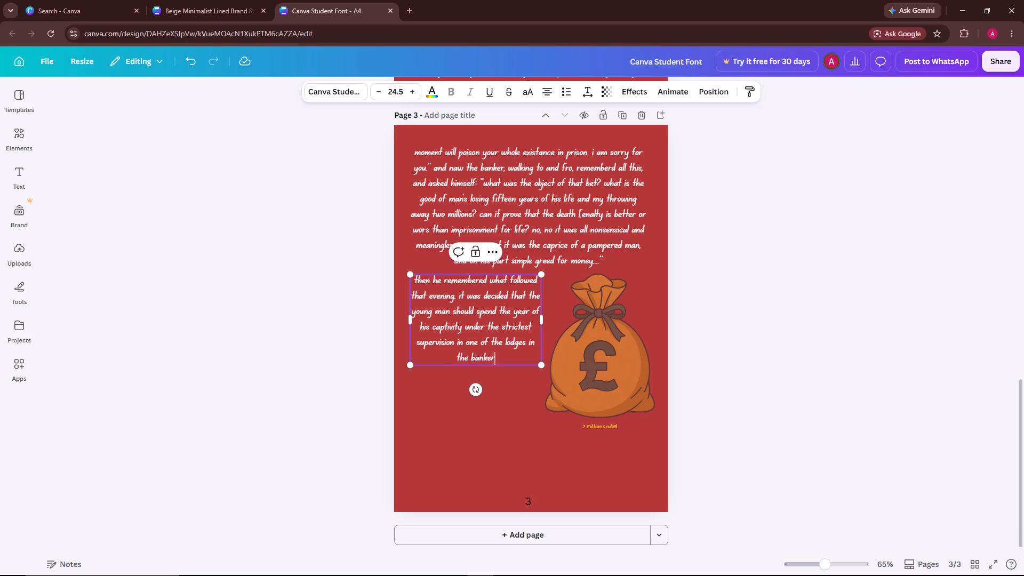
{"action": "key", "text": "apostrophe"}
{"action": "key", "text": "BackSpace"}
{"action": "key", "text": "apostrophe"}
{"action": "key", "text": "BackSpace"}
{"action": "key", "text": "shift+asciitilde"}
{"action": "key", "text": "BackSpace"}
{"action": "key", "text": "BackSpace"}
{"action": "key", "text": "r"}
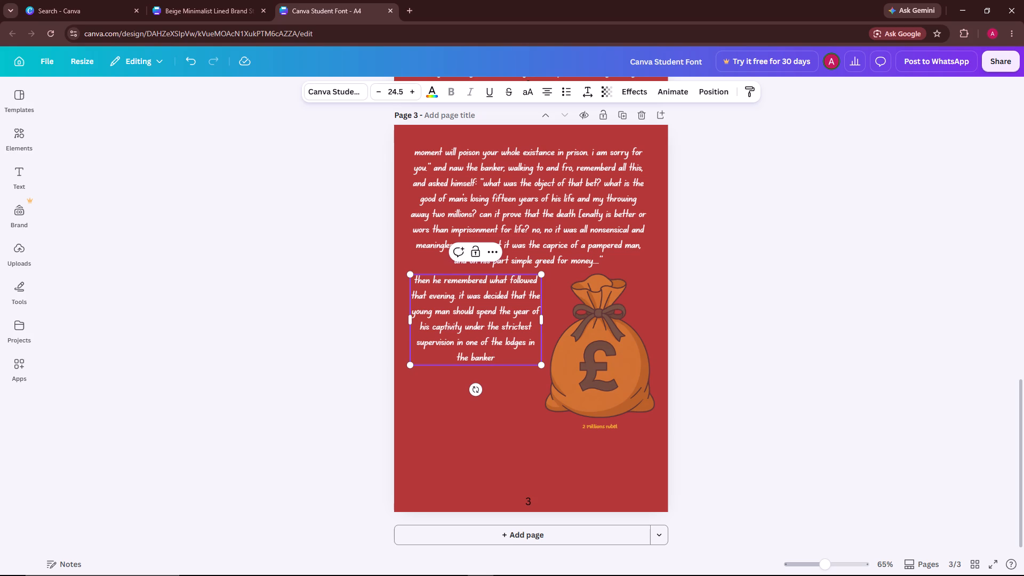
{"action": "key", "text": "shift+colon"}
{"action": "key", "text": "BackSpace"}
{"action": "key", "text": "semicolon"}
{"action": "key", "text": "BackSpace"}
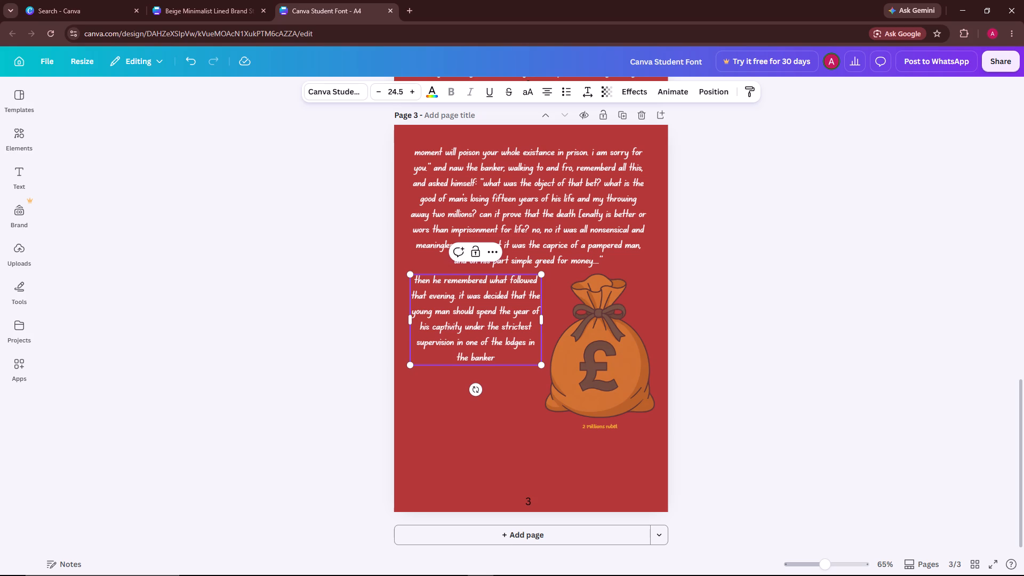
Complete the sentence beside the money bag by adding "'s garden." directly after "banker".
{"action": "key", "text": "apostrophe"}
{"action": "key", "text": "s"}
{"action": "key", "text": "space"}
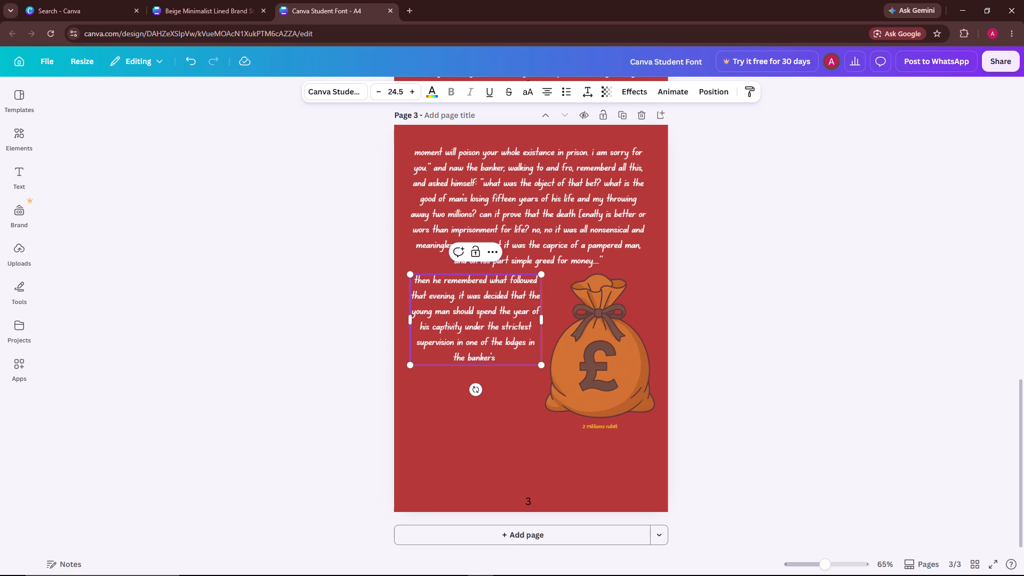
{"action": "type", "text": "garden"}
{"action": "key", "text": "period"}
{"action": "key", "text": "space"}
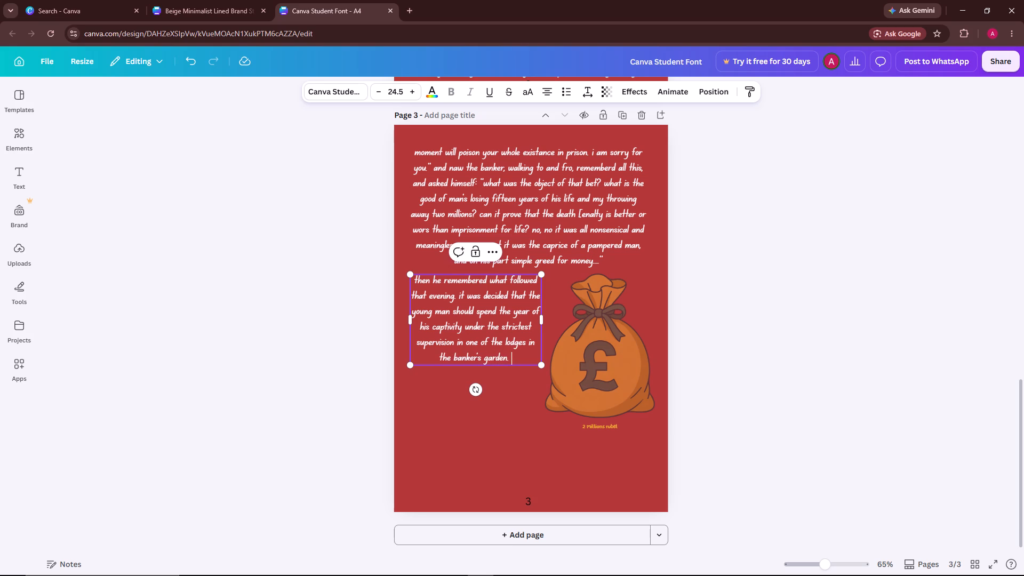
Start a new sentence in the paragraph beside the money bag with "it was agreed that for fifteen years".
{"action": "type", "text": "it was agree"}
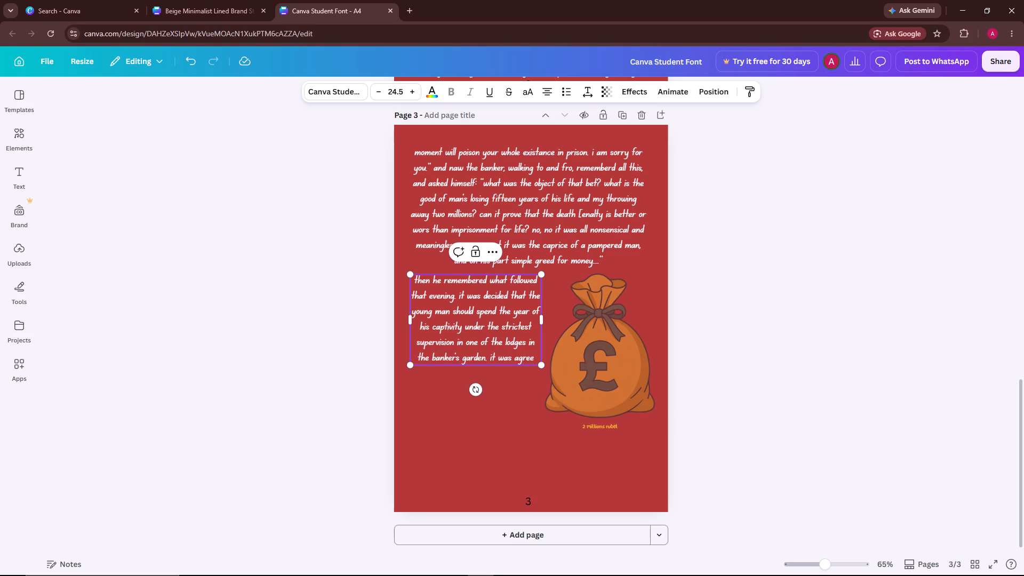
{"action": "key", "text": "d"}
{"action": "key", "text": "space"}
{"action": "type", "text": "that"}
{"action": "key", "text": "space"}
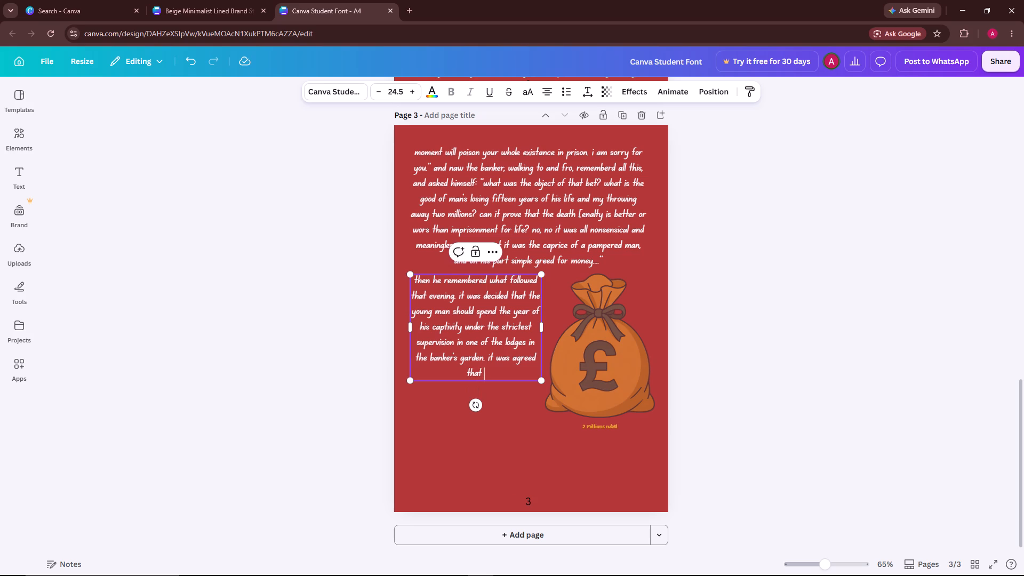
{"action": "type", "text": "for"}
{"action": "key", "text": "space"}
{"action": "type", "text": "fif"}
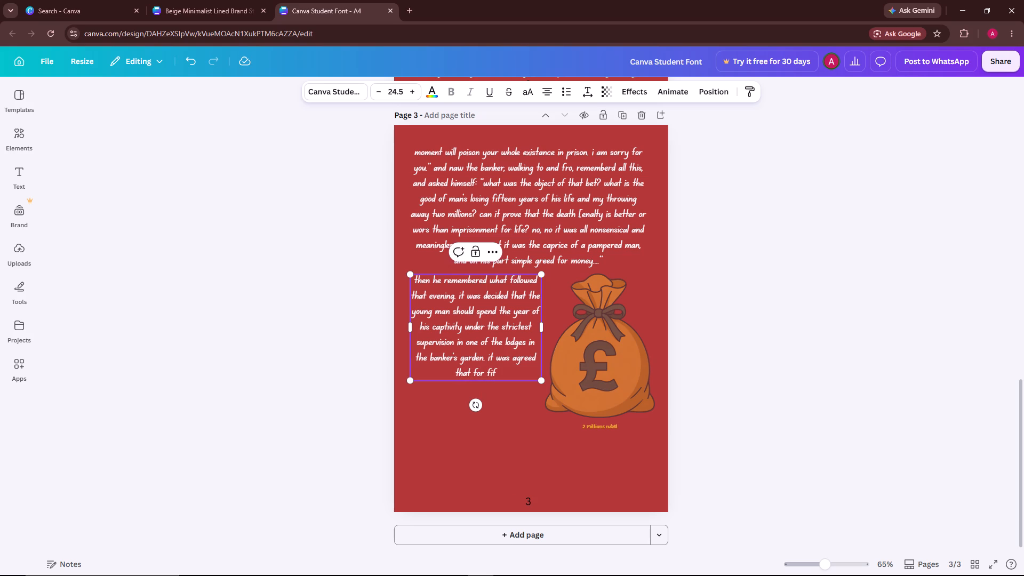
{"action": "type", "text": "teen"}
{"action": "key", "text": "space"}
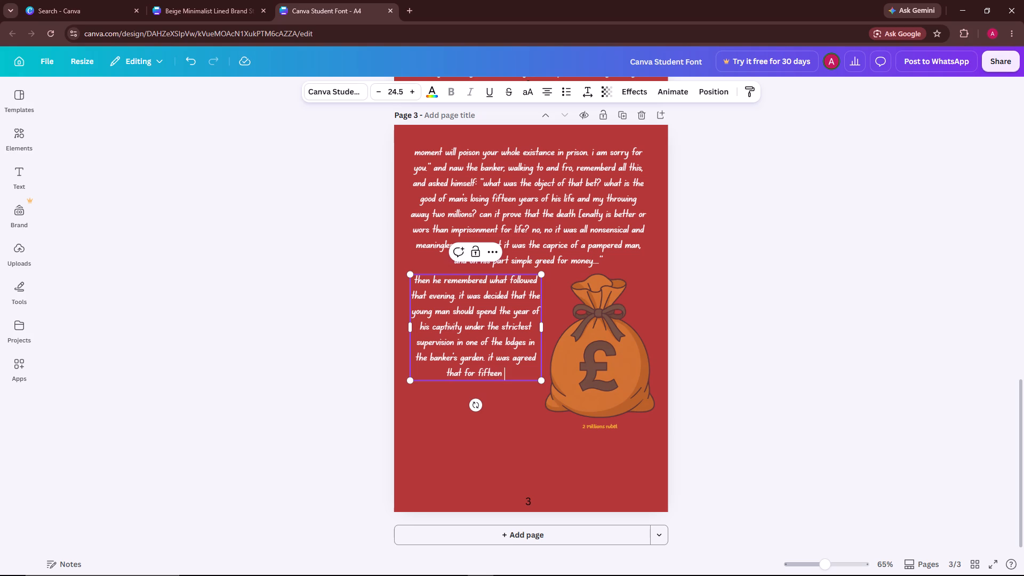
{"action": "type", "text": "years"}
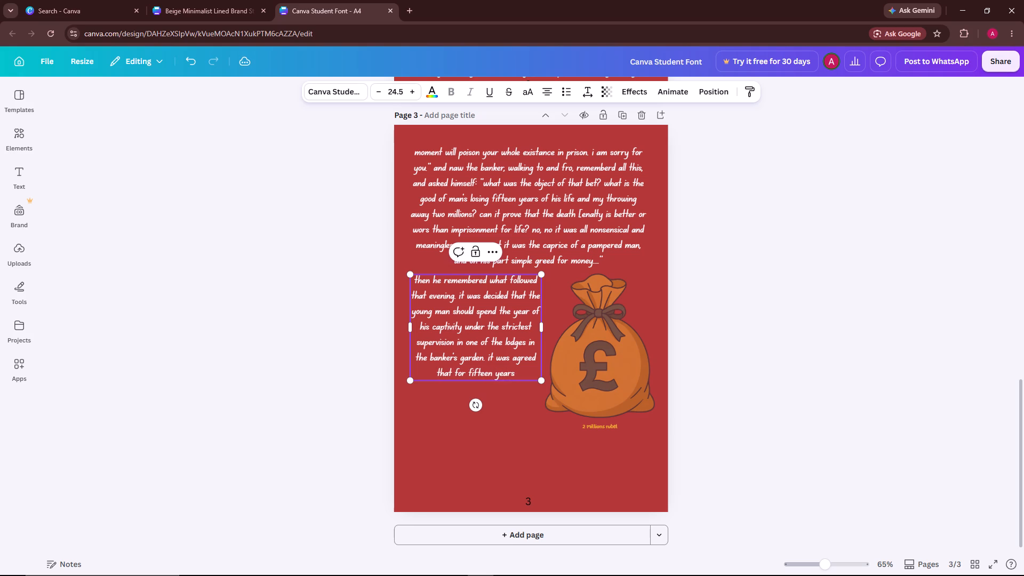
Continue the last sentence of the paragraph beside the money bag with "he should not".
{"action": "key", "text": "space"}
{"action": "type", "text": "he"}
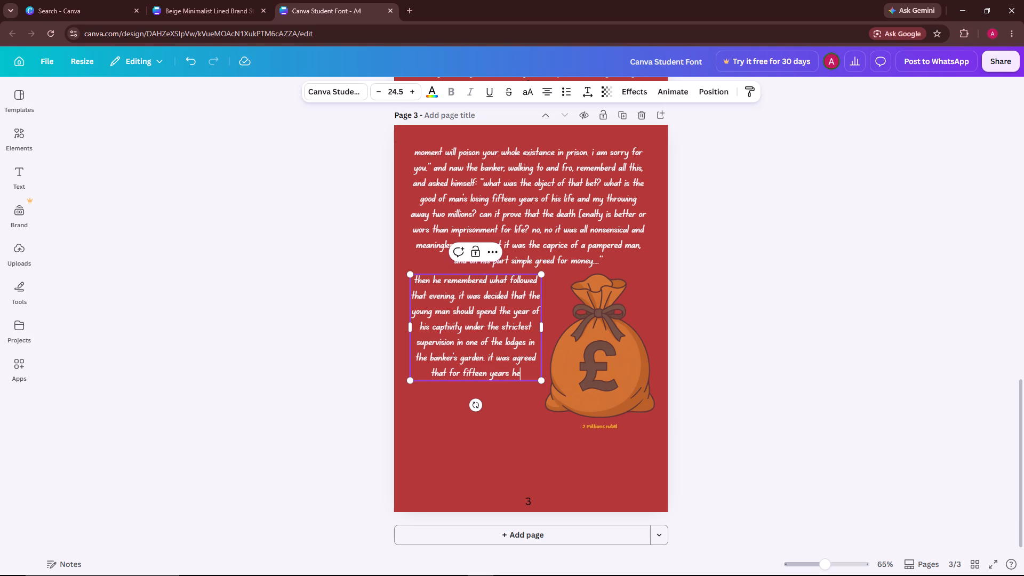
{"action": "key", "text": "space"}
{"action": "type", "text": "sh"}
{"action": "key", "text": "o"}
{"action": "type", "text": "uld"}
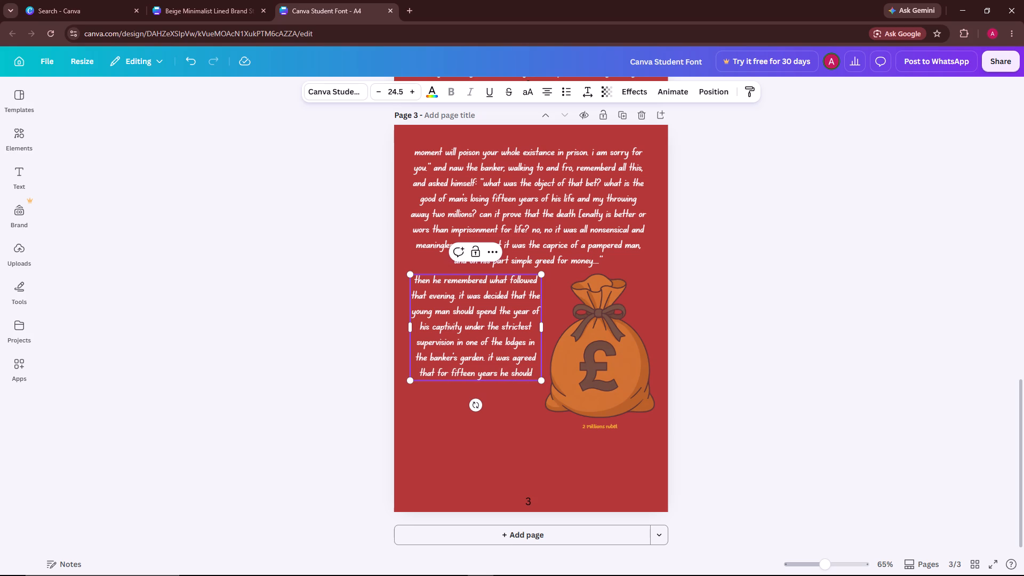
{"action": "key", "text": "space"}
{"action": "type", "text": "not"}
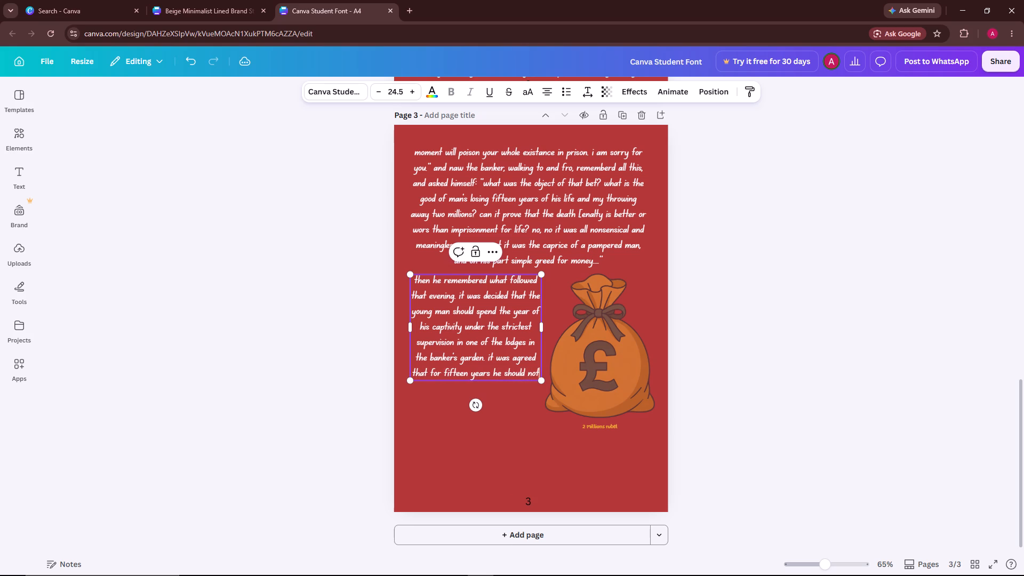
Extend the same sentence beside the money bag with "be free to cross the".
{"action": "key", "text": "space"}
{"action": "type", "text": "be free"}
{"action": "key", "text": "space"}
{"action": "type", "text": "to"}
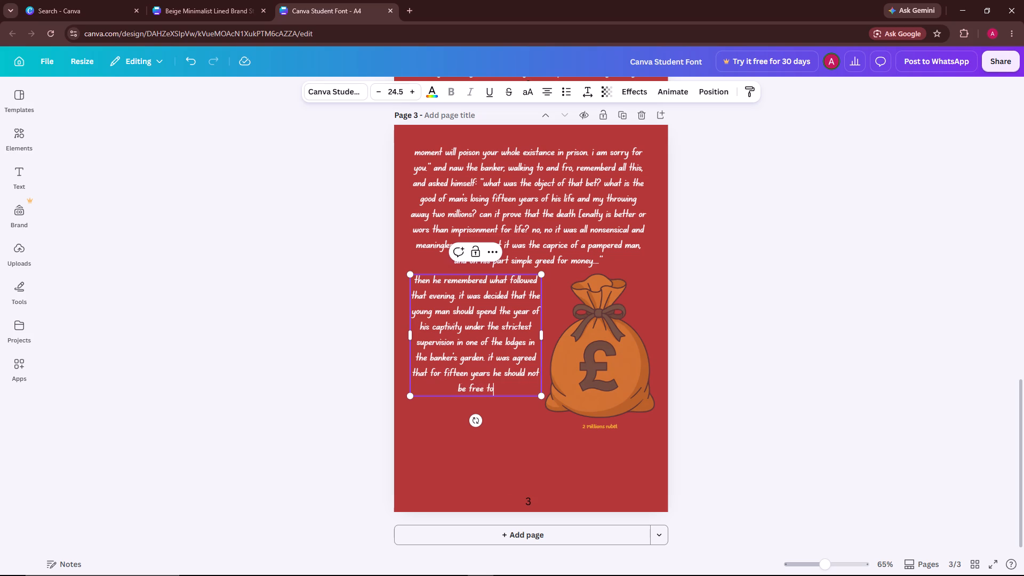
{"action": "key", "text": "space"}
{"action": "key", "text": "v"}
{"action": "key", "text": "BackSpace"}
{"action": "type", "text": "cross"}
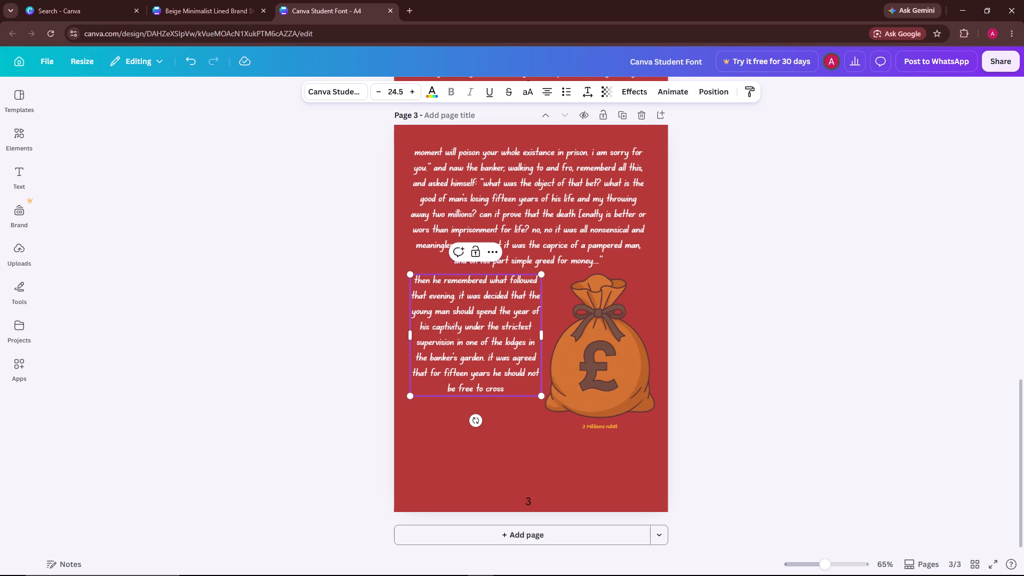
{"action": "key", "text": "space"}
{"action": "type", "text": "the"}
{"action": "key", "text": "space"}
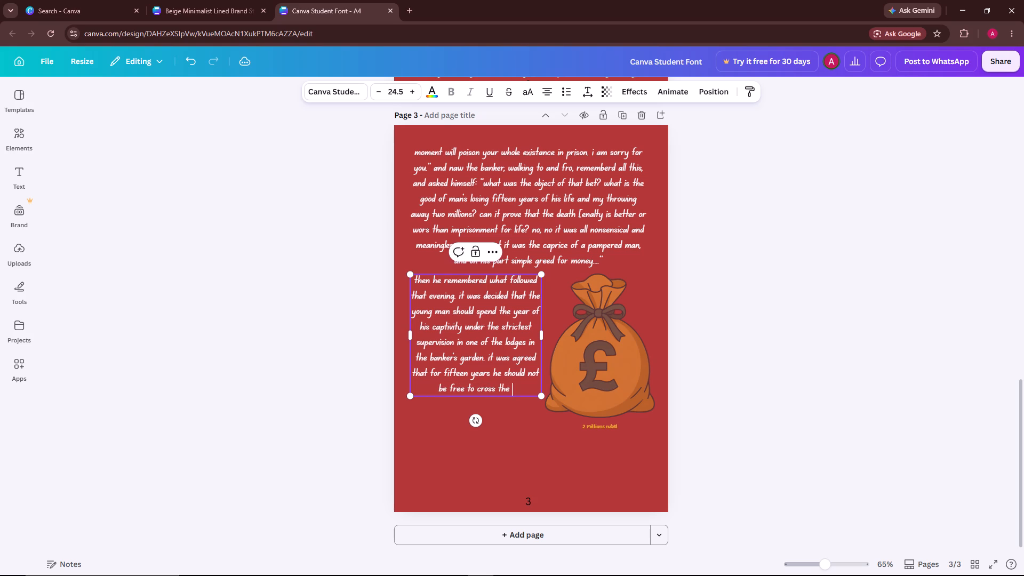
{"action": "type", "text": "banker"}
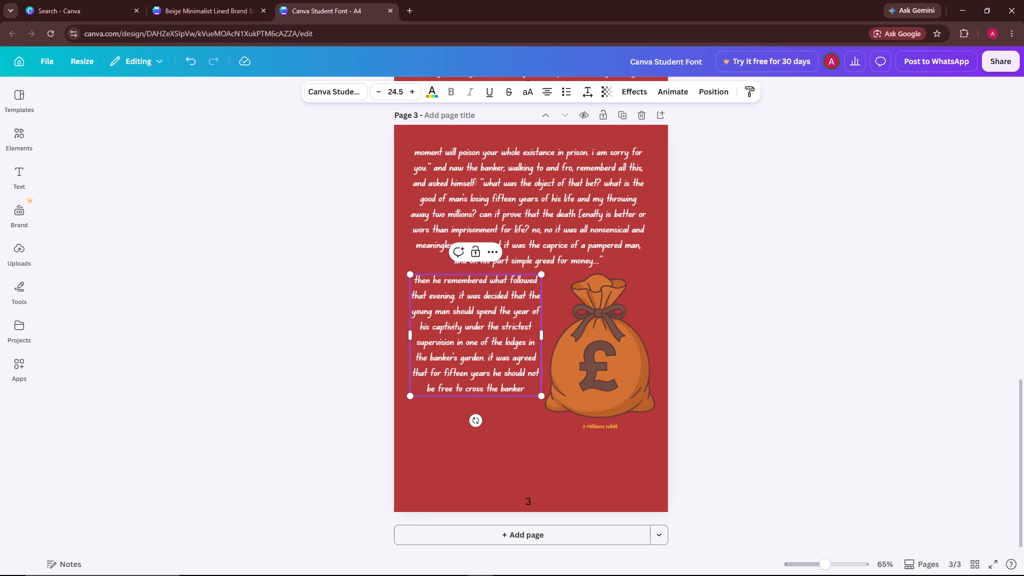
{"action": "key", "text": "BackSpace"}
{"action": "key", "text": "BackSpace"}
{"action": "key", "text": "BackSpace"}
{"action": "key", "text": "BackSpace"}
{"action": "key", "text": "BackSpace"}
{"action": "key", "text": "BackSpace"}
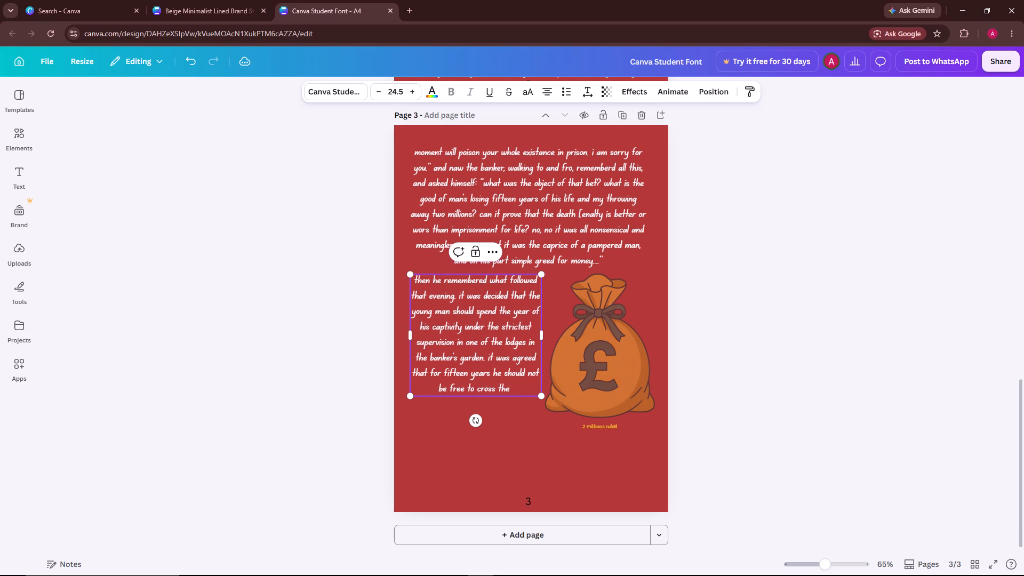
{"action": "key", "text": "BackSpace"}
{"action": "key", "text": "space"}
Add "threshold of the lodge," after "cross the" in the paragraph beside the money bag.
{"action": "type", "text": "th"}
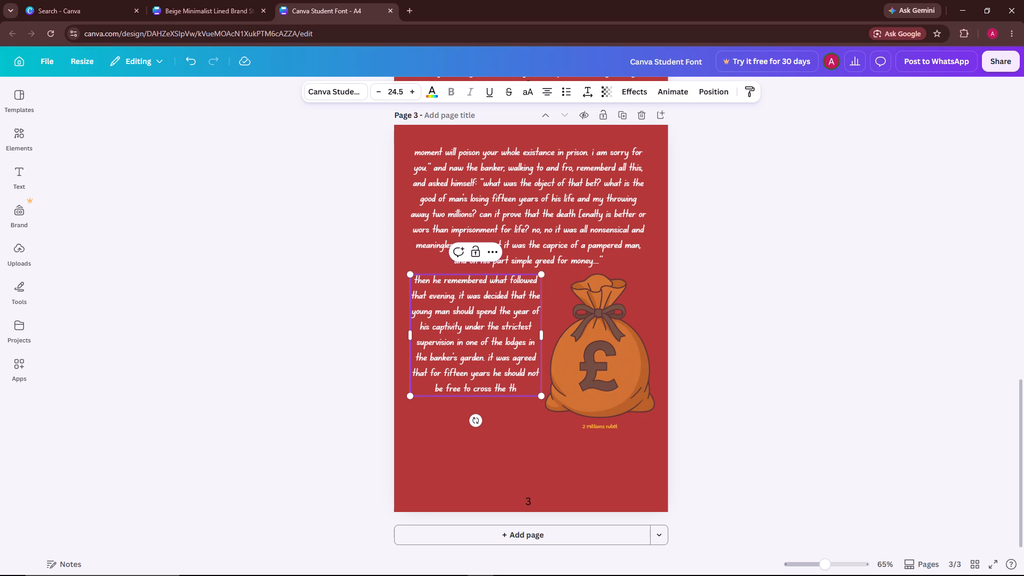
{"action": "type", "text": "res"}
{"action": "type", "text": "hold"}
{"action": "key", "text": "space"}
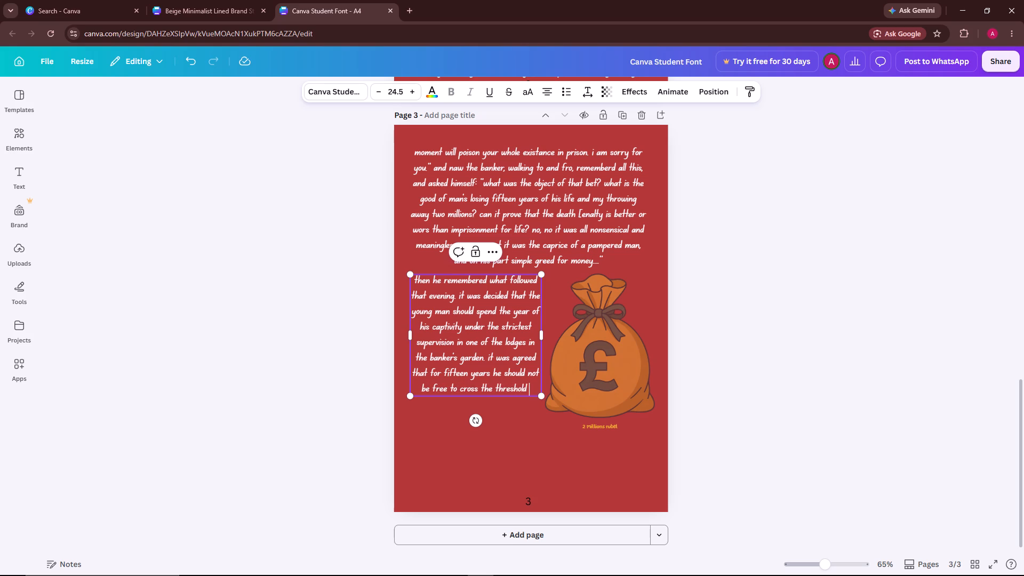
{"action": "type", "text": "of"}
{"action": "key", "text": "space"}
{"action": "type", "text": "th"}
{"action": "key", "text": "e"}
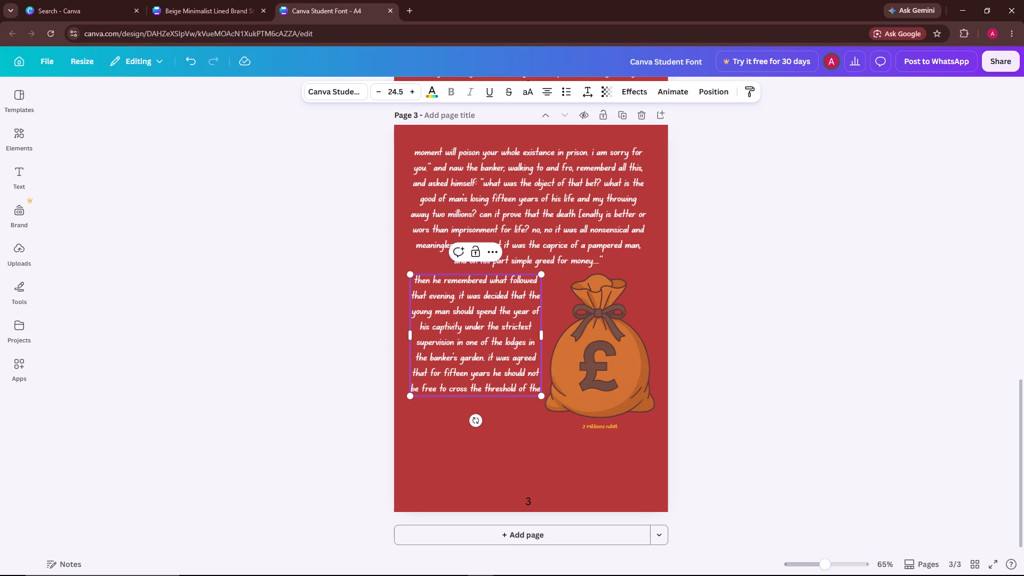
{"action": "key", "text": "space"}
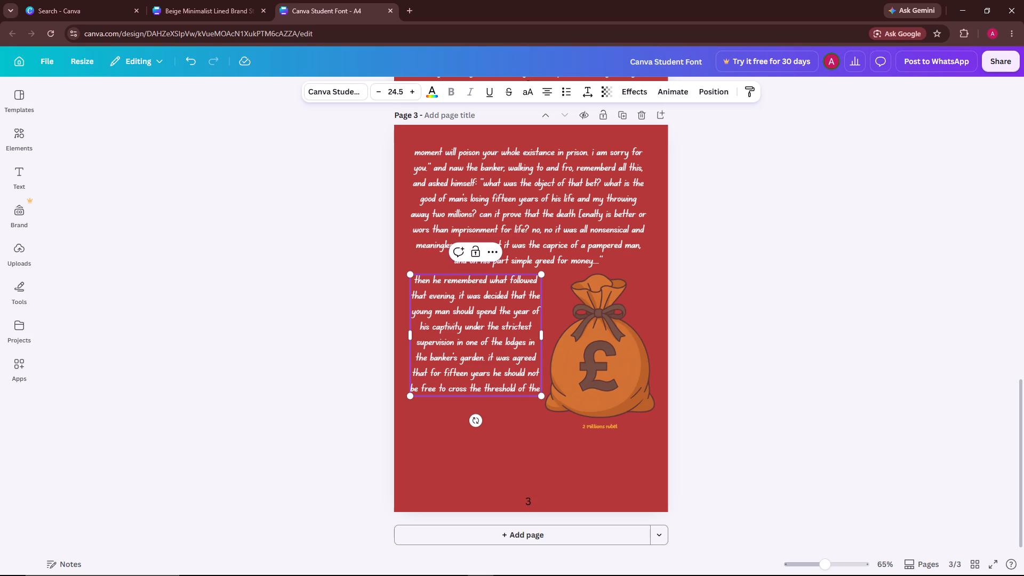
{"action": "type", "text": "lo"}
{"action": "type", "text": "dg"}
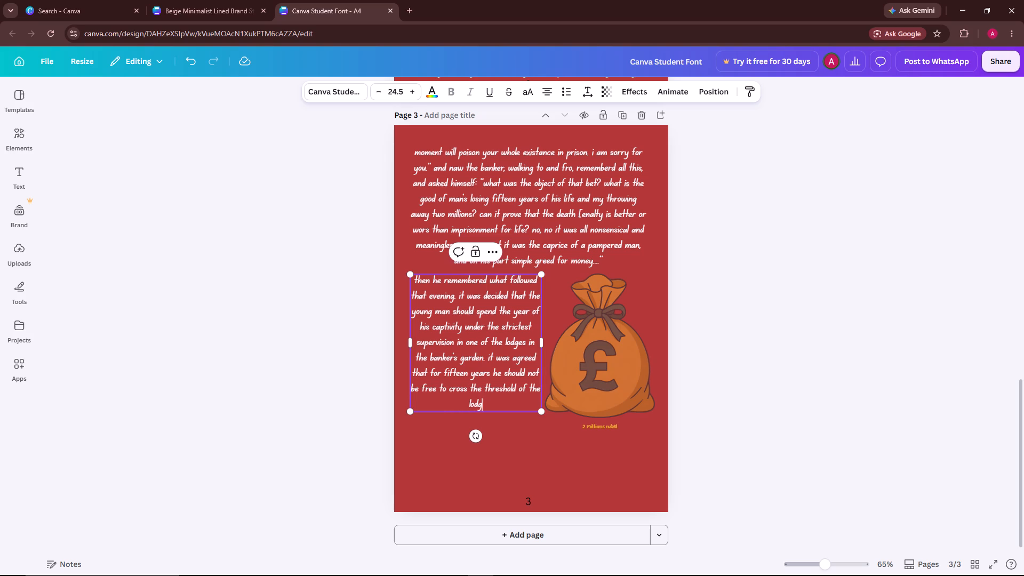
{"action": "key", "text": "e"}
{"action": "key", "text": "comma"}
Continue the sentence beside the money bag with "to see human beings," after "lodge,".
{"action": "key", "text": "space"}
{"action": "type", "text": "to"}
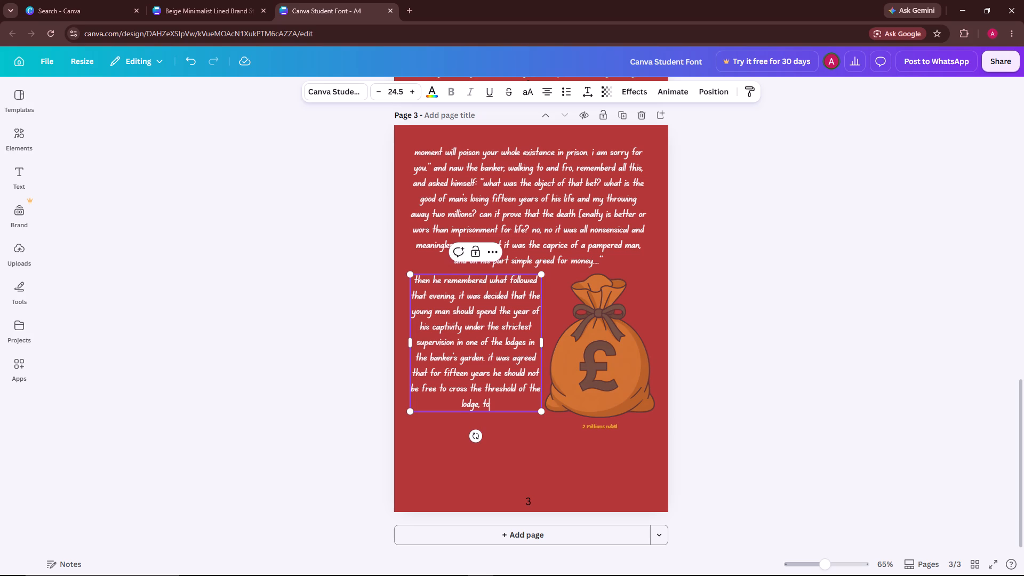
{"action": "key", "text": "space"}
{"action": "type", "text": "see"}
{"action": "key", "text": "space"}
{"action": "type", "text": "hu"}
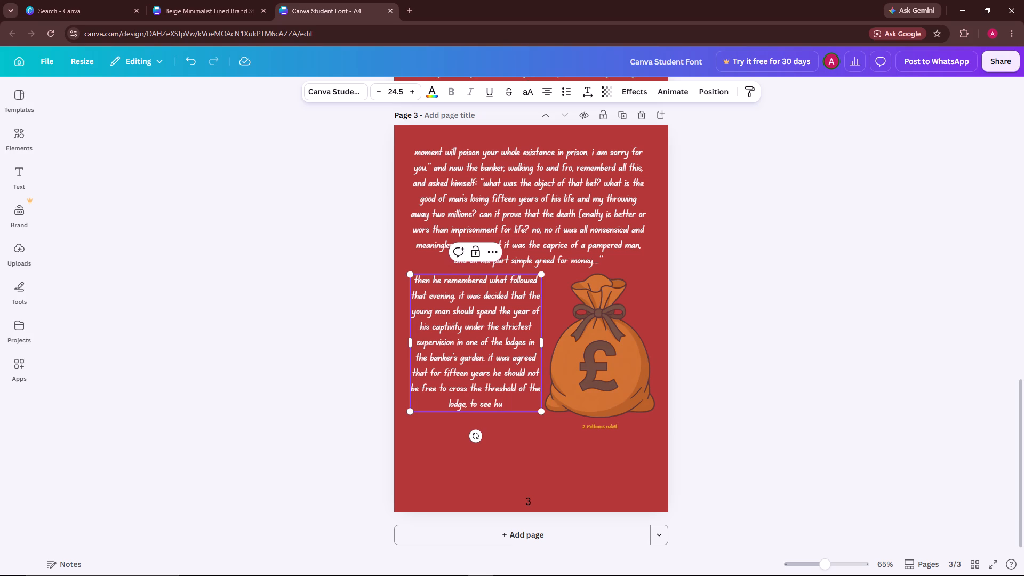
{"action": "type", "text": "man"}
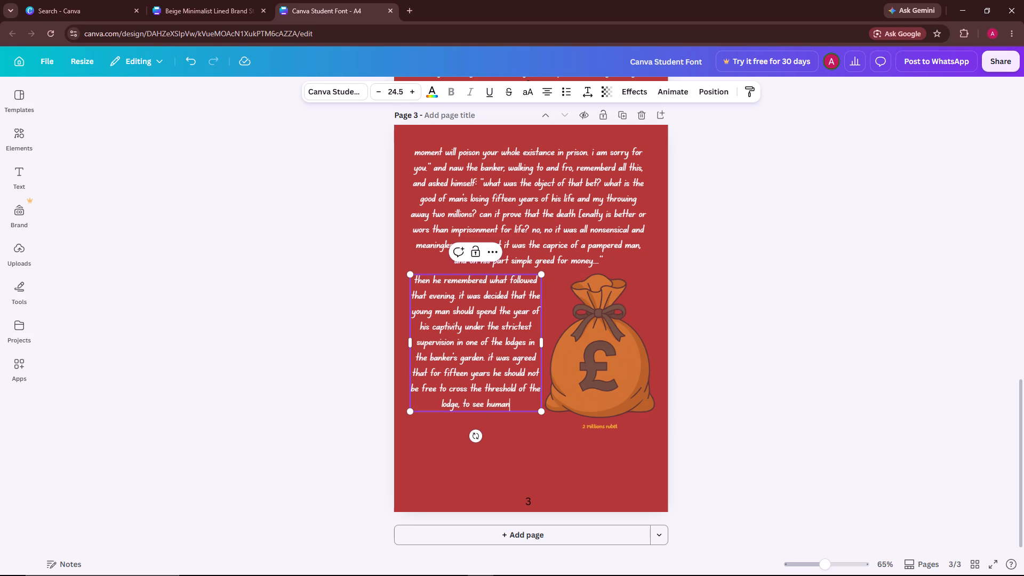
{"action": "key", "text": "space"}
{"action": "type", "text": "bei"}
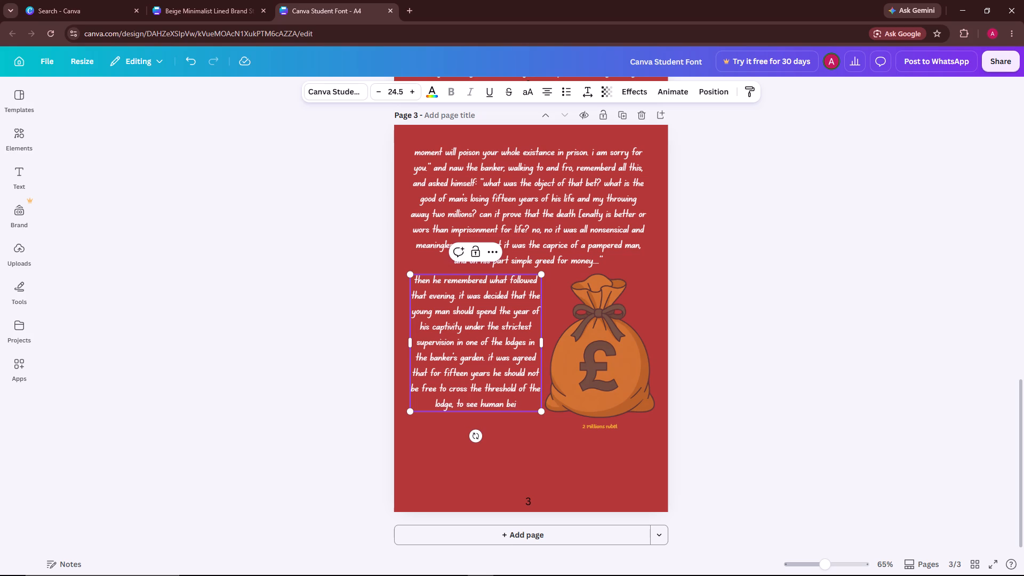
{"action": "type", "text": "ngs"}
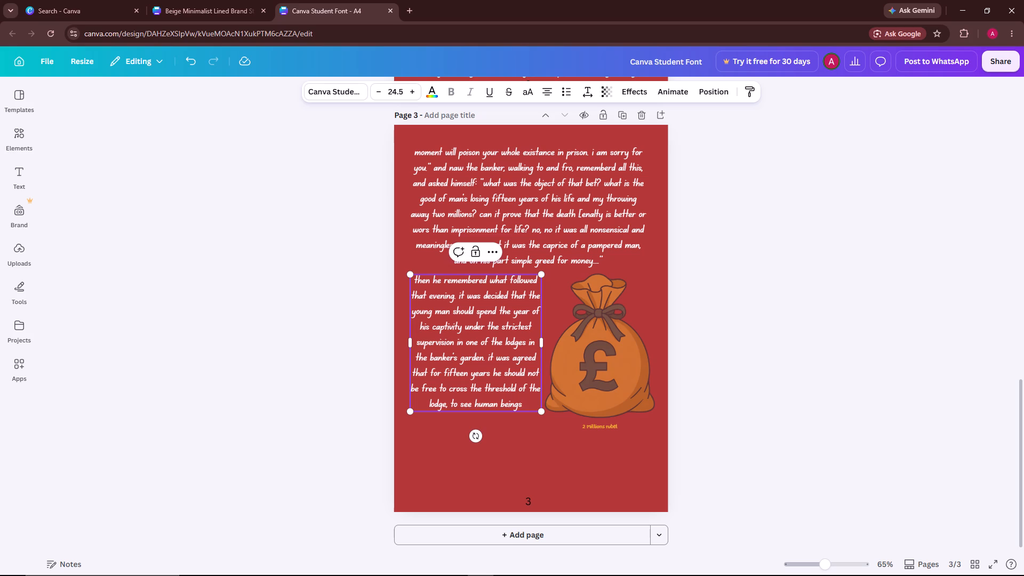
{"action": "key", "text": "comma"}
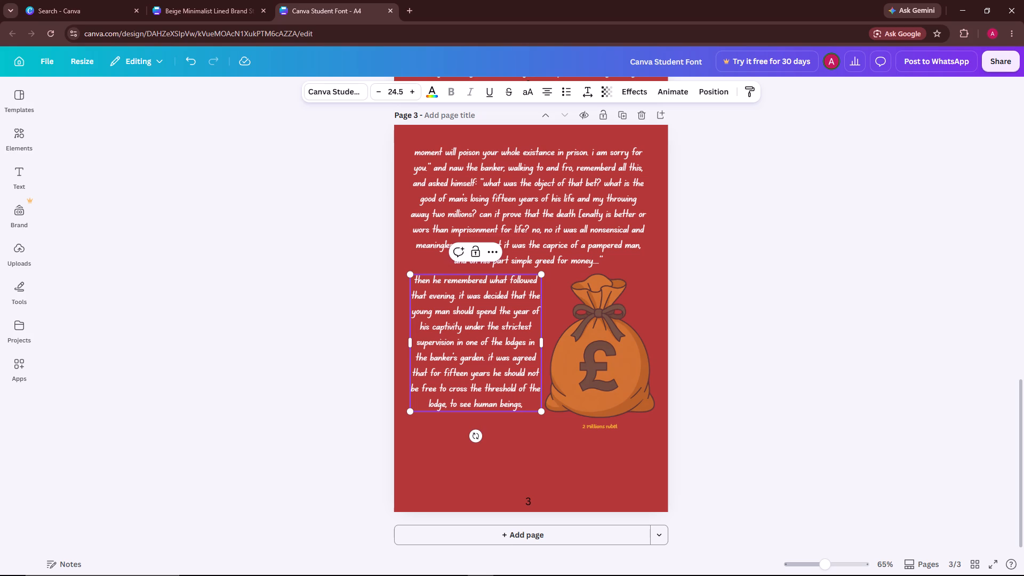
Add "to have a musical instrument" after "human beings," in the paragraph beside the money bag.
{"action": "key", "text": "space"}
{"action": "type", "text": "to"}
{"action": "key", "text": "space"}
{"action": "type", "text": "have"}
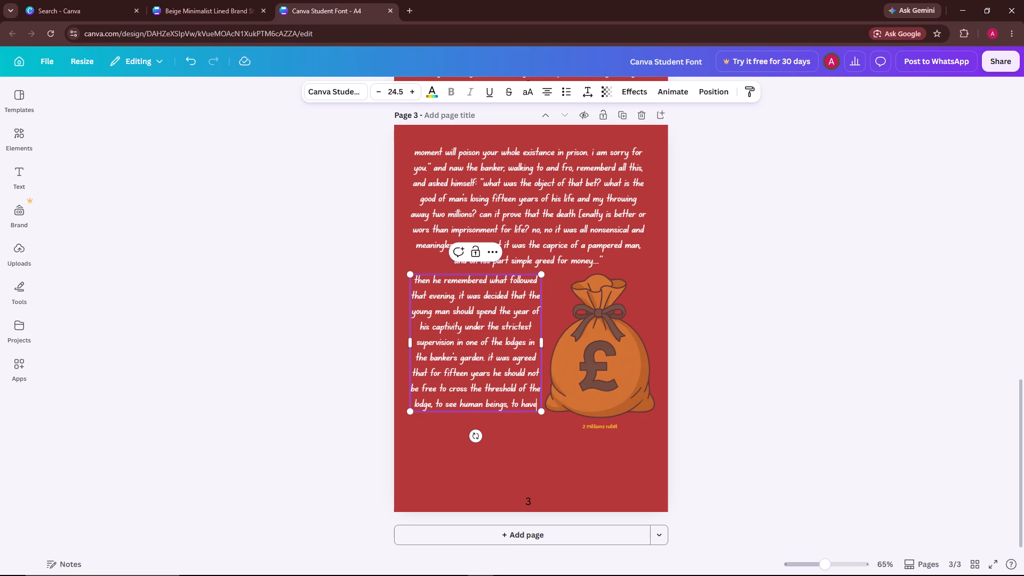
{"action": "key", "text": "space"}
{"action": "type", "text": "a"}
{"action": "key", "text": "space"}
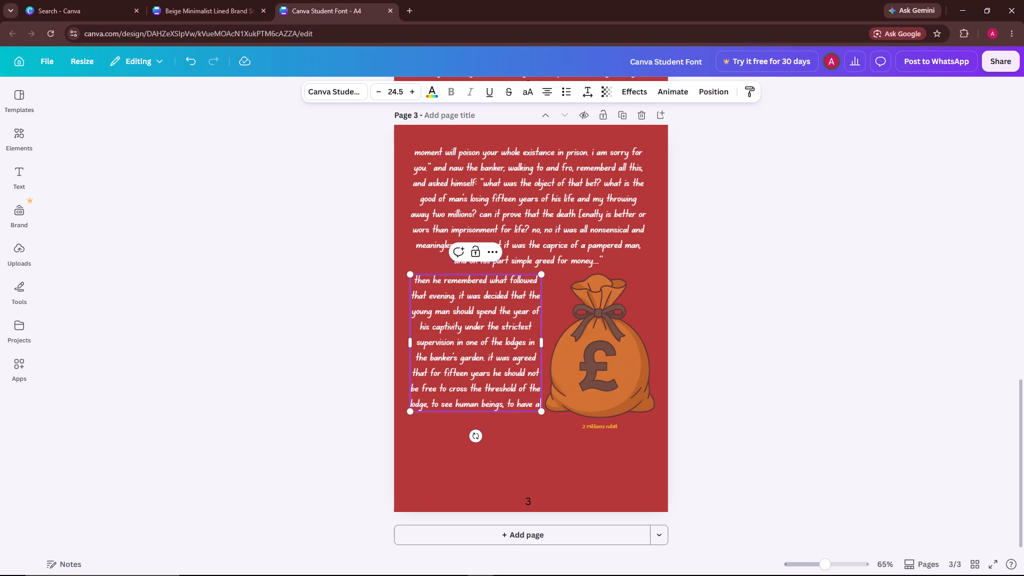
{"action": "type", "text": "mu"}
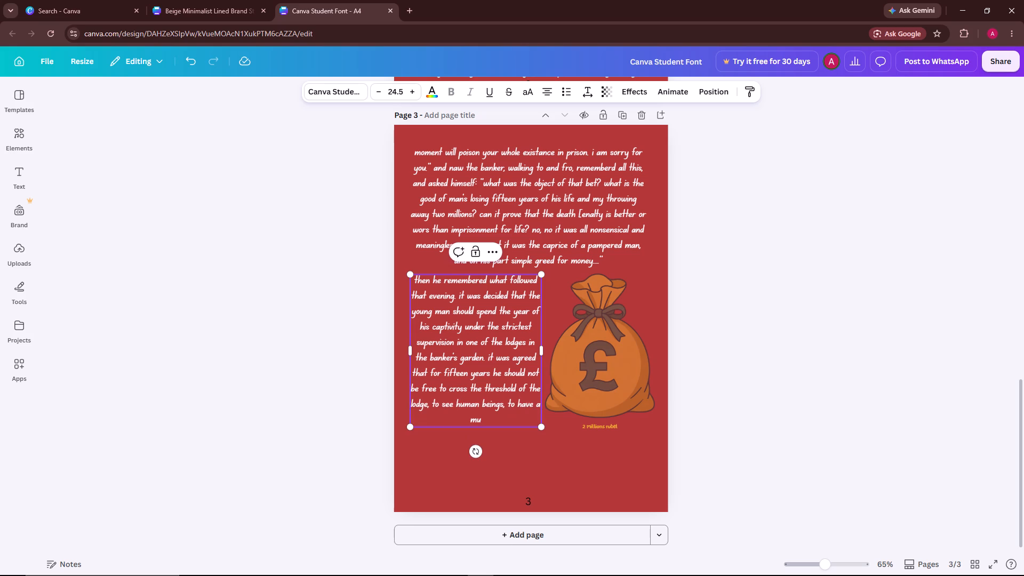
{"action": "type", "text": "si"}
{"action": "type", "text": "cal"}
{"action": "key", "text": "space"}
{"action": "type", "text": "instrument"}
{"action": "key", "text": "space"}
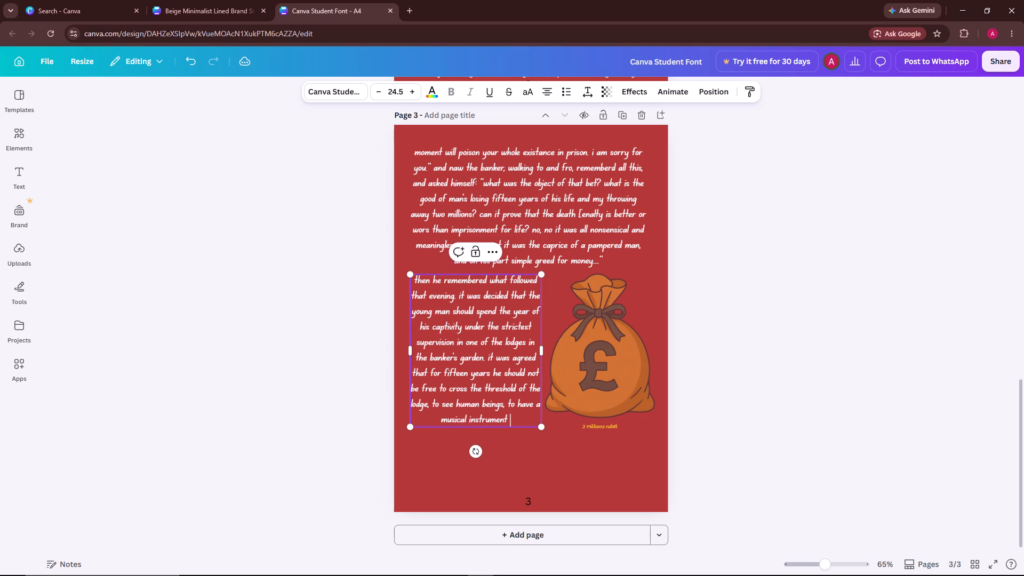
Finish the sentence in the paragraph beside the money bag with "and newspaper." after "musical instrument".
{"action": "type", "text": "ans"}
{"action": "key", "text": "BackSpace"}
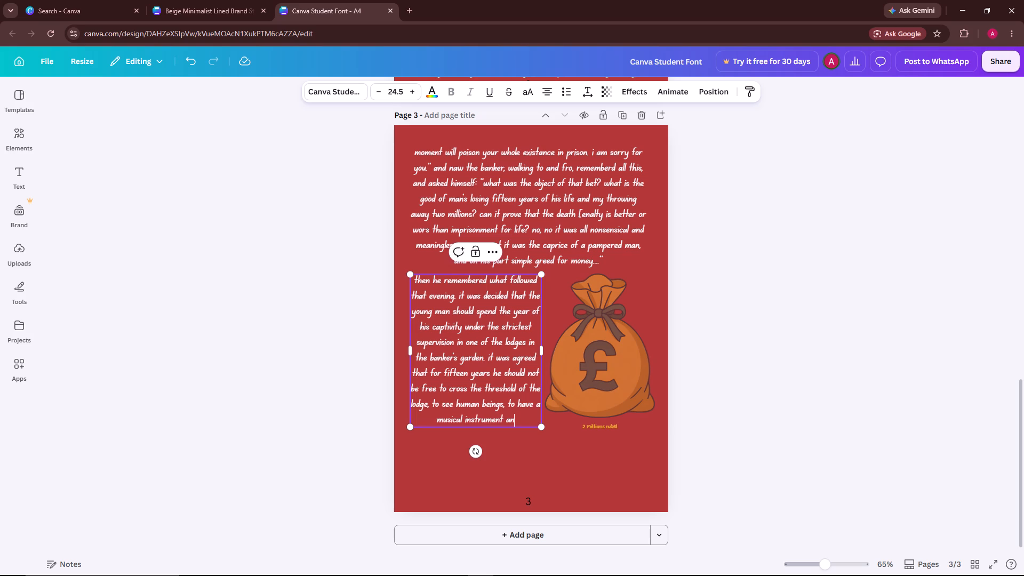
{"action": "type", "text": "d"}
{"action": "key", "text": "space"}
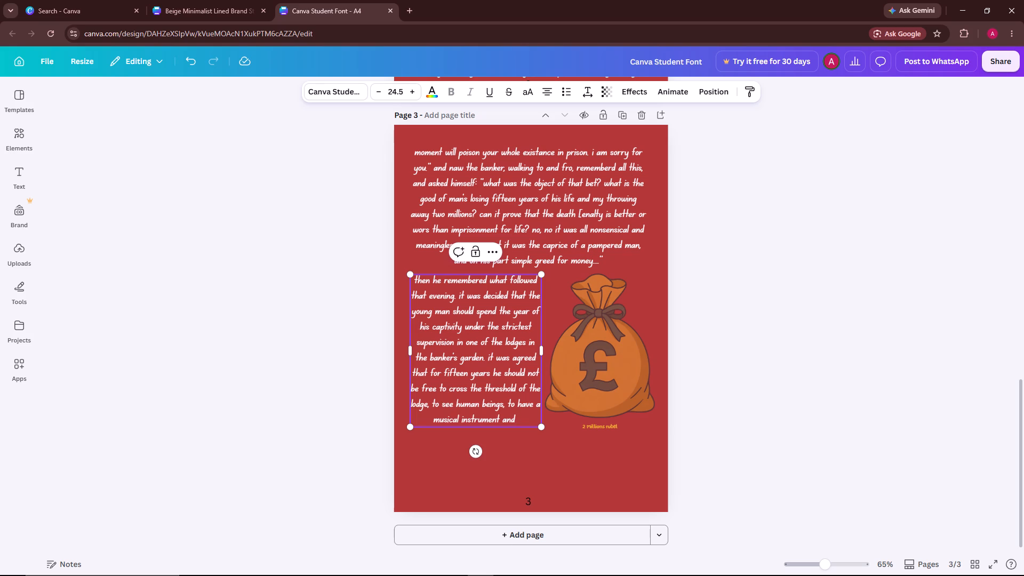
{"action": "type", "text": "newsa"}
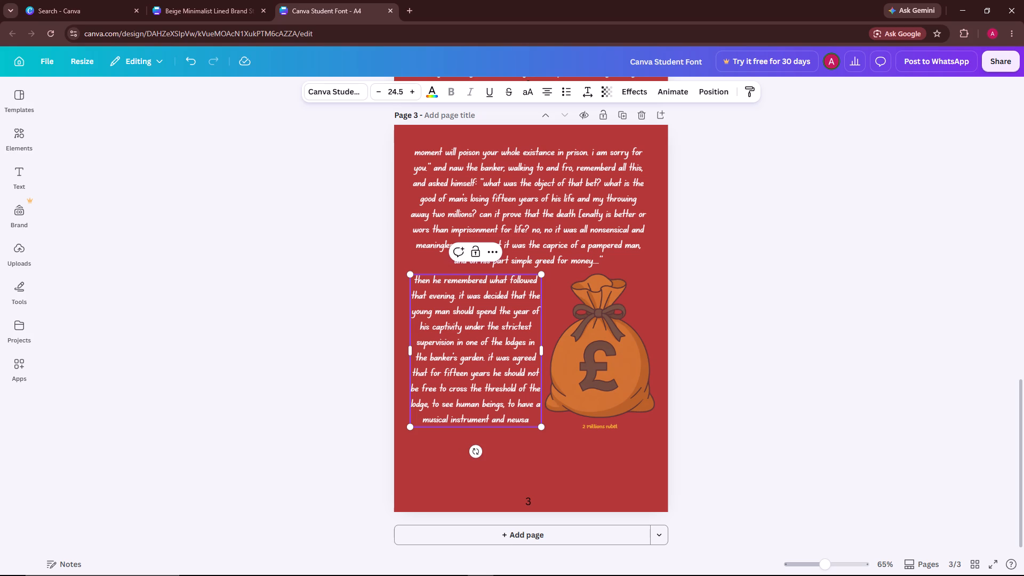
{"action": "key", "text": "BackSpace"}
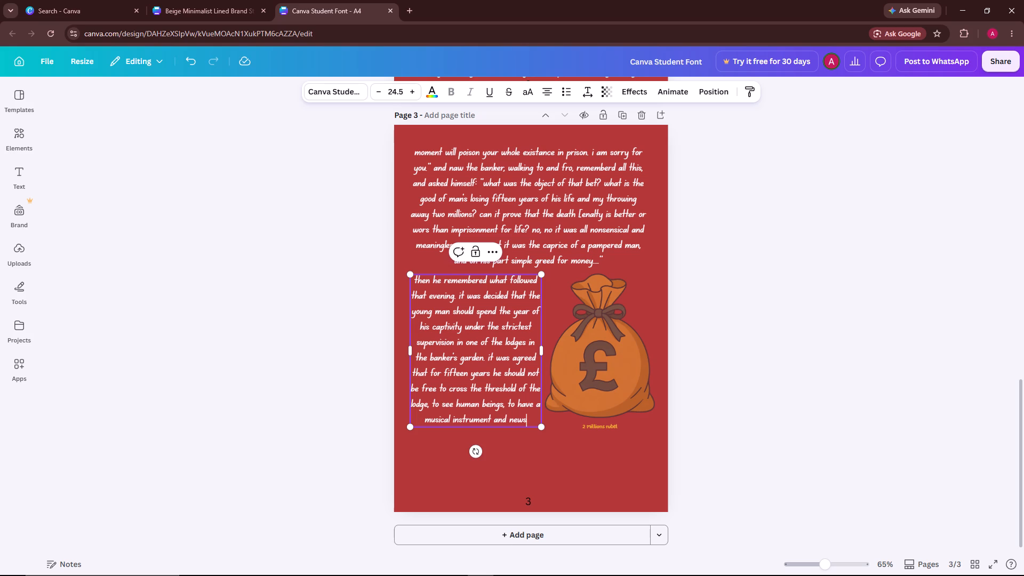
{"action": "type", "text": "paper"}
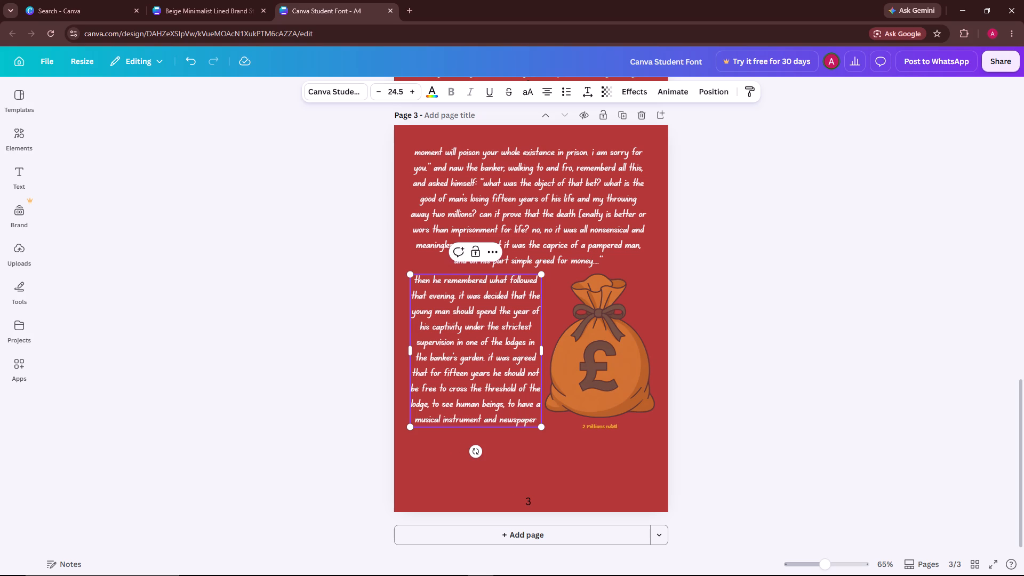
{"action": "key", "text": "space"}
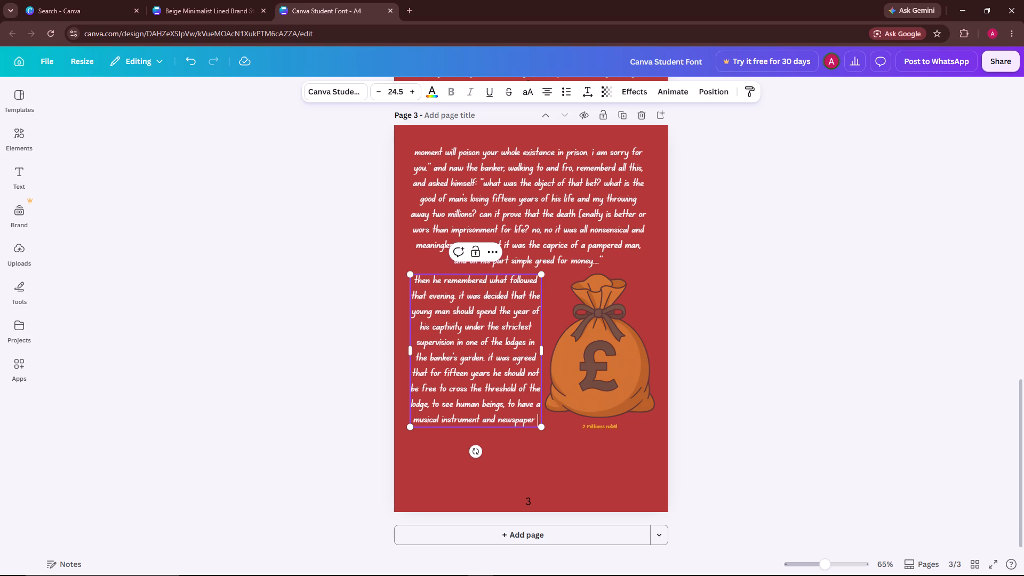
{"action": "key", "text": "BackSpace"}
{"action": "type", "text": "."}
{"action": "key", "text": "space"}
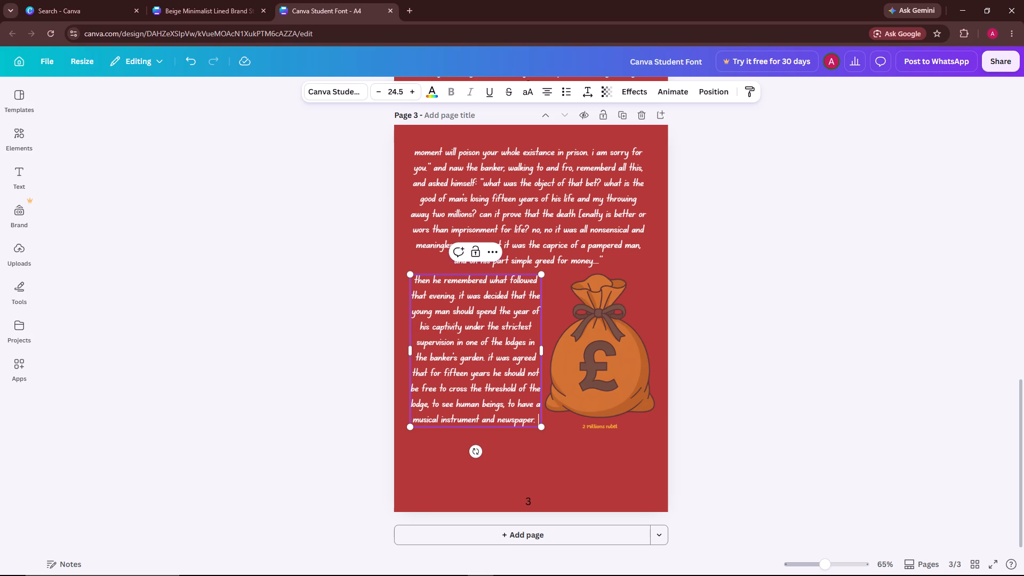
Start a new sentence in the paragraph beside the money bag with "he was allowed to".
{"action": "type", "text": "he"}
{"action": "key", "text": "space"}
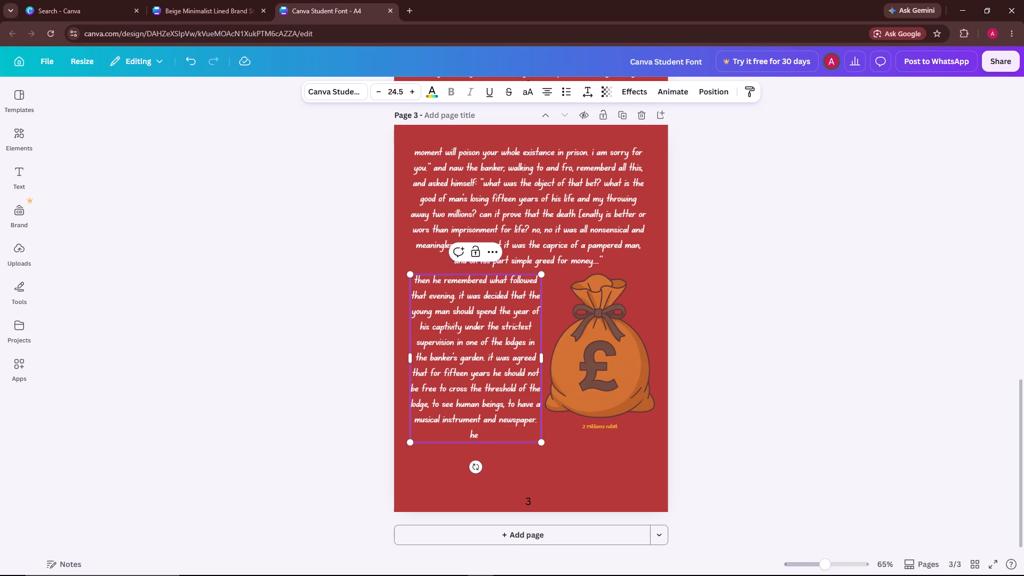
{"action": "type", "text": "was"}
{"action": "key", "text": "space"}
{"action": "type", "text": "all"}
{"action": "type", "text": "owed"}
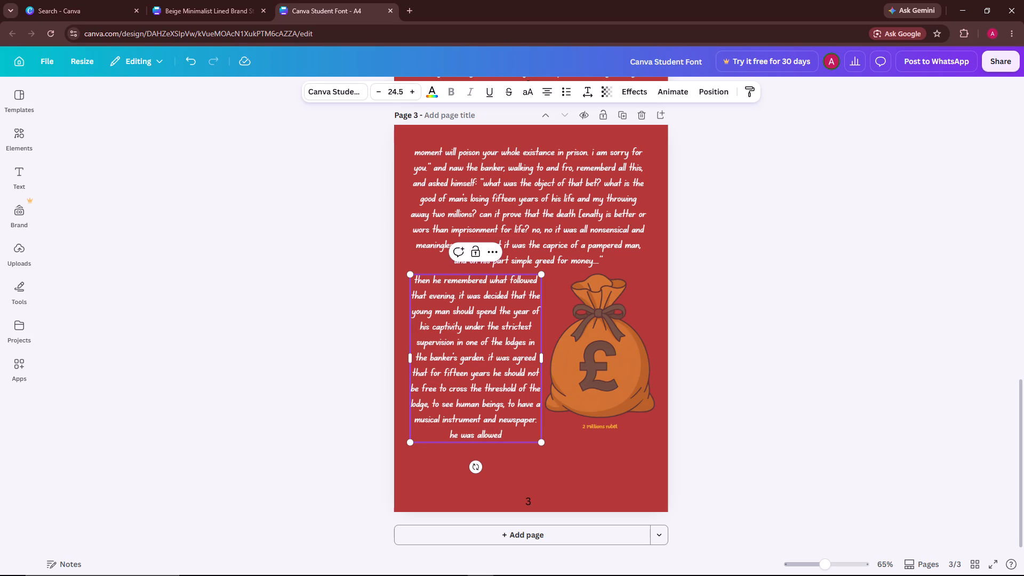
{"action": "key", "text": "e"}
{"action": "key", "text": "BackSpace"}
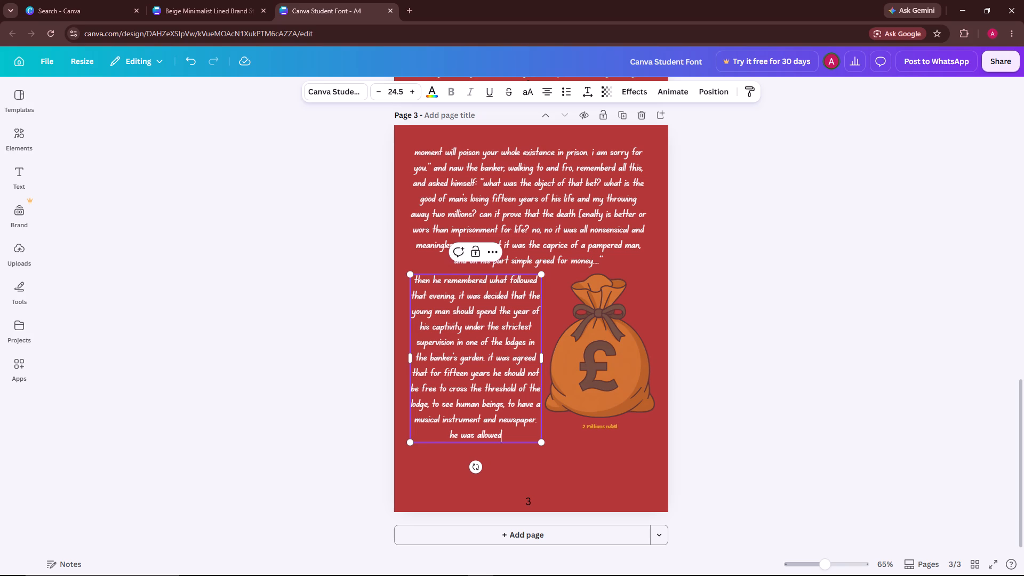
{"action": "key", "text": "space"}
{"action": "type", "text": "ti"}
{"action": "key", "text": "BackSpace"}
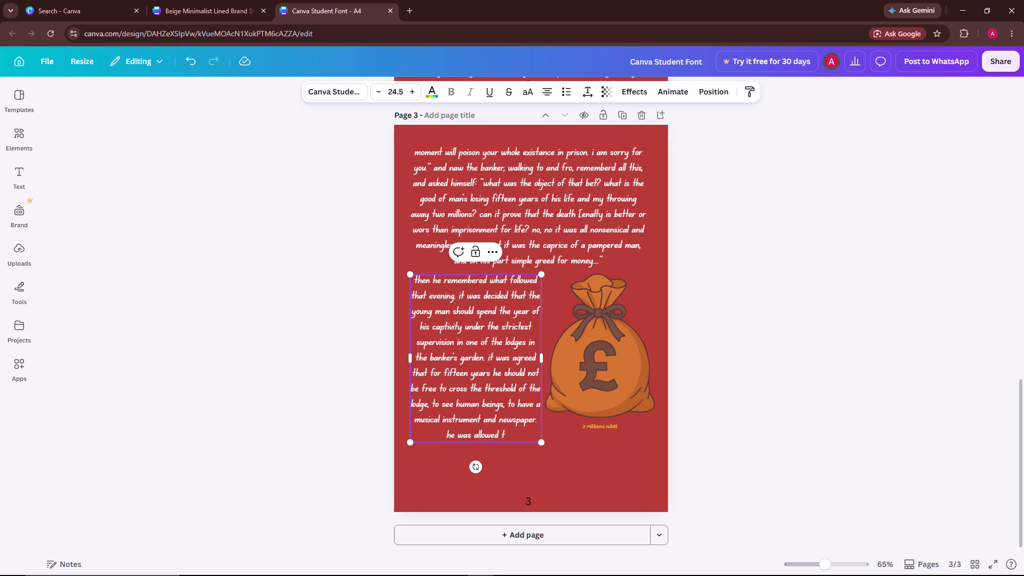
{"action": "key", "text": "o"}
{"action": "key", "text": "space"}
Continue the new sentence beside the money bag with "have a musical instrument and books".
{"action": "type", "text": "have"}
{"action": "key", "text": "space"}
{"action": "type", "text": "a"}
{"action": "key", "text": "space"}
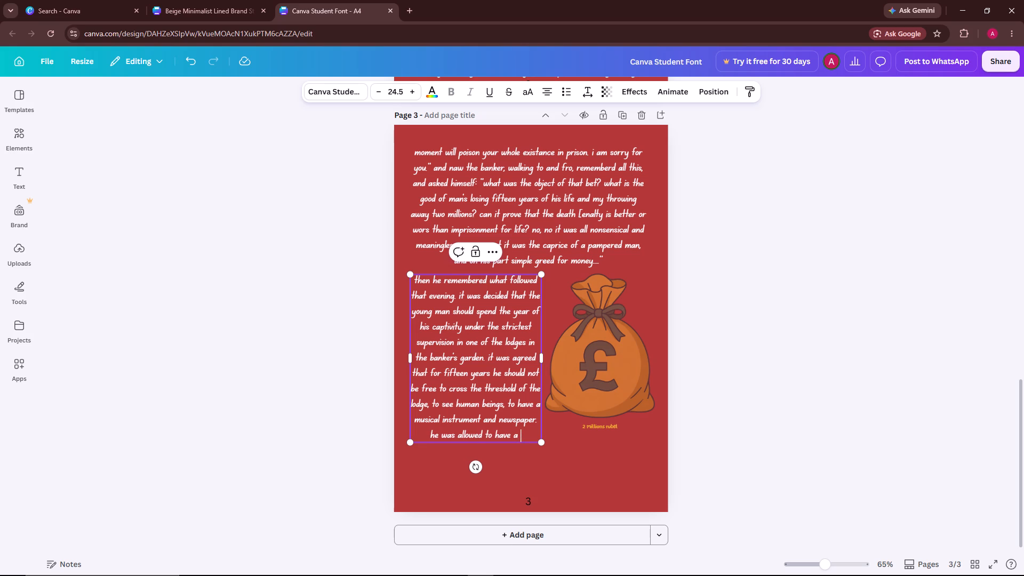
{"action": "type", "text": "musical"}
{"action": "key", "text": "space"}
{"action": "type", "text": "instrument"}
{"action": "key", "text": "space"}
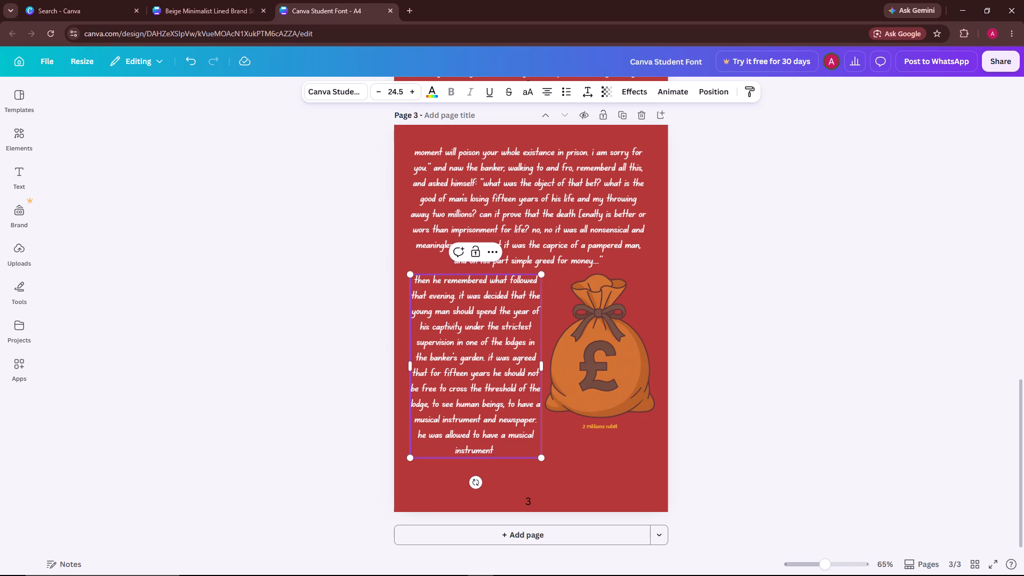
{"action": "type", "text": "and"}
{"action": "key", "text": "space"}
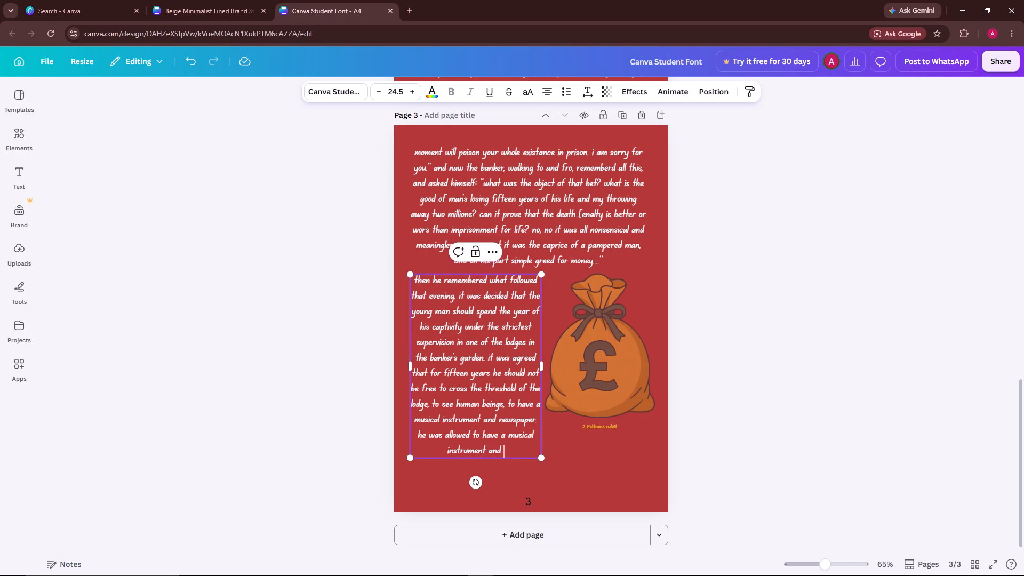
{"action": "type", "text": "books"}
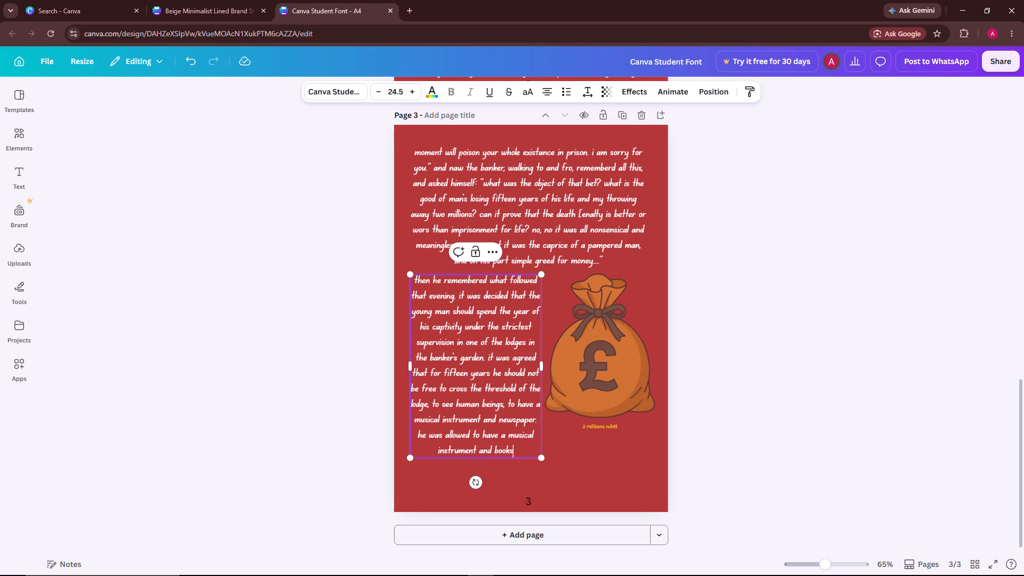
Extend the sentence beside the money bag with ", and was allowed to write letters" after "books".
{"action": "type", "text": ", and"}
{"action": "key", "text": "space"}
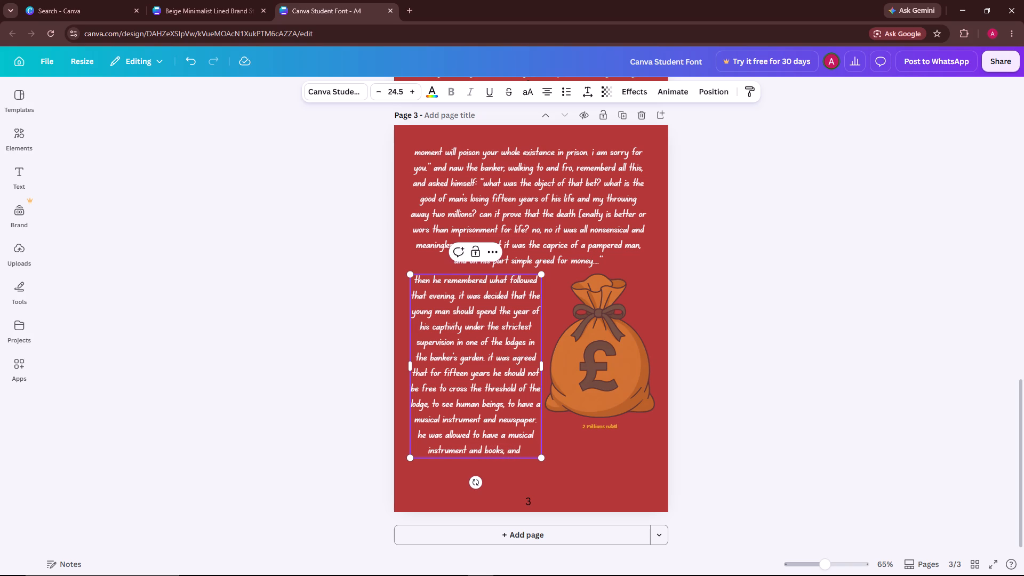
{"action": "type", "text": "was"}
{"action": "key", "text": "space"}
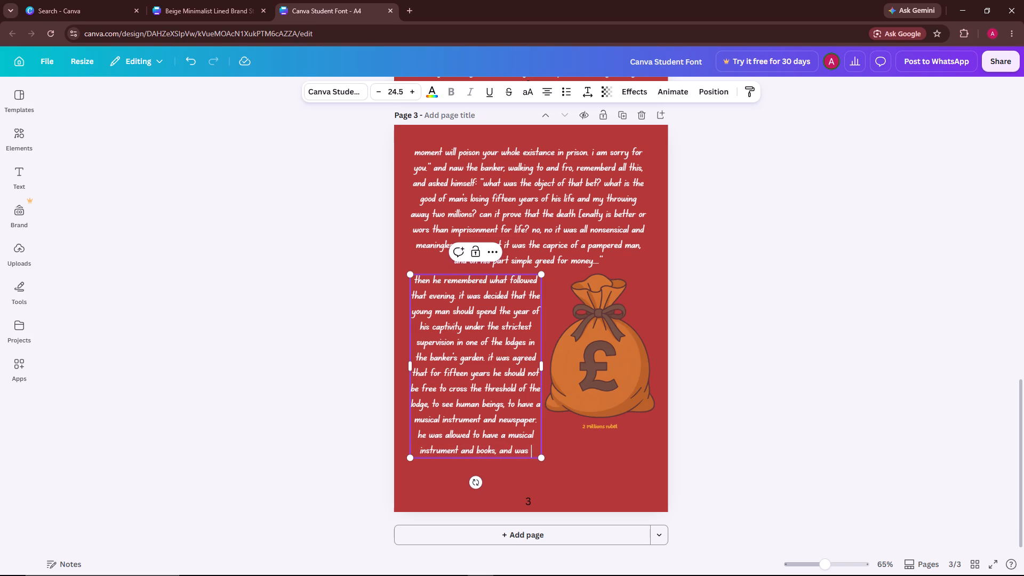
{"action": "type", "text": "all"}
{"action": "type", "text": "owed"}
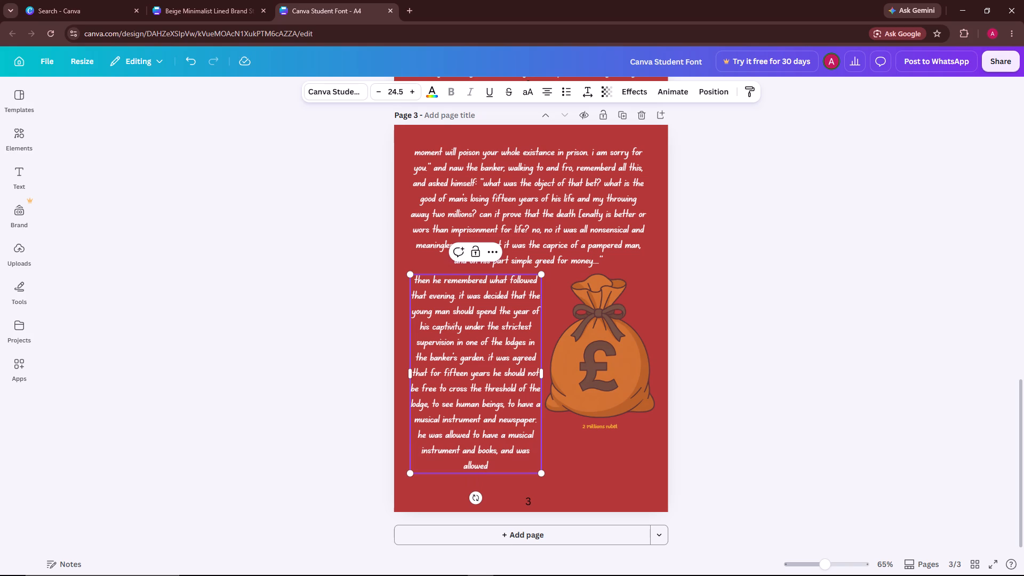
{"action": "key", "text": "space"}
{"action": "type", "text": "to"}
{"action": "key", "text": "space"}
{"action": "type", "text": "see"}
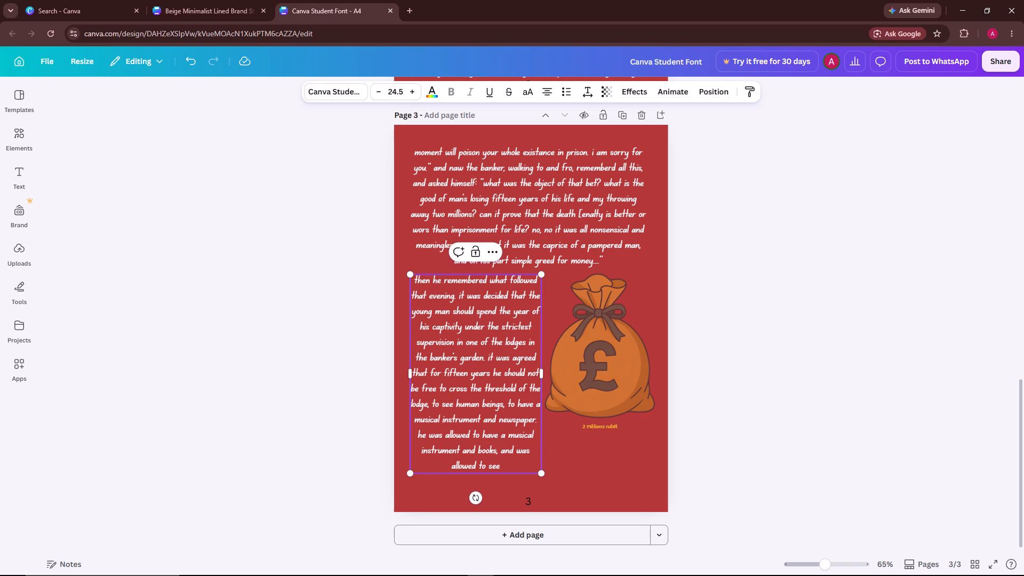
{"action": "key", "text": "BackSpace"}
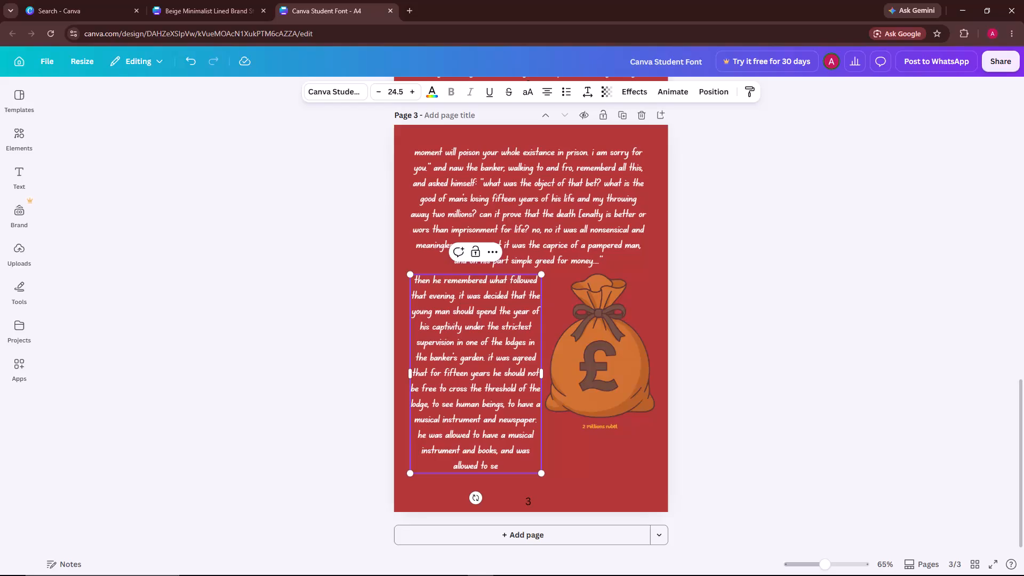
{"action": "key", "text": "BackSpace"}
{"action": "key", "text": "BackSpace"}
{"action": "type", "text": "write"}
{"action": "key", "text": "space"}
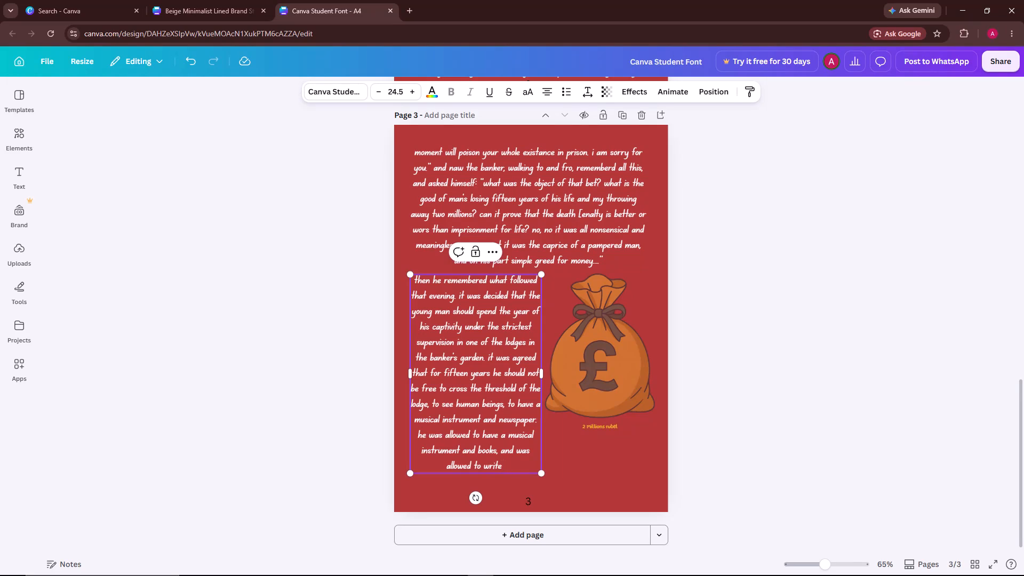
{"action": "type", "text": "letters"}
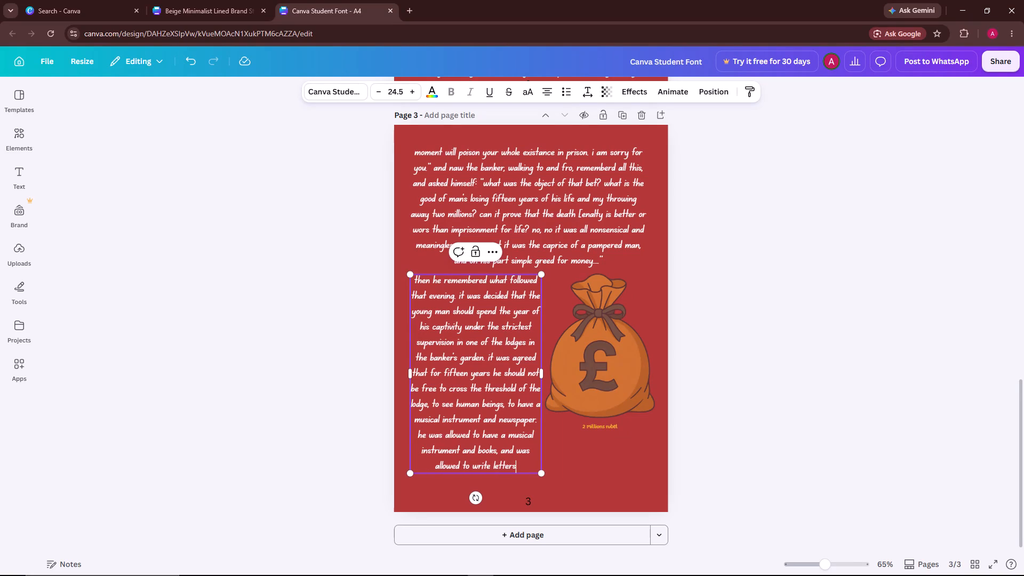
Add ", to drink win," after "write letters" in the paragraph beside the money bag.
{"action": "key", "text": "comma"}
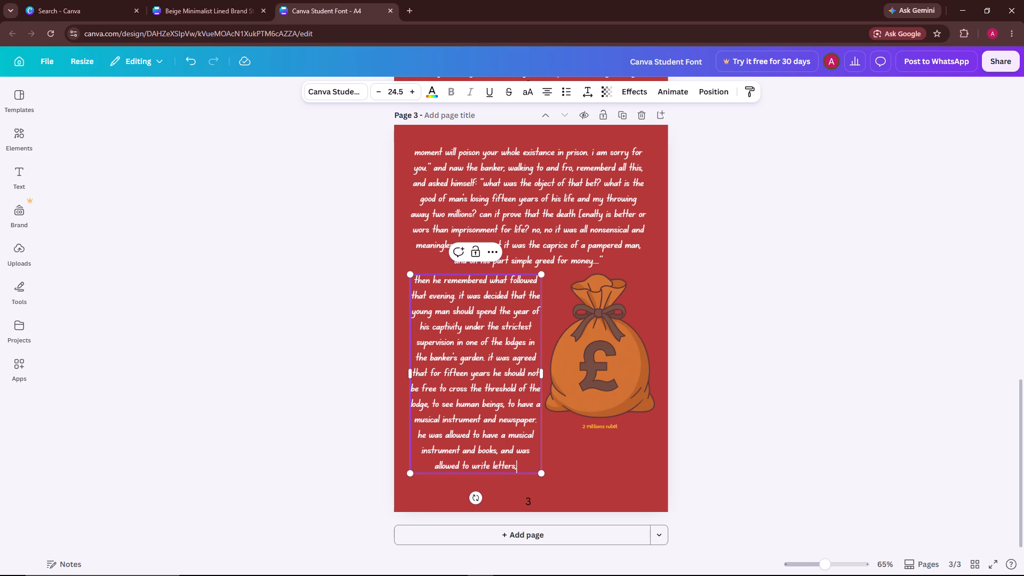
{"action": "key", "text": "space"}
{"action": "type", "text": "to"}
{"action": "key", "text": "space"}
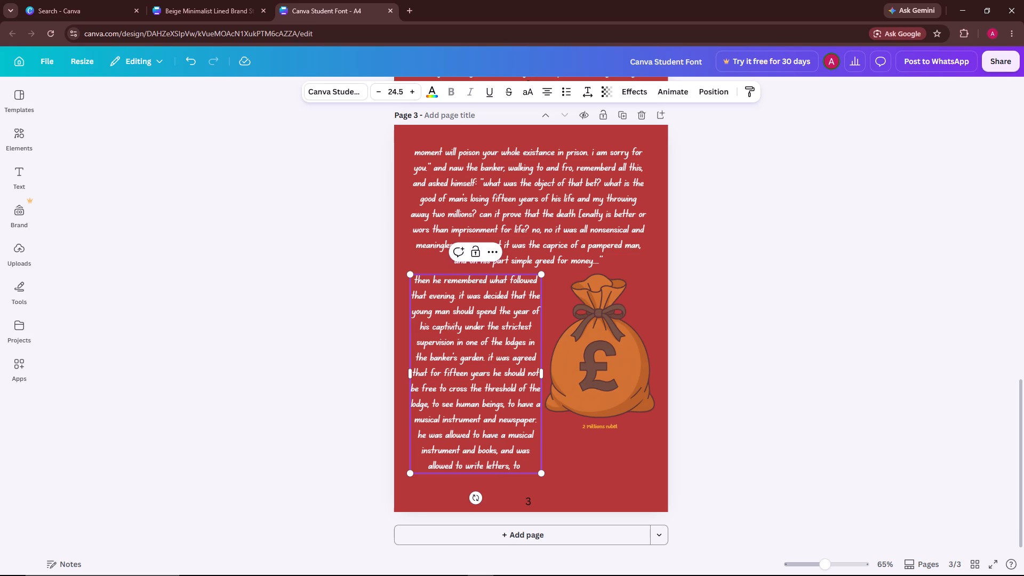
{"action": "type", "text": "drink win"}
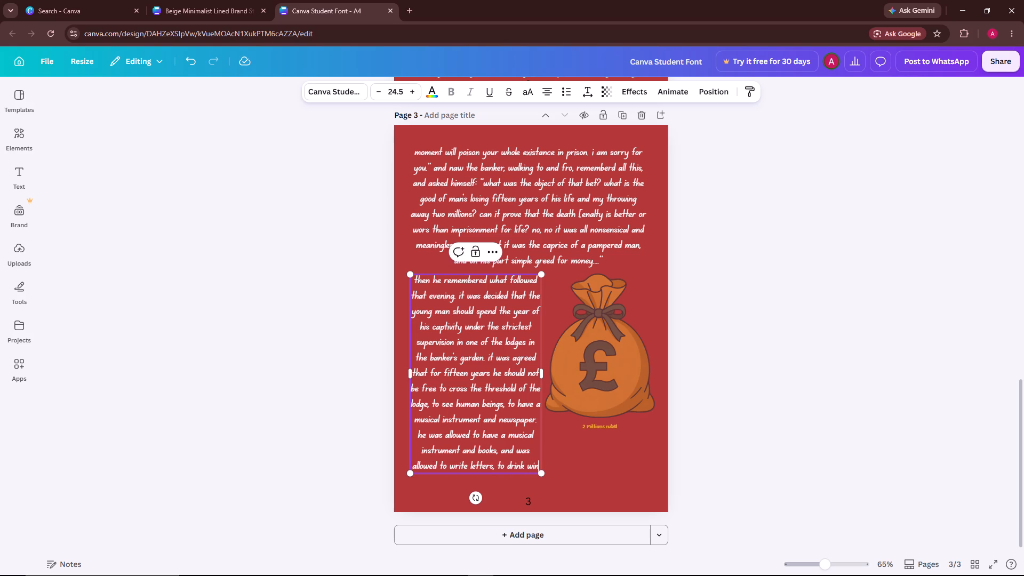
{"action": "type", "text": ","}
{"action": "key", "text": "space"}
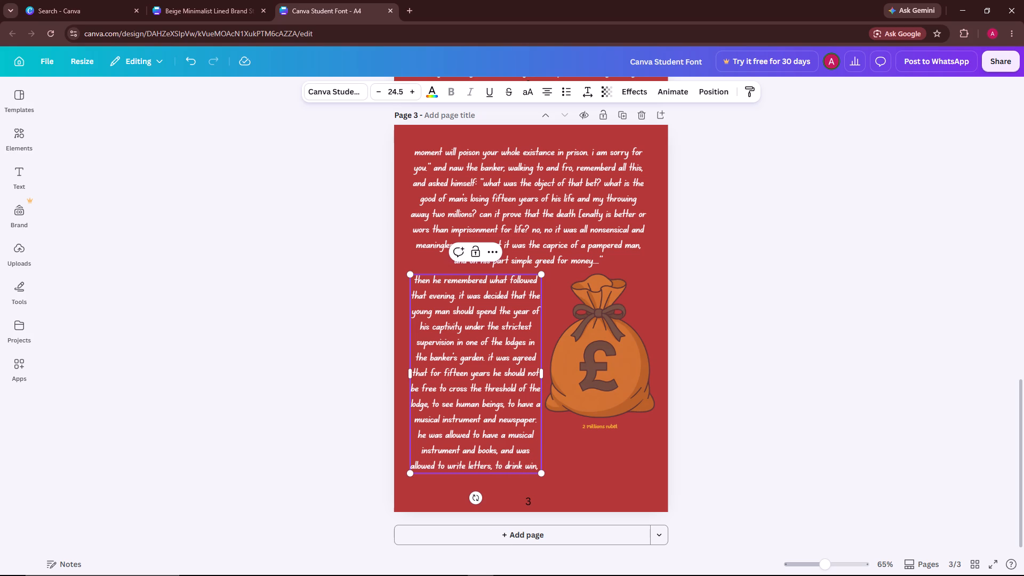
Finish the sentence beside the money bag with "and to smke." after "to drink win,".
{"action": "type", "text": "and"}
{"action": "key", "text": "space"}
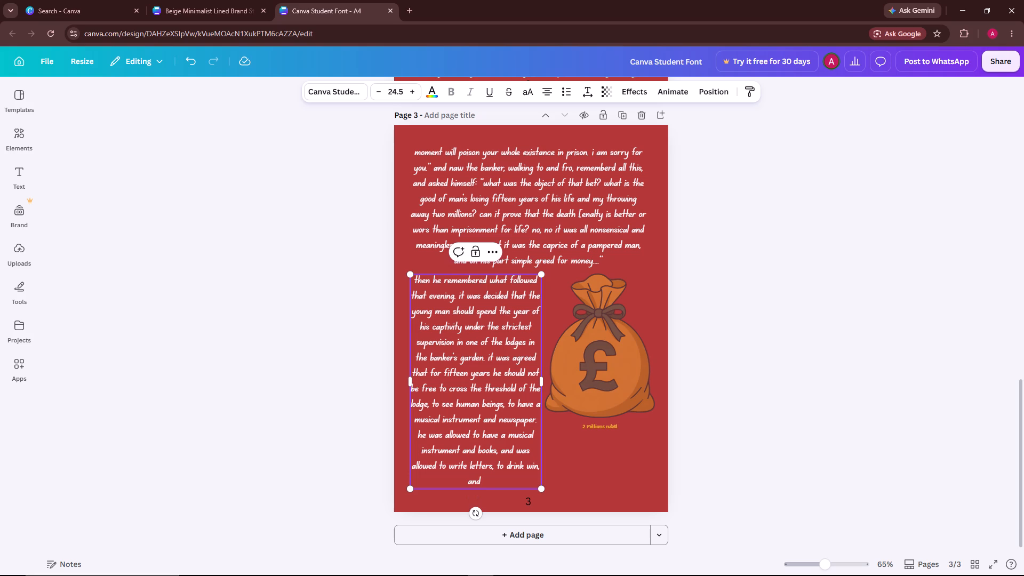
{"action": "type", "text": "to"}
{"action": "key", "text": "space"}
{"action": "type", "text": "sm"}
{"action": "type", "text": "ke"}
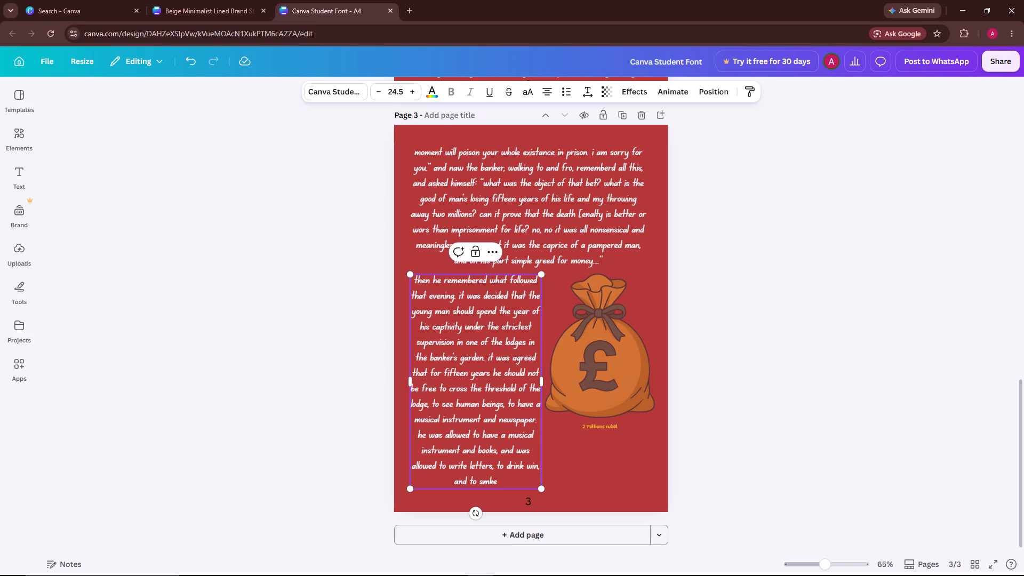
{"action": "key", "text": "period"}
Start a new sentence in the paragraph beside the money bag with "by the terms of the".
{"action": "key", "text": "space"}
{"action": "type", "text": "by"}
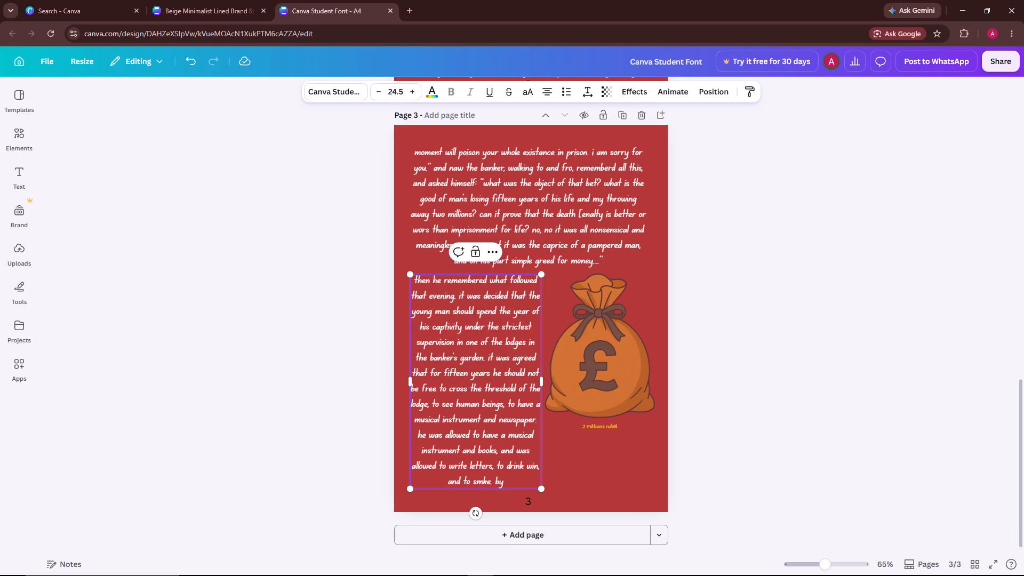
{"action": "key", "text": "space"}
{"action": "type", "text": "the"}
{"action": "key", "text": "space"}
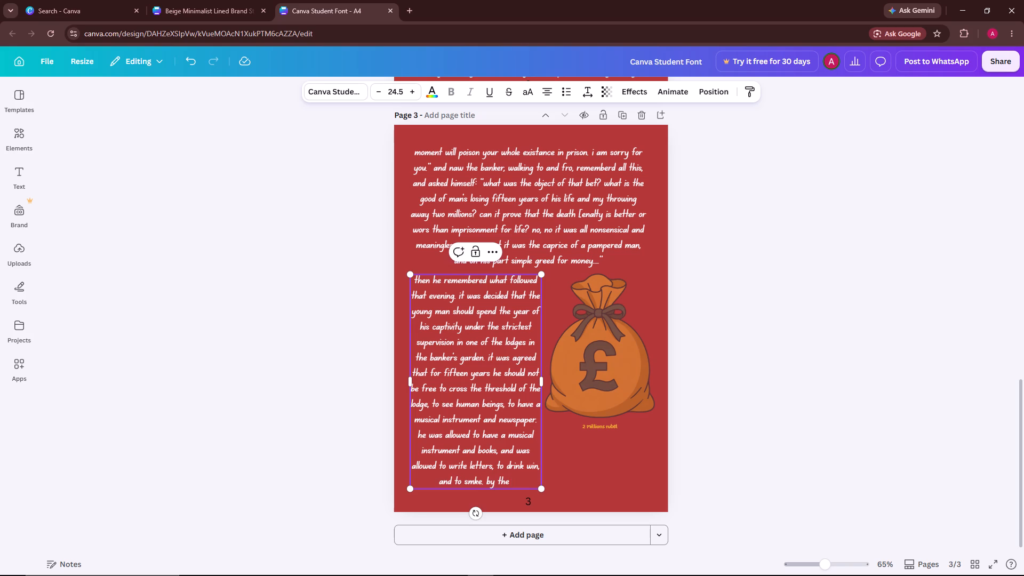
{"action": "type", "text": "terms"}
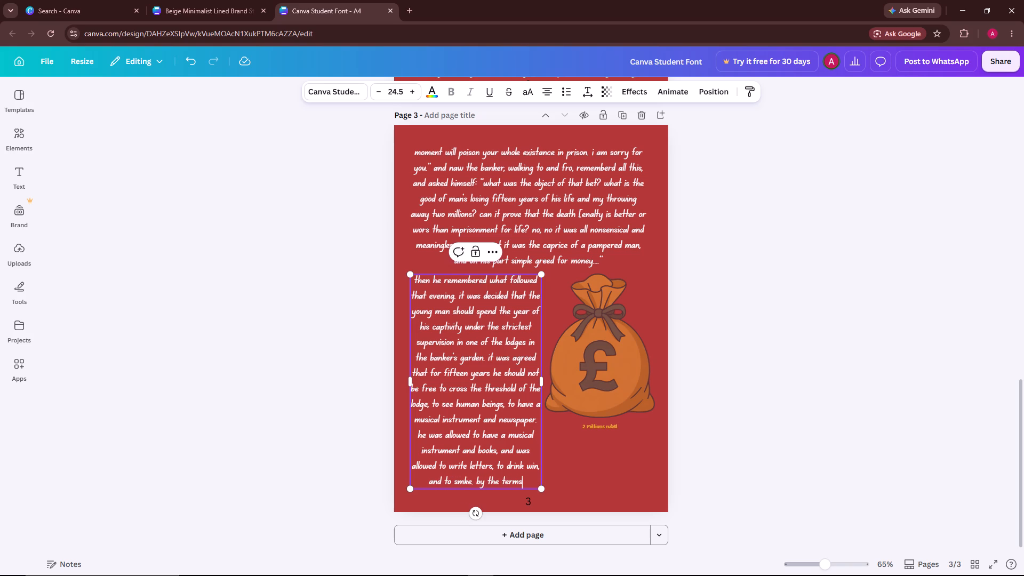
{"action": "key", "text": "space"}
{"action": "type", "text": "of the"}
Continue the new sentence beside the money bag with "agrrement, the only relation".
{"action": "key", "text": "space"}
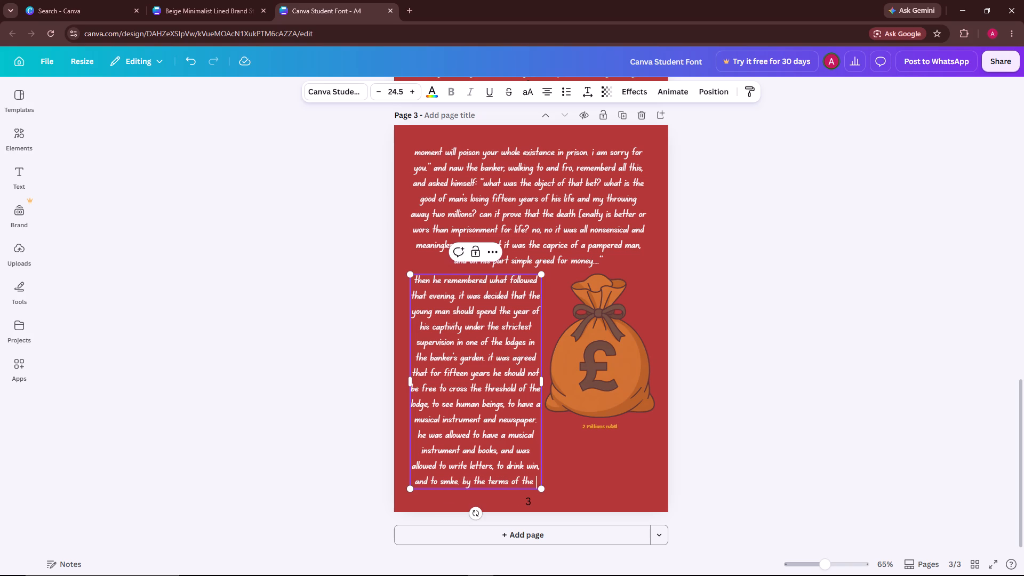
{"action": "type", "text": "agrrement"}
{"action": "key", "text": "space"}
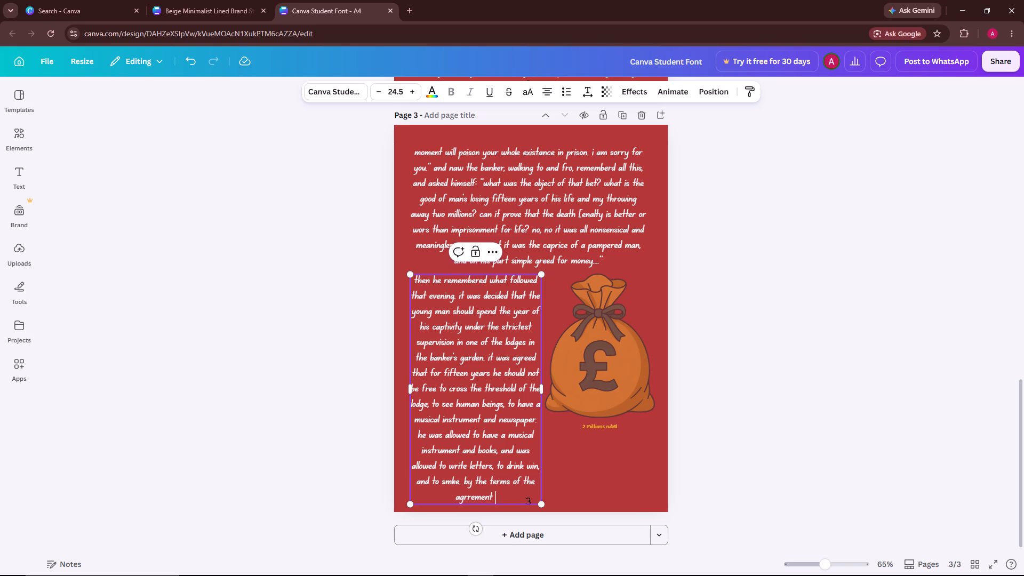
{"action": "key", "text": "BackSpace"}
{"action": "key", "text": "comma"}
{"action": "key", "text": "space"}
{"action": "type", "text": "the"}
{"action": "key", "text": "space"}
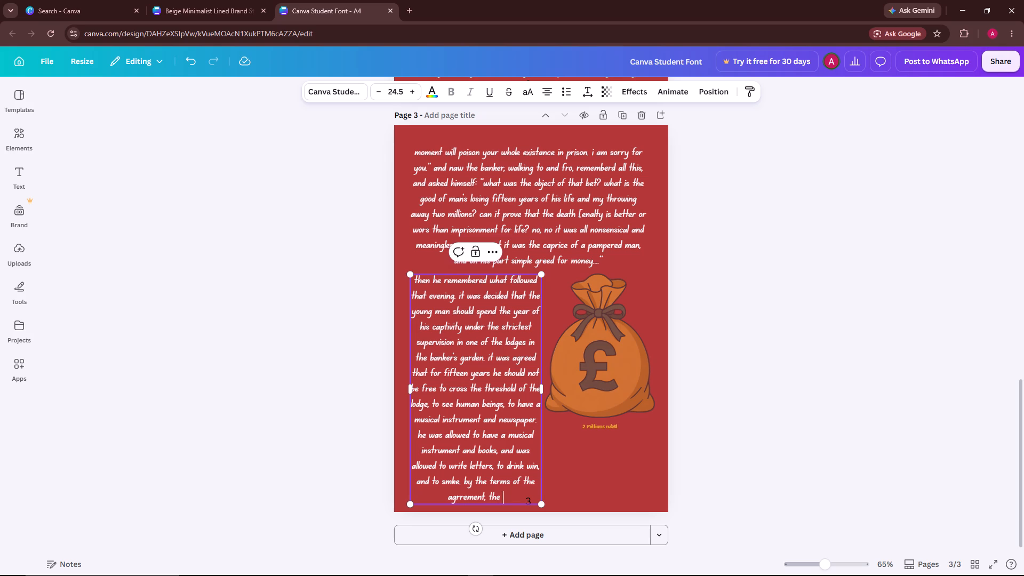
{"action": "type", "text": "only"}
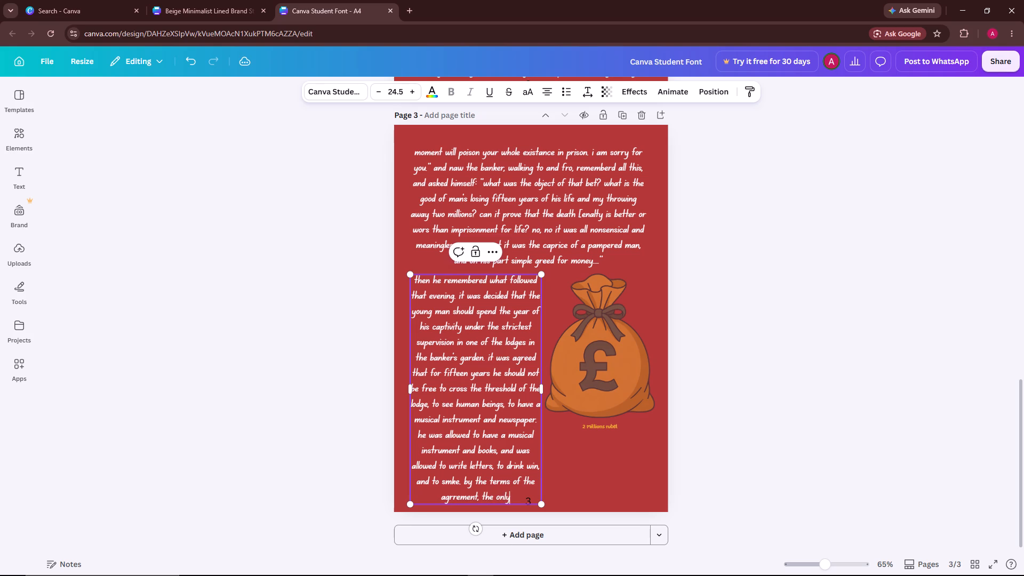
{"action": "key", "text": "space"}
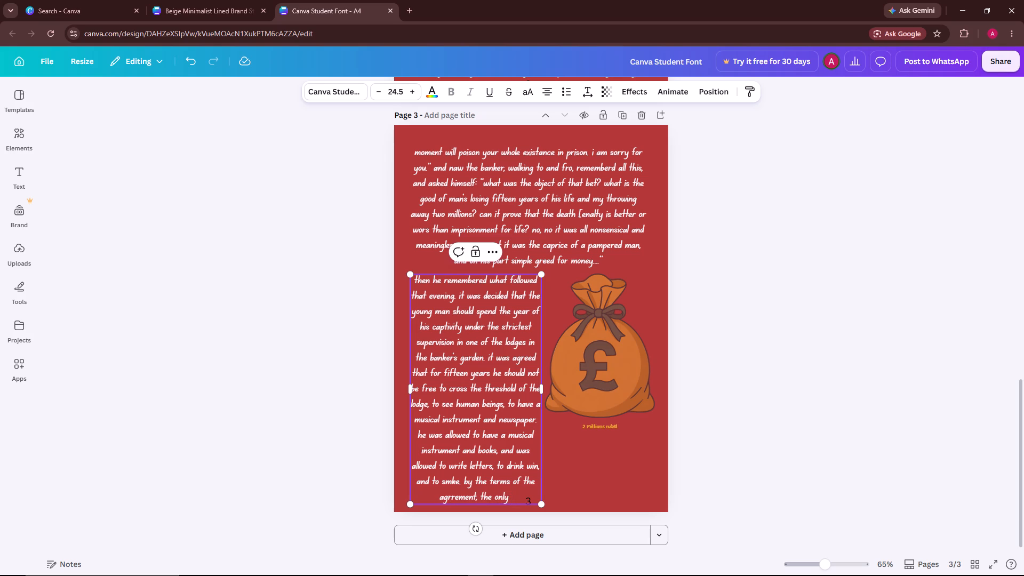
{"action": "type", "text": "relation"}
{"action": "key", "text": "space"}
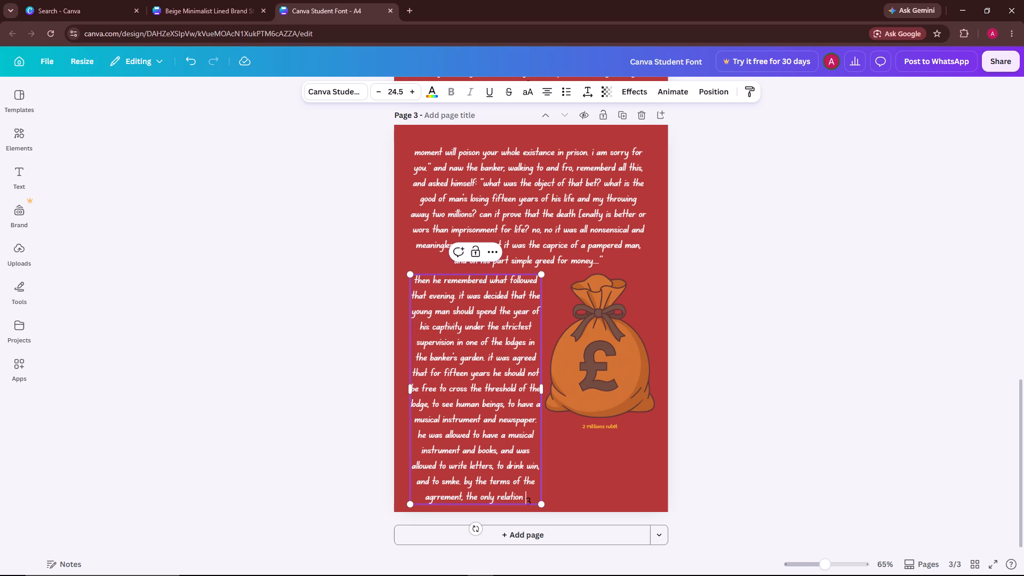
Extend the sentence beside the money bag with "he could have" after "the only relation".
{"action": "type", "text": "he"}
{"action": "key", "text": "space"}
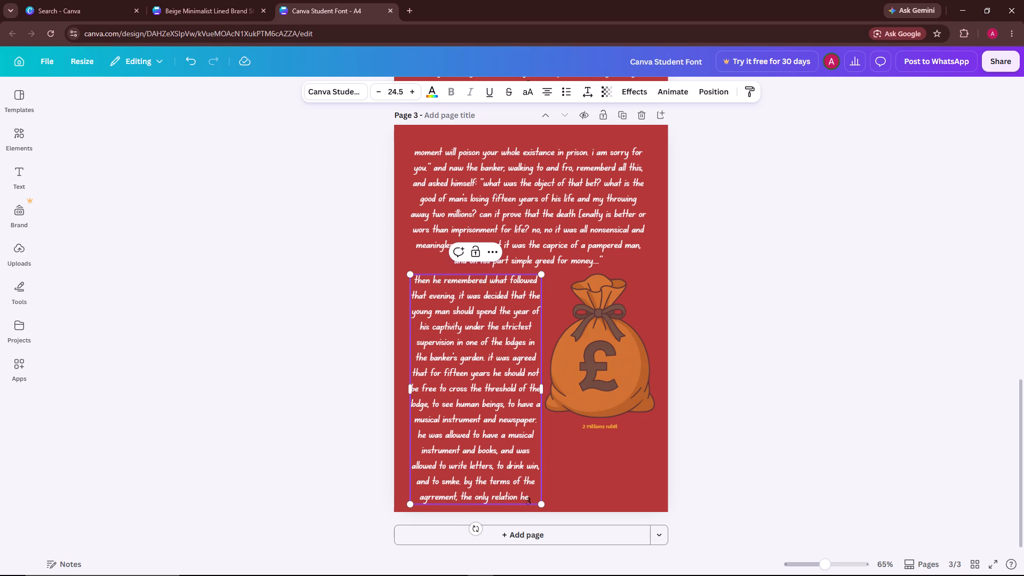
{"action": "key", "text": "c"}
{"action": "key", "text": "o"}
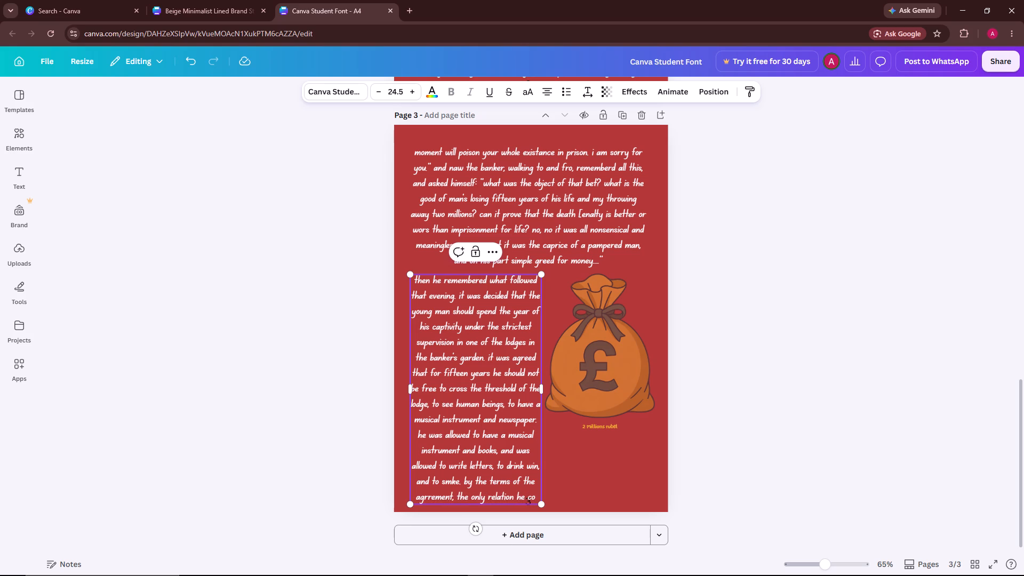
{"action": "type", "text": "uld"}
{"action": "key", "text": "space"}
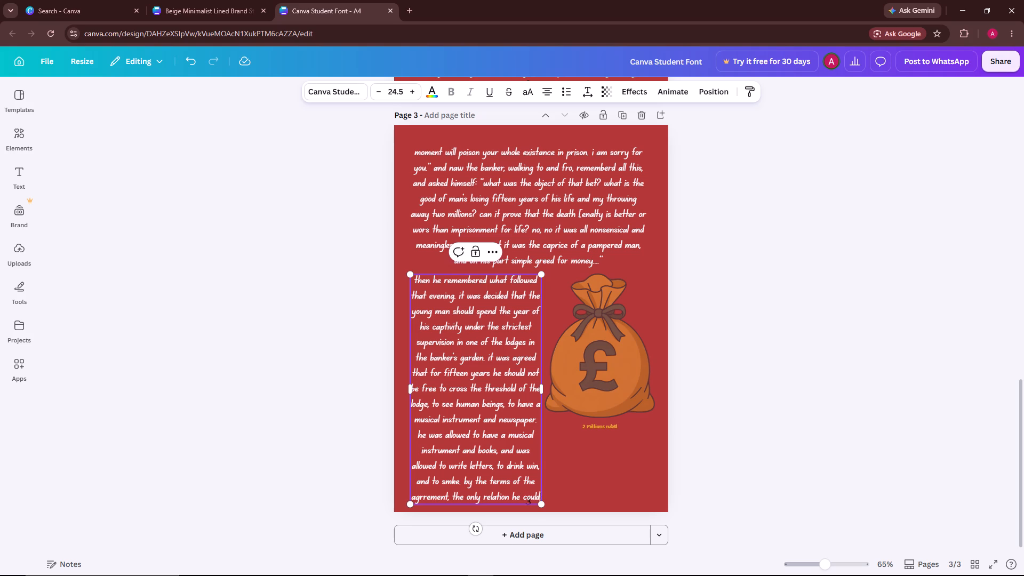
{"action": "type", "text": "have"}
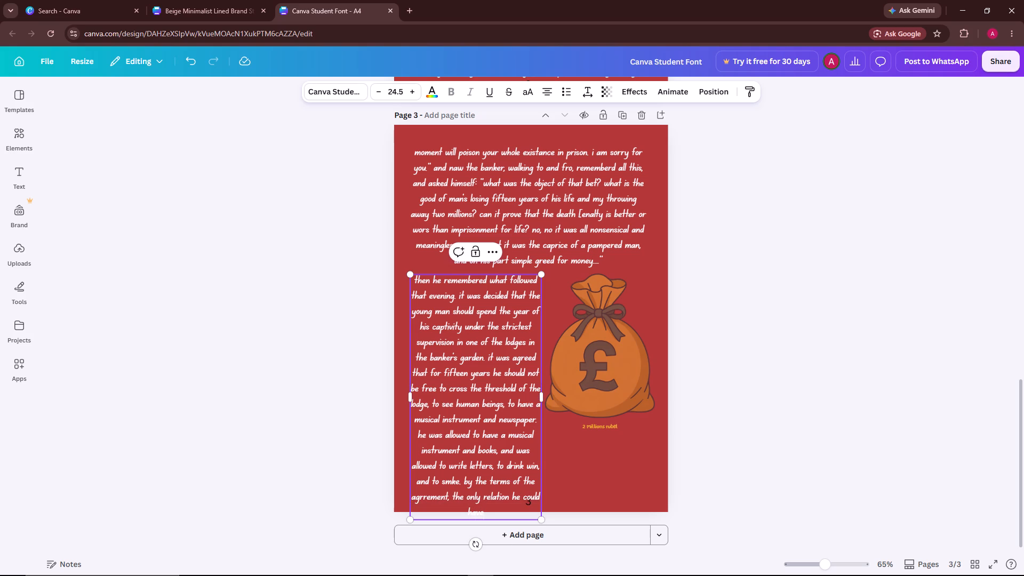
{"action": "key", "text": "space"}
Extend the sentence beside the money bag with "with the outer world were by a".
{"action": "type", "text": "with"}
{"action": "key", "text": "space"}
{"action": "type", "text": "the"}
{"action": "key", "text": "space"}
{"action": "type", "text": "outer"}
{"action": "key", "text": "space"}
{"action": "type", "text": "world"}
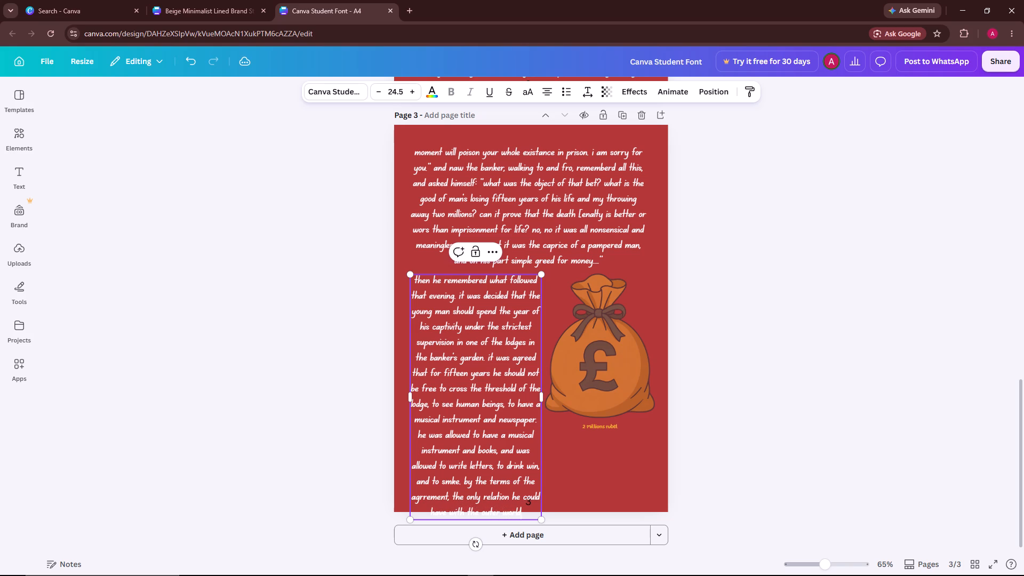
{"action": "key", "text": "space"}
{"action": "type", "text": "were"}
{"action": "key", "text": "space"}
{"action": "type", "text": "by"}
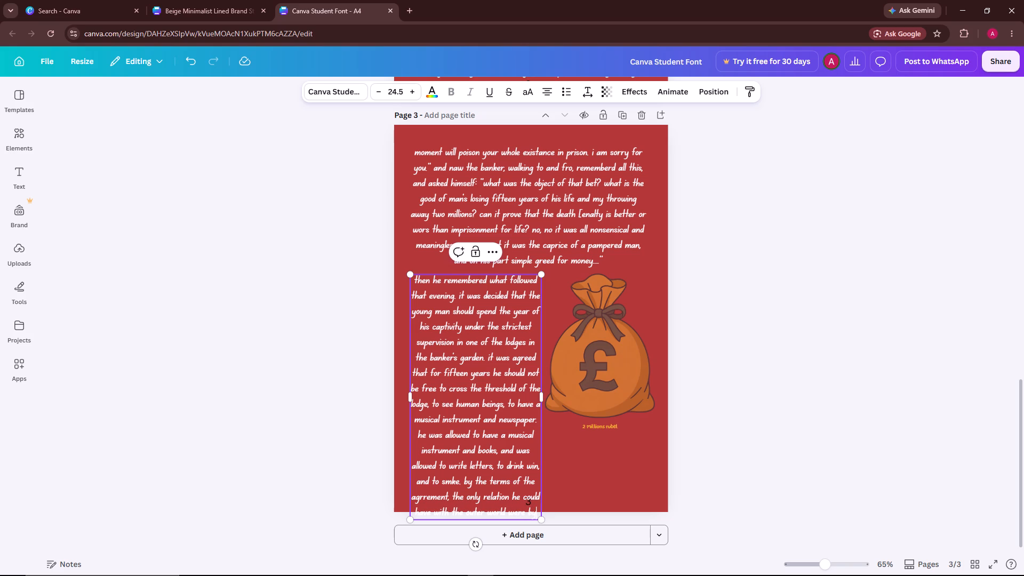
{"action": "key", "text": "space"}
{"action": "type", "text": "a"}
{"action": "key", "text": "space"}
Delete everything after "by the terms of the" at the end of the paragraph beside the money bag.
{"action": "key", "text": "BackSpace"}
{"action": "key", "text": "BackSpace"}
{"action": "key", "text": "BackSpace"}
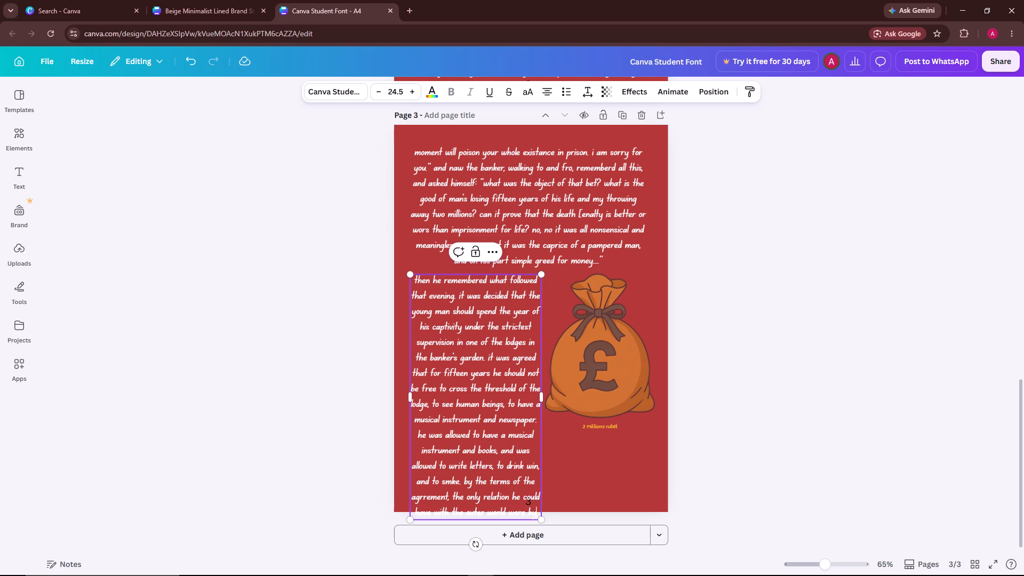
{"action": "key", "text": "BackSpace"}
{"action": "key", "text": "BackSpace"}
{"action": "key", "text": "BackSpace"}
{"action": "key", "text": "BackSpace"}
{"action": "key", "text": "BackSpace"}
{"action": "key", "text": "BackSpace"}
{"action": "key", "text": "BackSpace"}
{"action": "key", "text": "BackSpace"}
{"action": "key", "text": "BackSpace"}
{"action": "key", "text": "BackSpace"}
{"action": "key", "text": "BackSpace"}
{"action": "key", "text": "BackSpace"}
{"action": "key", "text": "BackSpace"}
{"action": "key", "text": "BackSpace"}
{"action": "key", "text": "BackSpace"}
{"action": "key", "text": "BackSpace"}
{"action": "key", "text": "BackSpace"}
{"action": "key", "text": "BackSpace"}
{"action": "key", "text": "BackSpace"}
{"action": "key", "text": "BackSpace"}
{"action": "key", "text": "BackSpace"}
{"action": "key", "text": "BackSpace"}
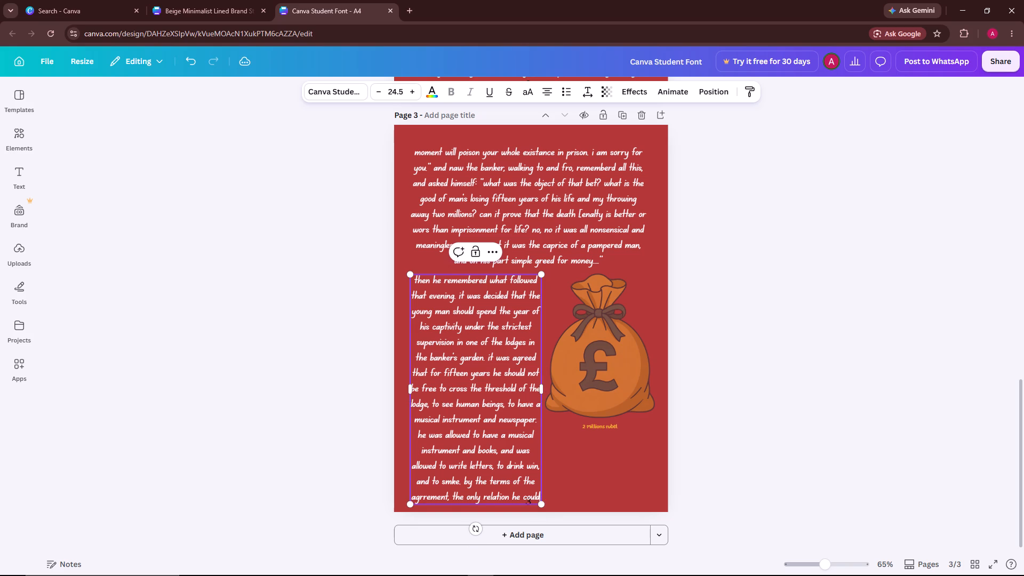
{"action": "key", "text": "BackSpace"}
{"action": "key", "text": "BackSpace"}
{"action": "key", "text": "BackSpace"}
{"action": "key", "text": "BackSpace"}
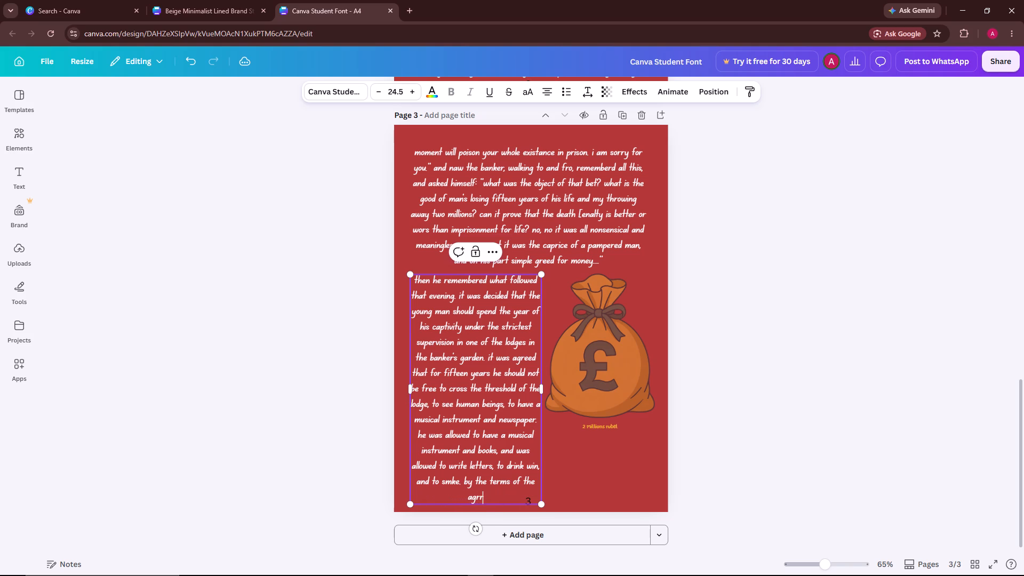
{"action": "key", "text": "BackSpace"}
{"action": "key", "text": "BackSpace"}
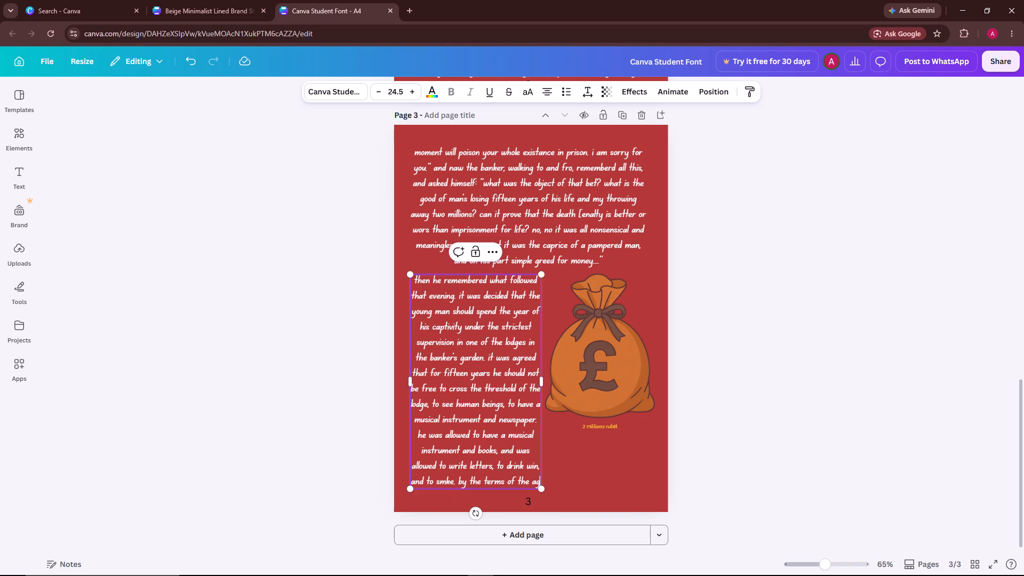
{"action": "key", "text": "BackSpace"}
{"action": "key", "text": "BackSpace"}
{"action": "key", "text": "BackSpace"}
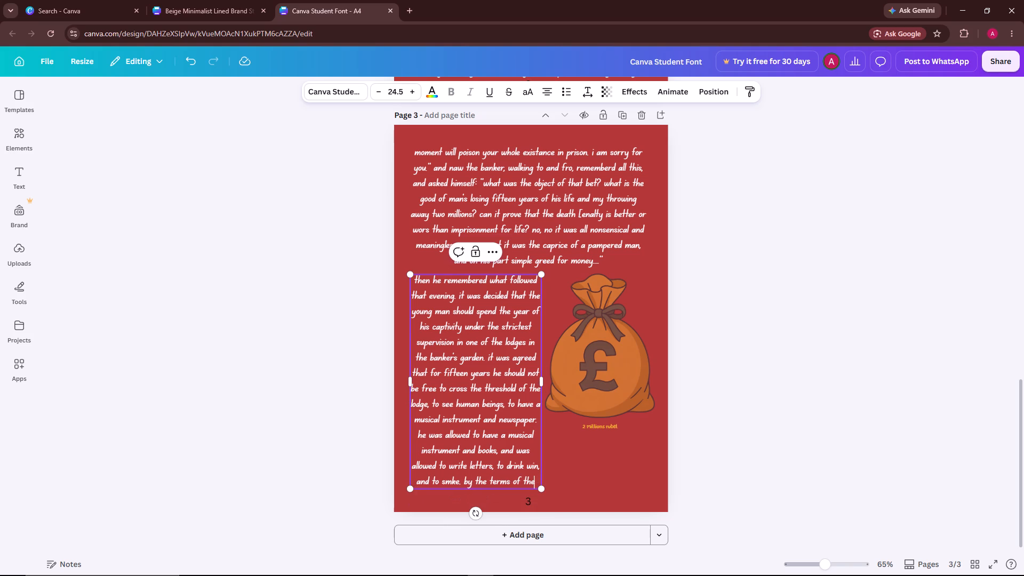
End the paragraph beside the money bag with "--" directly after "by the terms of the" and leave text editing.
{"action": "key", "text": "minus"}
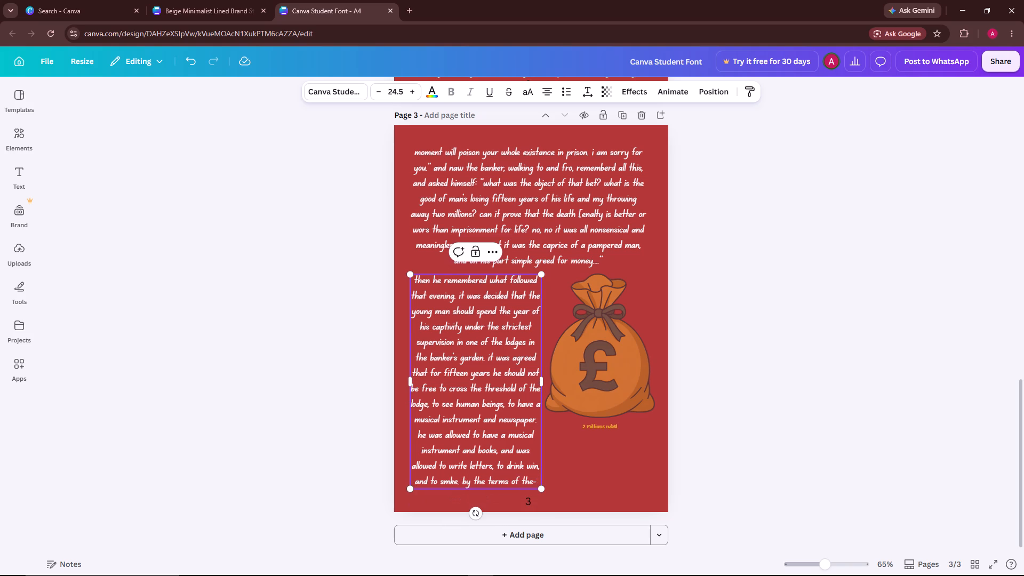
{"action": "key", "text": "minus"}
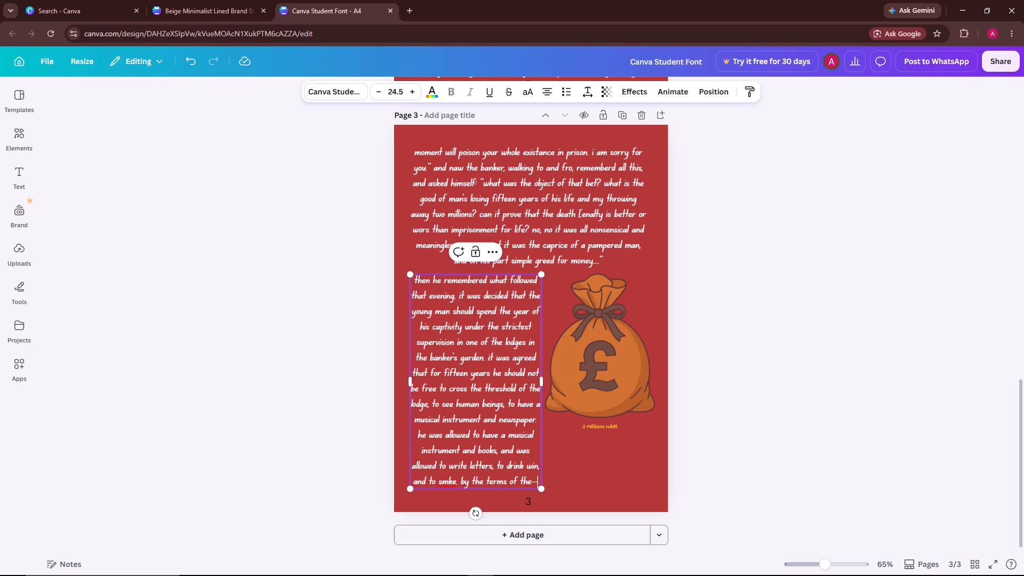
{"action": "left_click", "coordinate": [763, 329]}
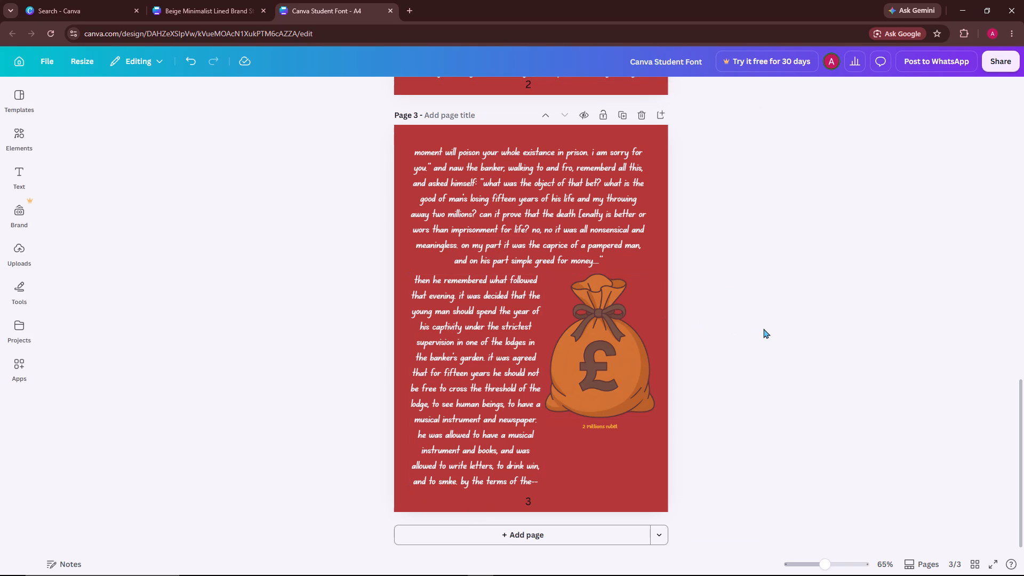
Duplicate page 3 of the story to make a fourth page.
{"action": "scroll", "coordinate": [739, 244], "scroll_direction": "down", "scroll_amount": 5}
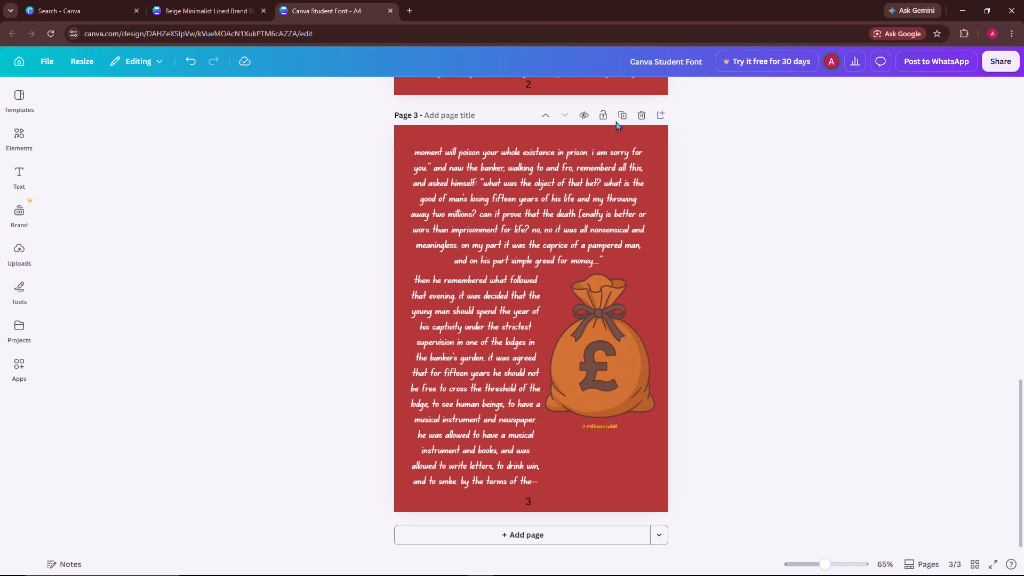
{"action": "left_click", "coordinate": [617, 119]}
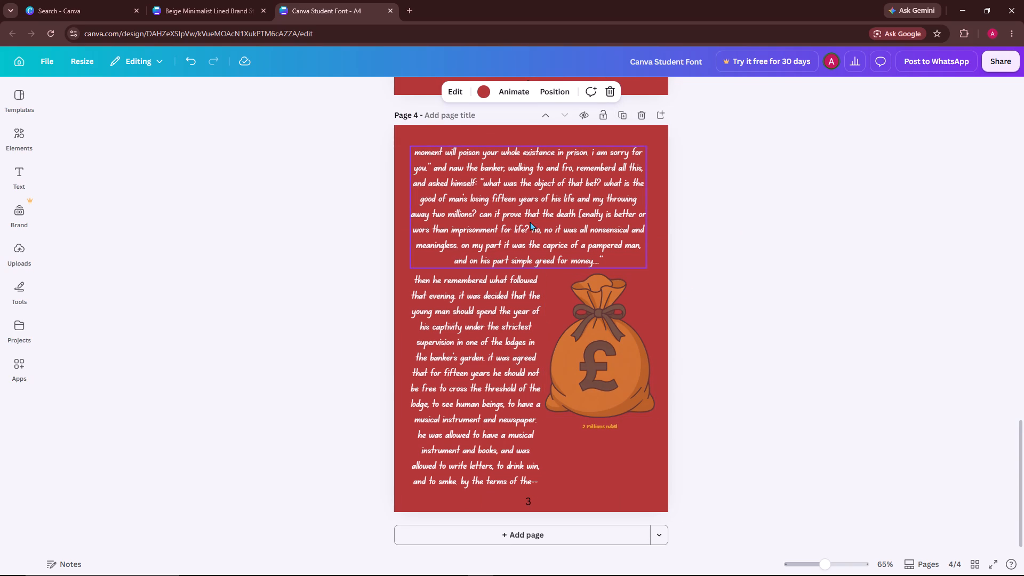
Delete the narrow paragraph and the money bag graphic beside it from page 4.
{"action": "left_click", "coordinate": [499, 317]}
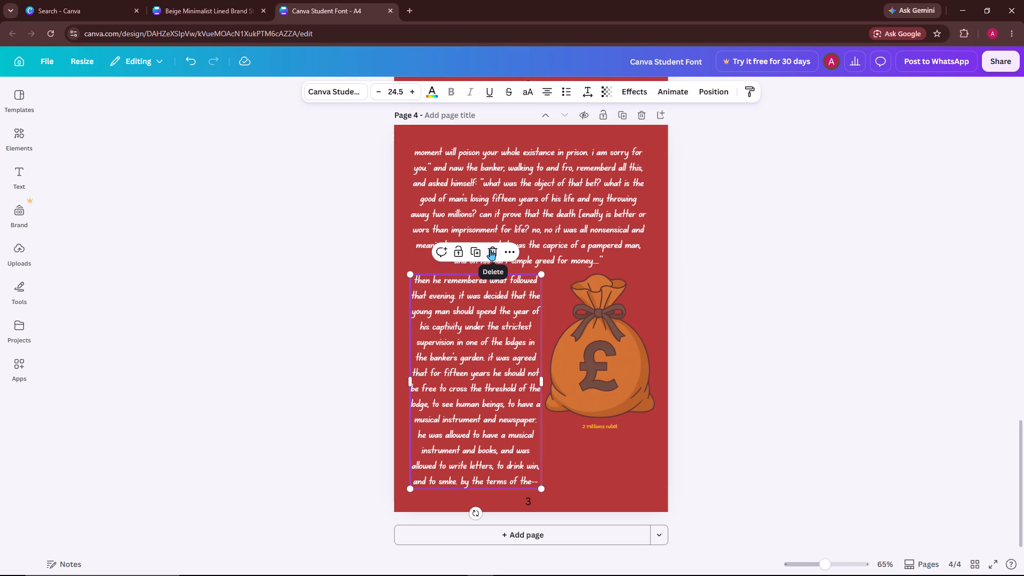
{"action": "left_click", "coordinate": [490, 250]}
{"action": "left_click", "coordinate": [569, 341]}
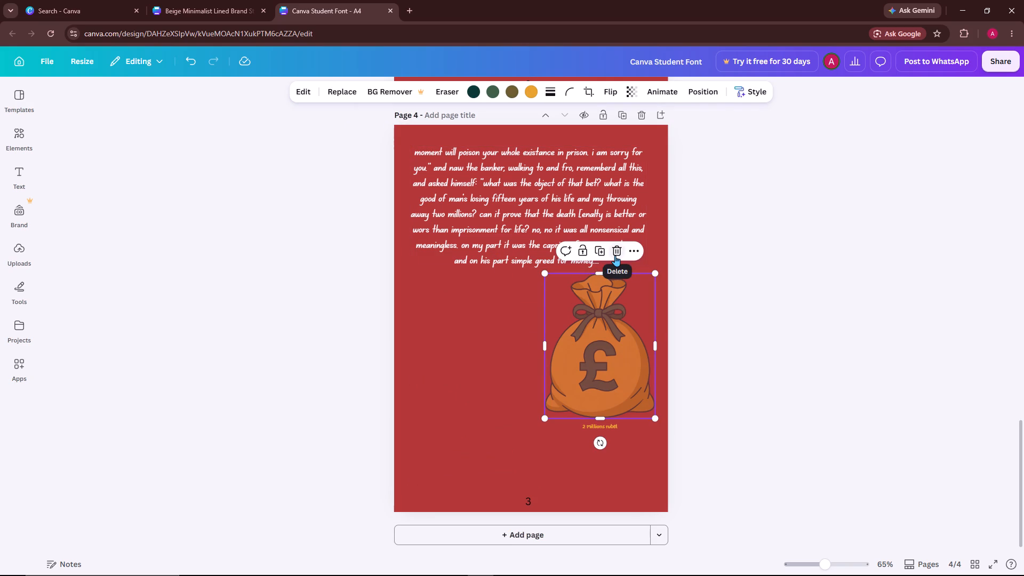
{"action": "left_click", "coordinate": [615, 255]}
Replace all the text in the top paragraph of page 4 with "aggrement, the only relationn".
{"action": "left_click", "coordinate": [534, 218]}
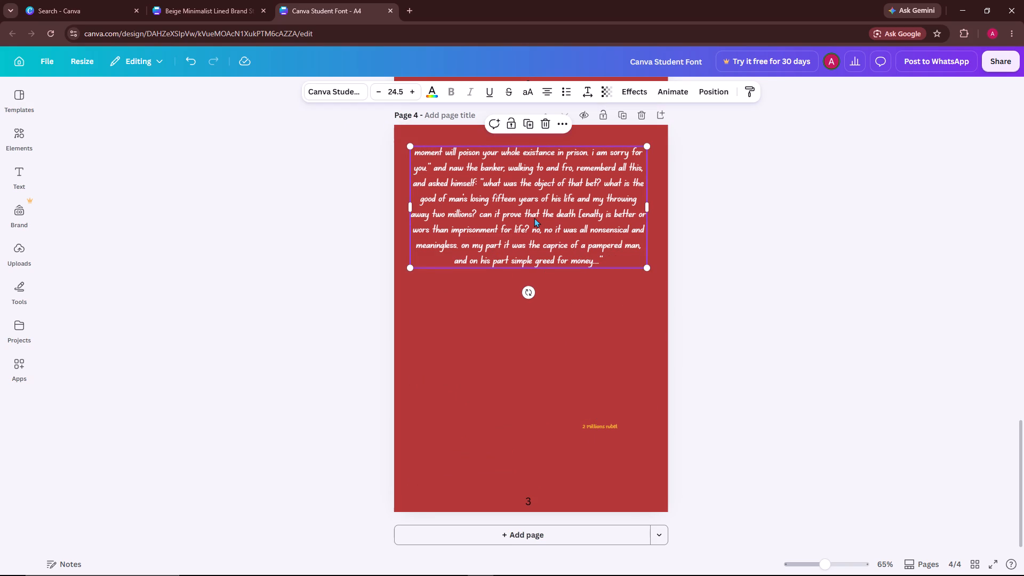
{"action": "left_click", "coordinate": [534, 218]}
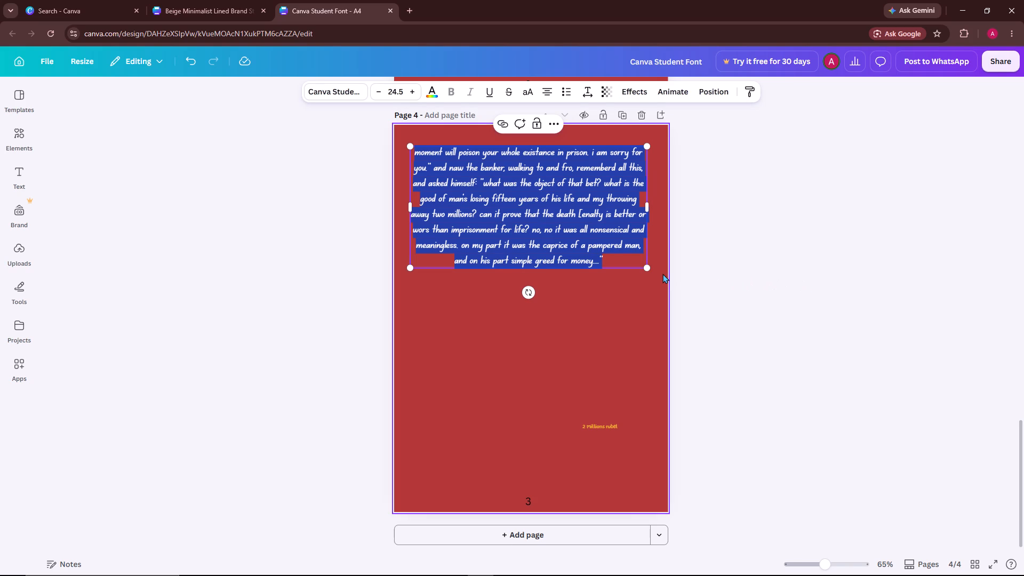
{"action": "key", "text": "BackSpace"}
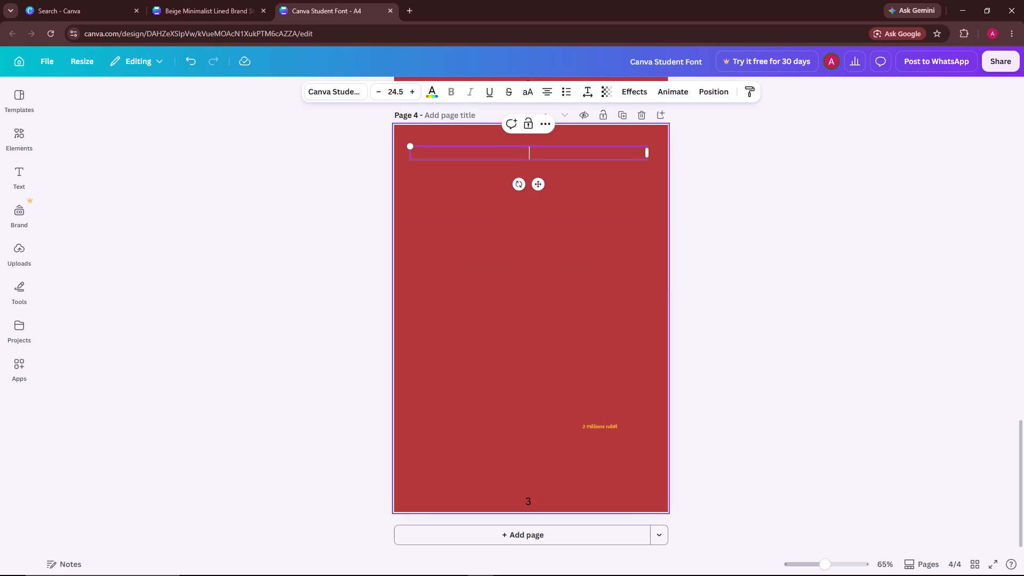
{"action": "scroll", "coordinate": [745, 263], "scroll_direction": "up", "scroll_amount": 4}
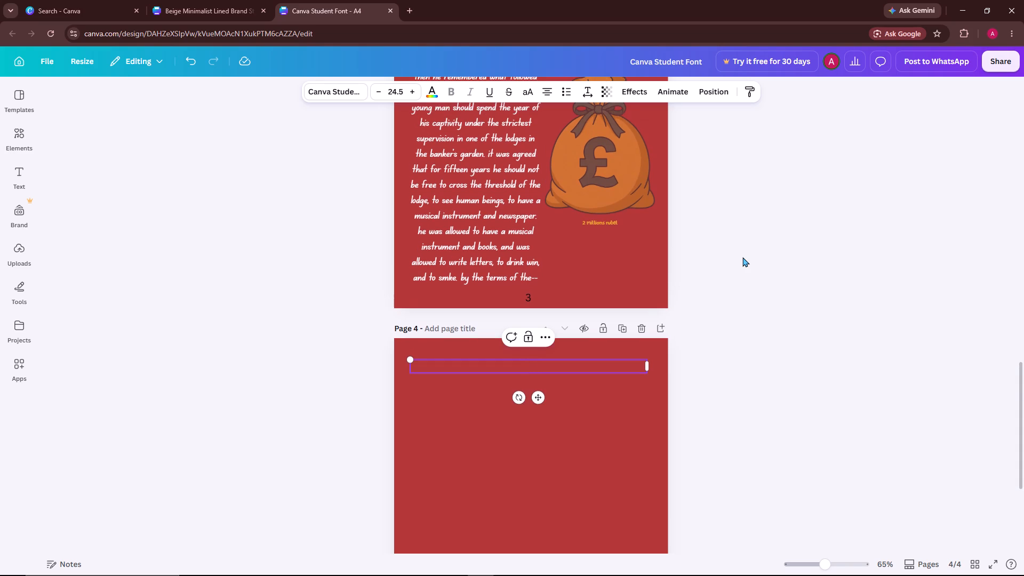
{"action": "scroll", "coordinate": [742, 257], "scroll_direction": "down", "scroll_amount": 4}
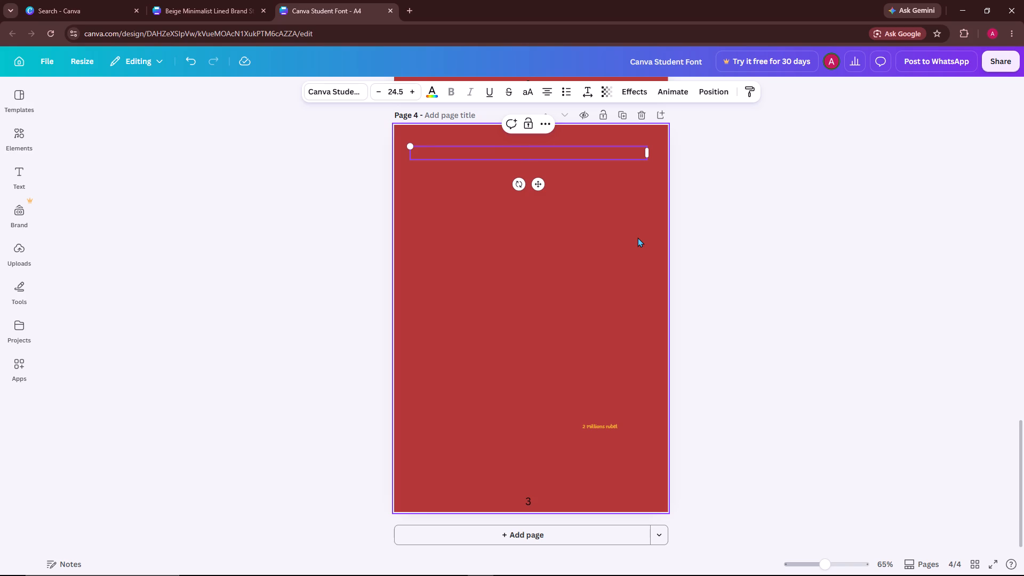
{"action": "type", "text": "aggrement"}
{"action": "key", "text": "comma"}
{"action": "key", "text": "space"}
{"action": "type", "text": "the only"}
{"action": "key", "text": "space"}
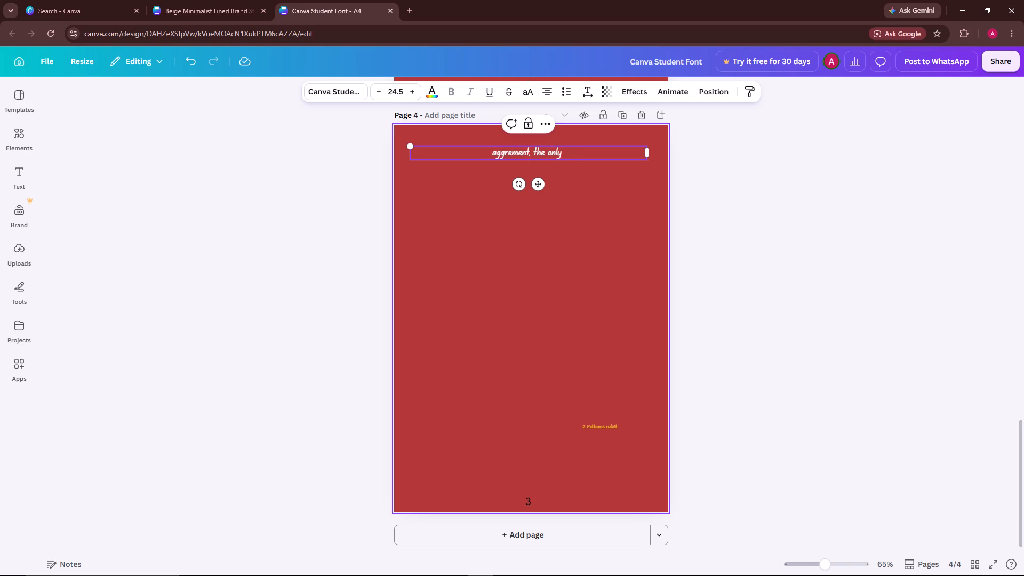
{"action": "type", "text": "relationn"}
{"action": "key", "text": "space"}
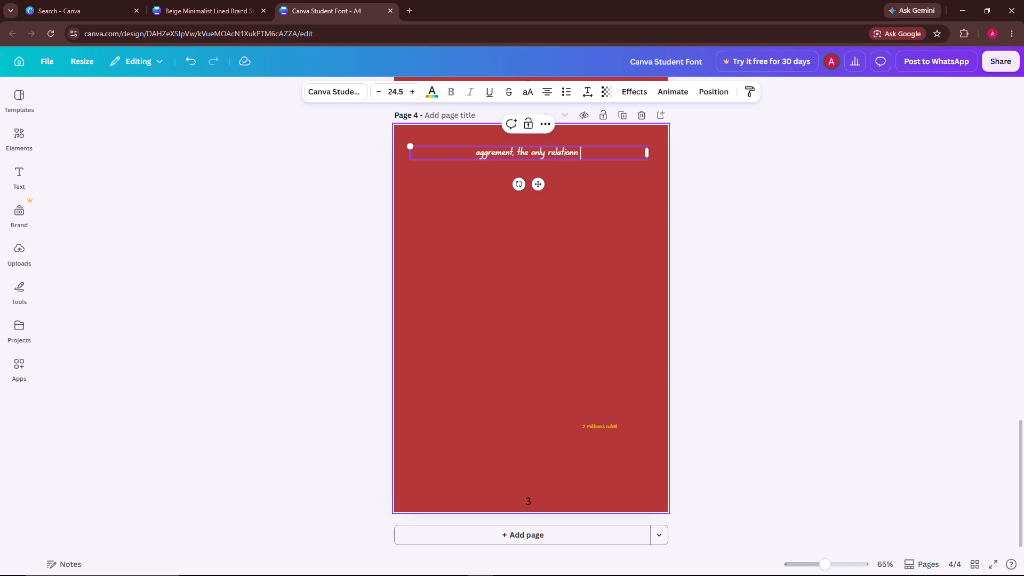
Continue the page 4 paragraph with "he could have with the outher world".
{"action": "type", "text": "he could"}
{"action": "key", "text": "space"}
{"action": "type", "text": "have"}
{"action": "key", "text": "space"}
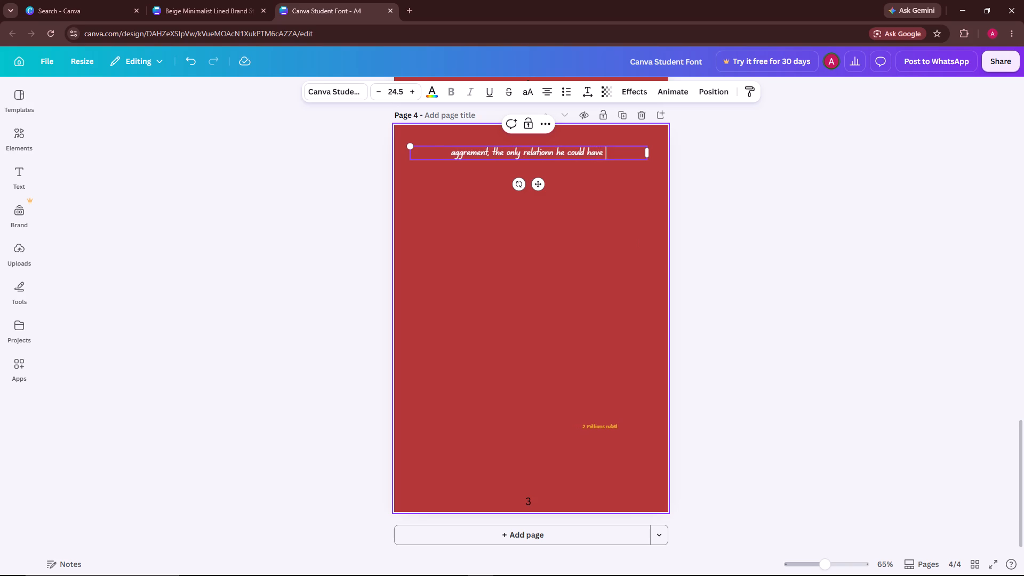
{"action": "type", "text": "with the outher world"}
{"action": "key", "text": "space"}
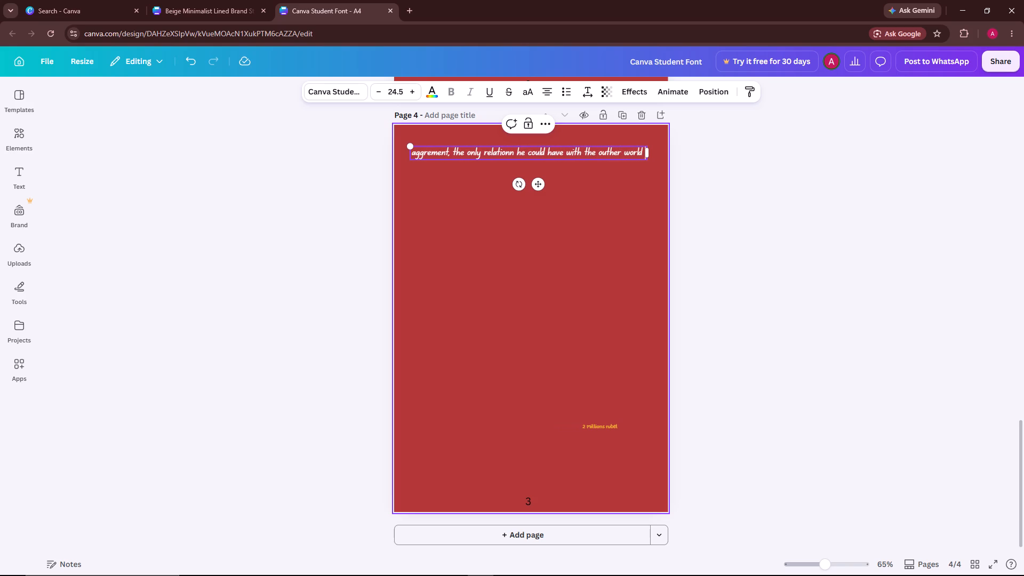
Extend the page 4 sentence with "were by little windo made purposely".
{"action": "type", "text": "were"}
{"action": "key", "text": "space"}
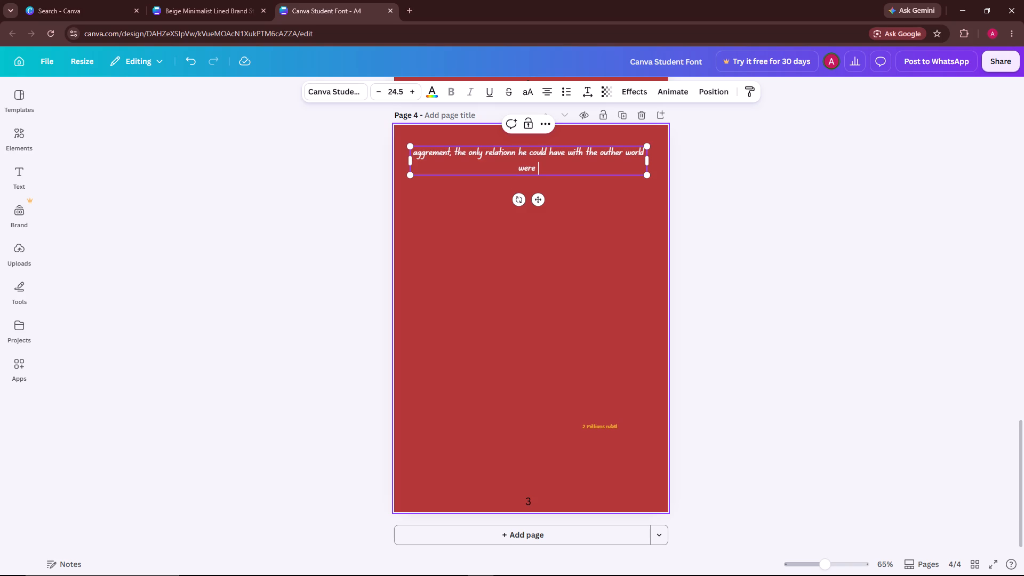
{"action": "type", "text": "by"}
{"action": "key", "text": "space"}
{"action": "type", "text": "little"}
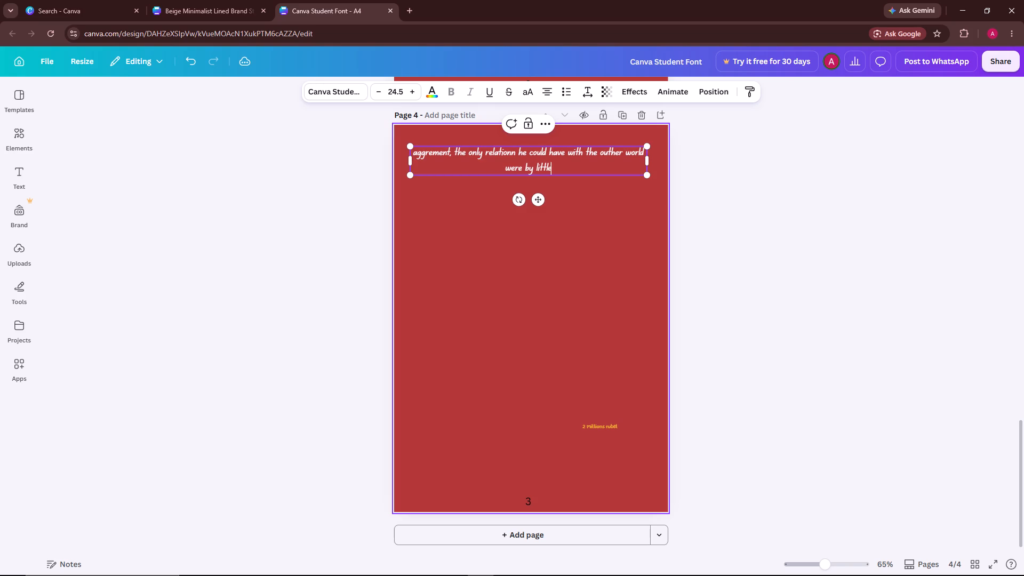
{"action": "key", "text": "space"}
{"action": "type", "text": "windo"}
{"action": "key", "text": "space"}
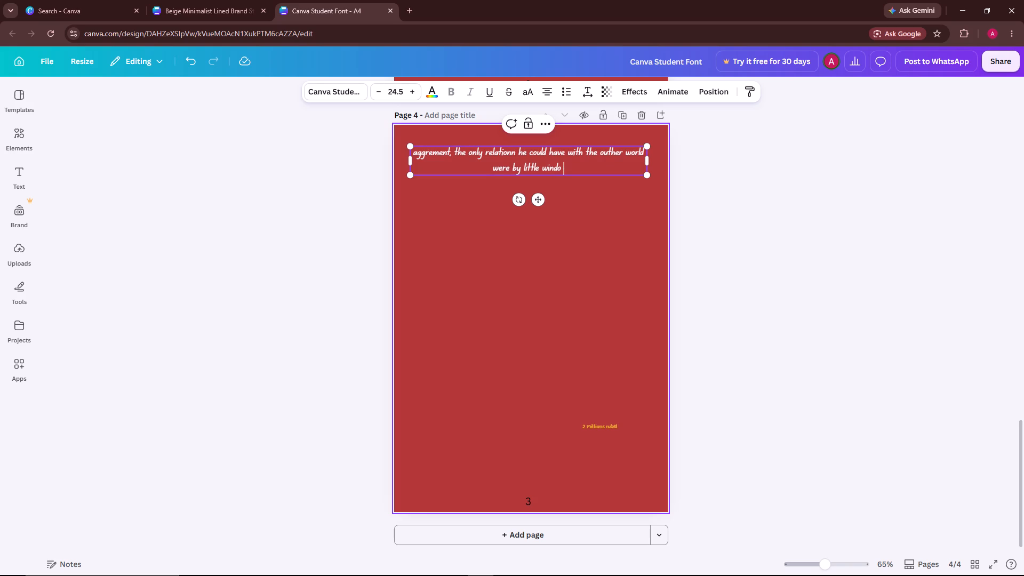
{"action": "type", "text": "made"}
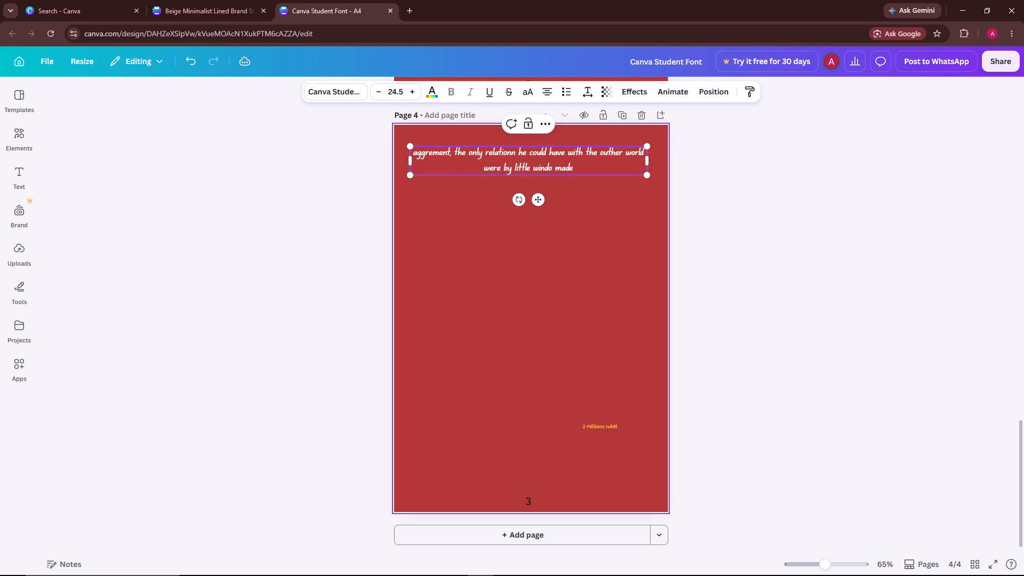
{"action": "key", "text": "space"}
{"action": "type", "text": "pur"}
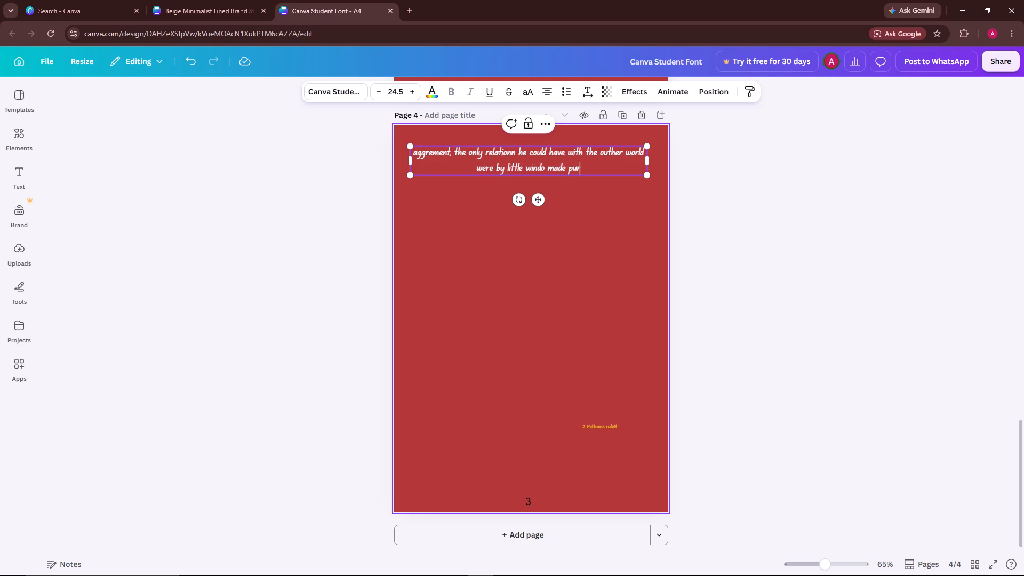
{"action": "type", "text": "po"}
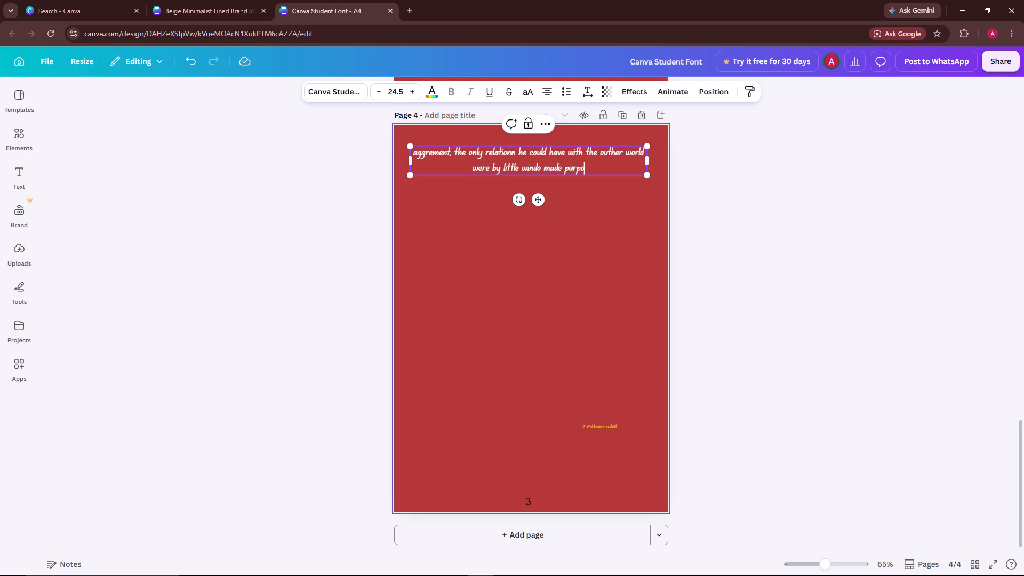
{"action": "type", "text": "sely"}
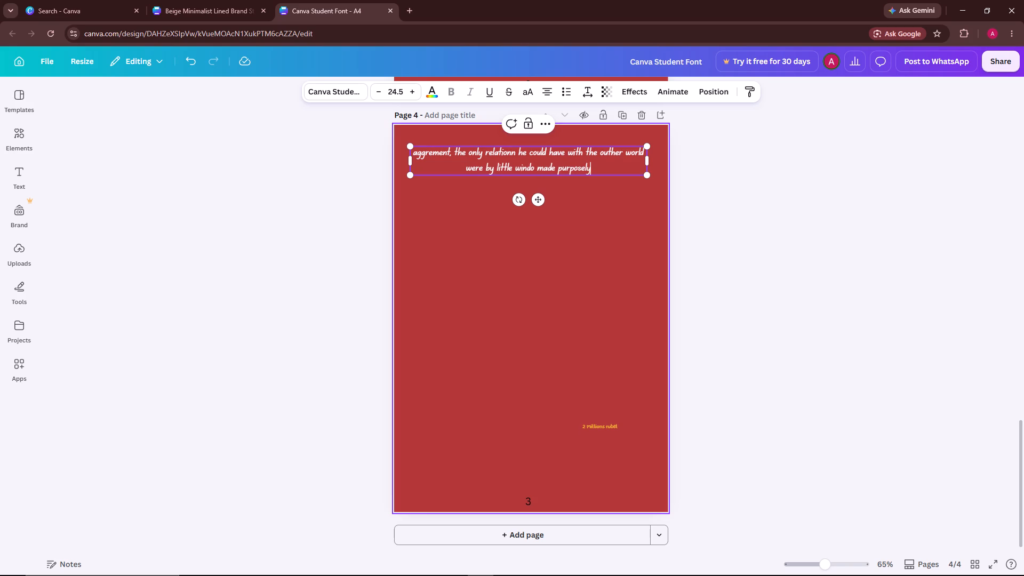
Finish the first sentence on page 4 with "for that object.".
{"action": "key", "text": "space"}
{"action": "type", "text": "for"}
{"action": "key", "text": "space"}
{"action": "type", "text": "that"}
{"action": "key", "text": "space"}
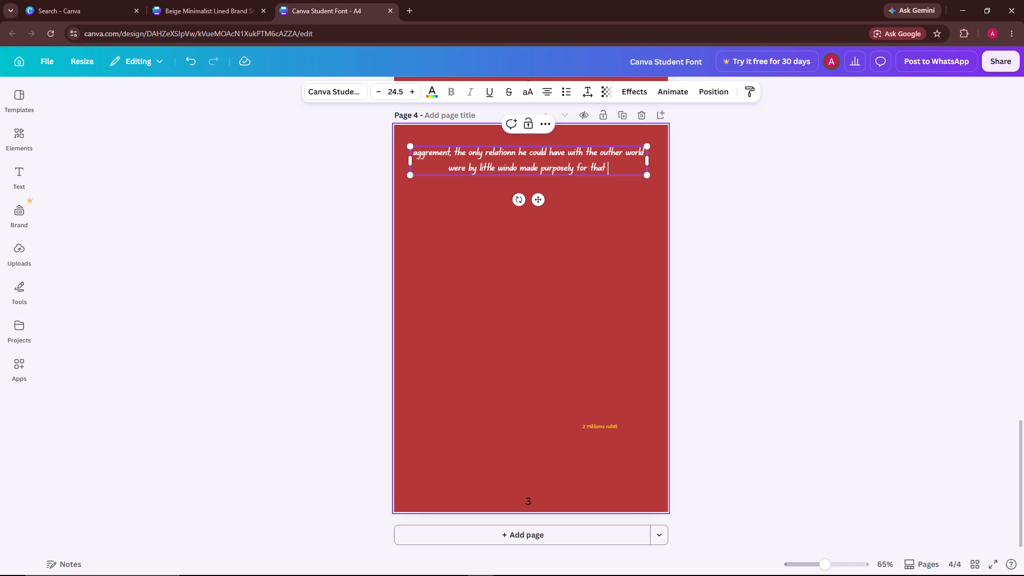
{"action": "type", "text": "ob"}
{"action": "type", "text": "jr"}
{"action": "key", "text": "BackSpace"}
{"action": "type", "text": "ective"}
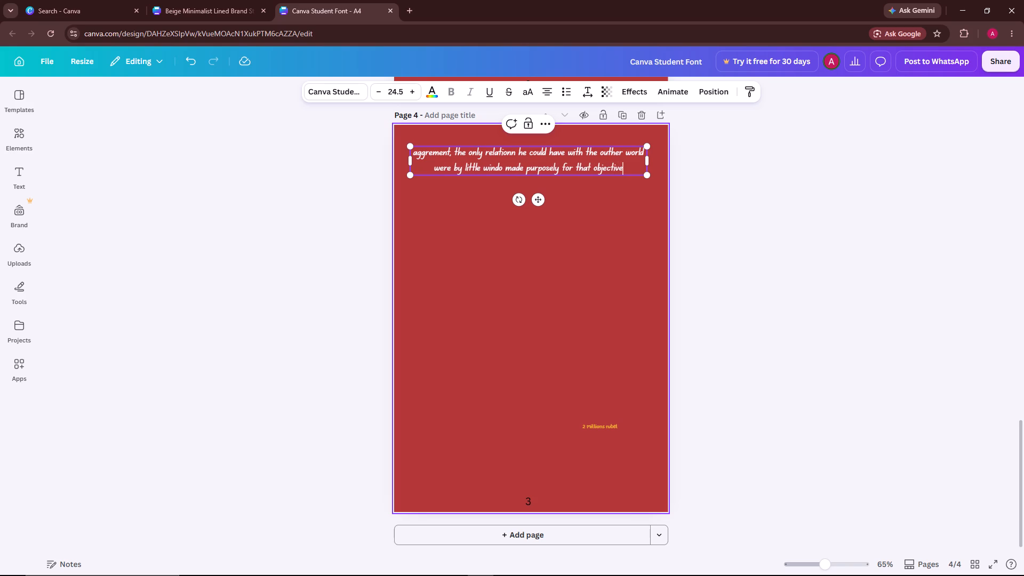
{"action": "key", "text": "BackSpace"}
{"action": "key", "text": "BackSpace"}
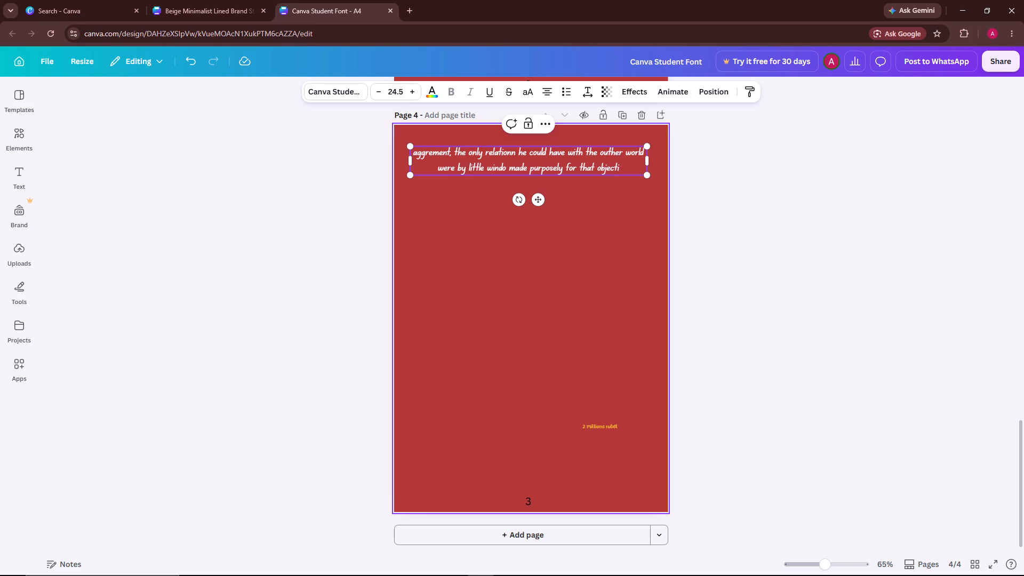
{"action": "key", "text": "BackSpace"}
{"action": "key", "text": "period"}
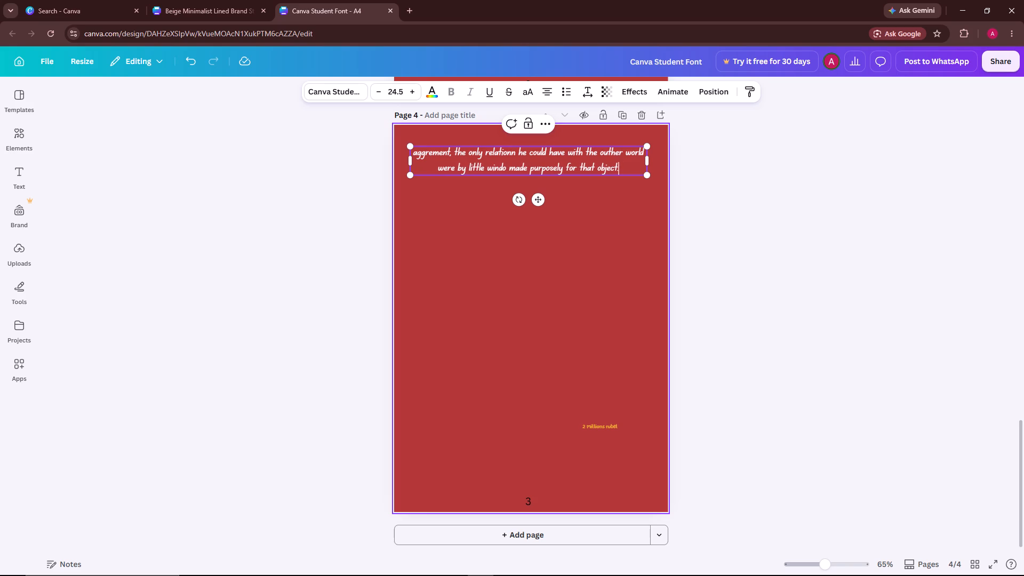
Begin the second sentence of the page 4 paragraph with "he might have anything he wanted".
{"action": "key", "text": "space"}
{"action": "type", "text": "he"}
{"action": "key", "text": "space"}
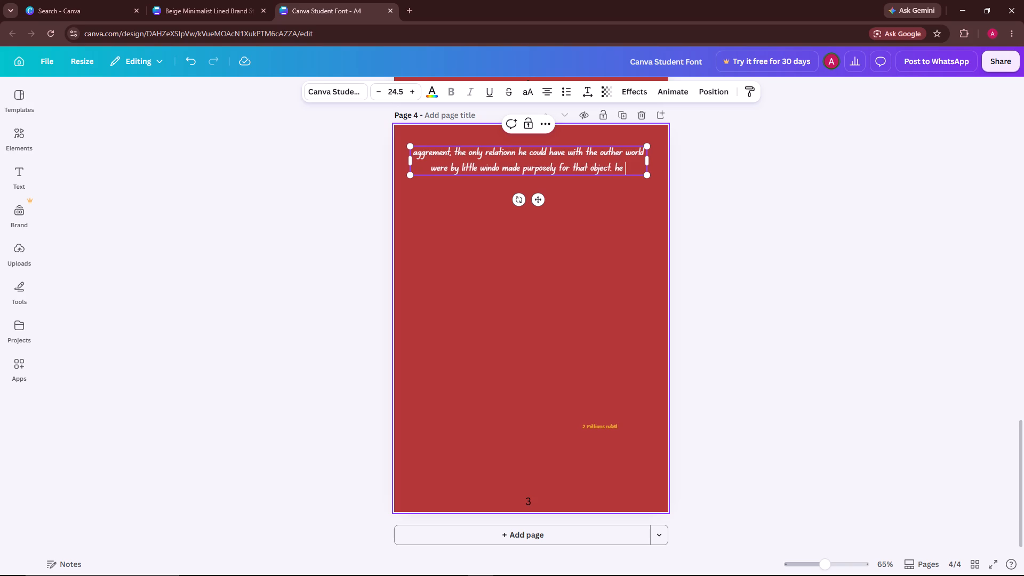
{"action": "type", "text": "might"}
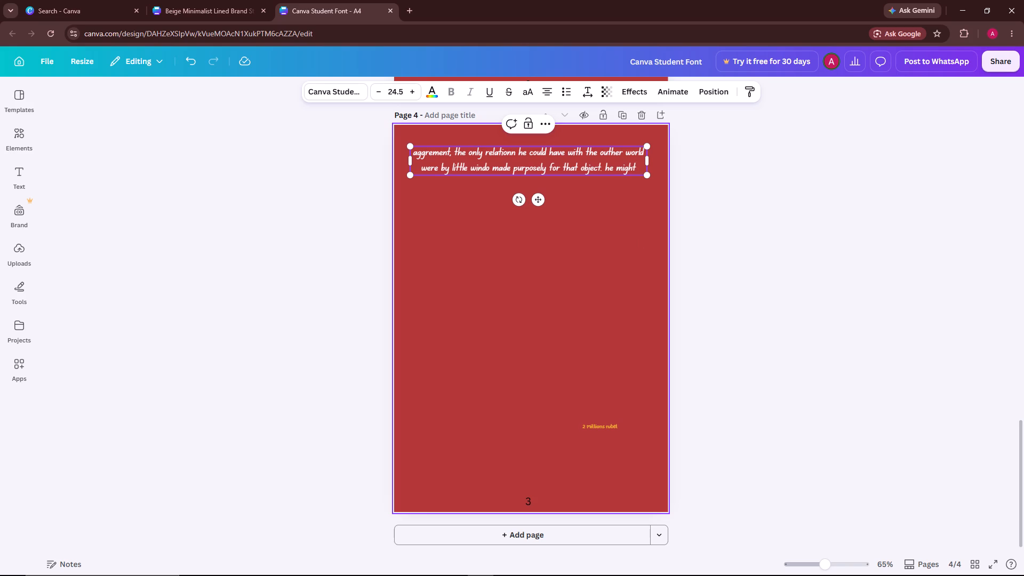
{"action": "key", "text": "space"}
{"action": "type", "text": "have"}
{"action": "key", "text": "space"}
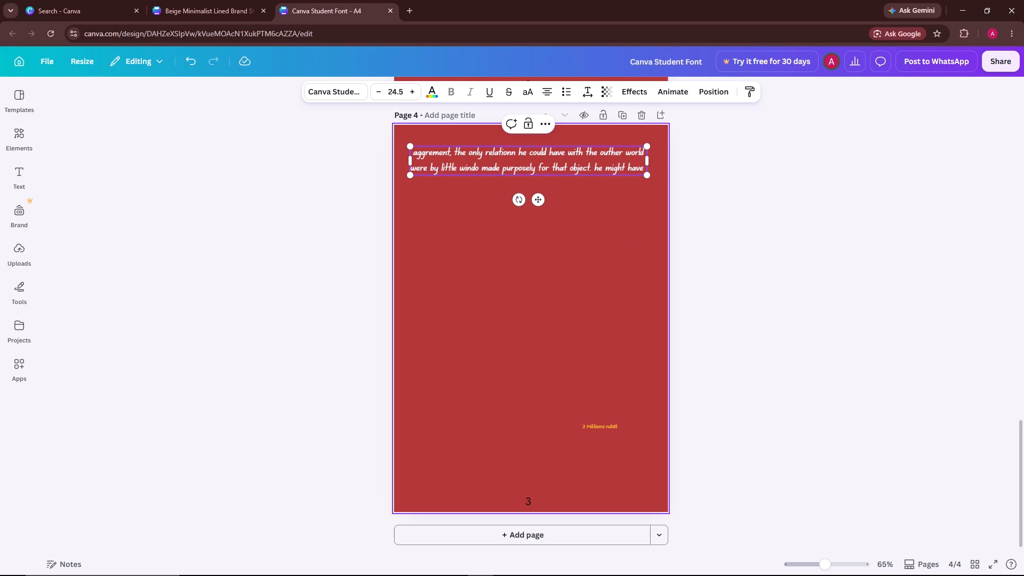
{"action": "type", "text": "any"}
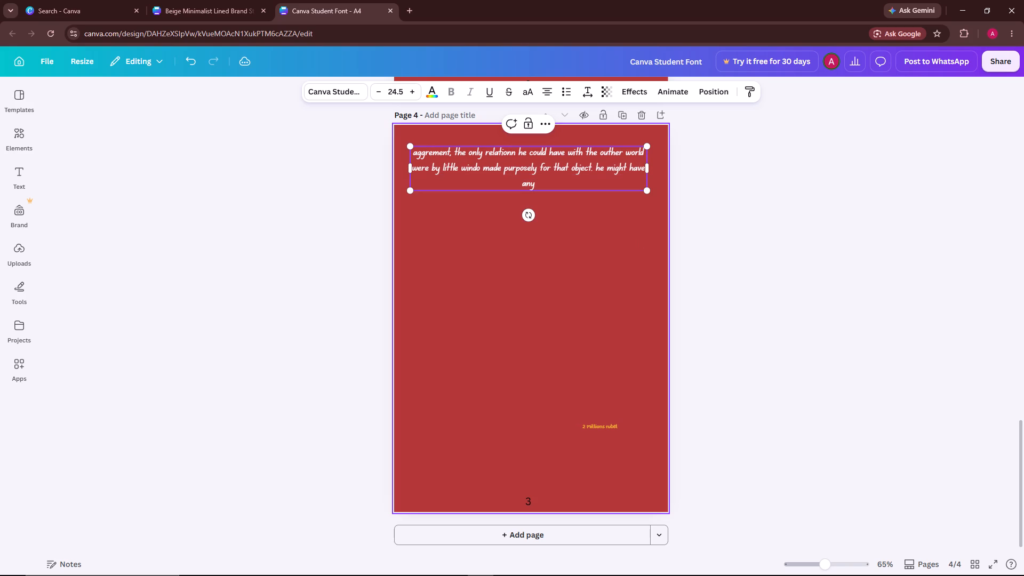
{"action": "type", "text": "thing"}
{"action": "key", "text": "space"}
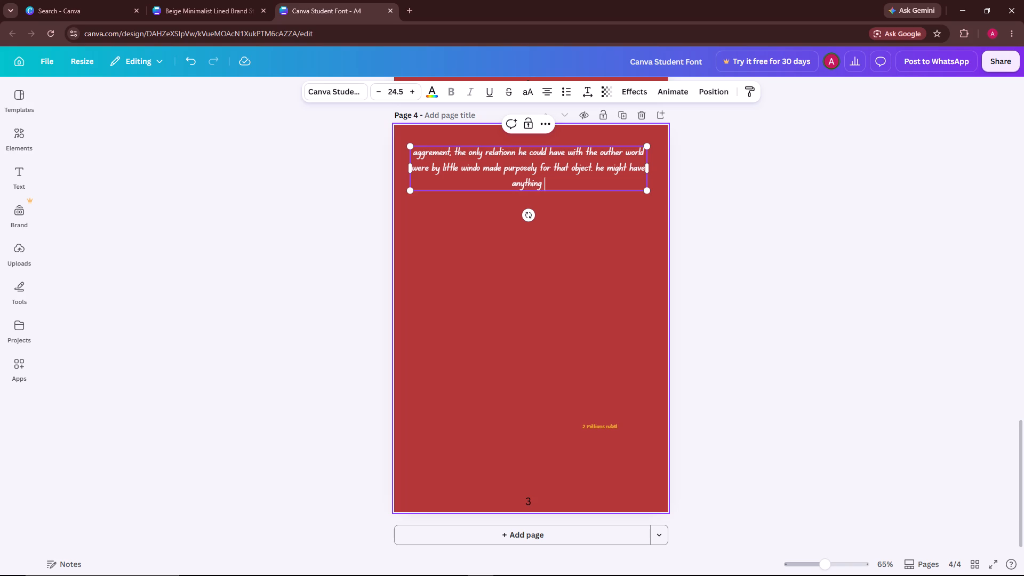
{"action": "type", "text": "he wanted"}
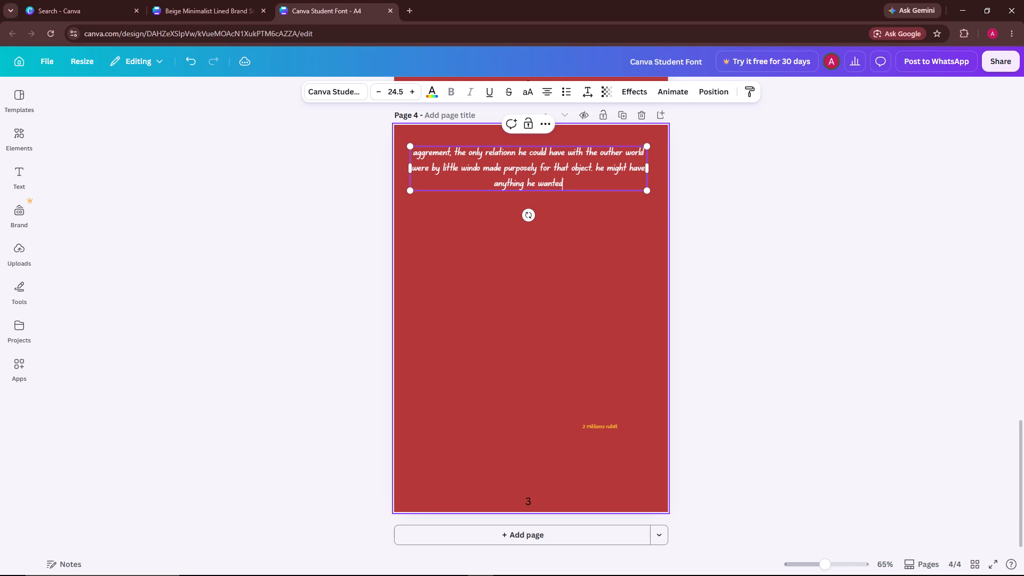
Continue the second sentence of the page 4 paragraph directly after "wanted" with "-books, music, wine, and so on".
{"action": "key", "text": "minus"}
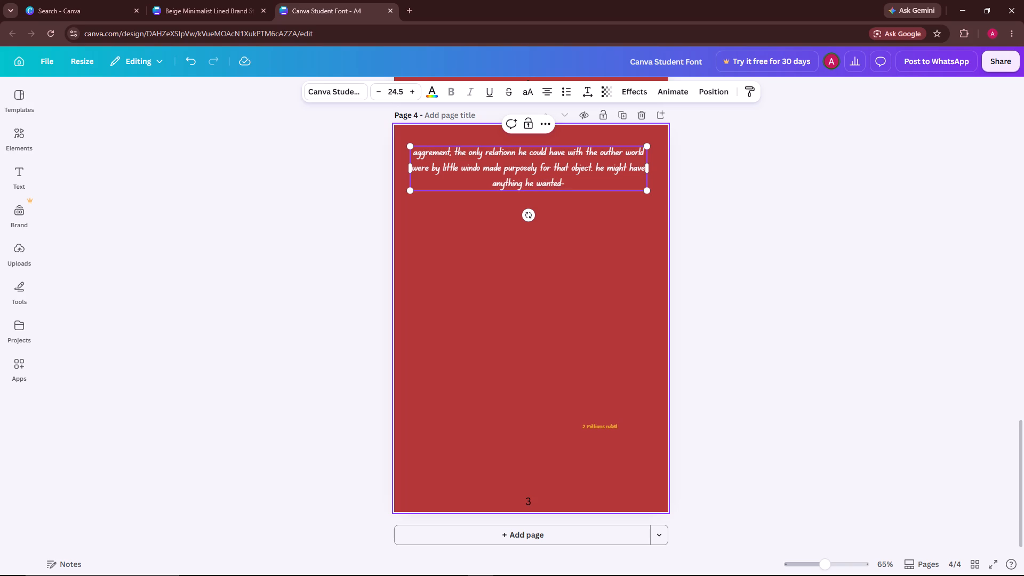
{"action": "type", "text": "book"}
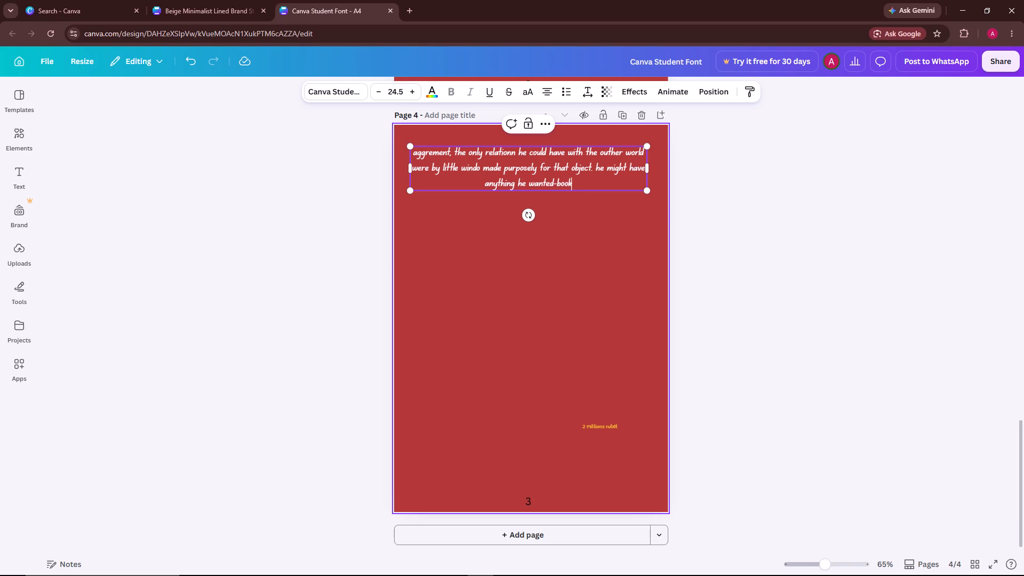
{"action": "key", "text": "s"}
{"action": "key", "text": "comma"}
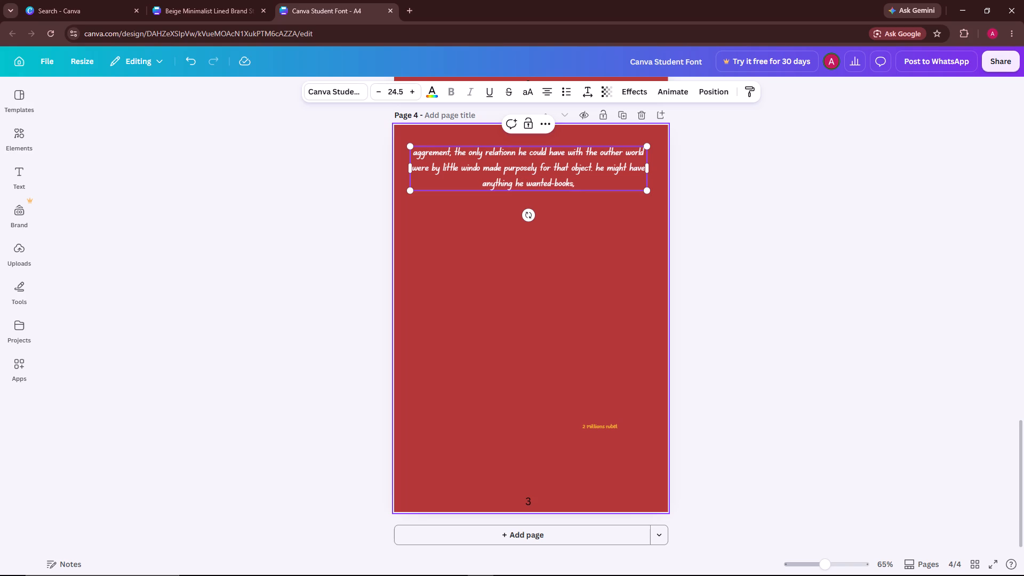
{"action": "key", "text": "space"}
{"action": "type", "text": "music"}
{"action": "key", "text": "comma"}
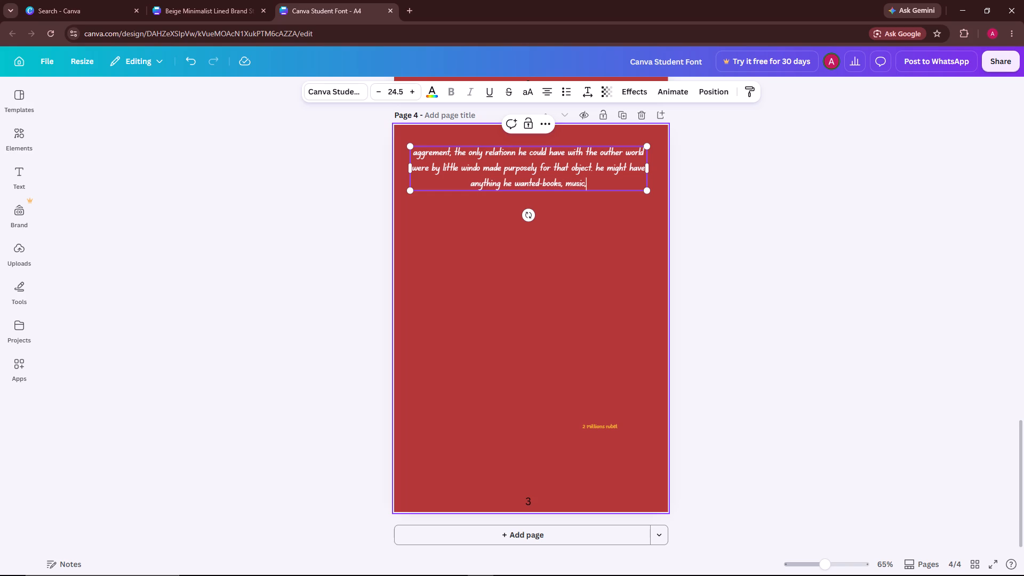
{"action": "key", "text": "space"}
{"action": "type", "text": "wine, and"}
{"action": "key", "text": "space"}
{"action": "type", "text": "so on"}
{"action": "key", "text": "space"}
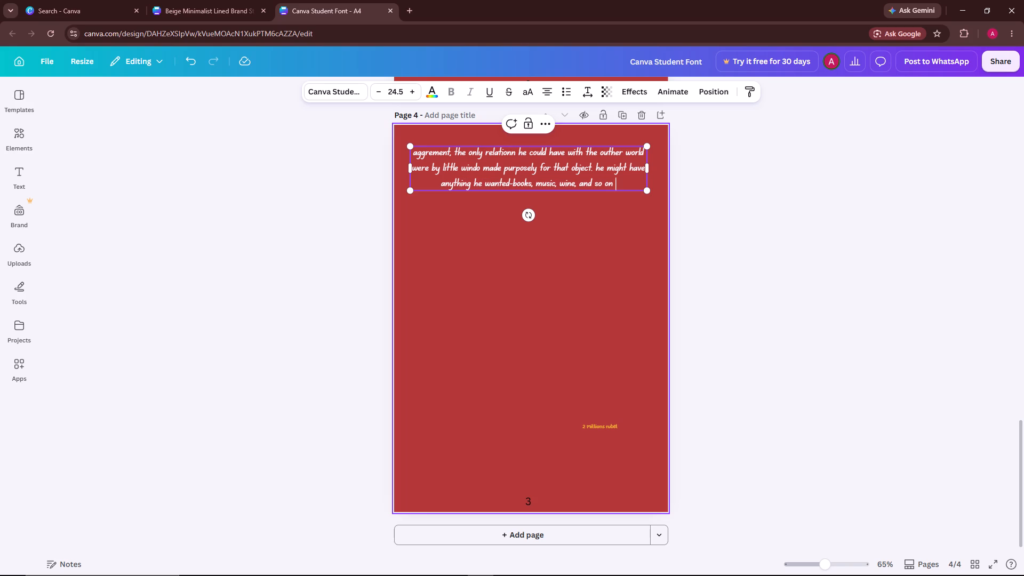
Extend the page 4 sentence directly after "so on" with "-in any quantity", leaving no space before the hyphen.
{"action": "key", "text": "minus"}
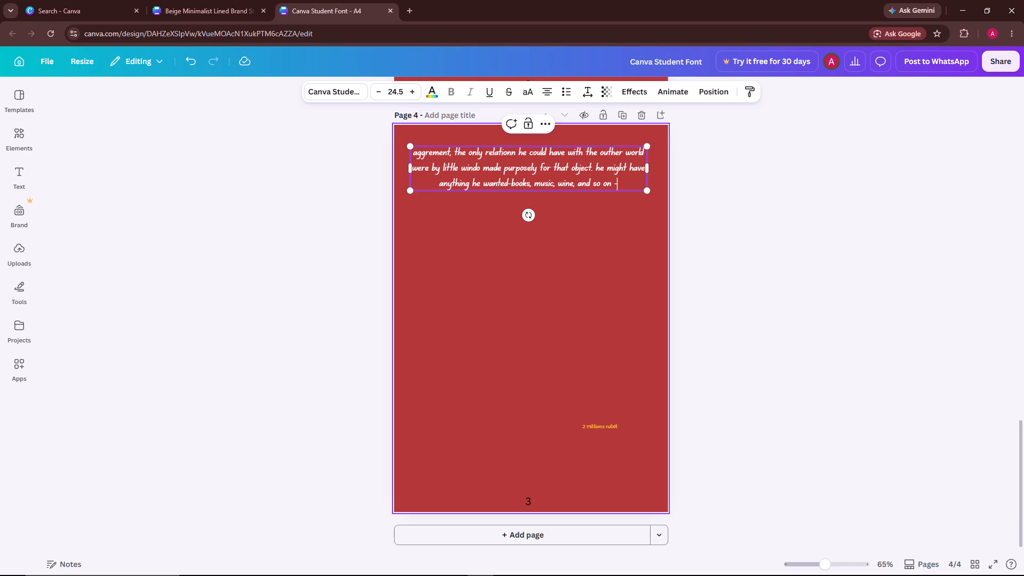
{"action": "key", "text": "BackSpace"}
{"action": "key", "text": "BackSpace"}
{"action": "key", "text": "minus"}
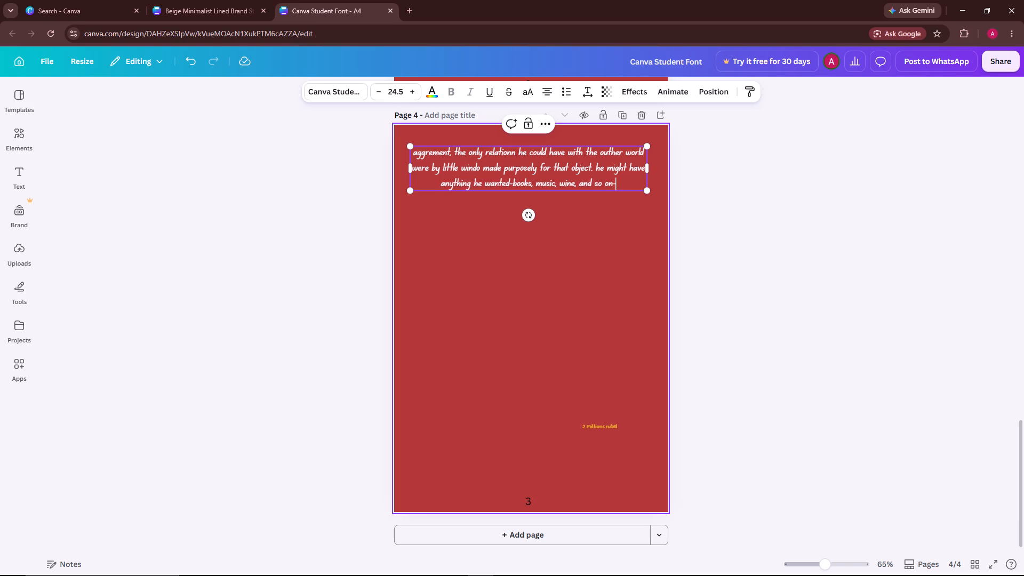
{"action": "type", "text": "in"}
{"action": "key", "text": "space"}
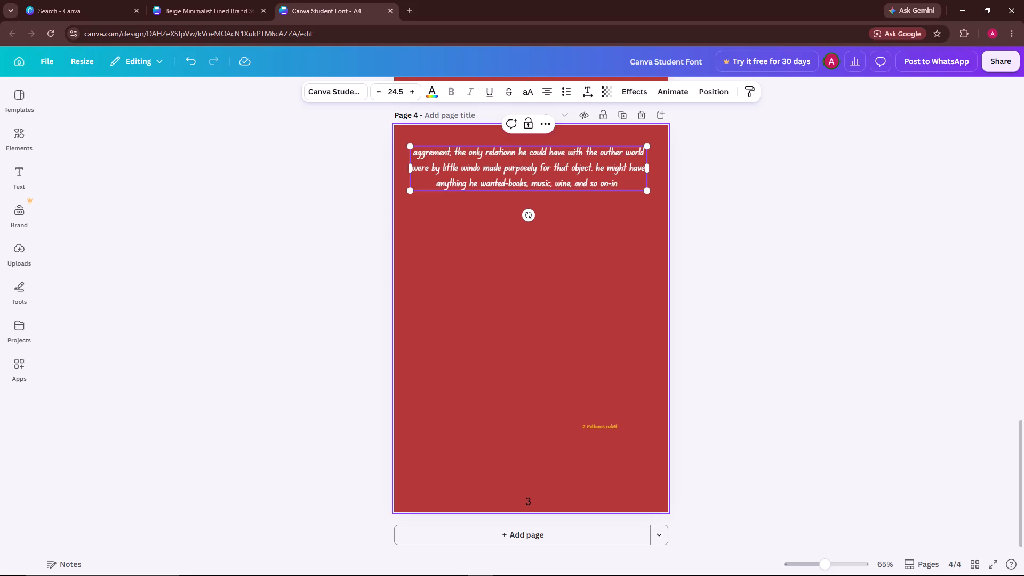
{"action": "type", "text": "any"}
{"action": "key", "text": "space"}
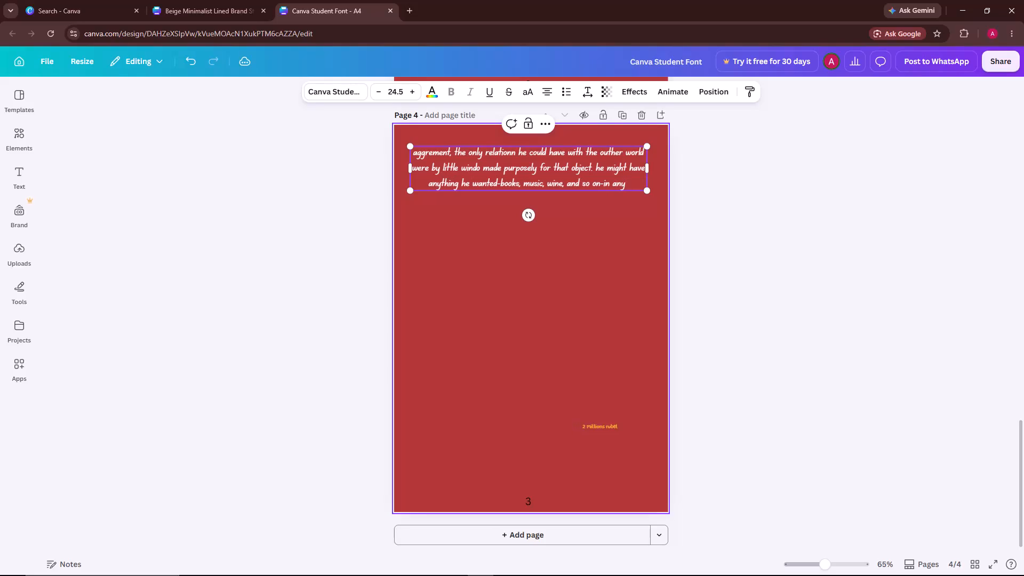
{"action": "type", "text": "quant"}
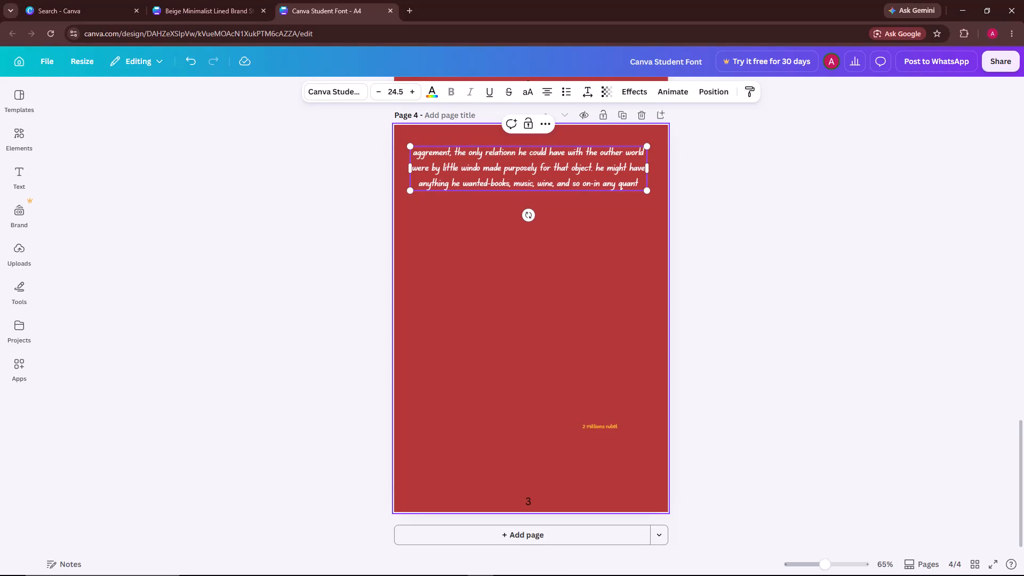
{"action": "key", "text": "o"}
{"action": "key", "text": "BackSpace"}
{"action": "type", "text": "ity"}
{"action": "key", "text": "space"}
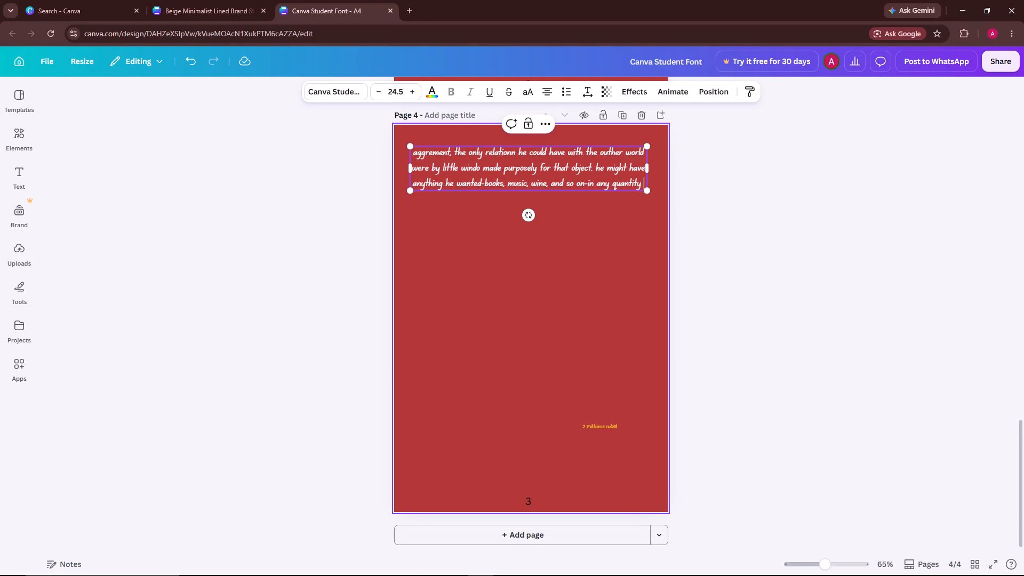
Continue the page 4 sentence with "he desired by writing an order,".
{"action": "type", "text": "he de"}
{"action": "type", "text": "si"}
{"action": "key", "text": "e"}
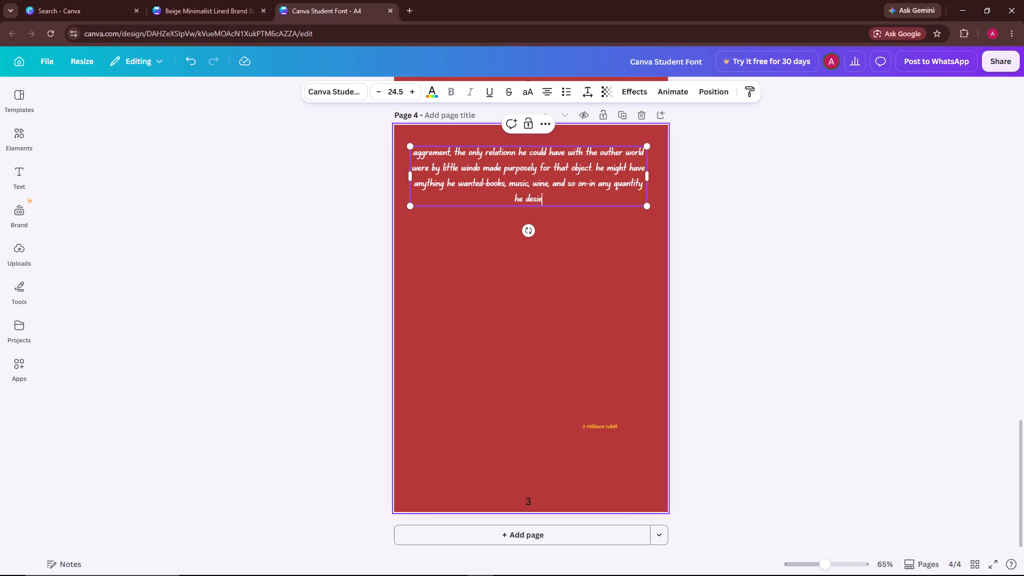
{"action": "key", "text": "BackSpace"}
{"action": "type", "text": "re"}
{"action": "type", "text": "d by wri"}
{"action": "type", "text": "ting"}
{"action": "key", "text": "space"}
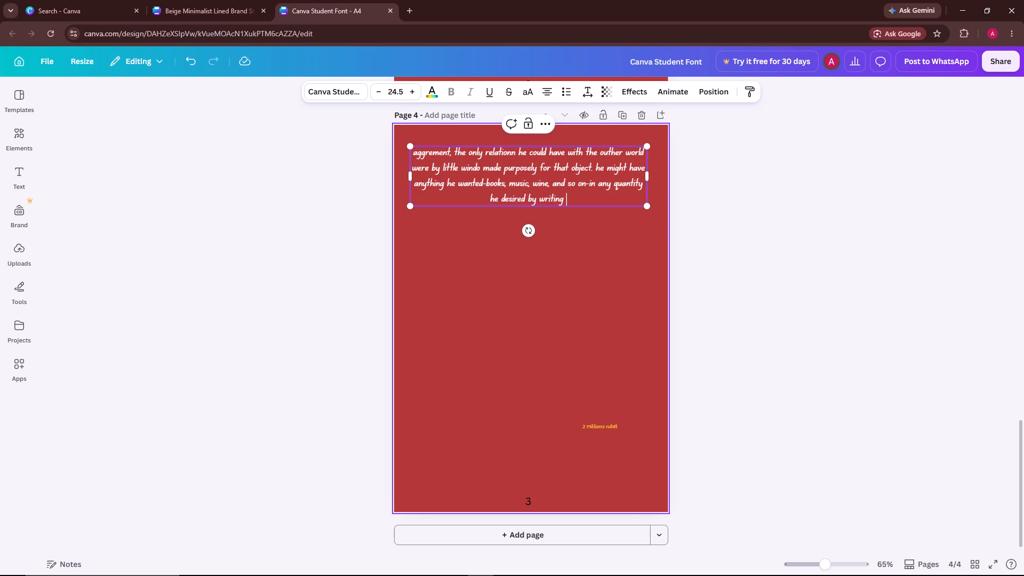
{"action": "type", "text": "an"}
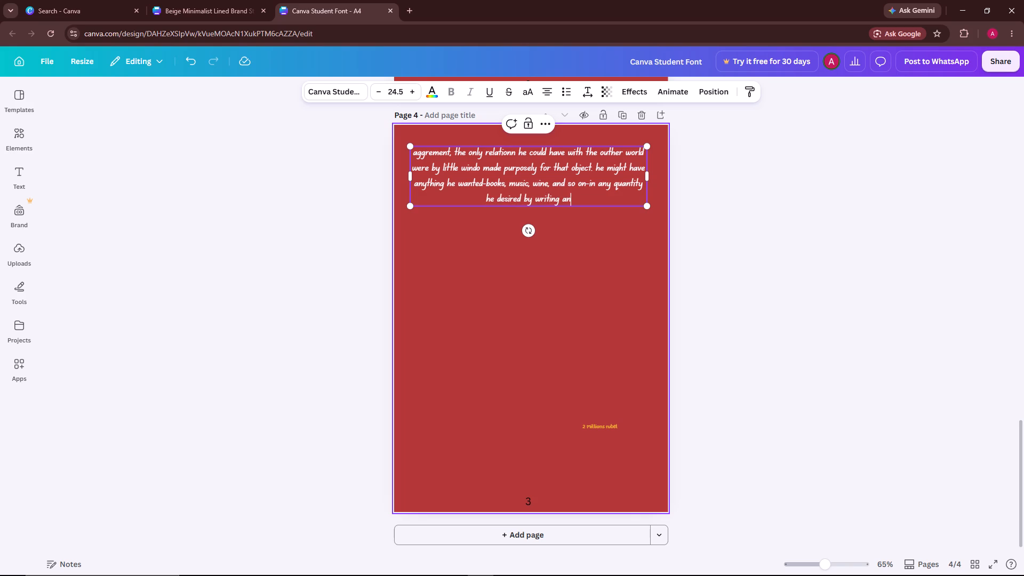
{"action": "key", "text": "space"}
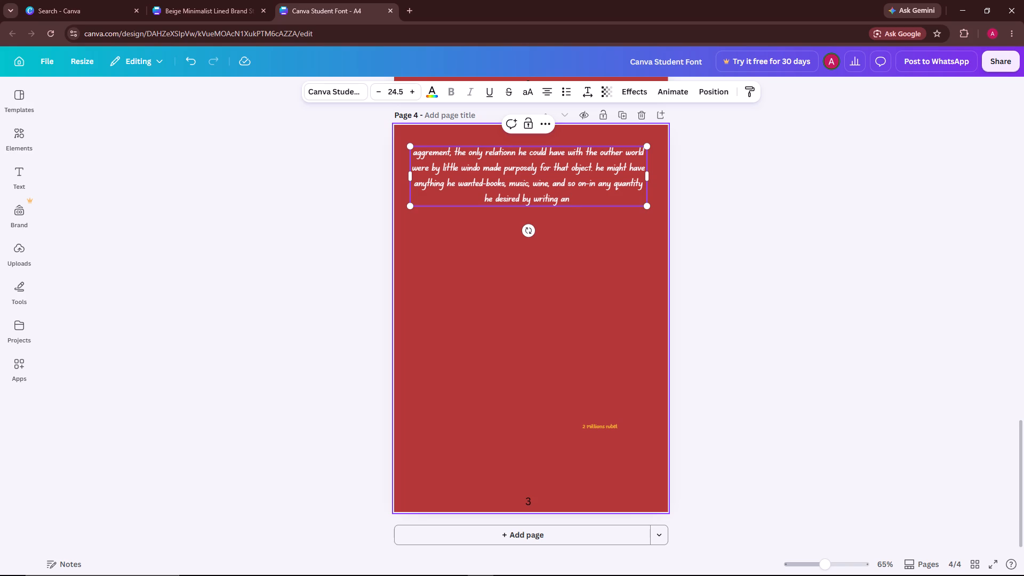
{"action": "type", "text": "or"}
{"action": "type", "text": "der"}
{"action": "key", "text": "comma"}
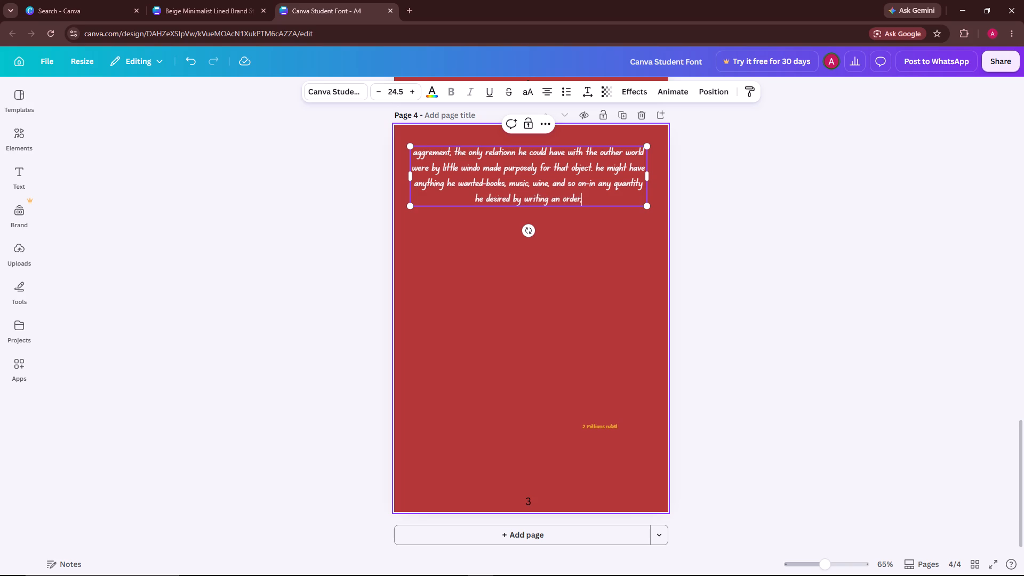
{"action": "key", "text": "space"}
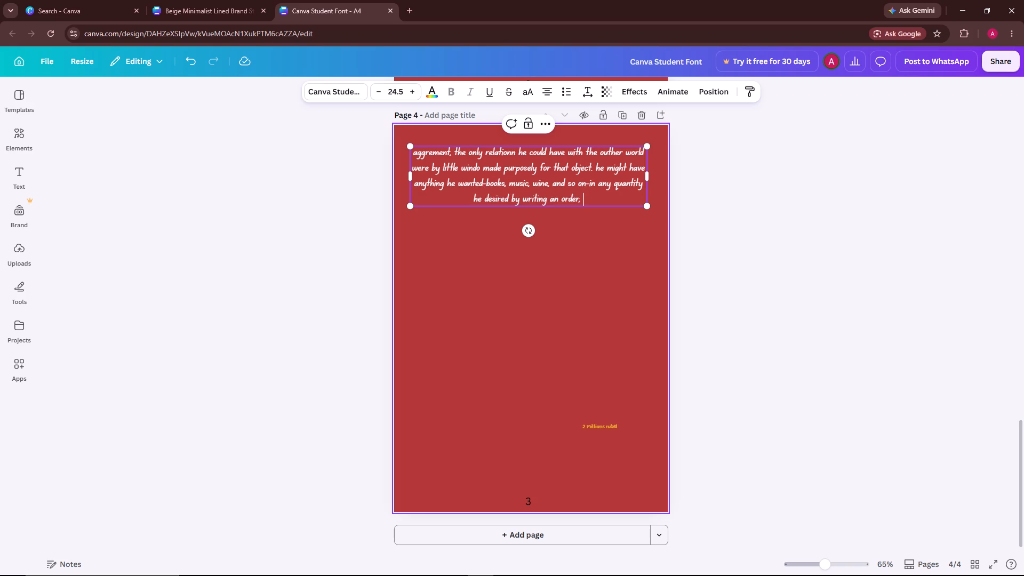
Add the clause "but could only receive them" to the page 4 sentence.
{"action": "type", "text": "but"}
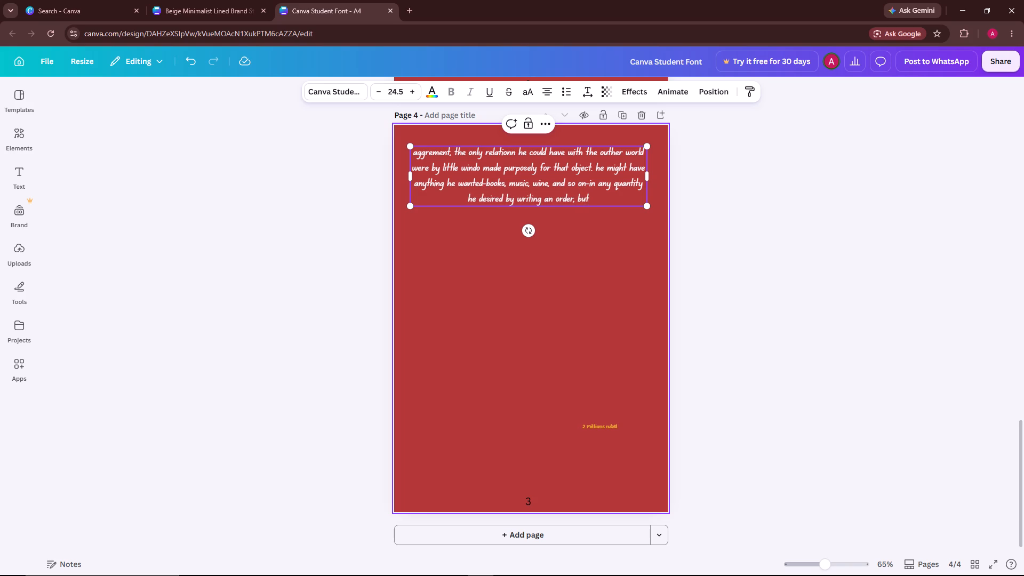
{"action": "key", "text": "space"}
{"action": "type", "text": "could"}
{"action": "key", "text": "space"}
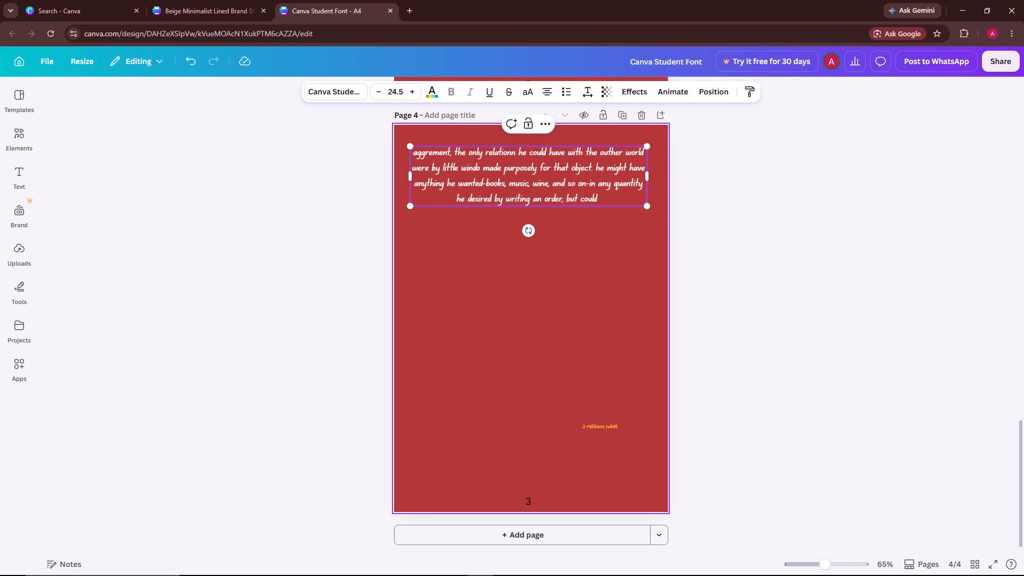
{"action": "type", "text": "only"}
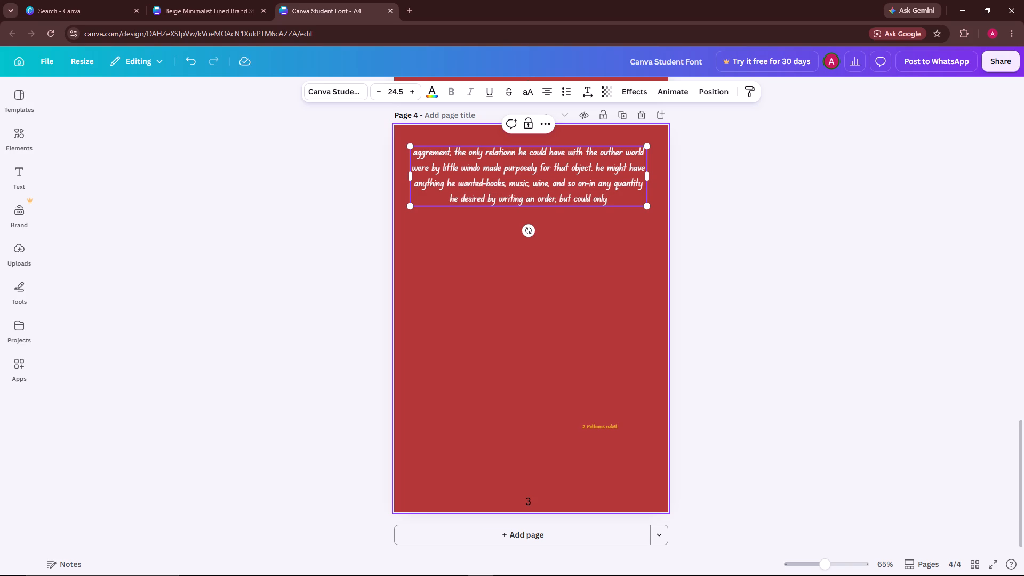
{"action": "key", "text": "space"}
{"action": "type", "text": "rec"}
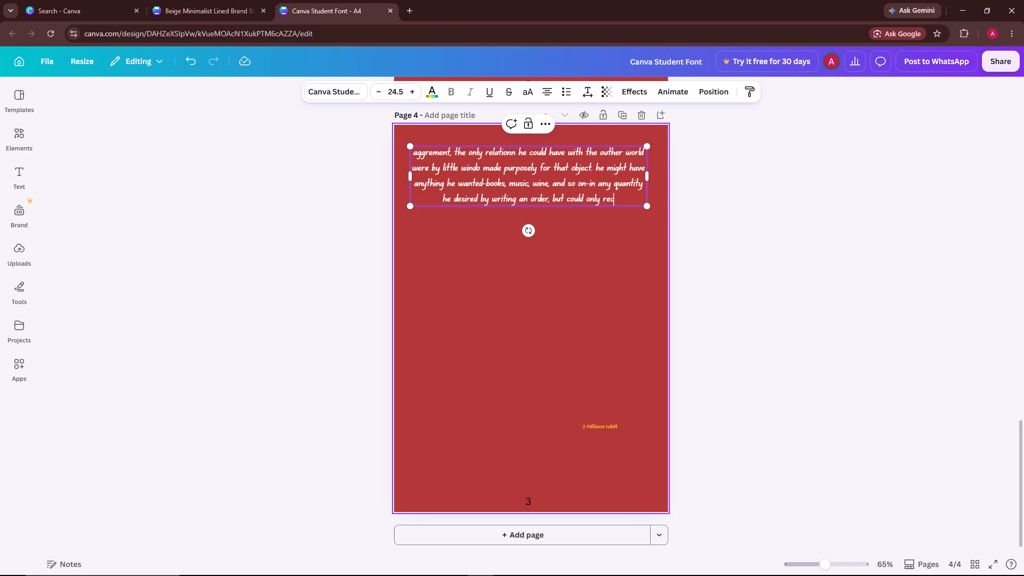
{"action": "type", "text": "eive"}
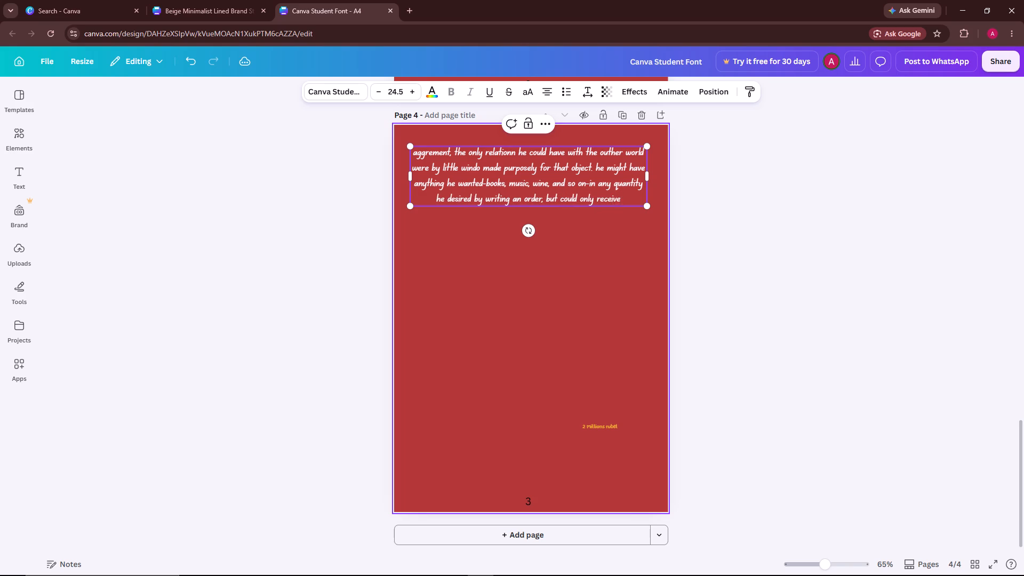
{"action": "key", "text": "space"}
{"action": "type", "text": "them"}
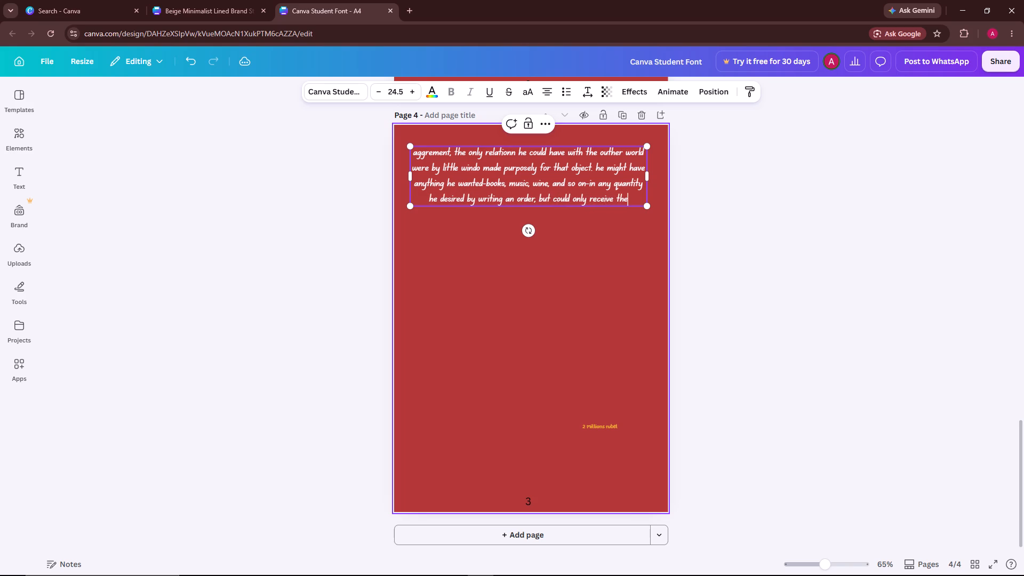
Finish the second sentence of the page 4 paragraph with "through the windo.".
{"action": "key", "text": "space"}
{"action": "type", "text": "th"}
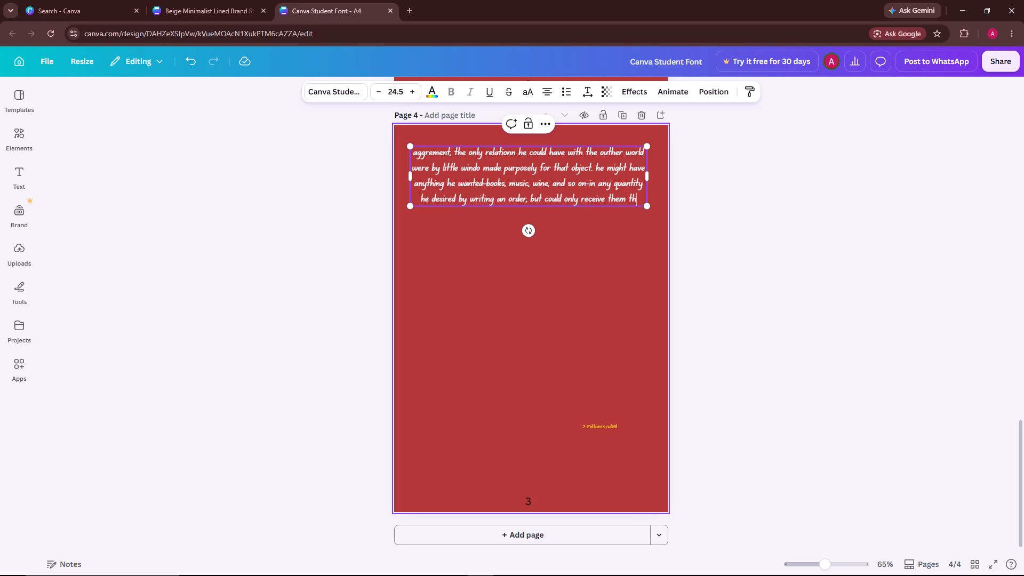
{"action": "type", "text": "rou"}
{"action": "type", "text": "gh"}
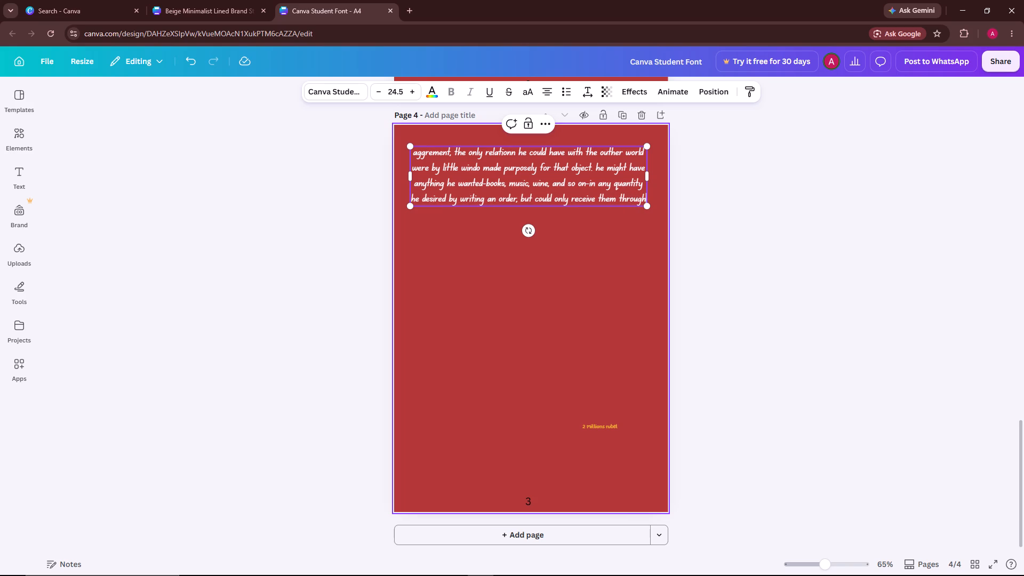
{"action": "key", "text": "space"}
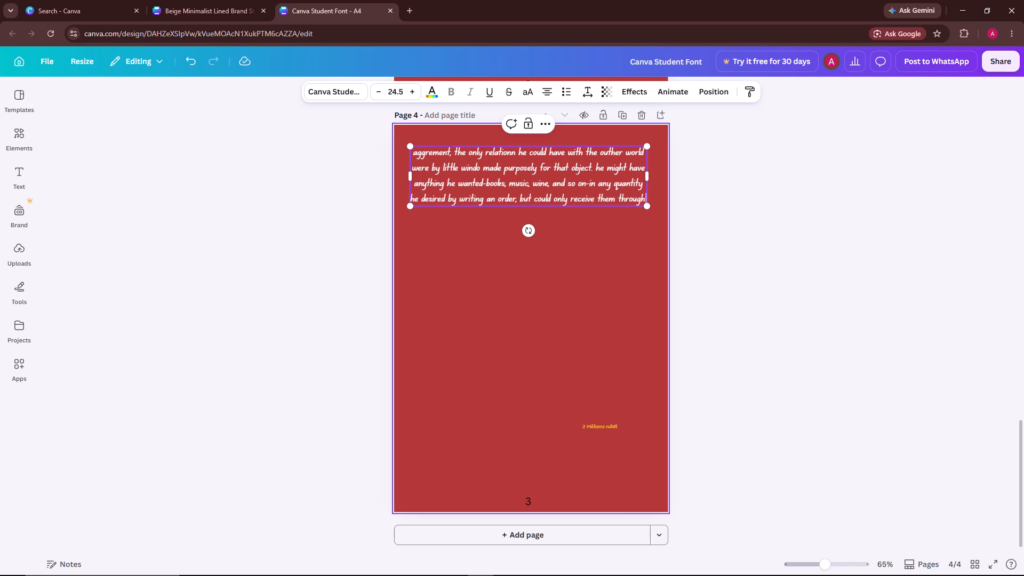
{"action": "type", "text": "the"}
{"action": "key", "text": "space"}
{"action": "type", "text": "windo"}
{"action": "key", "text": "period"}
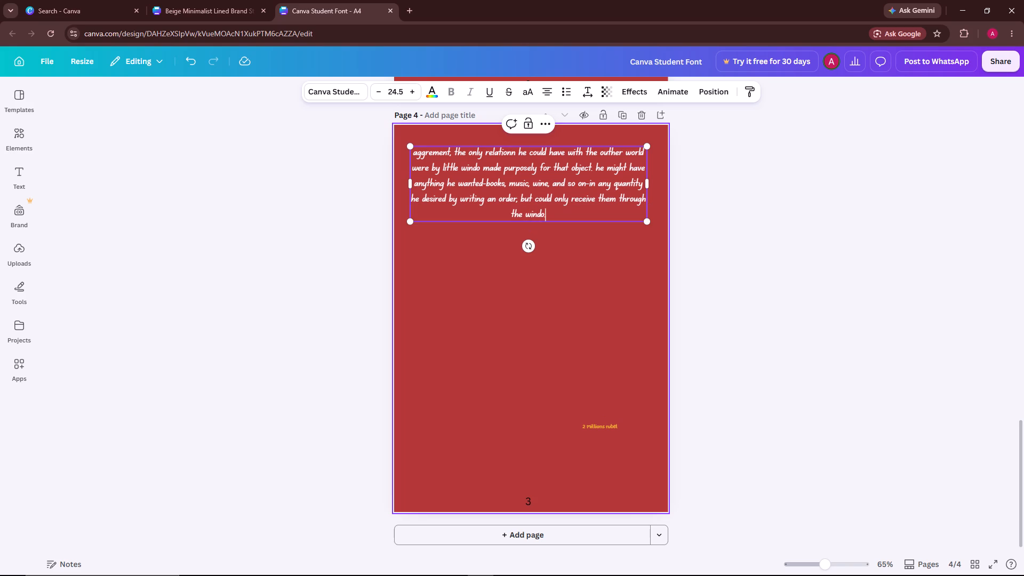
Start the third sentence of the page 4 paragraph with "the agreement provided".
{"action": "key", "text": "space"}
{"action": "type", "text": "the agr"}
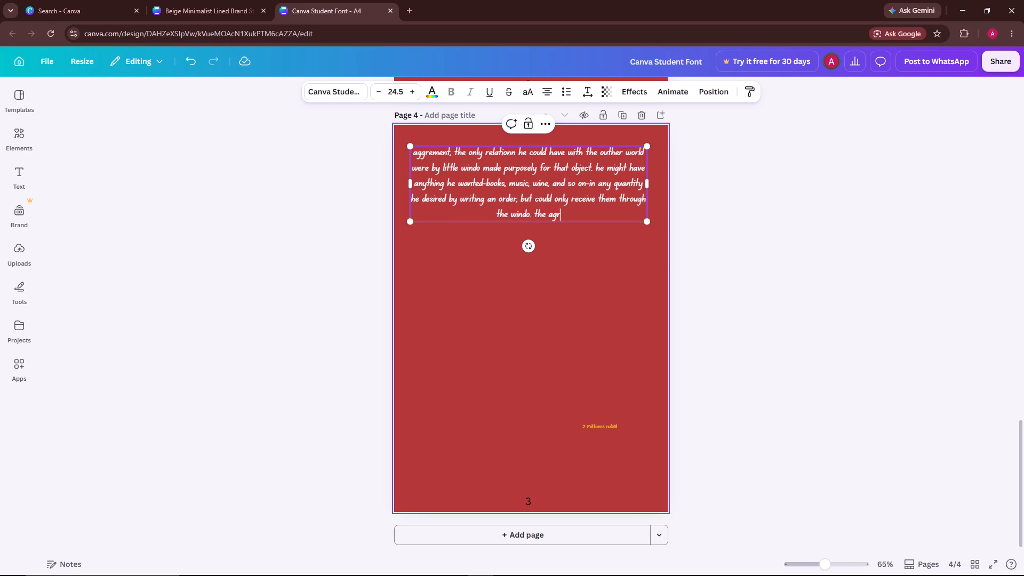
{"action": "type", "text": "ee"}
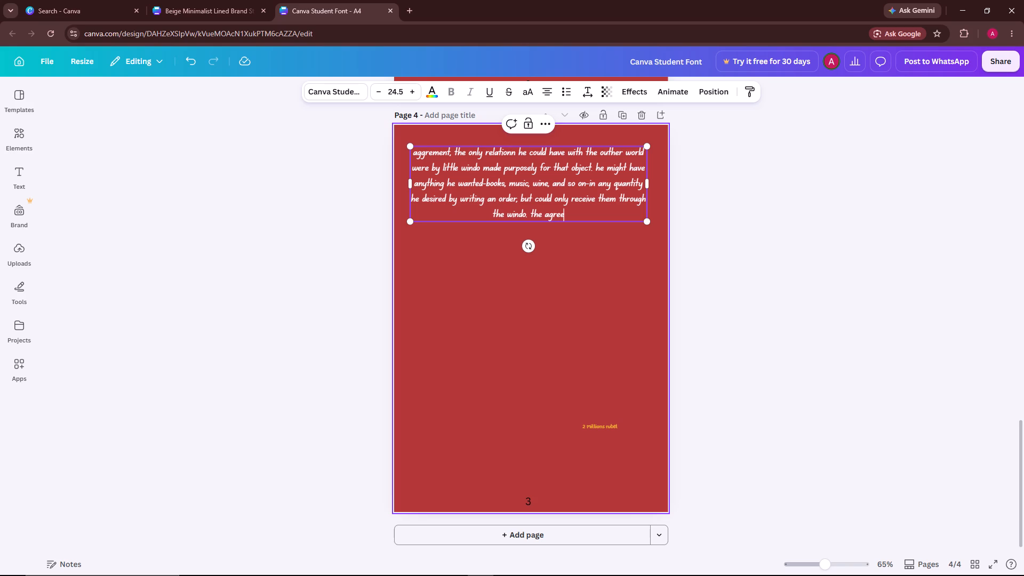
{"action": "type", "text": "ment"}
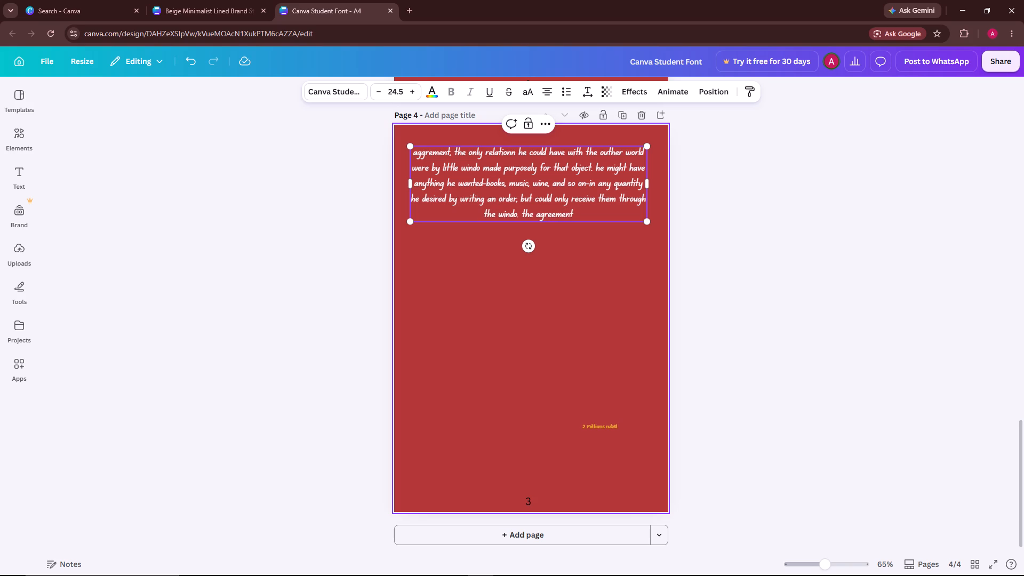
{"action": "key", "text": "space"}
{"action": "type", "text": "pro"}
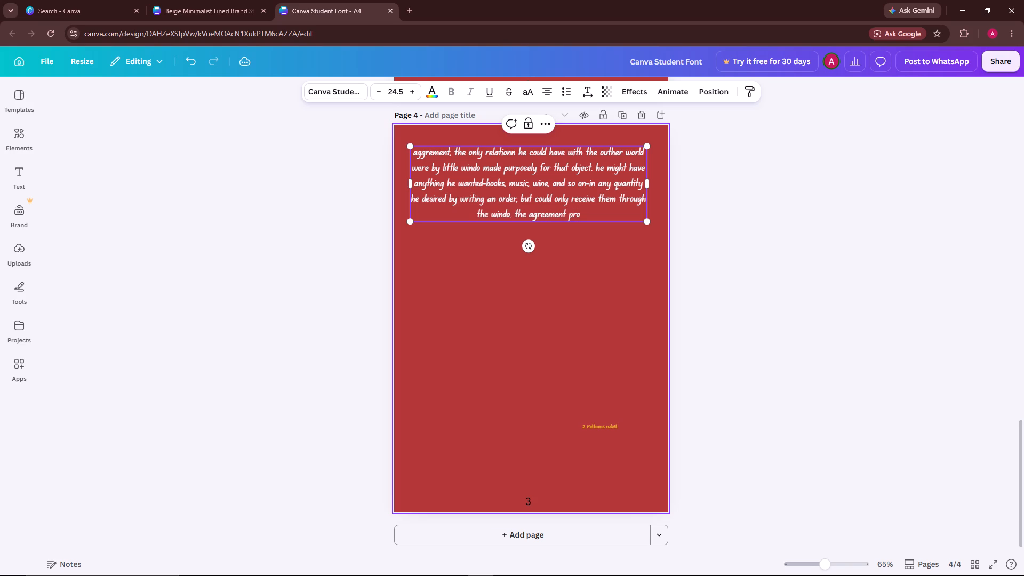
{"action": "type", "text": "vided"}
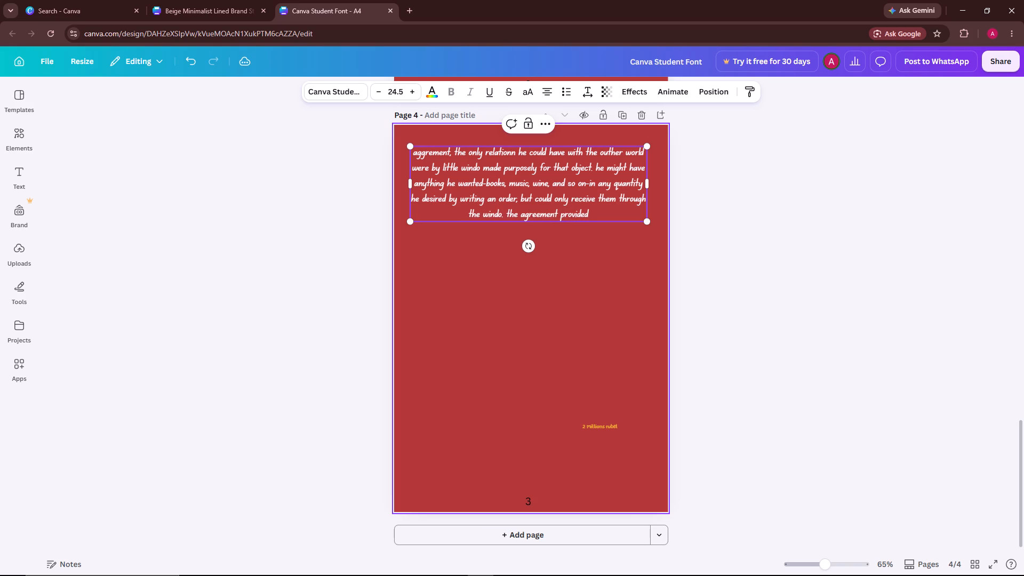
Continue the third sentence of the page 4 paragraph with "for every detail".
{"action": "key", "text": "space"}
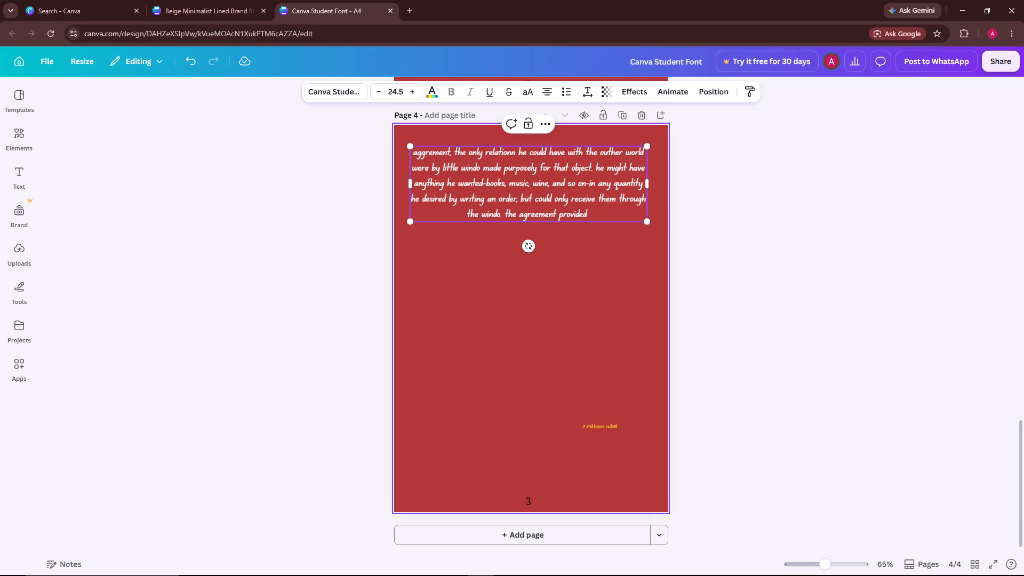
{"action": "type", "text": "fpor"}
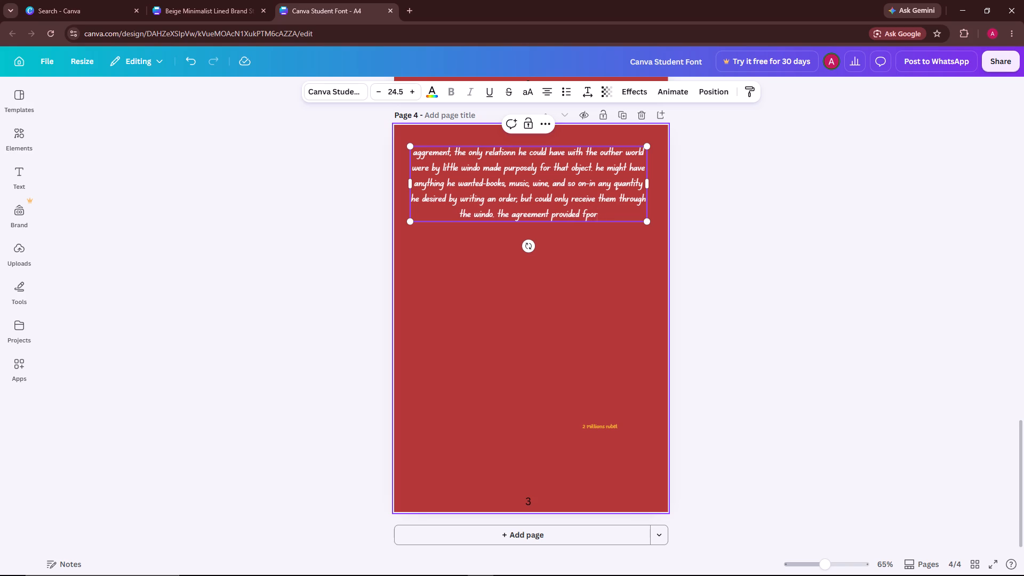
{"action": "key", "text": "BackSpace"}
{"action": "key", "text": "BackSpace"}
{"action": "key", "text": "BackSpace"}
{"action": "key", "text": "BackSpace"}
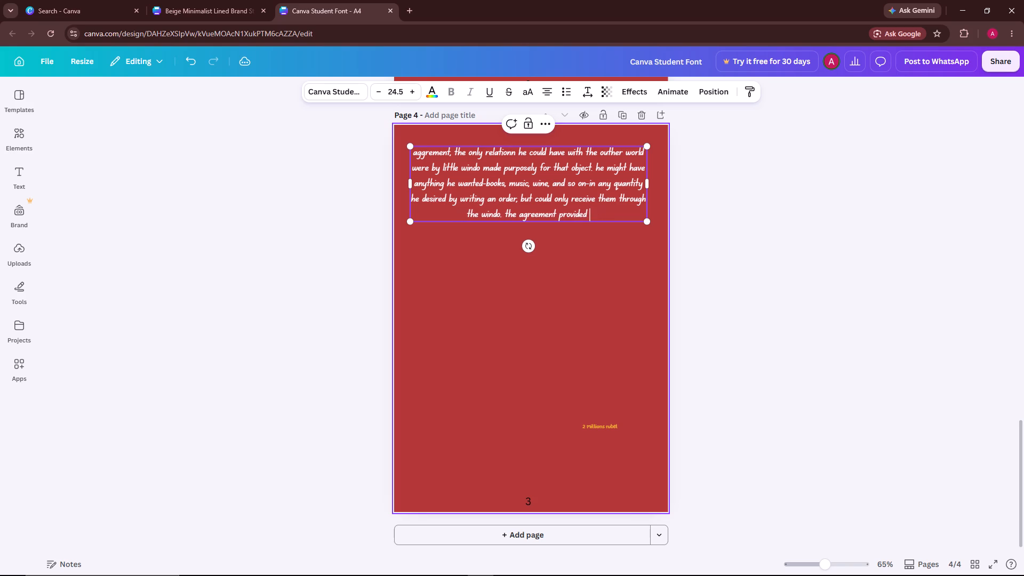
{"action": "type", "text": "for"}
{"action": "key", "text": "space"}
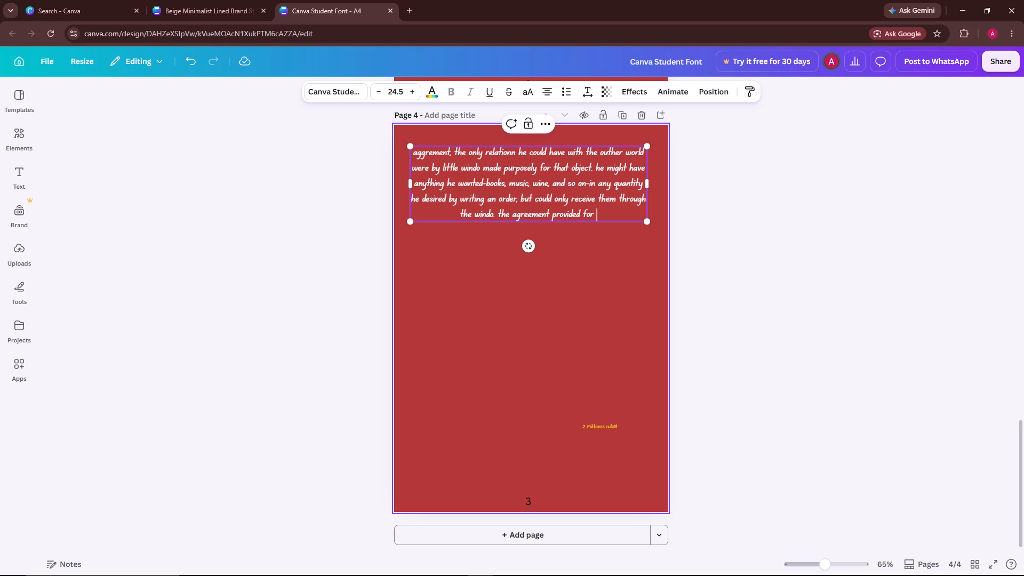
{"action": "type", "text": "every"}
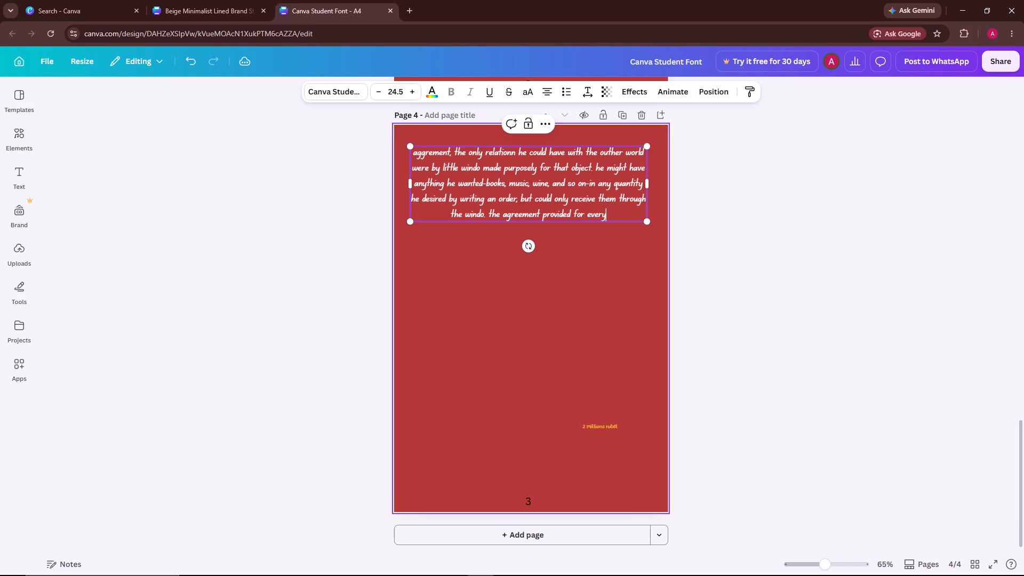
{"action": "key", "text": "space"}
{"action": "type", "text": "de"}
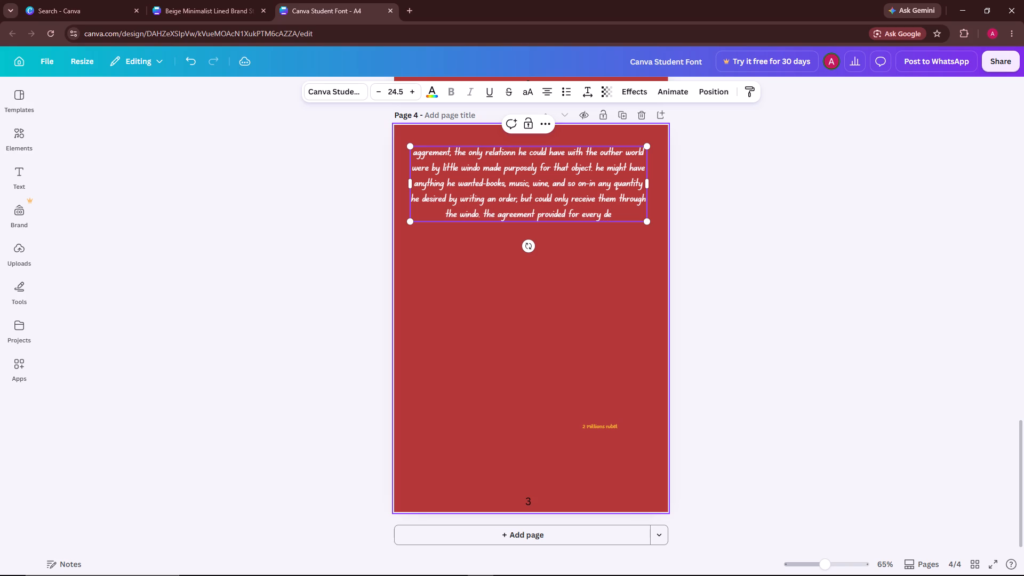
{"action": "type", "text": "tail"}
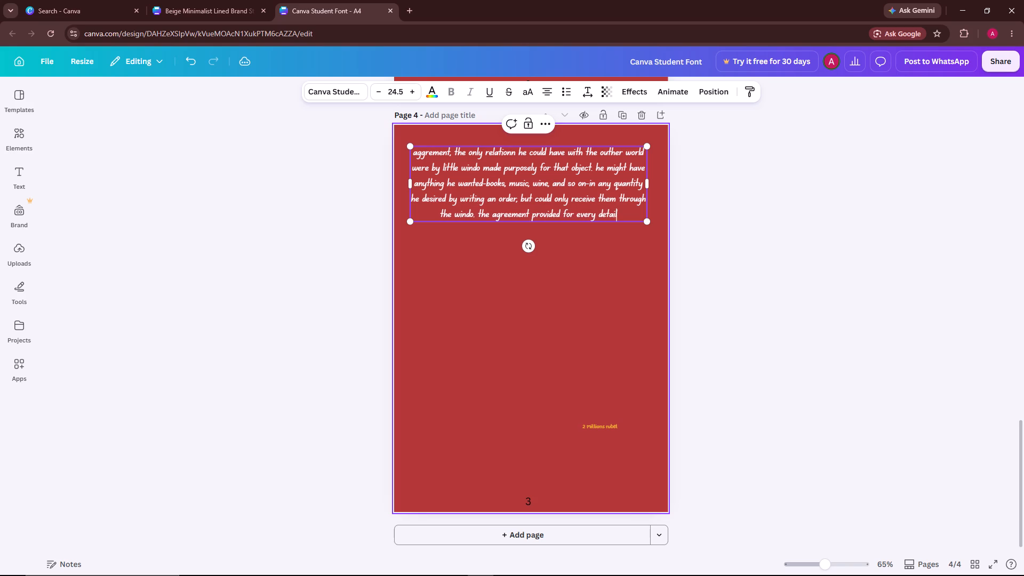
Extend the page 4 sentence after "detail" with "and every trifle".
{"action": "key", "text": "space"}
{"action": "type", "text": "and"}
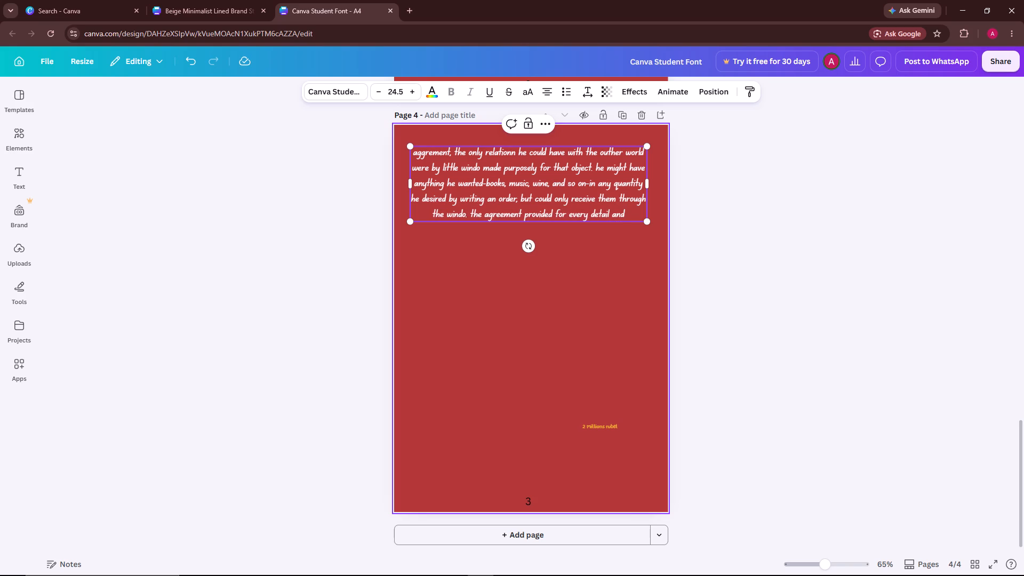
{"action": "key", "text": "space"}
{"action": "type", "text": "ec"}
{"action": "key", "text": "BackSpace"}
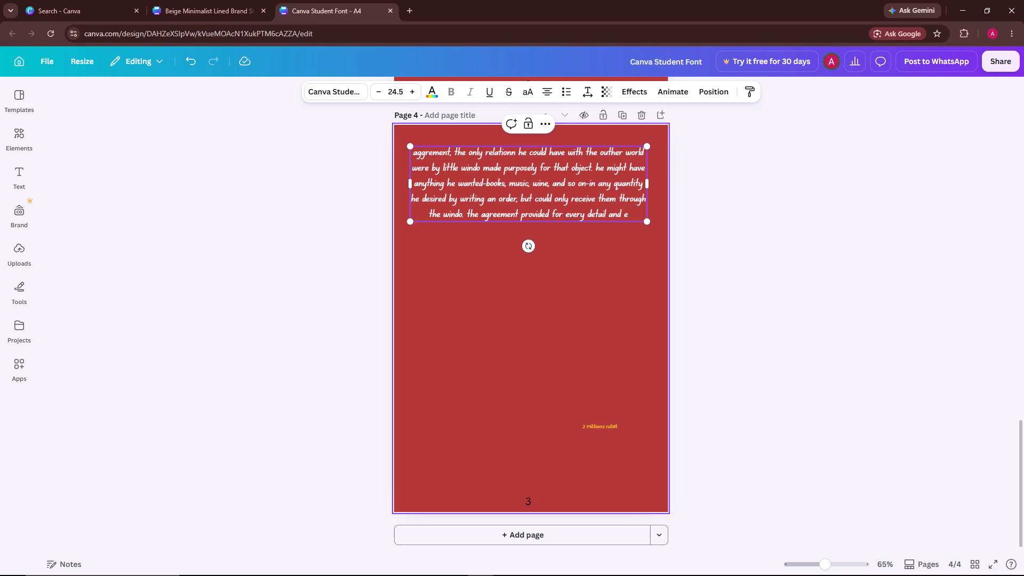
{"action": "type", "text": "very"}
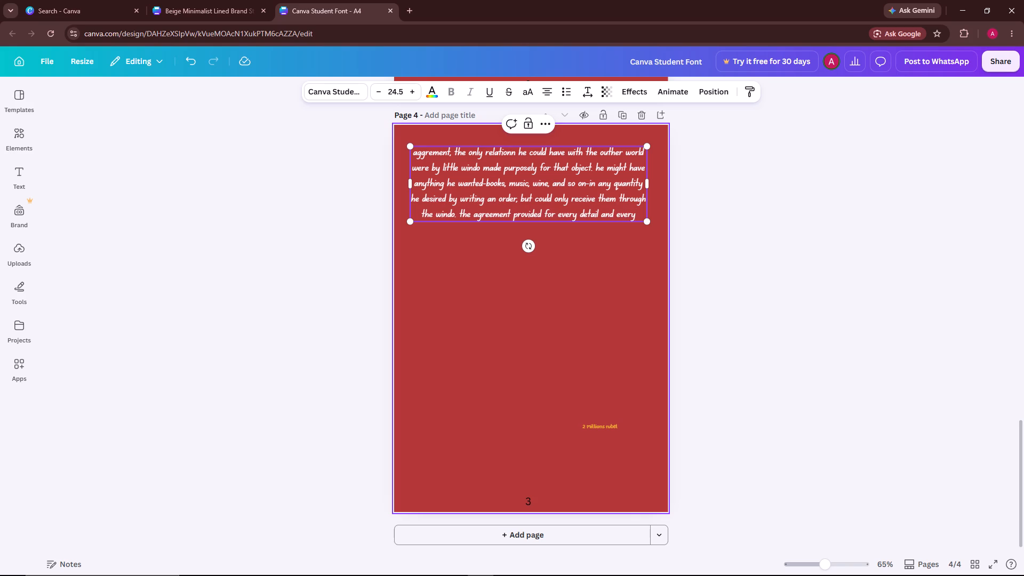
{"action": "key", "text": "space"}
{"action": "type", "text": "tr"}
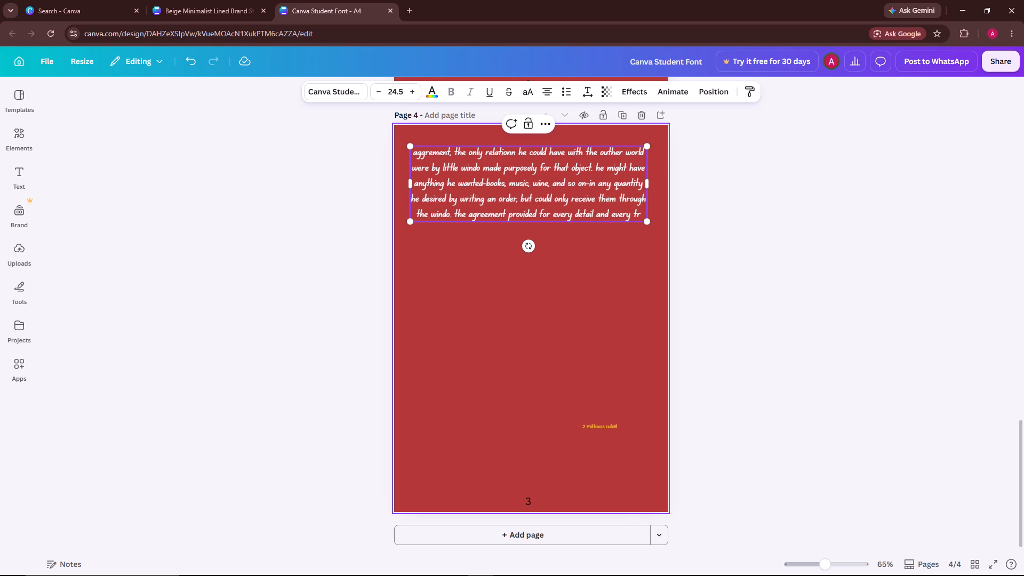
{"action": "key", "text": "u"}
{"action": "key", "text": "BackSpace"}
{"action": "key", "text": "i"}
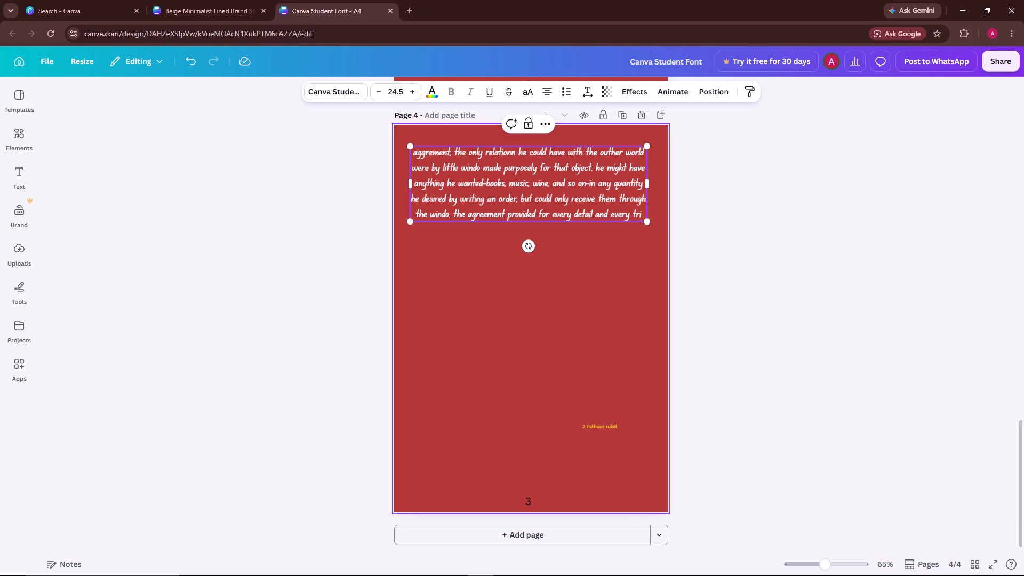
{"action": "type", "text": "fl"}
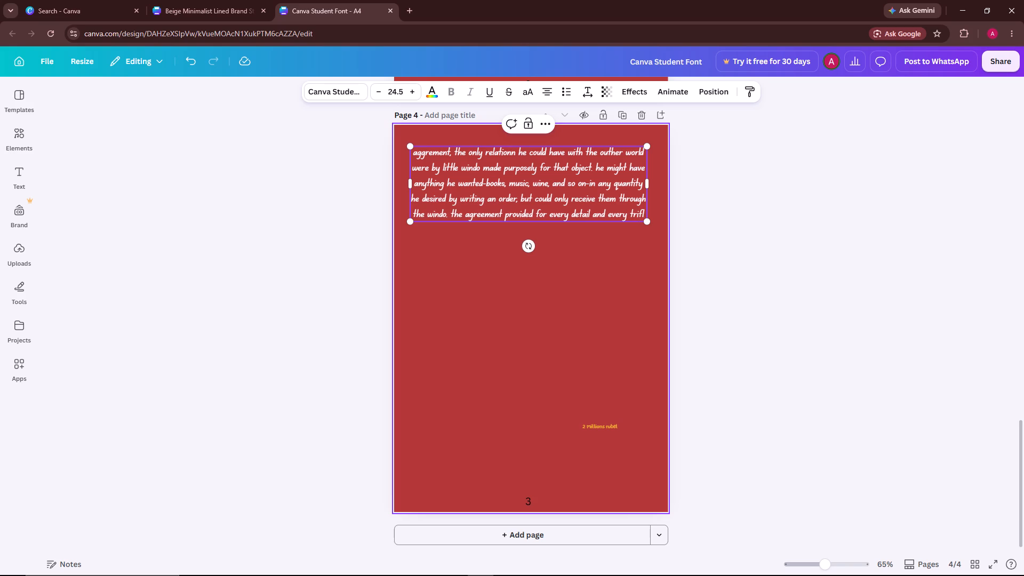
{"action": "key", "text": "e"}
Add the words "that would make his" to the page 4 sentence after "trifle".
{"action": "key", "text": "space"}
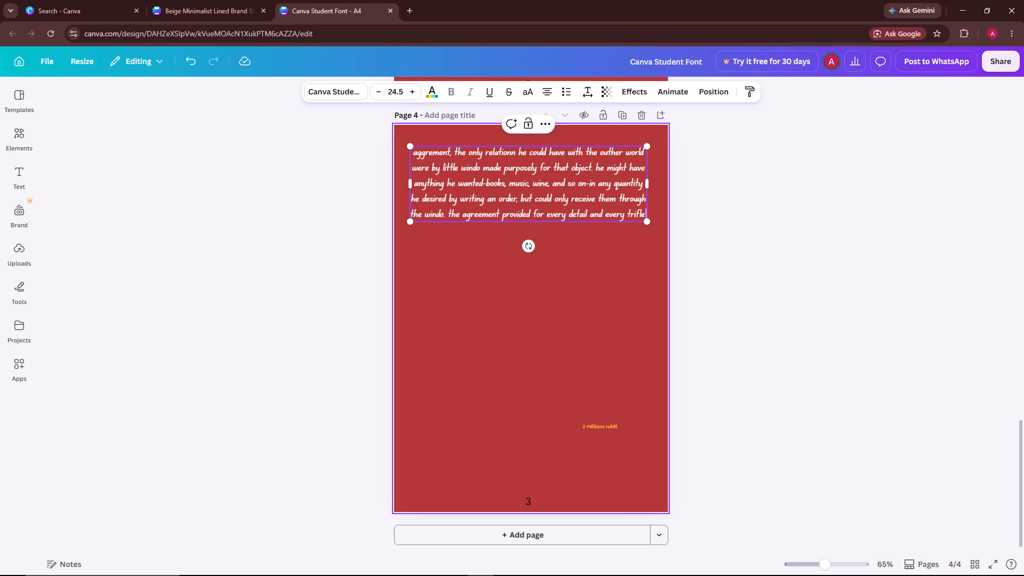
{"action": "type", "text": "that woul"}
{"action": "key", "text": "d"}
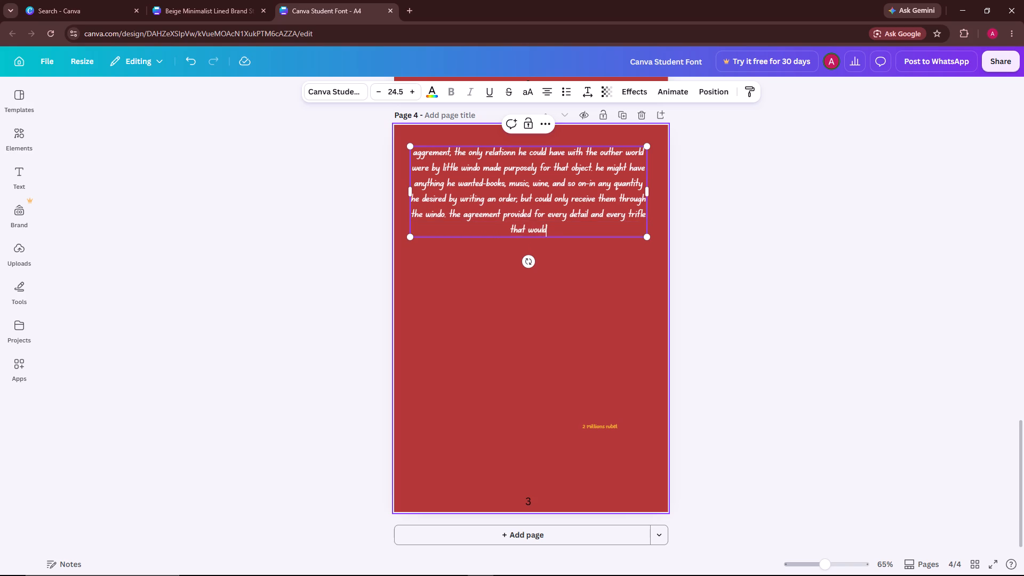
{"action": "key", "text": "space"}
{"action": "type", "text": "mak"}
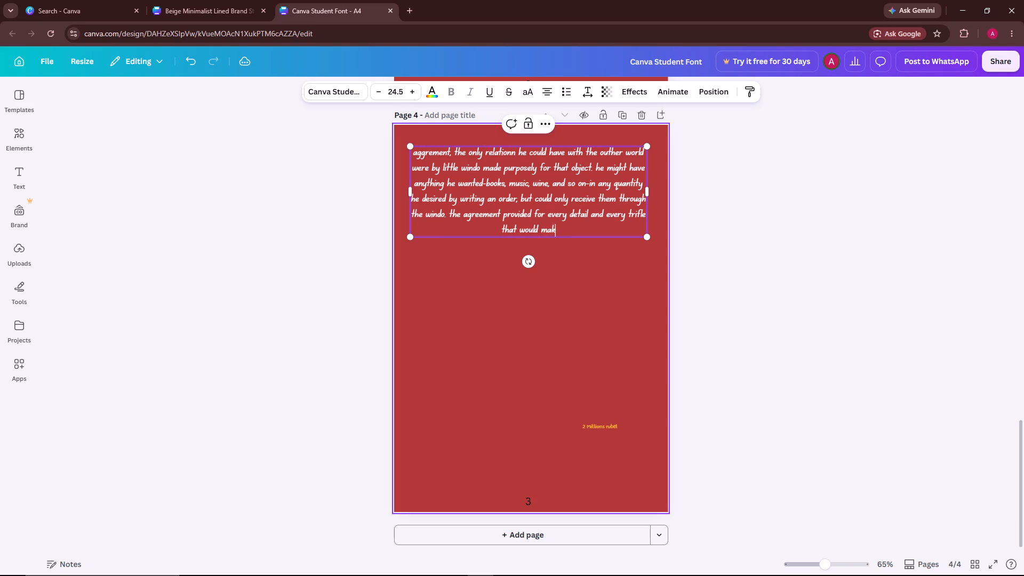
{"action": "type", "text": "e ho"}
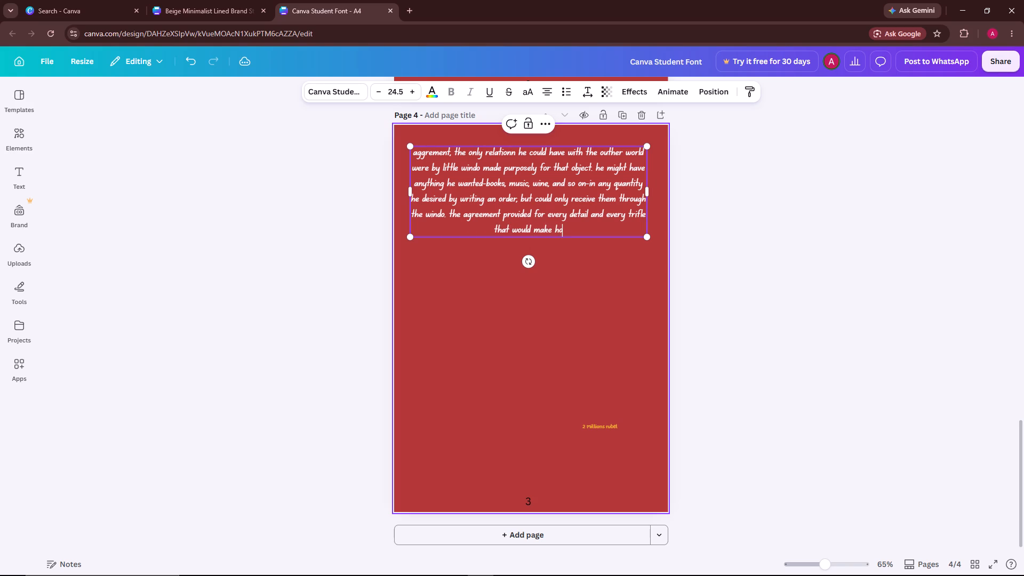
{"action": "key", "text": "BackSpace"}
{"action": "type", "text": "is"}
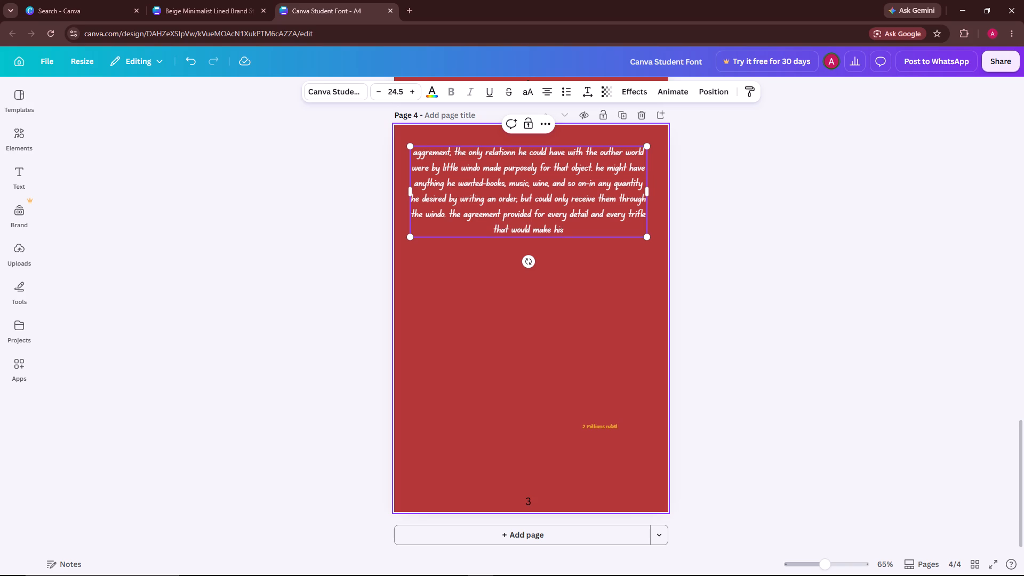
Add the word "imprisonment" after "that would make his" in the page 4 paragraph.
{"action": "key", "text": "space"}
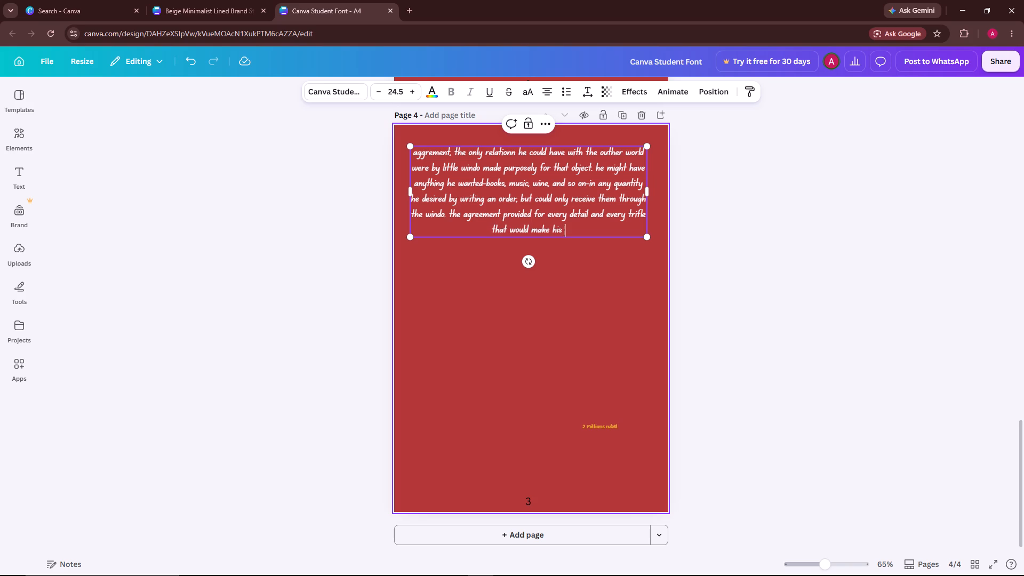
{"action": "type", "text": "ip"}
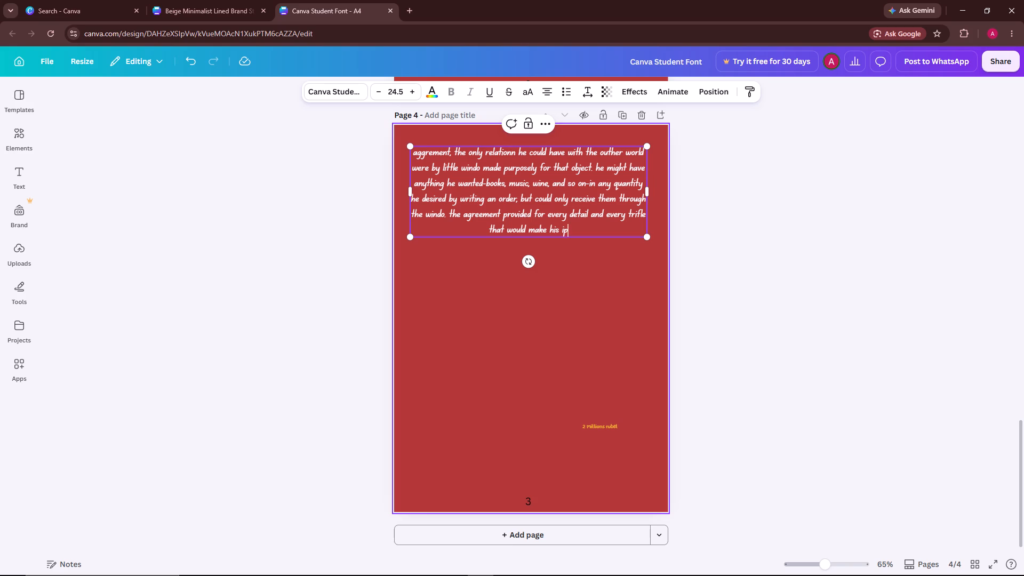
{"action": "key", "text": "BackSpace"}
{"action": "key", "text": "m"}
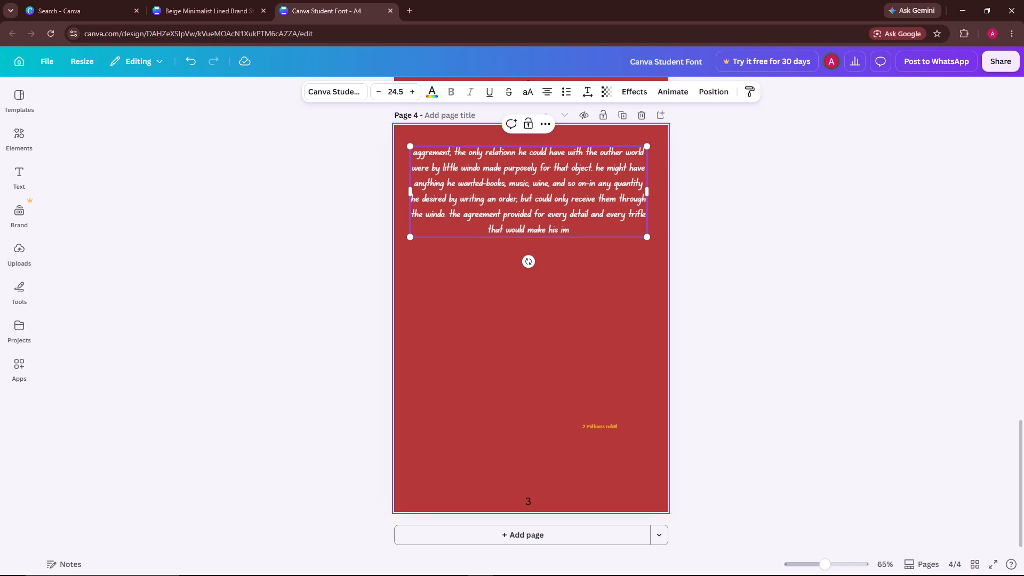
{"action": "type", "text": "pri"}
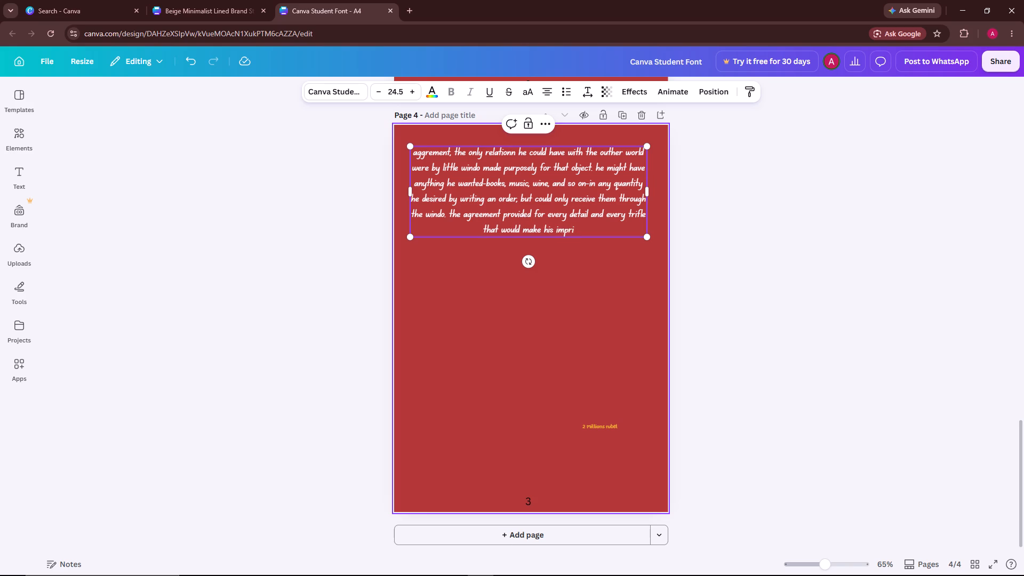
{"action": "type", "text": "son"}
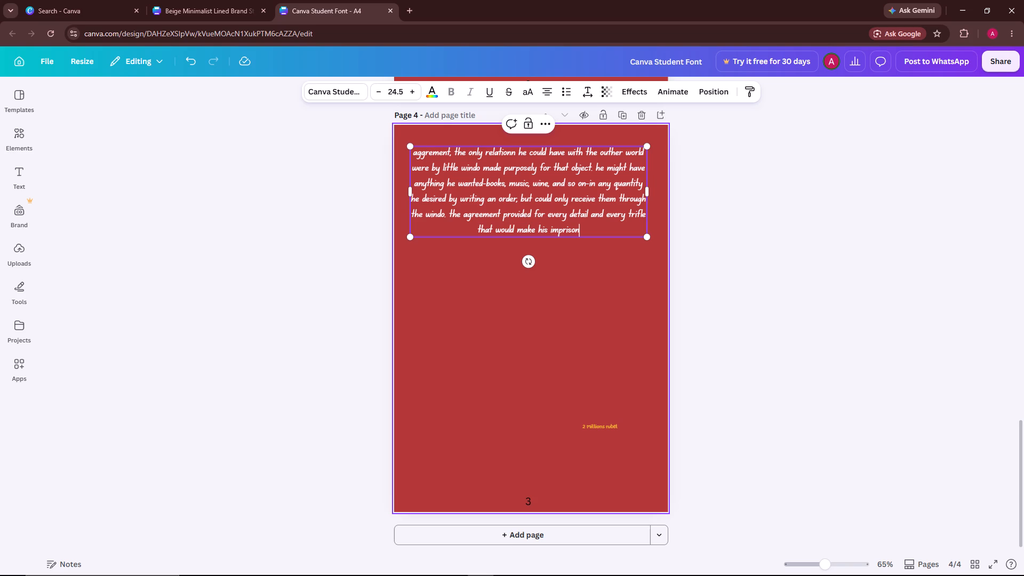
{"action": "key", "text": "m"}
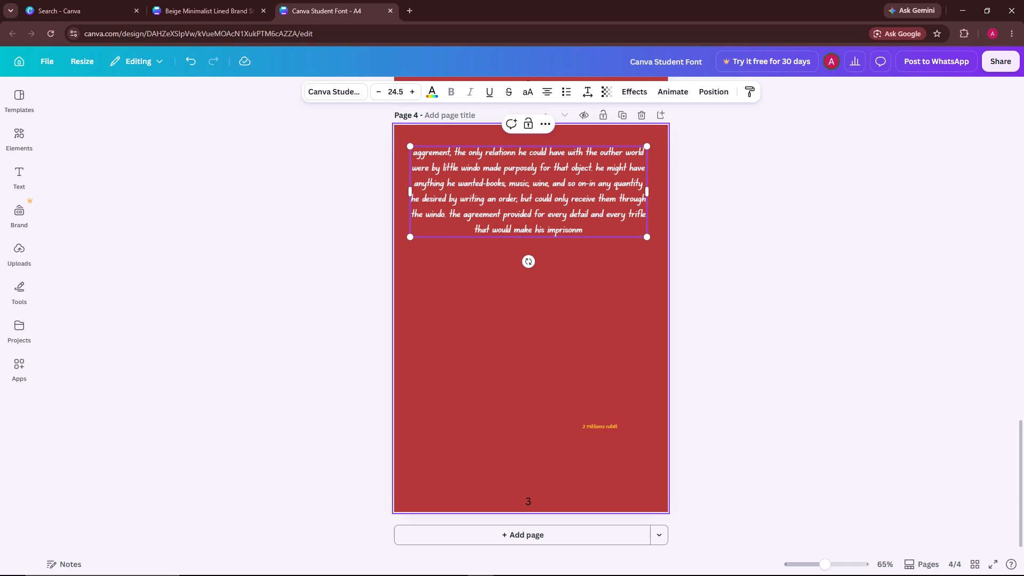
{"action": "type", "text": "ent"}
Continue the page 4 sentence after "imprisonment" with "strictly solitary,", placing the comma directly after the last word.
{"action": "key", "text": "space"}
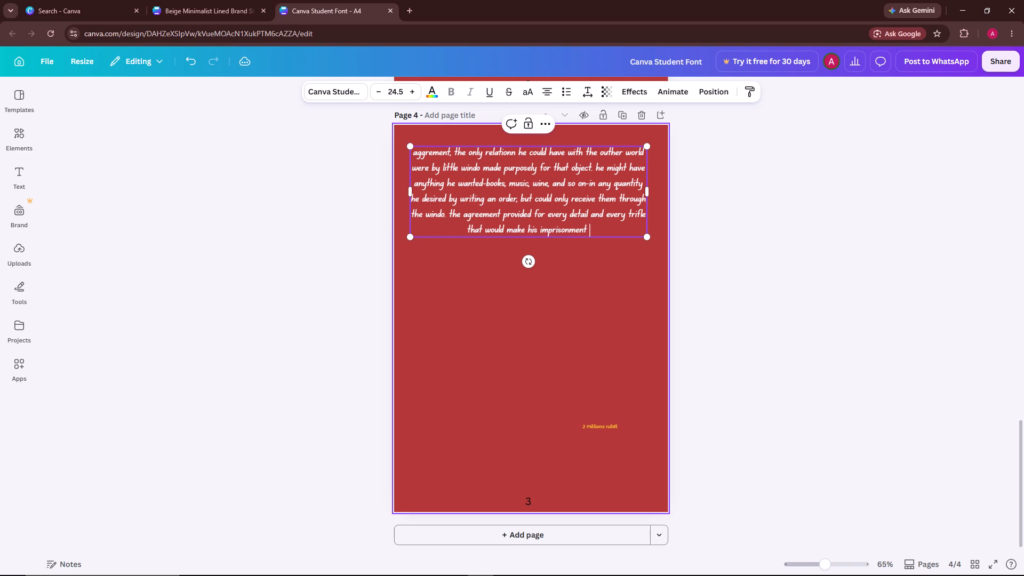
{"action": "type", "text": "sr"}
{"action": "key", "text": "BackSpace"}
{"action": "type", "text": "tr"}
{"action": "type", "text": "ictly"}
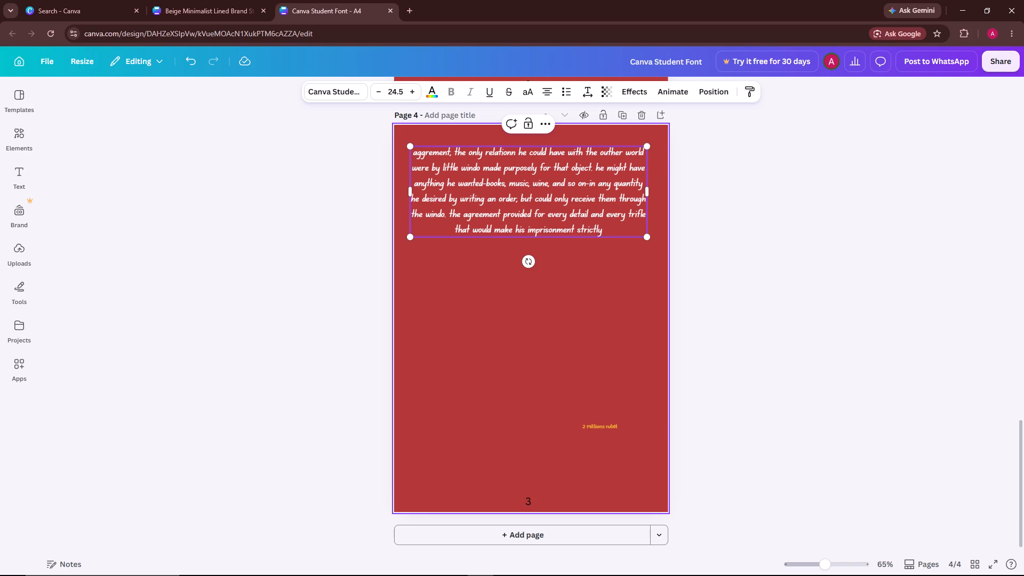
{"action": "key", "text": "space"}
{"action": "type", "text": "sol"}
{"action": "type", "text": "itary"}
{"action": "key", "text": "space"}
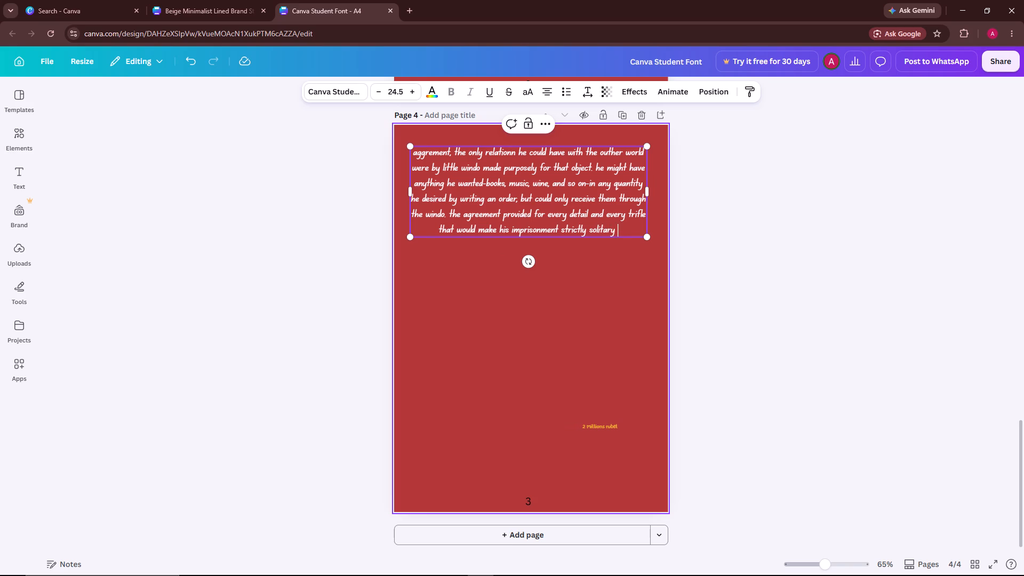
{"action": "key", "text": "BackSpace"}
{"action": "type", "text": ","}
Continue the page 4 sentence after "solitary," with "and bound the-", ending in a hyphen directly after "the".
{"action": "key", "text": "space"}
{"action": "type", "text": "and"}
{"action": "key", "text": "space"}
{"action": "type", "text": "boi"}
{"action": "key", "text": "BackSpace"}
{"action": "type", "text": "und"}
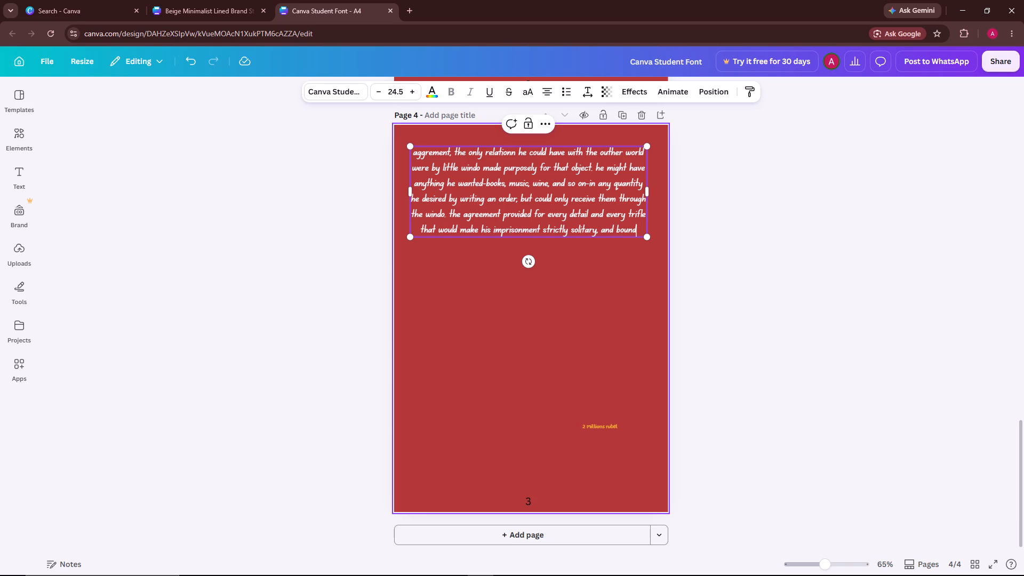
{"action": "key", "text": "space"}
{"action": "type", "text": "the"}
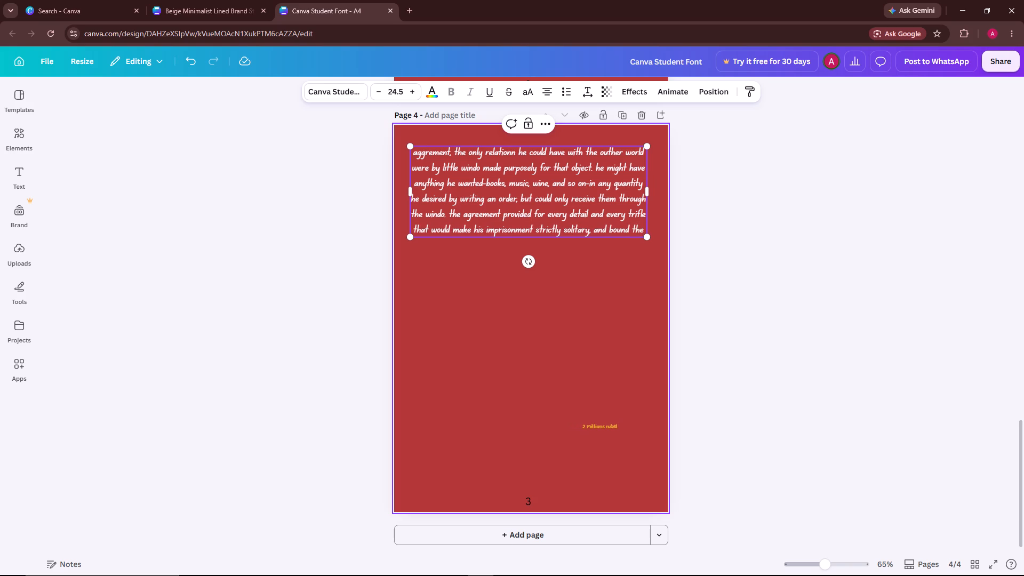
{"action": "type", "text": "_+"}
{"action": "key", "text": "BackSpace"}
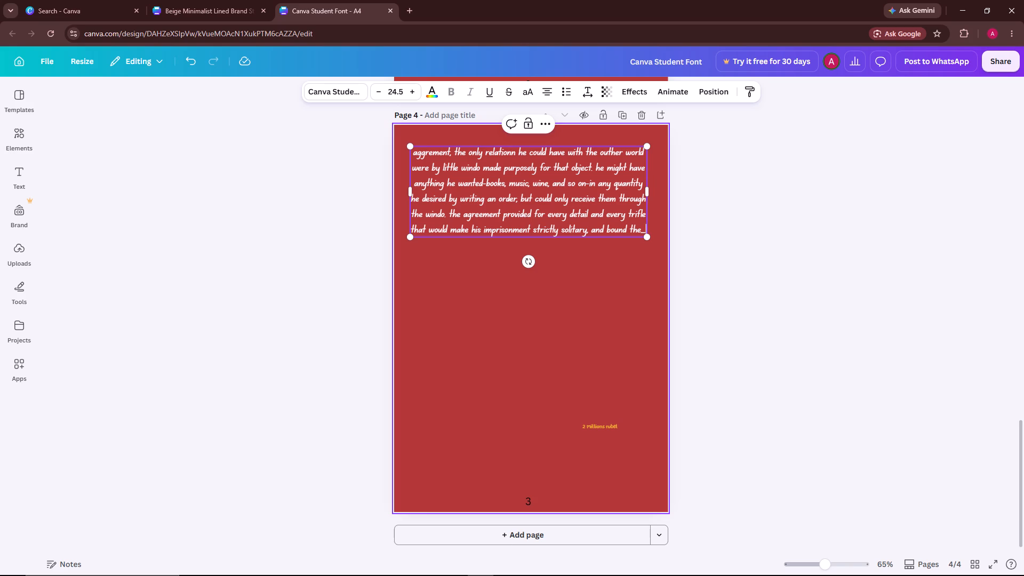
{"action": "key", "text": "BackSpace"}
{"action": "key", "text": "minus"}
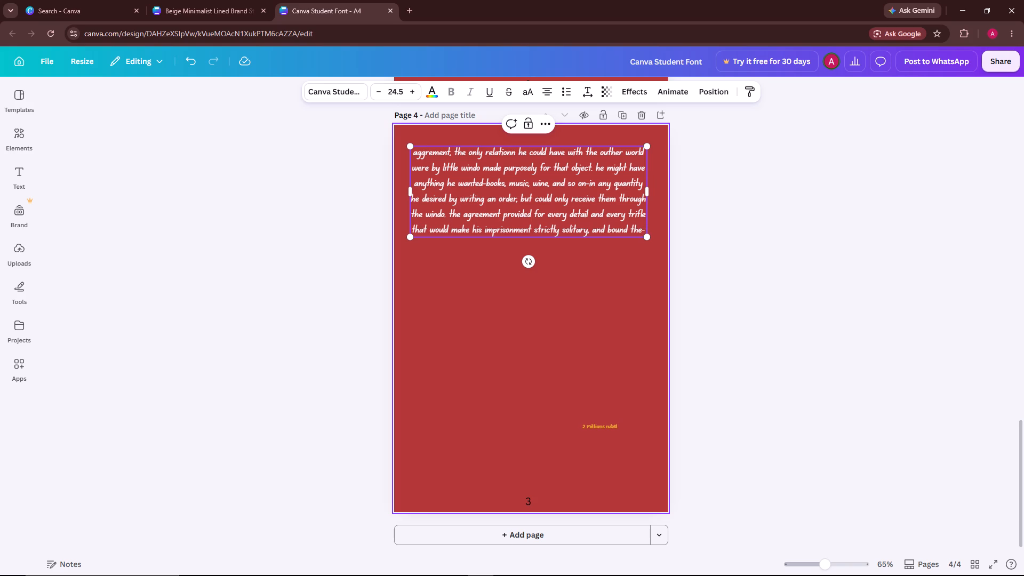
{"action": "left_click", "coordinate": [713, 257]}
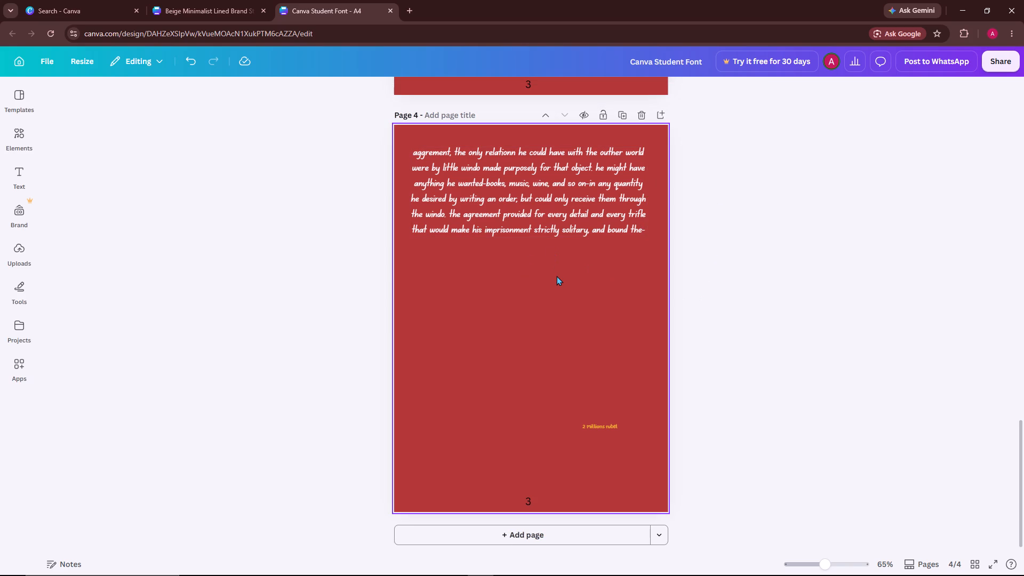
Review the story's layout and illustrations across pages 1 to 4.
{"action": "scroll", "coordinate": [556, 278], "scroll_direction": "down", "scroll_amount": 3}
{"action": "scroll", "coordinate": [807, 393], "scroll_direction": "up", "scroll_amount": 18}
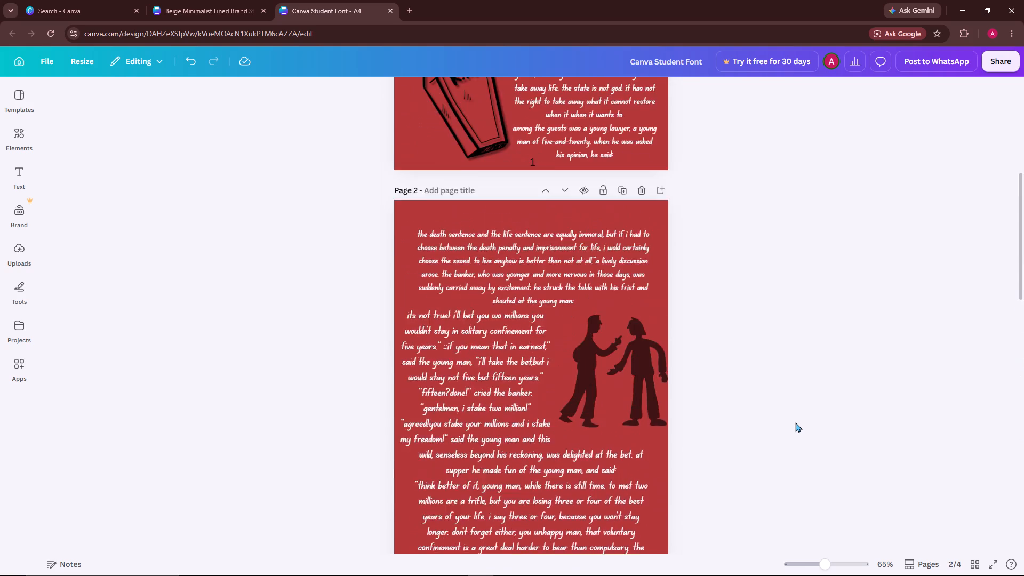
{"action": "scroll", "coordinate": [795, 422], "scroll_direction": "up", "scroll_amount": 9}
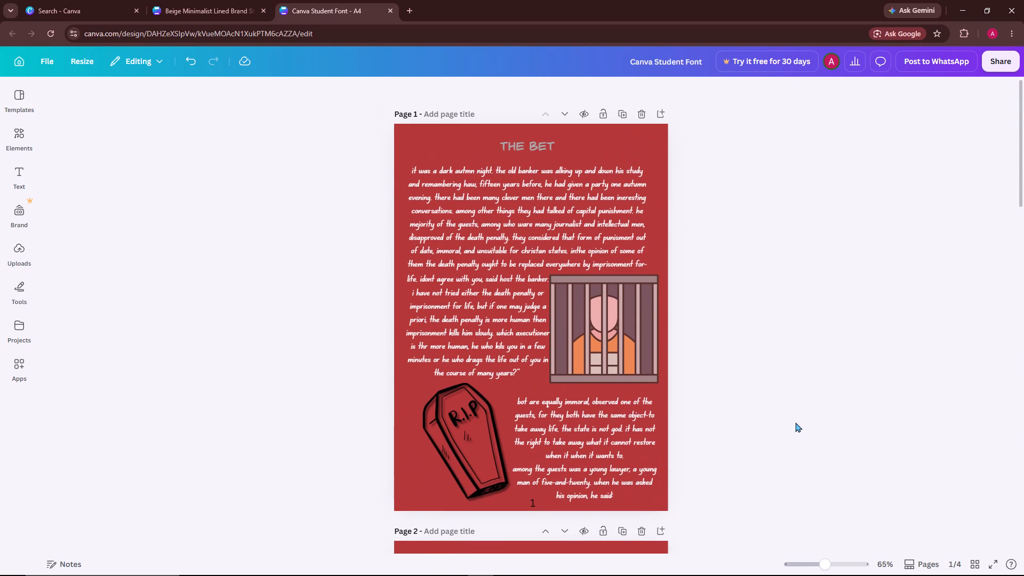
{"action": "scroll", "coordinate": [795, 422], "scroll_direction": "down", "scroll_amount": 12}
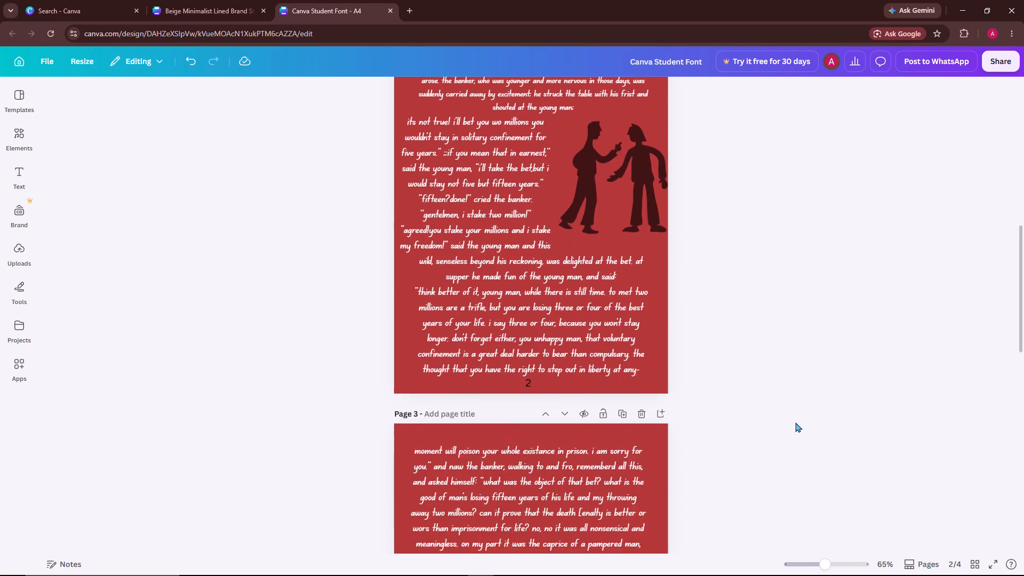
{"action": "scroll", "coordinate": [795, 422], "scroll_direction": "down", "scroll_amount": 8}
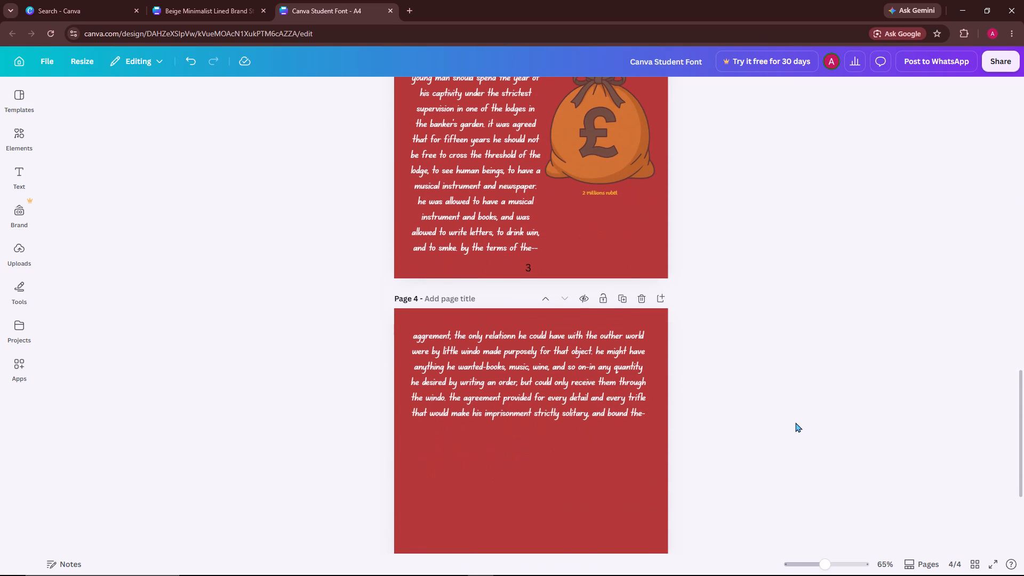
{"action": "scroll", "coordinate": [795, 422], "scroll_direction": "down", "scroll_amount": 3}
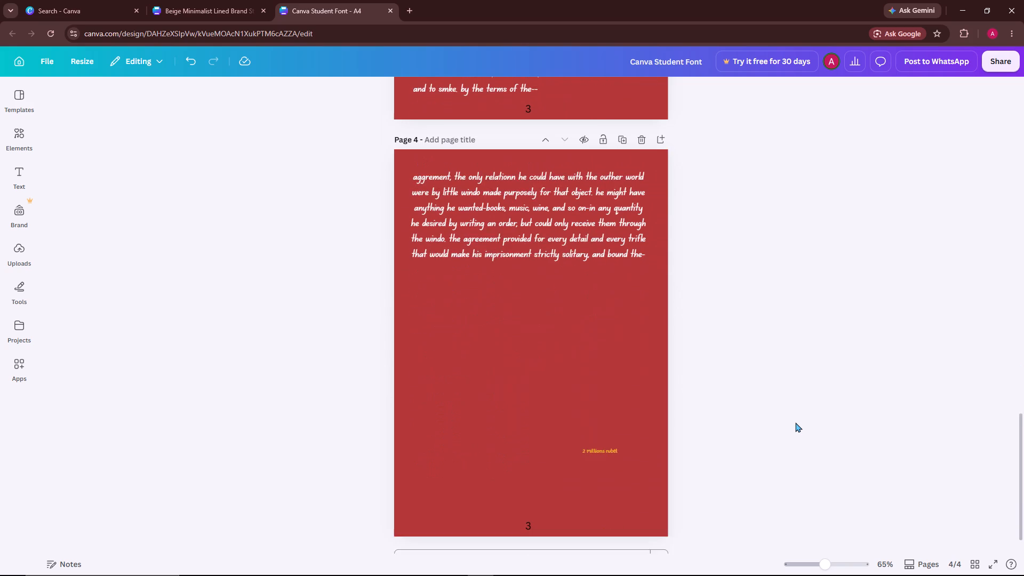
{"action": "scroll", "coordinate": [795, 422], "scroll_direction": "down", "scroll_amount": 2}
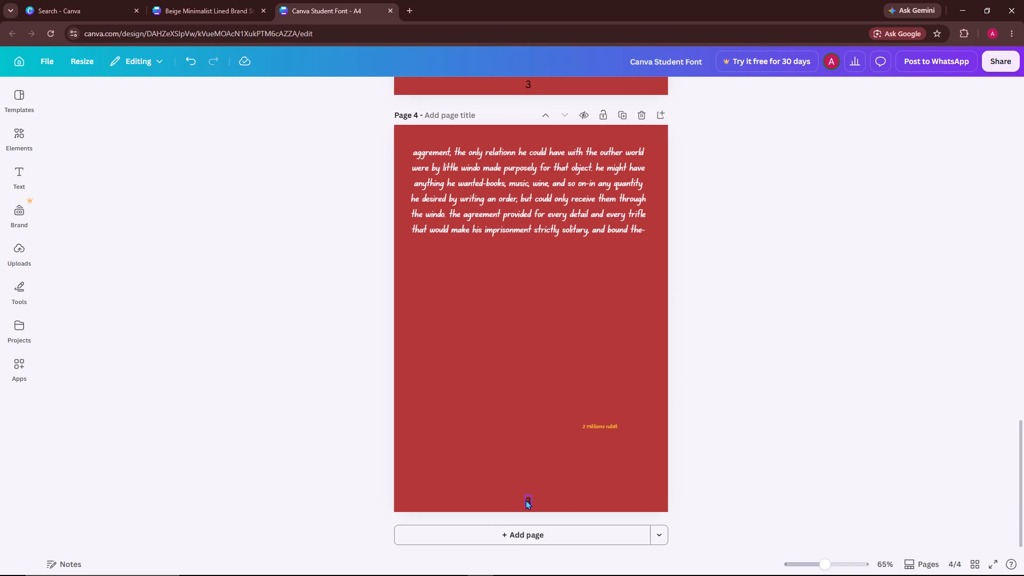
Change the page number at the foot of page 4 to 4.
{"action": "left_click", "coordinate": [525, 500]}
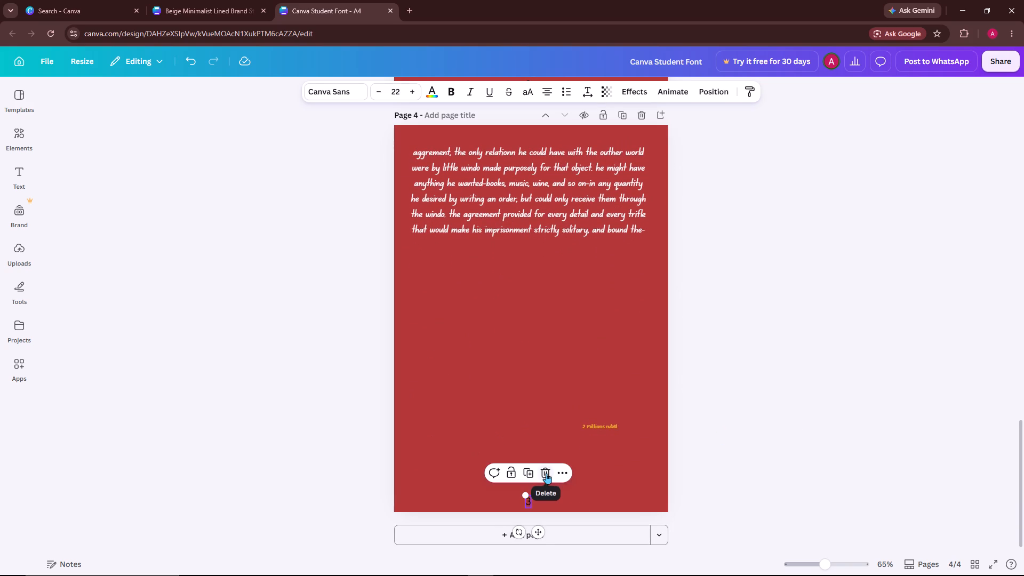
{"action": "left_click", "coordinate": [526, 499]}
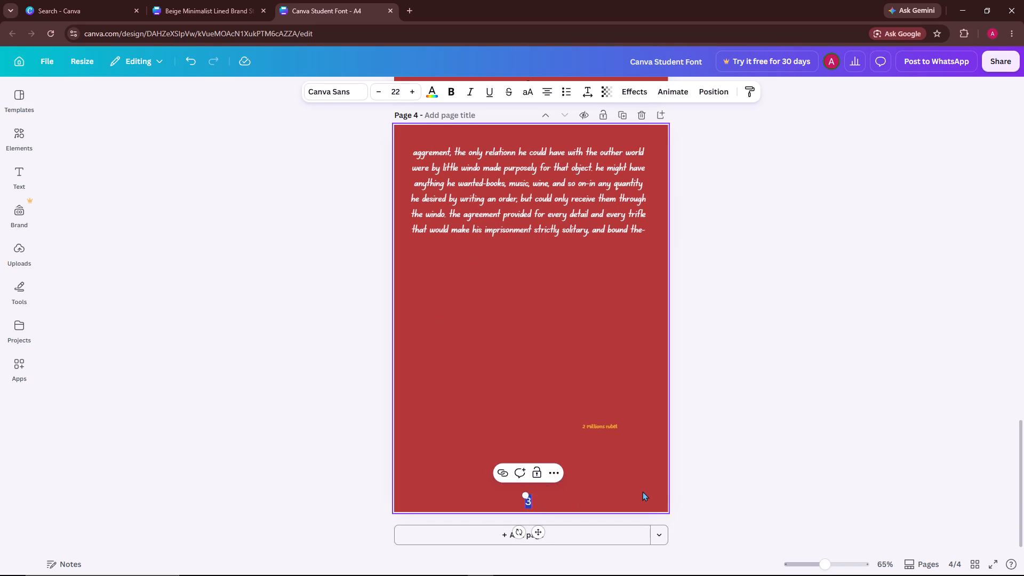
{"action": "key", "text": "4"}
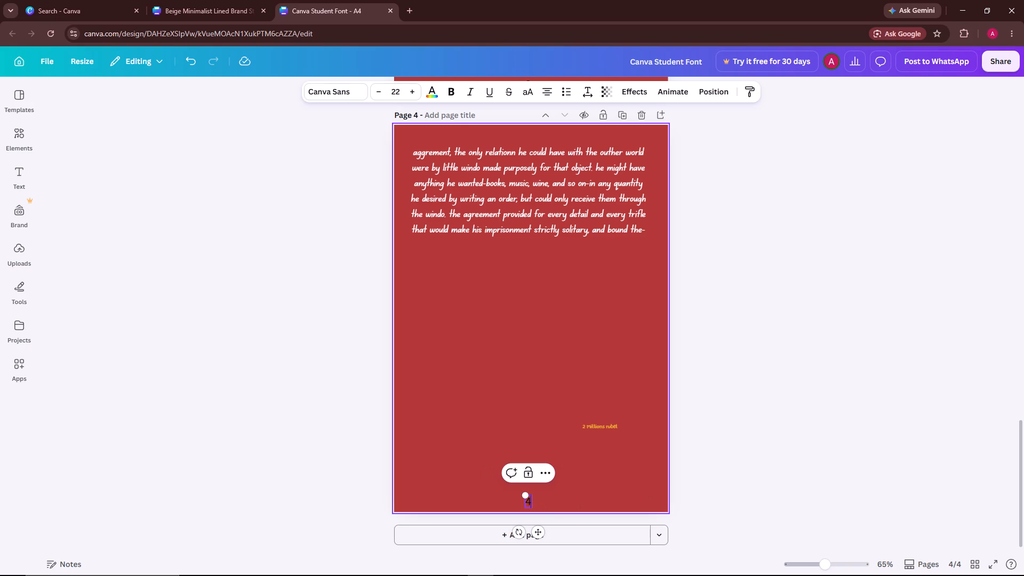
Delete the small yellow rubel caption copied onto page 4.
{"action": "left_click", "coordinate": [589, 430]}
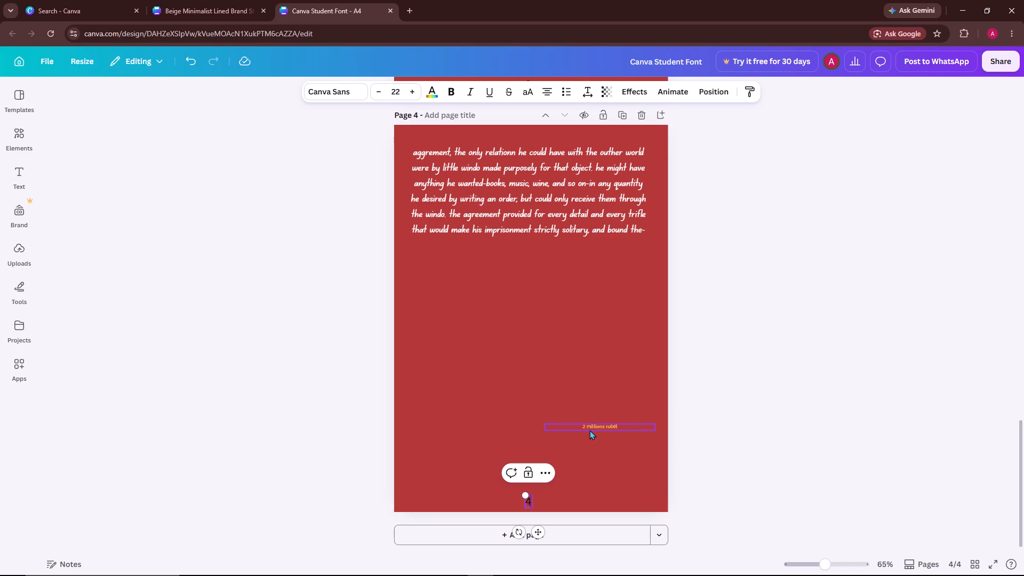
{"action": "left_click", "coordinate": [620, 397]}
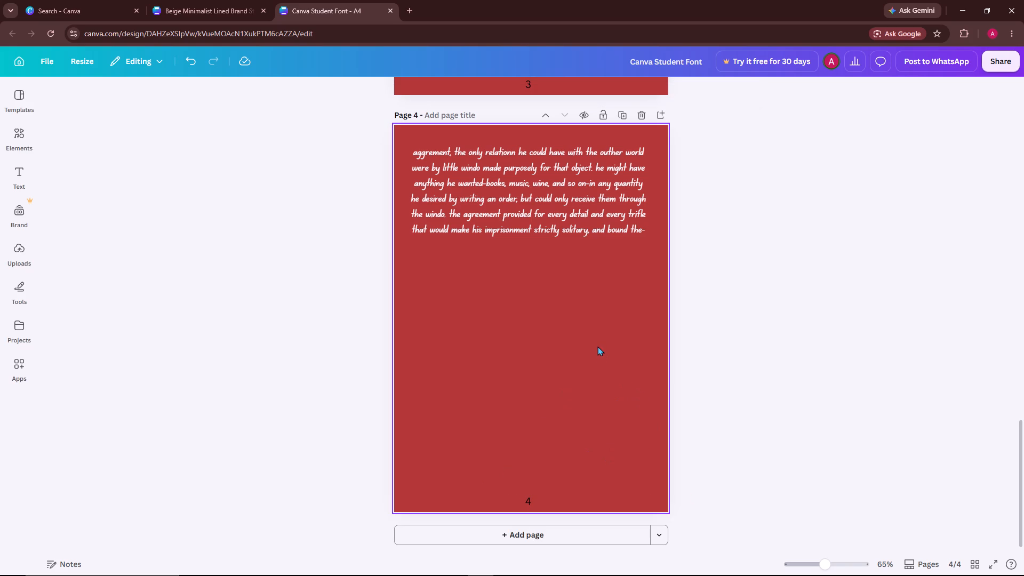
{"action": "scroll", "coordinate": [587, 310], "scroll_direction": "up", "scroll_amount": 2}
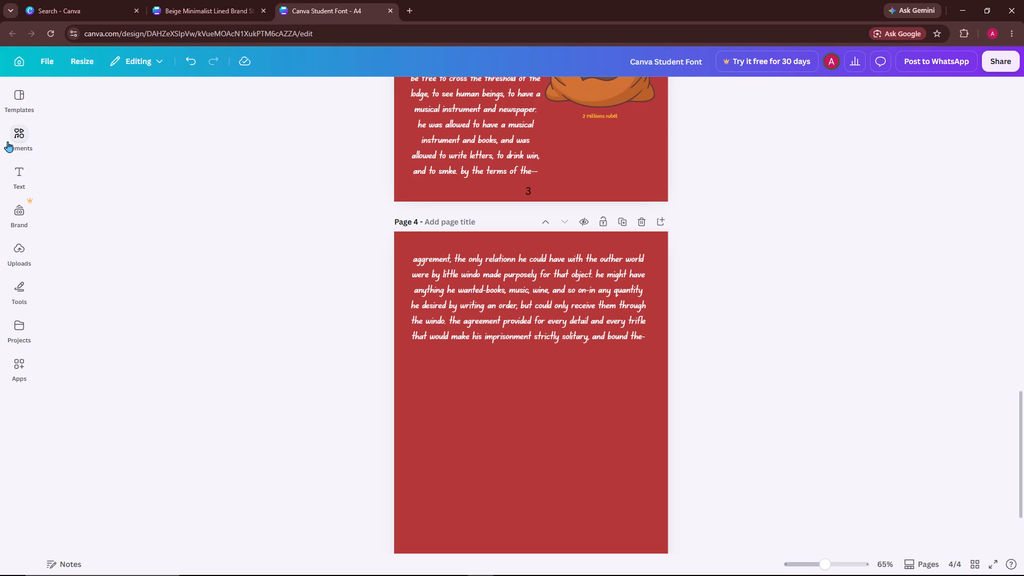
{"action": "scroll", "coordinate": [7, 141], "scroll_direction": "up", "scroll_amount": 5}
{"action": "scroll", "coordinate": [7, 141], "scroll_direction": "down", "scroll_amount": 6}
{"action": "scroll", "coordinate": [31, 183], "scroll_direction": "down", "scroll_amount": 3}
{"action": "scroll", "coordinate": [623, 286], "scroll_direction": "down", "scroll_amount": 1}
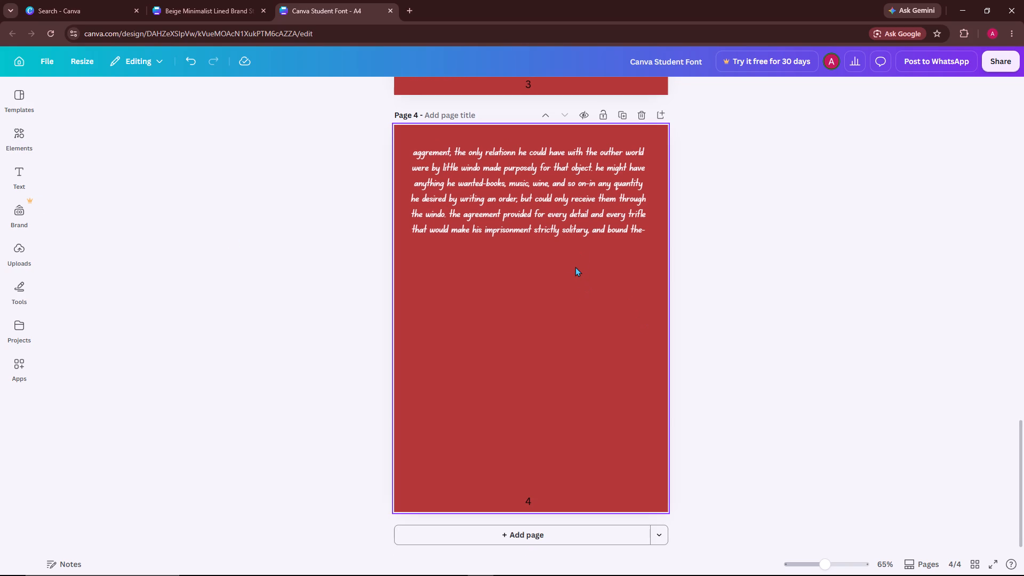
Replace the previous element search with "music" and limit the results to graphics.
{"action": "left_click", "coordinate": [18, 135]}
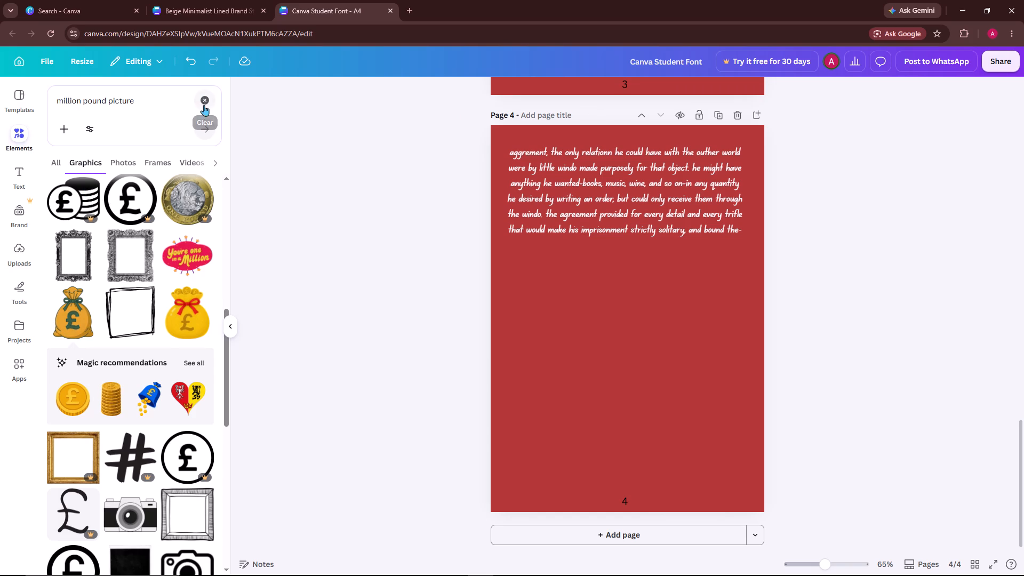
{"action": "left_click", "coordinate": [207, 104]}
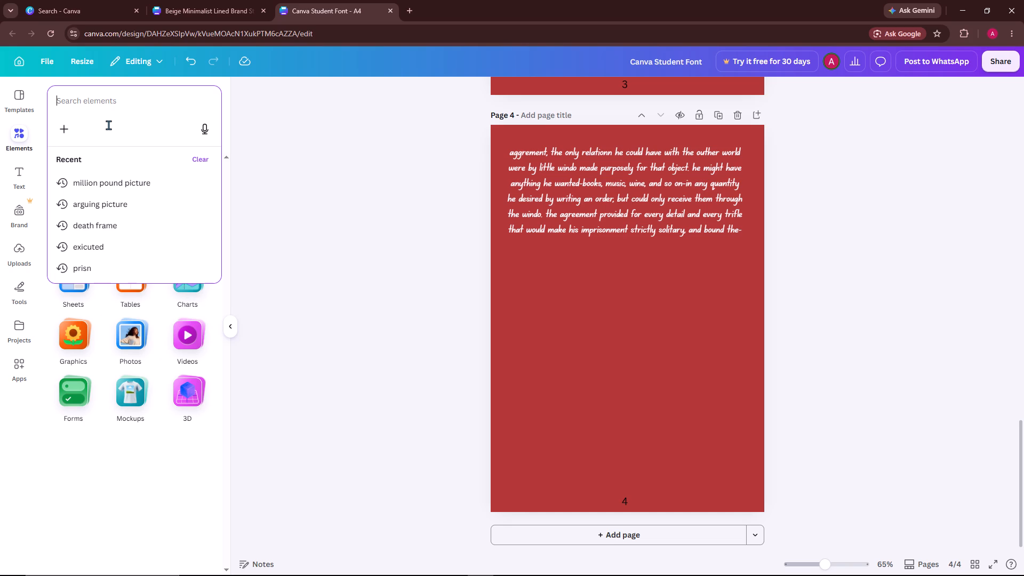
{"action": "type", "text": "music"}
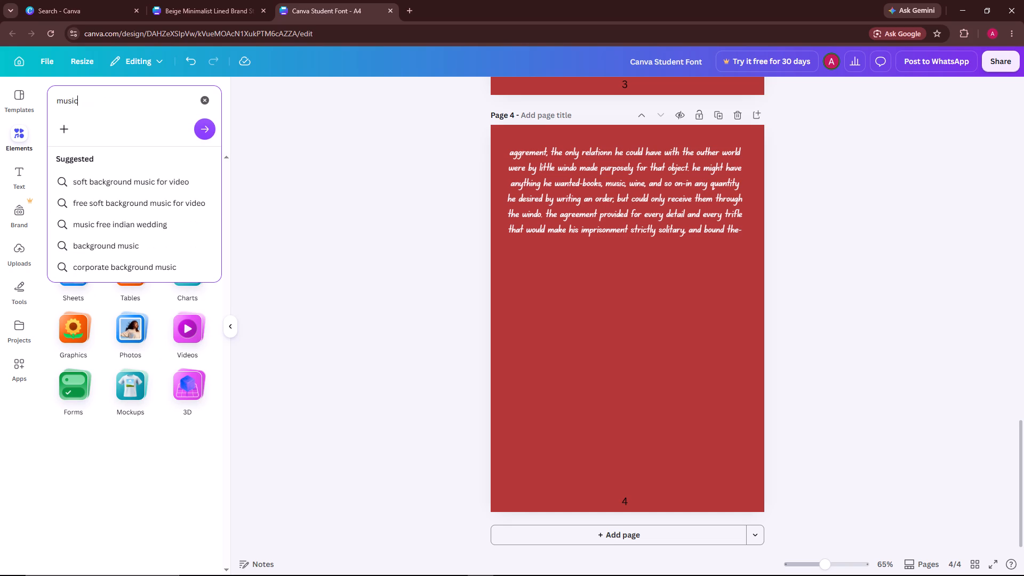
{"action": "key", "text": "Return"}
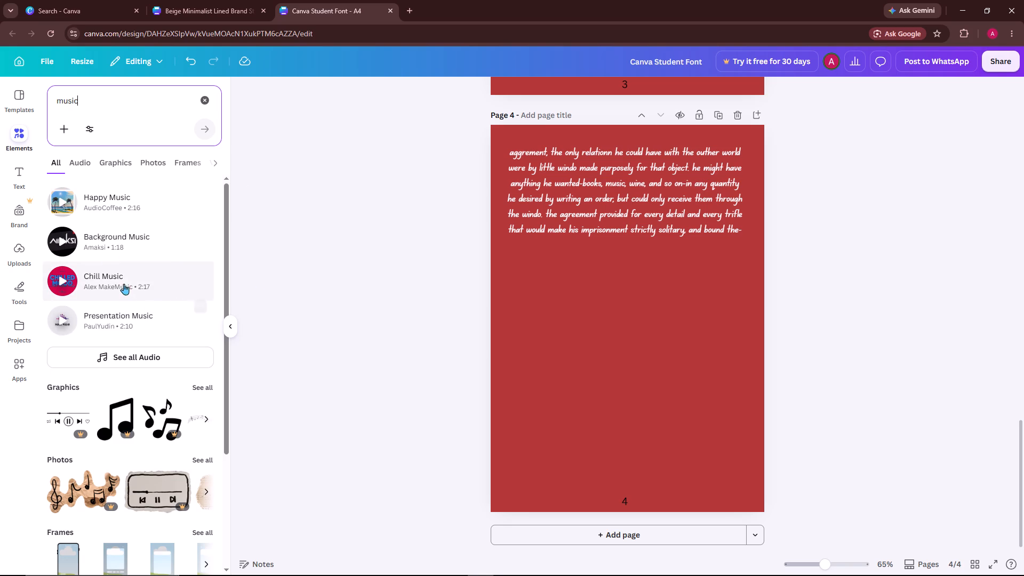
{"action": "left_click", "coordinate": [104, 159]}
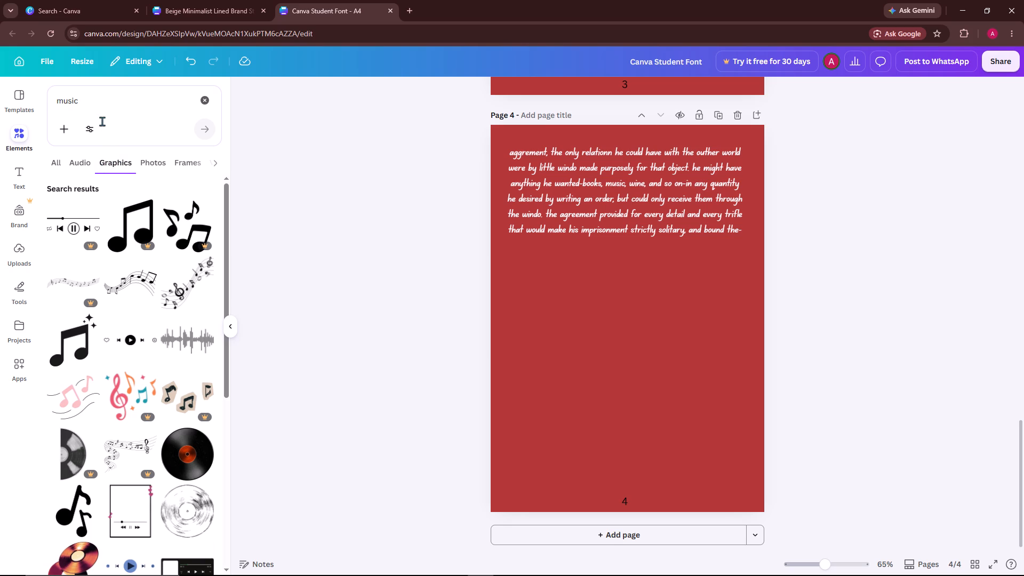
Find the black music player with tangled earphones among the graphics and place it on page 4 below the paragraph.
{"action": "scroll", "coordinate": [124, 351], "scroll_direction": "down", "scroll_amount": 2}
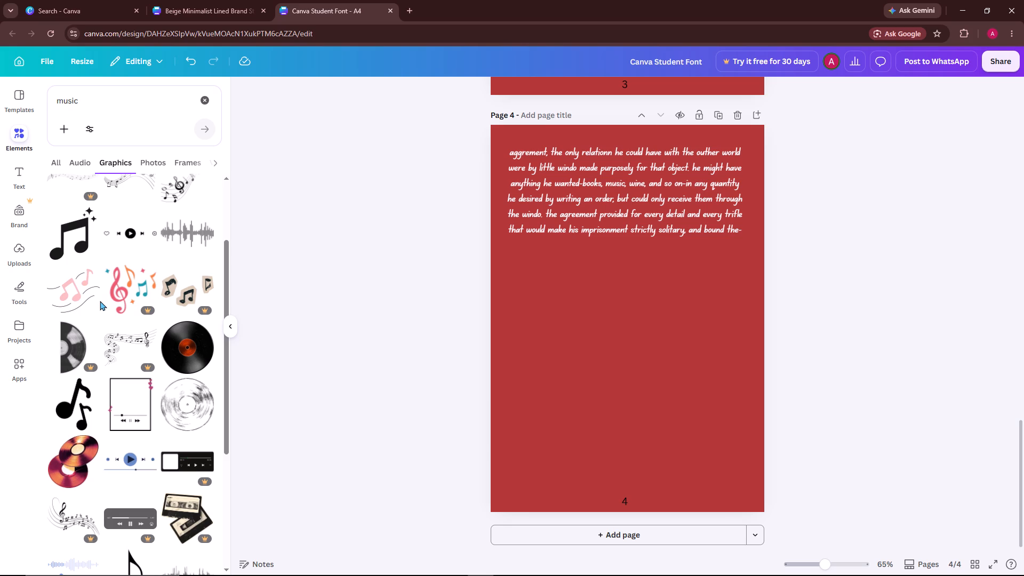
{"action": "scroll", "coordinate": [127, 331], "scroll_direction": "down", "scroll_amount": 3}
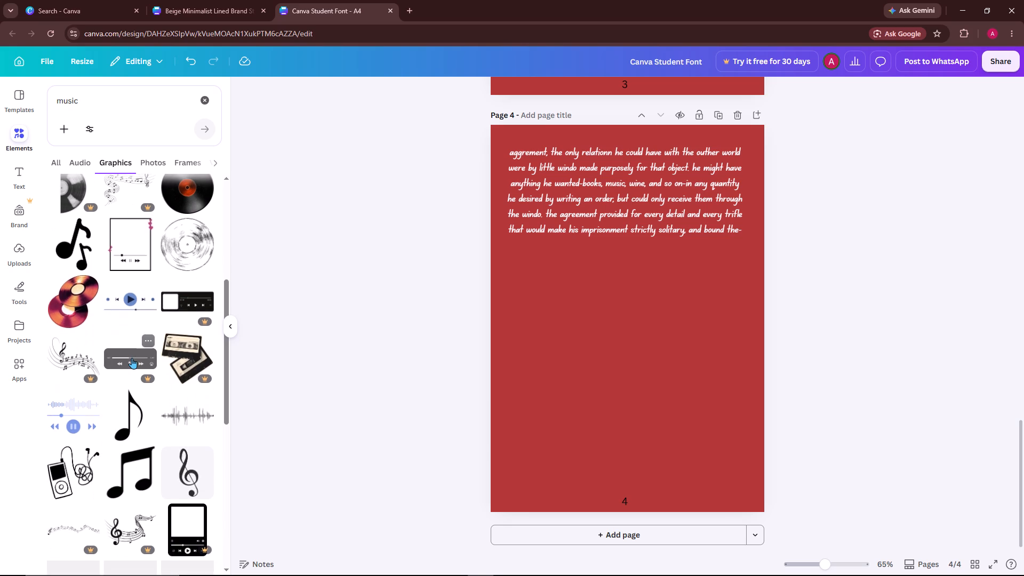
{"action": "scroll", "coordinate": [132, 358], "scroll_direction": "down", "scroll_amount": 2}
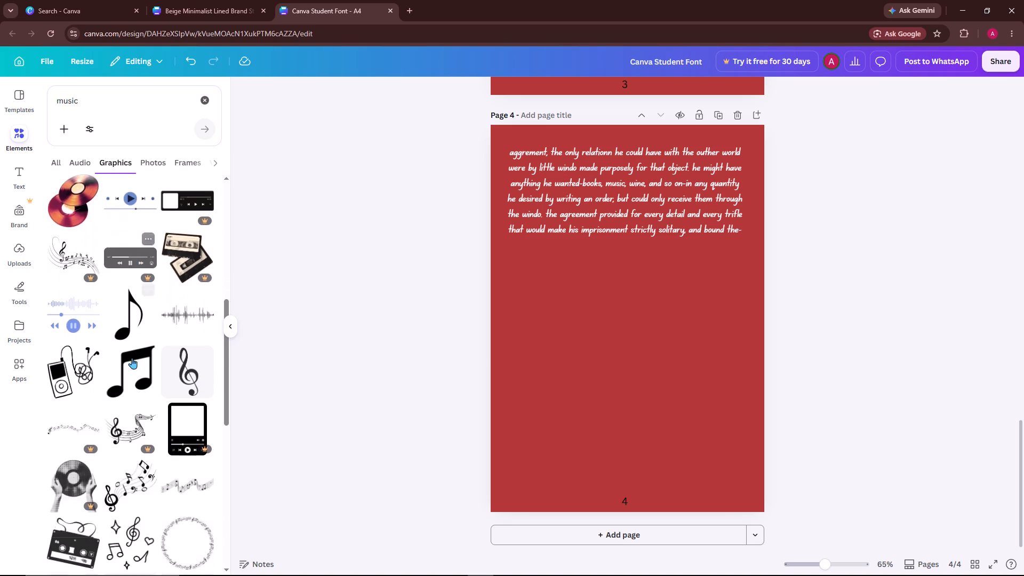
{"action": "scroll", "coordinate": [132, 358], "scroll_direction": "down", "scroll_amount": 3}
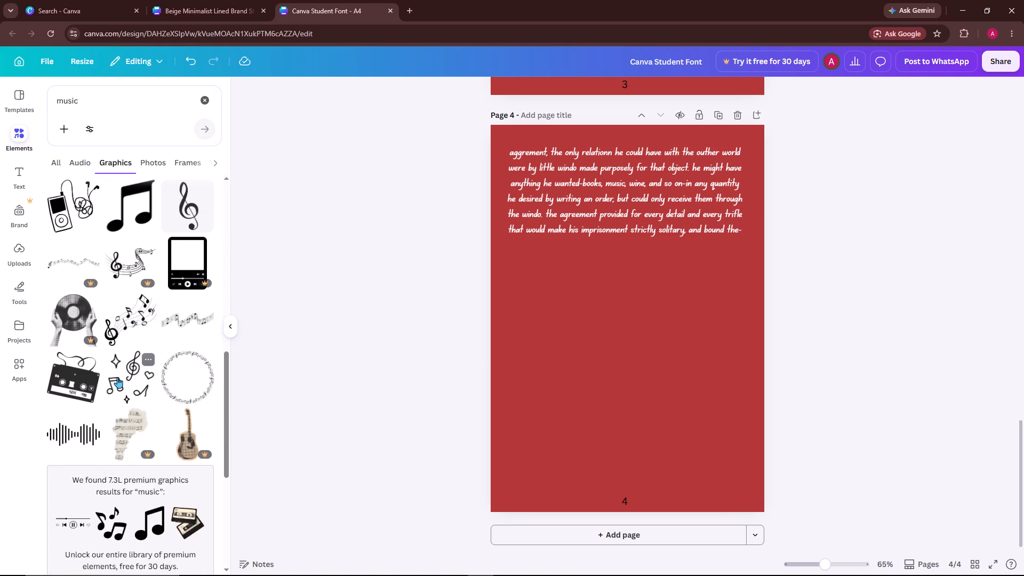
{"action": "scroll", "coordinate": [62, 374], "scroll_direction": "down", "scroll_amount": 3}
{"action": "scroll", "coordinate": [59, 372], "scroll_direction": "up", "scroll_amount": 2}
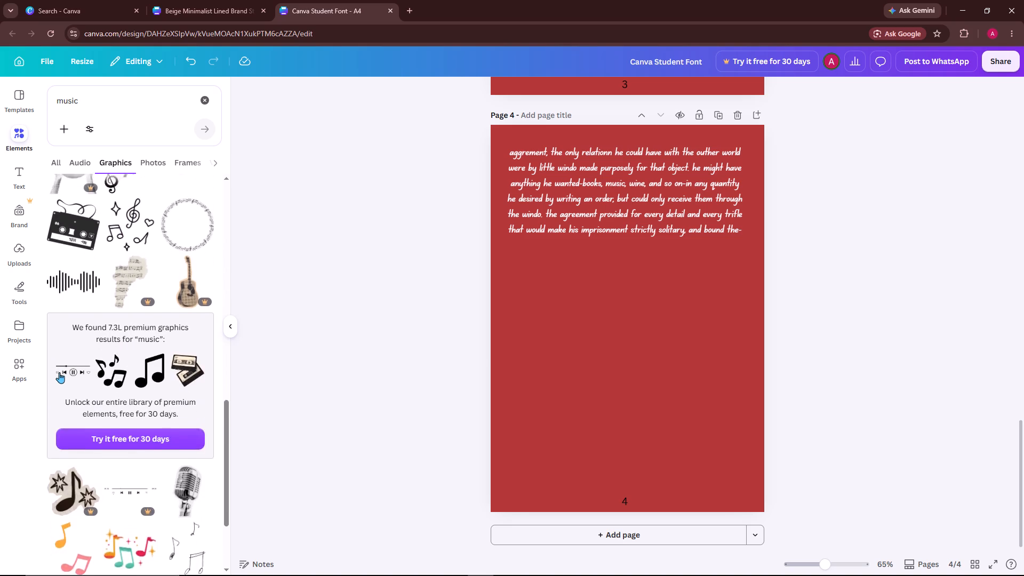
{"action": "scroll", "coordinate": [59, 372], "scroll_direction": "up", "scroll_amount": 2}
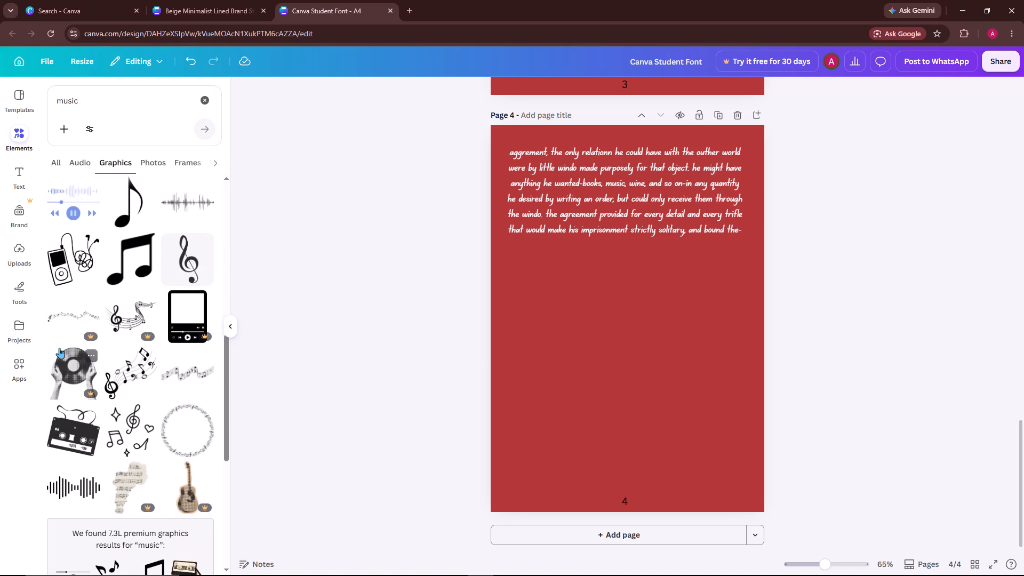
{"action": "left_click_drag", "start_coordinate": [72, 261], "coordinate": [531, 303]}
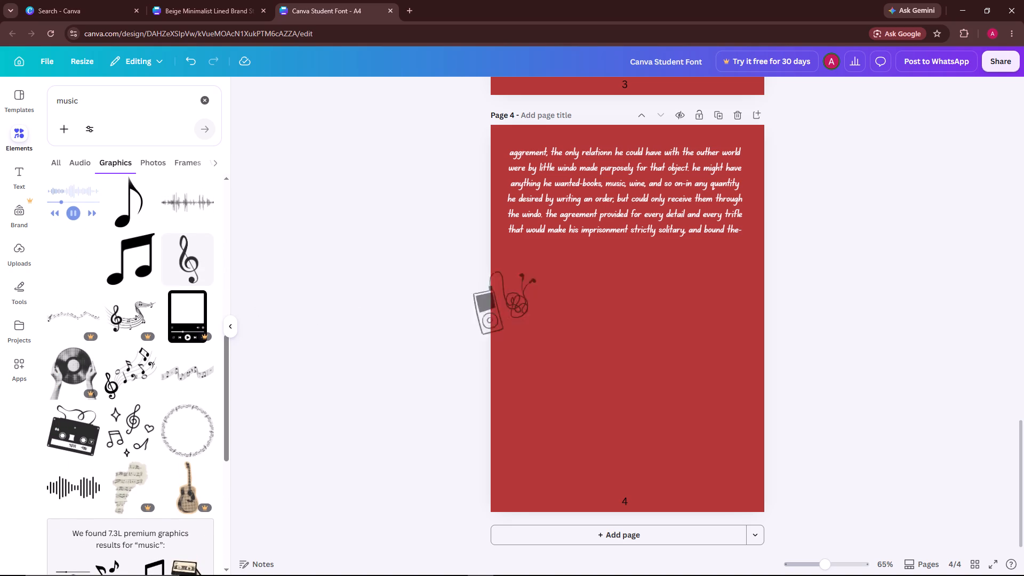
{"action": "left_click_drag", "start_coordinate": [531, 303], "coordinate": [658, 291]}
Shrink the music player graphic and position it just below the paragraph's last line, near the right edge of page 4.
{"action": "left_click_drag", "start_coordinate": [634, 373], "coordinate": [666, 309]}
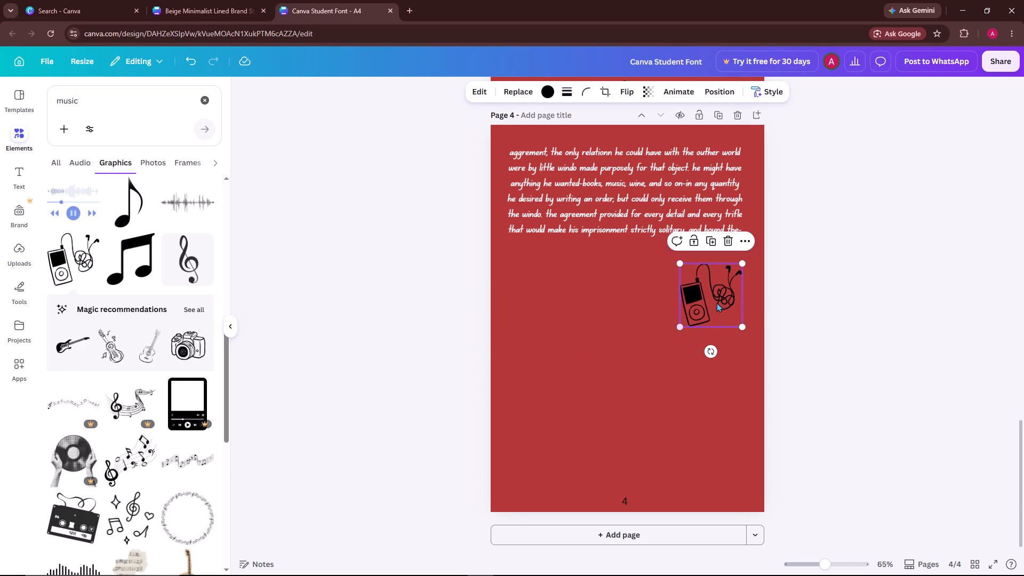
{"action": "left_click_drag", "start_coordinate": [716, 302], "coordinate": [712, 286]}
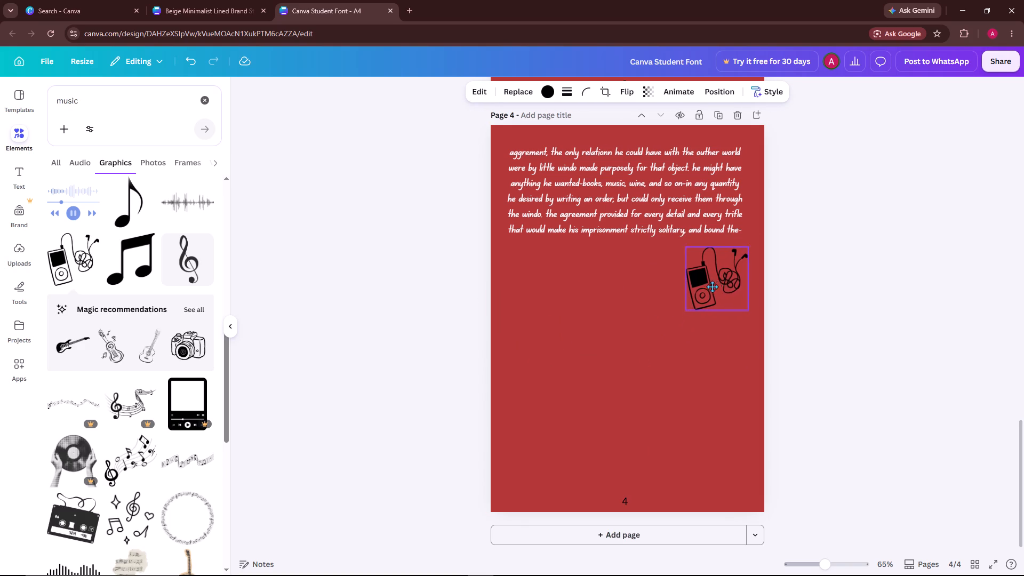
{"action": "left_click_drag", "start_coordinate": [712, 286], "coordinate": [719, 289]}
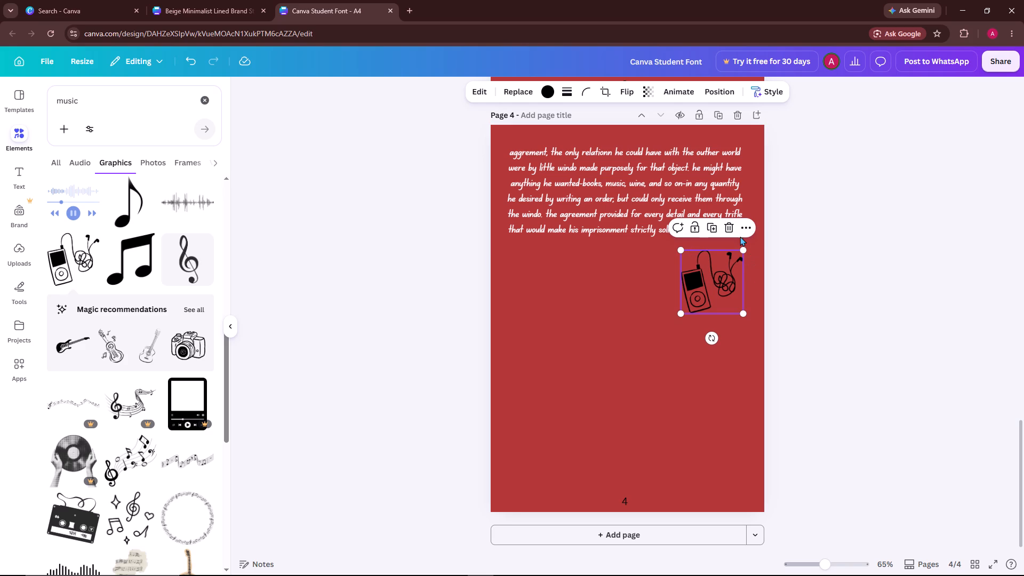
Recolour the music player graphic on page 4 with the design's orange, #e7a22d.
{"action": "left_click", "coordinate": [549, 99]}
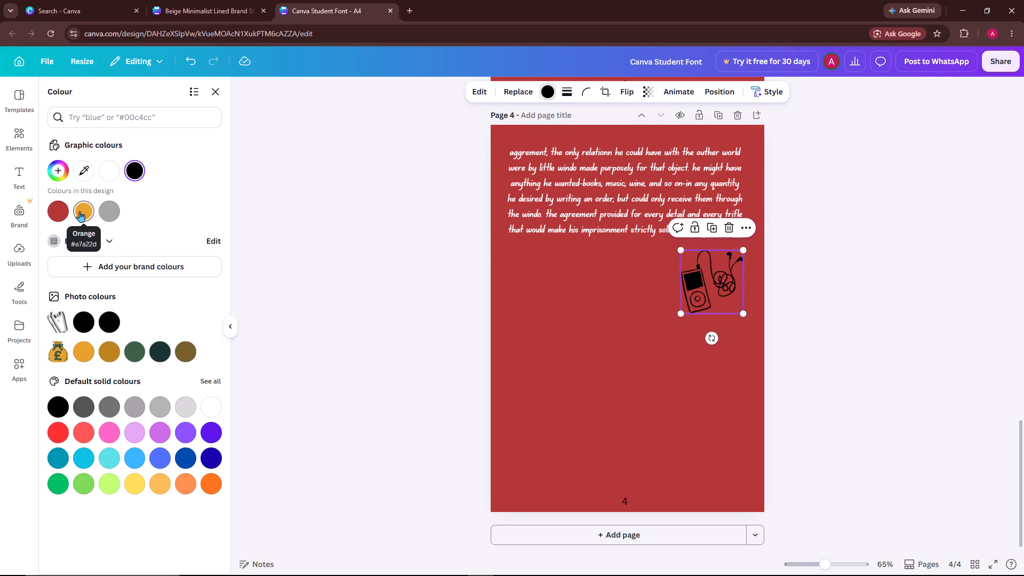
{"action": "left_click", "coordinate": [79, 213]}
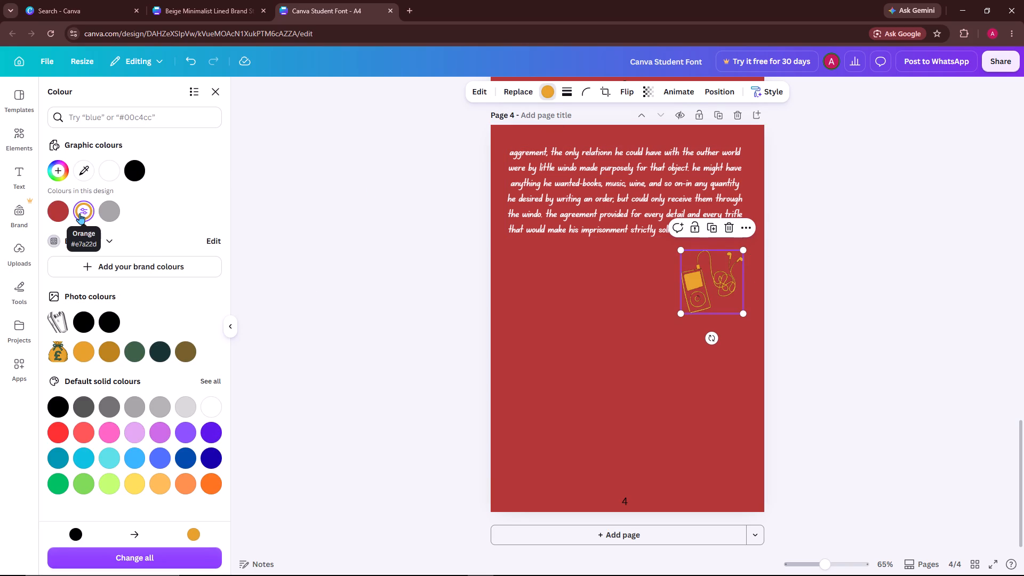
{"action": "left_click", "coordinate": [319, 288]}
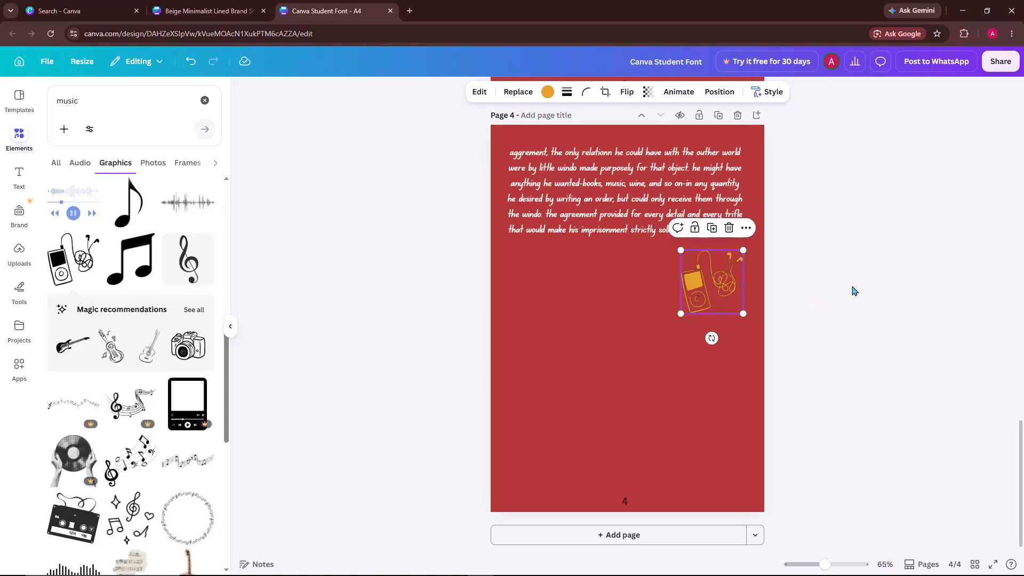
{"action": "left_click", "coordinate": [852, 286]}
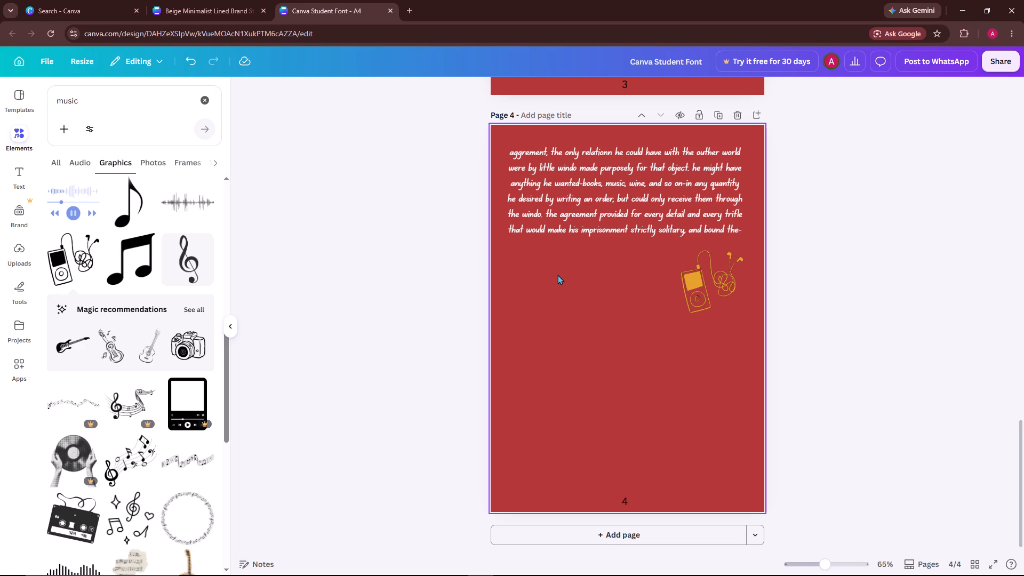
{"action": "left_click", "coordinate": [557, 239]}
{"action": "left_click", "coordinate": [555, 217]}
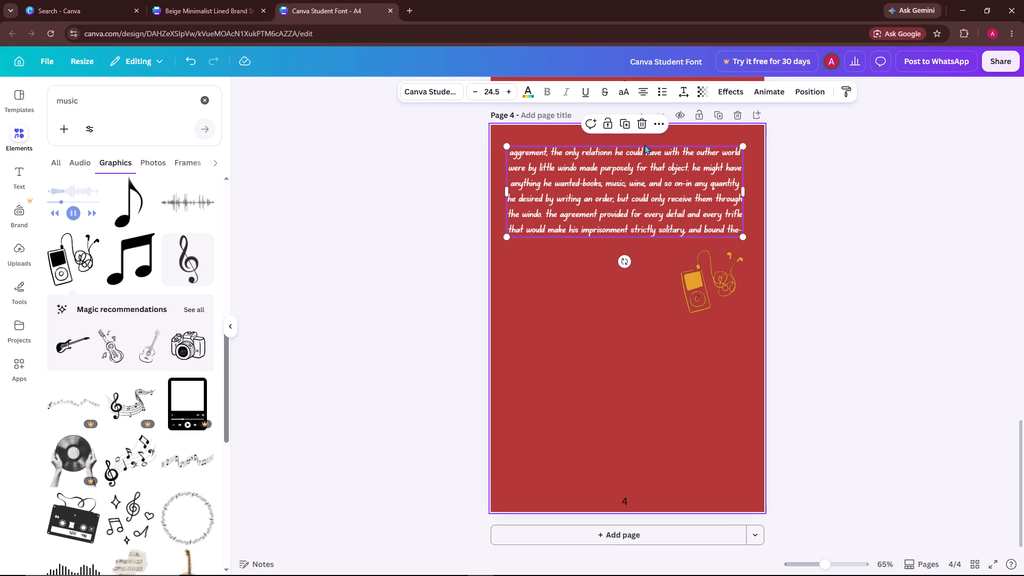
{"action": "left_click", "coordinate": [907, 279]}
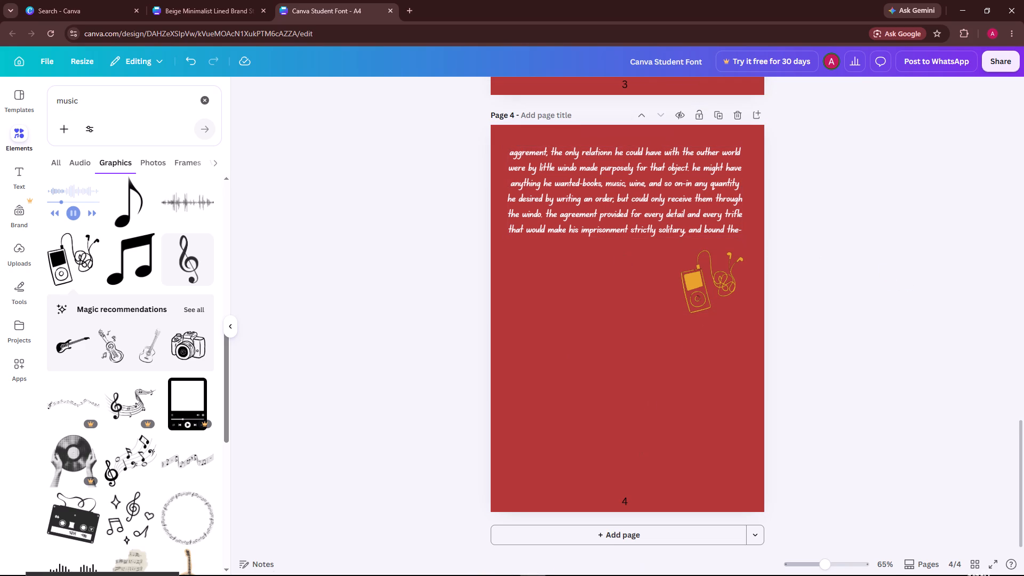
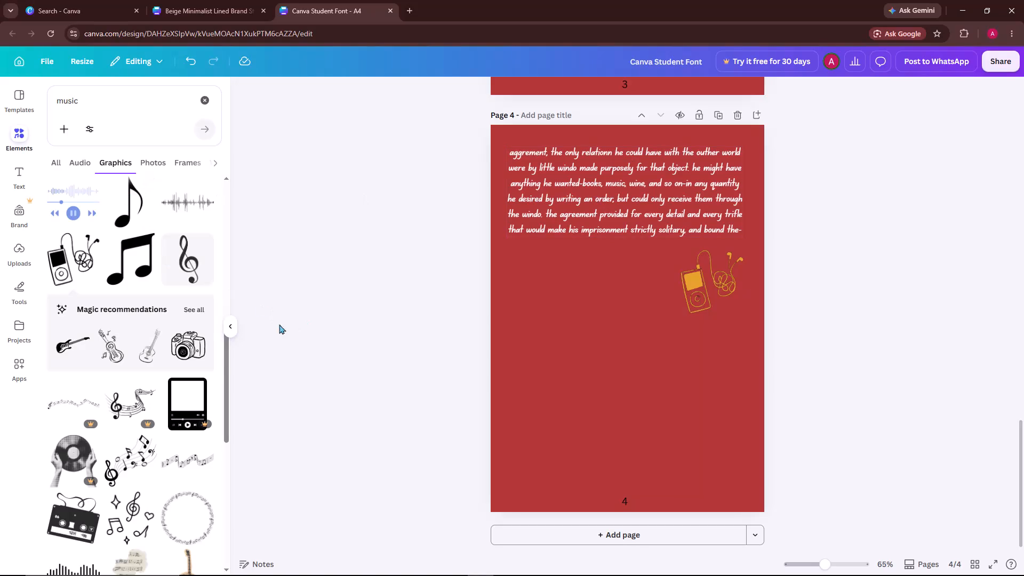
Duplicate the paragraph text box on page 4 and move the copy below the original.
{"action": "left_click", "coordinate": [227, 325]}
{"action": "left_click", "coordinate": [593, 170]}
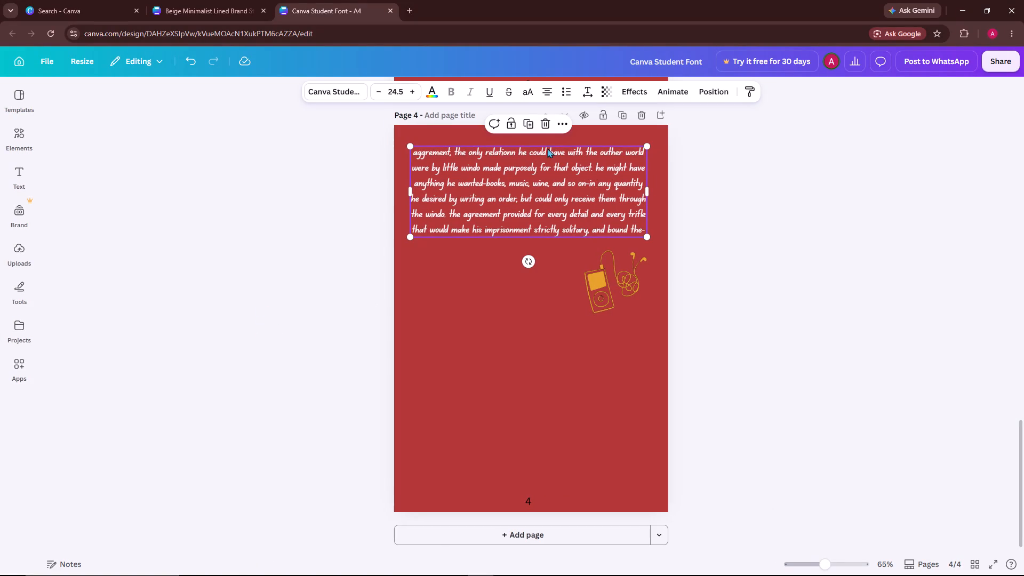
{"action": "left_click", "coordinate": [530, 130]}
{"action": "left_click_drag", "start_coordinate": [533, 205], "coordinate": [536, 378]}
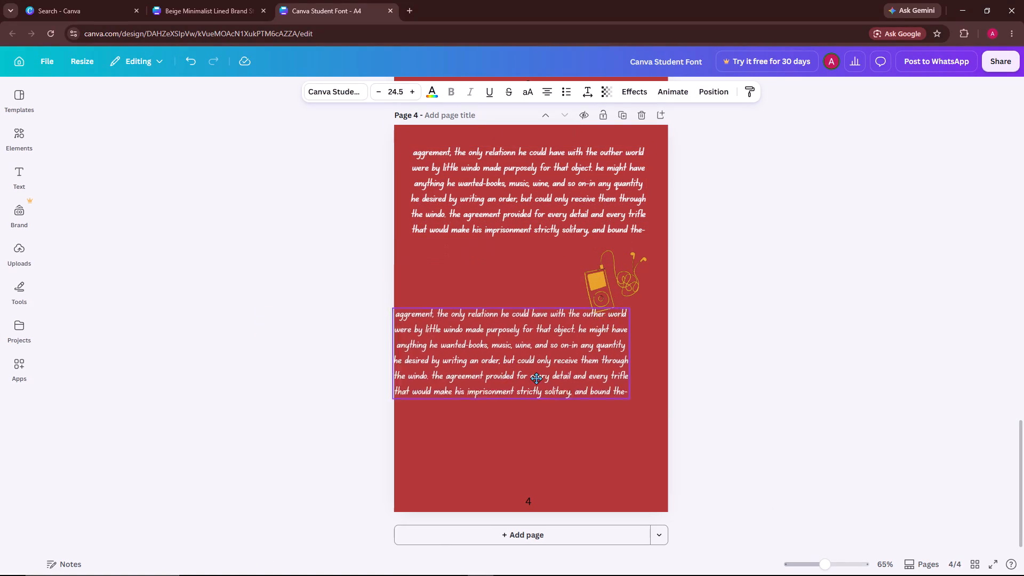
{"action": "left_click_drag", "start_coordinate": [536, 378], "coordinate": [522, 346]}
Narrow the copied text box to a width of about 13 and place it directly under the original paragraph, beside the music player.
{"action": "left_click_drag", "start_coordinate": [403, 333], "coordinate": [432, 327]}
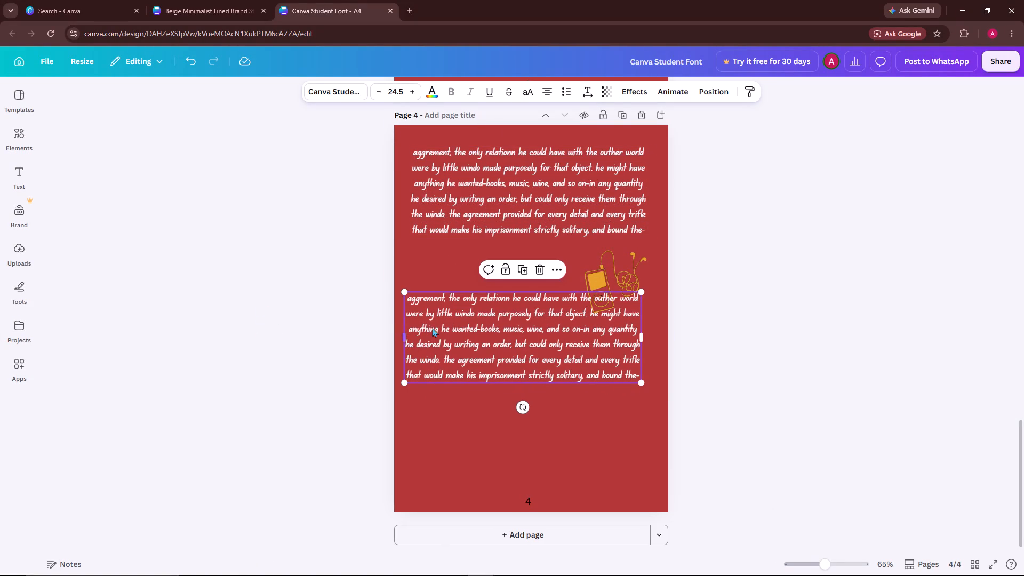
{"action": "left_click_drag", "start_coordinate": [432, 327], "coordinate": [469, 301]}
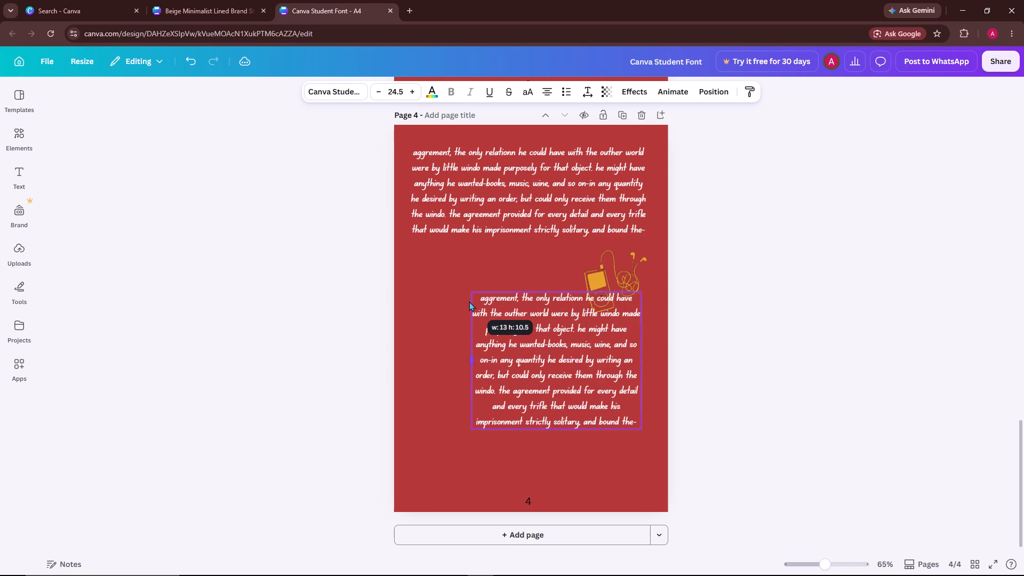
{"action": "left_click_drag", "start_coordinate": [469, 301], "coordinate": [458, 301]}
{"action": "left_click_drag", "start_coordinate": [555, 326], "coordinate": [535, 325]}
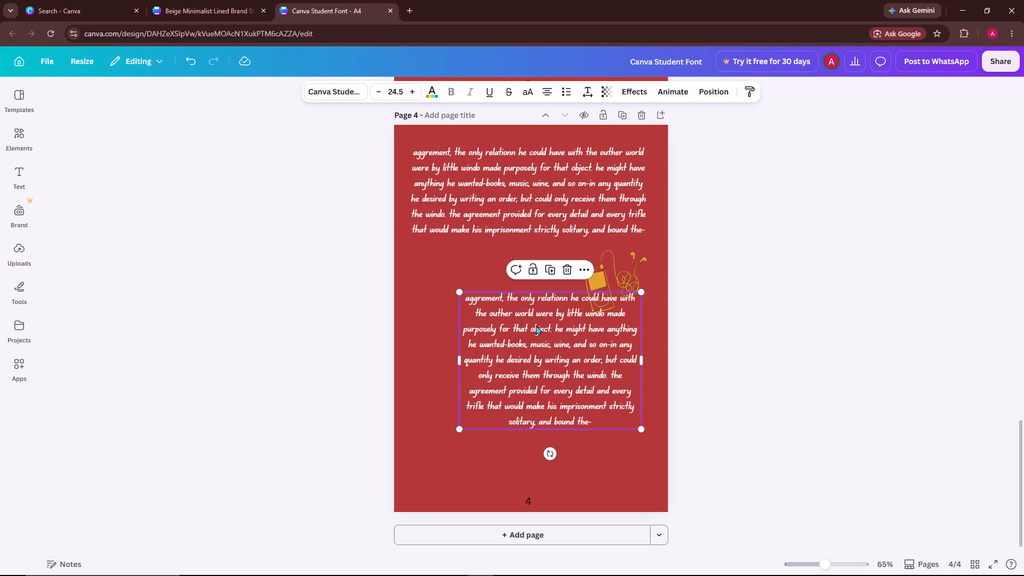
{"action": "left_click_drag", "start_coordinate": [535, 325], "coordinate": [503, 283]}
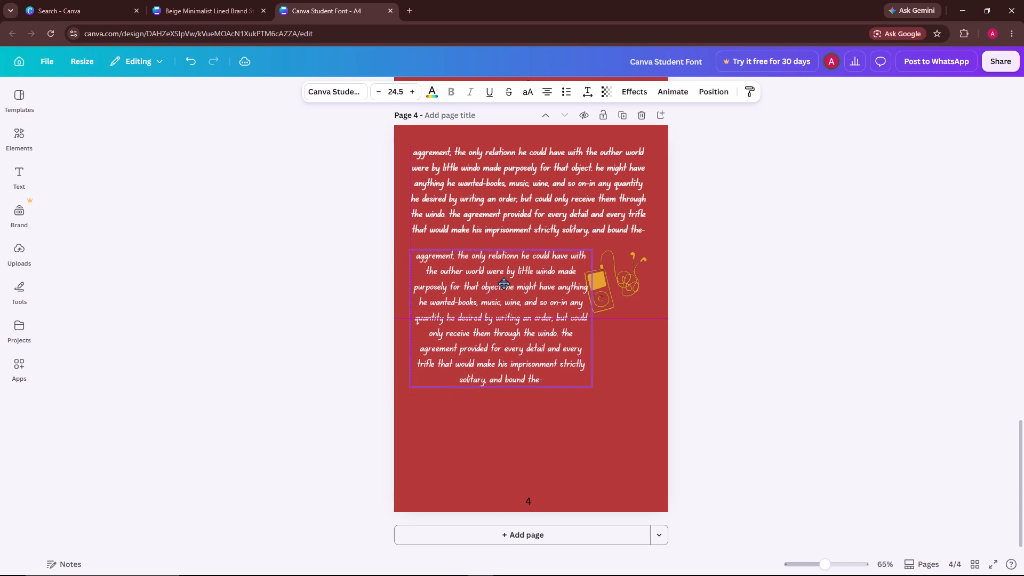
{"action": "left_click_drag", "start_coordinate": [503, 283], "coordinate": [503, 274]}
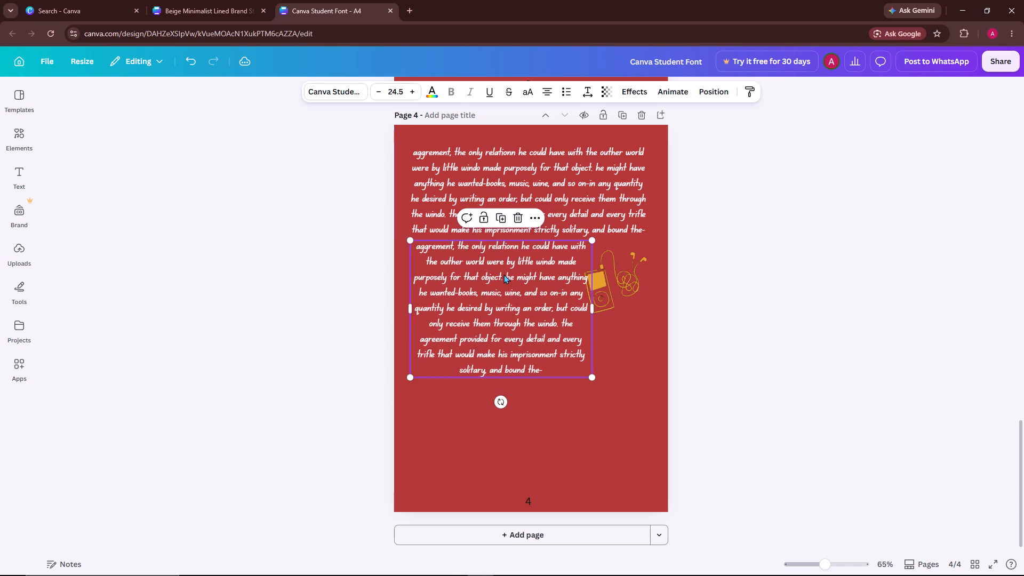
{"action": "left_click_drag", "start_coordinate": [592, 305], "coordinate": [581, 312]}
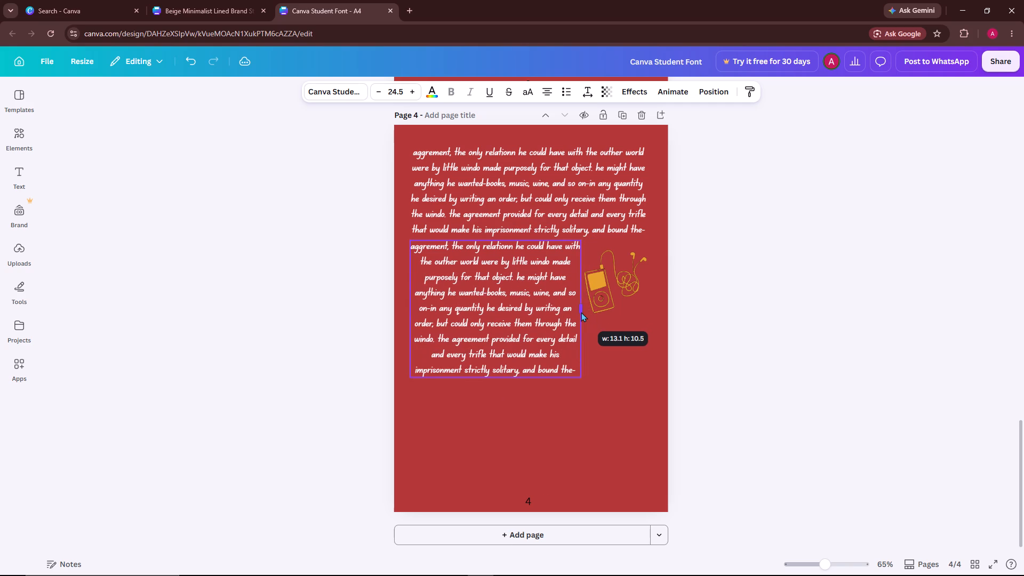
{"action": "left_click_drag", "start_coordinate": [581, 312], "coordinate": [580, 313]}
{"action": "left_click", "coordinate": [641, 361]}
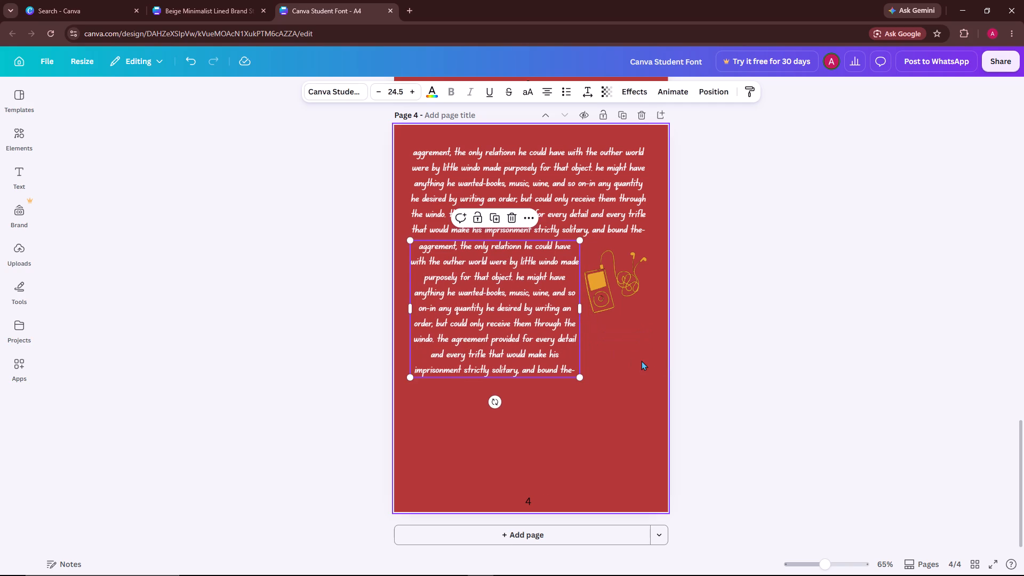
Replace the copied paragraph's text with "the young man to stay there exactly fifteen years".
{"action": "left_click", "coordinate": [474, 315]}
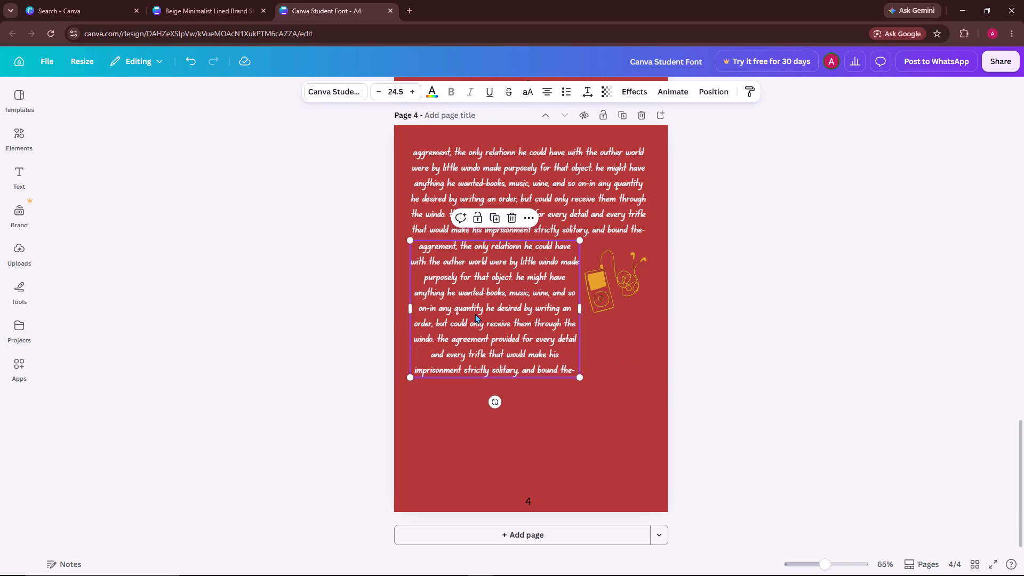
{"action": "left_click", "coordinate": [475, 314]}
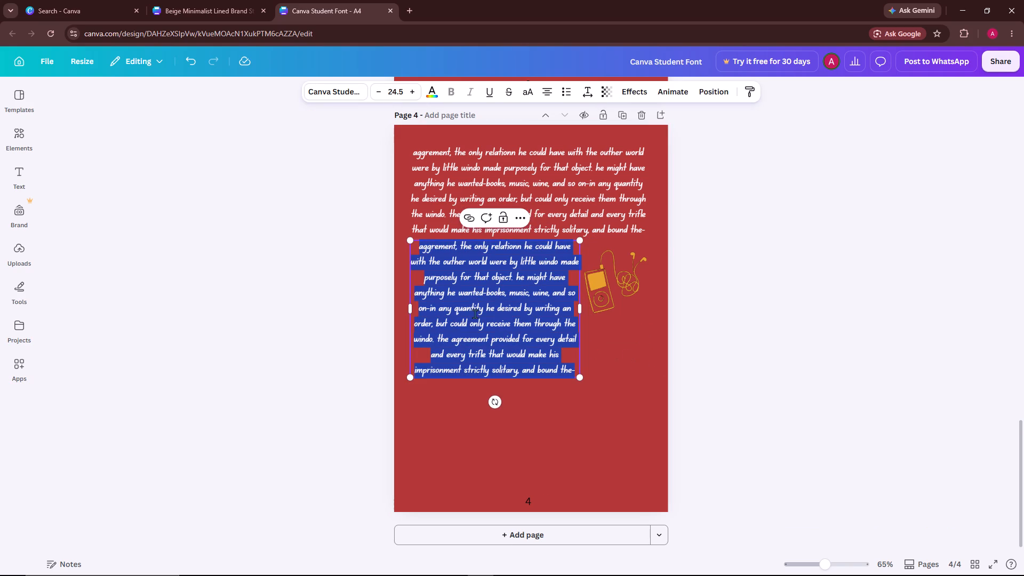
{"action": "key", "text": "BackSpace"}
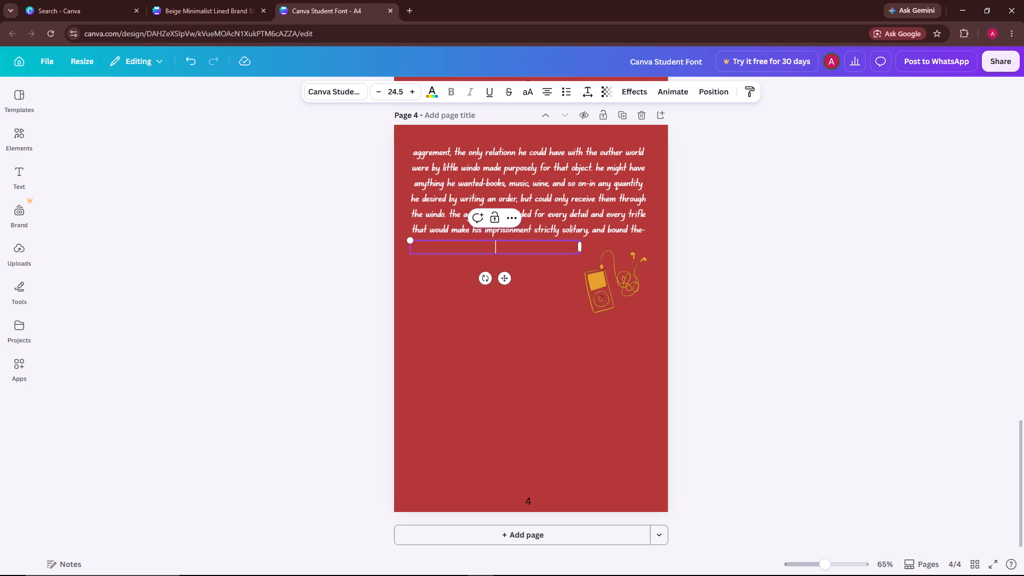
{"action": "key", "text": "b"}
{"action": "key", "text": "BackSpace"}
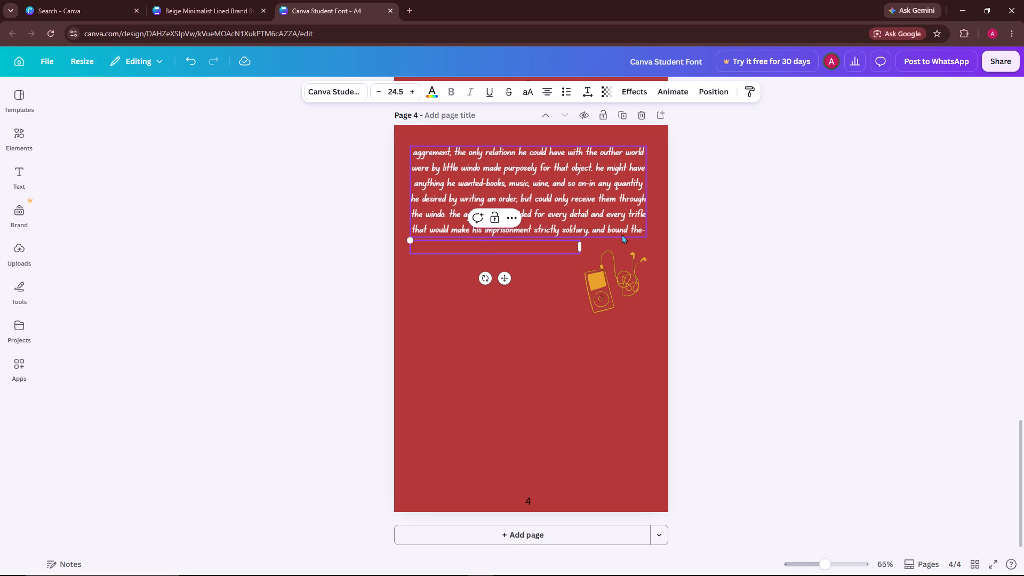
{"action": "type", "text": "the"}
{"action": "key", "text": "space"}
{"action": "type", "text": "young"}
{"action": "key", "text": "space"}
{"action": "type", "text": "man"}
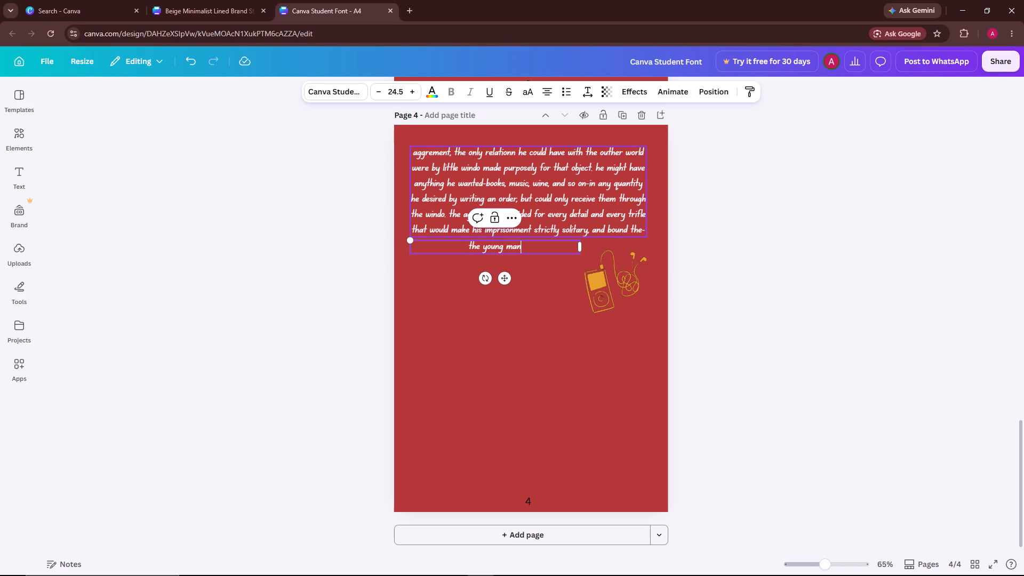
{"action": "key", "text": "space"}
{"action": "type", "text": "ti"}
{"action": "key", "text": "BackSpace"}
{"action": "type", "text": "o"}
{"action": "key", "text": "space"}
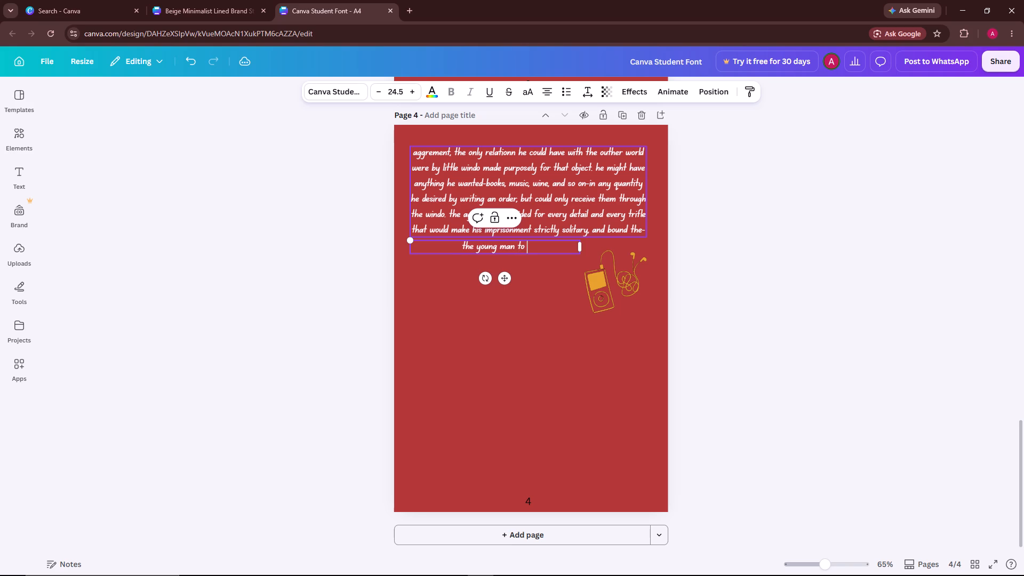
{"action": "type", "text": "stay"}
{"action": "key", "text": "space"}
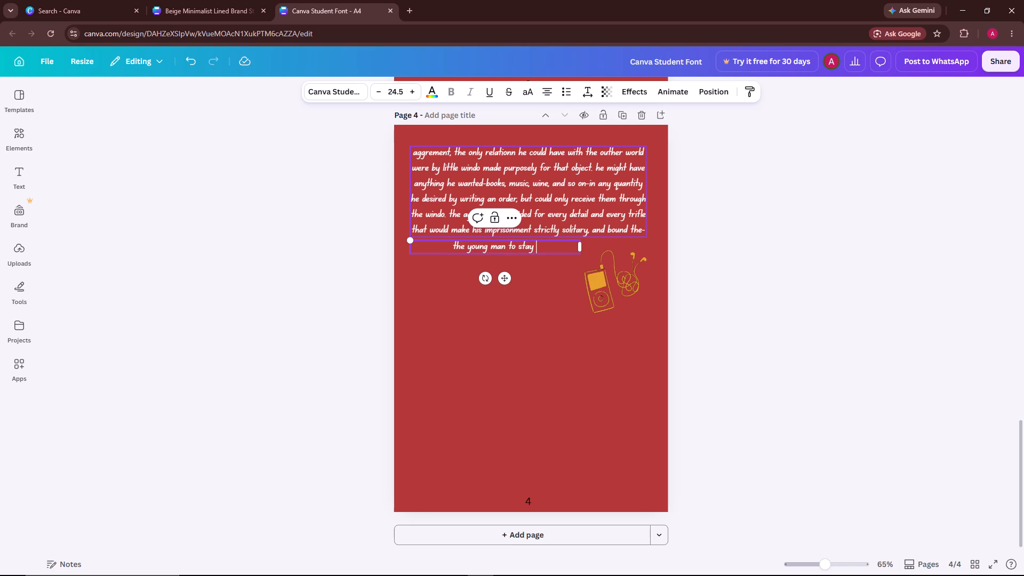
{"action": "type", "text": "th"}
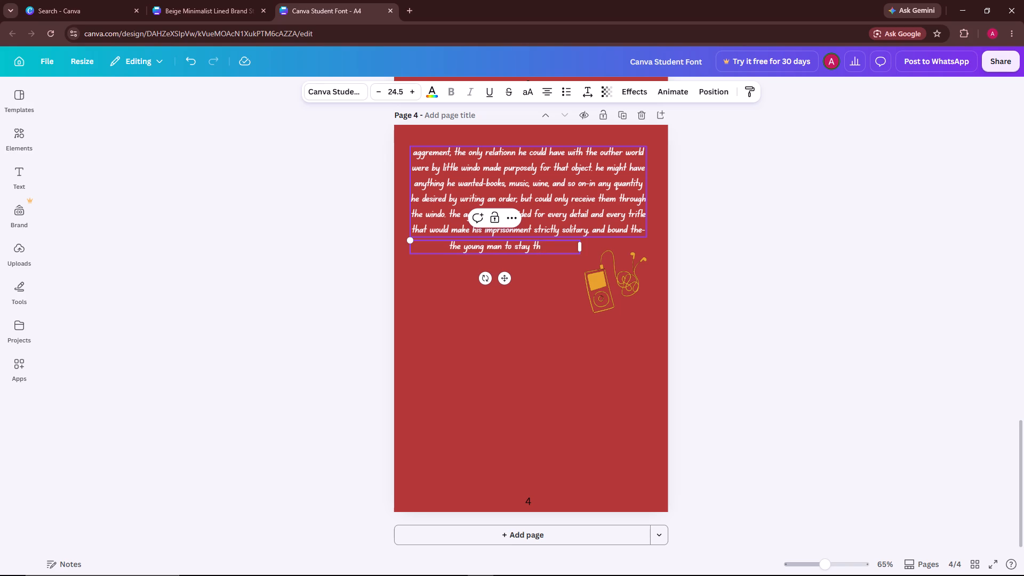
{"action": "type", "text": "ere"}
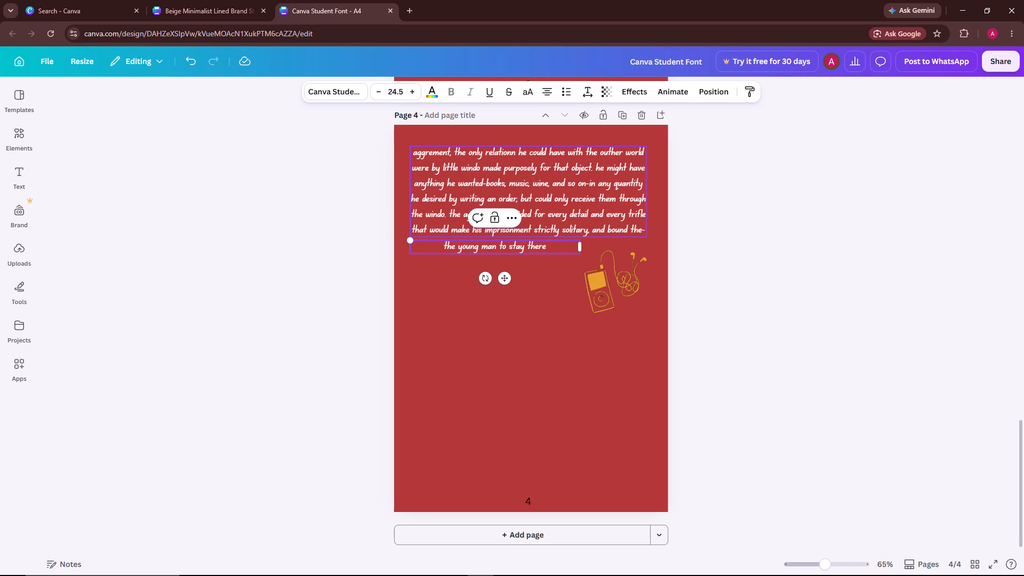
{"action": "key", "text": "space"}
{"action": "type", "text": "exact"}
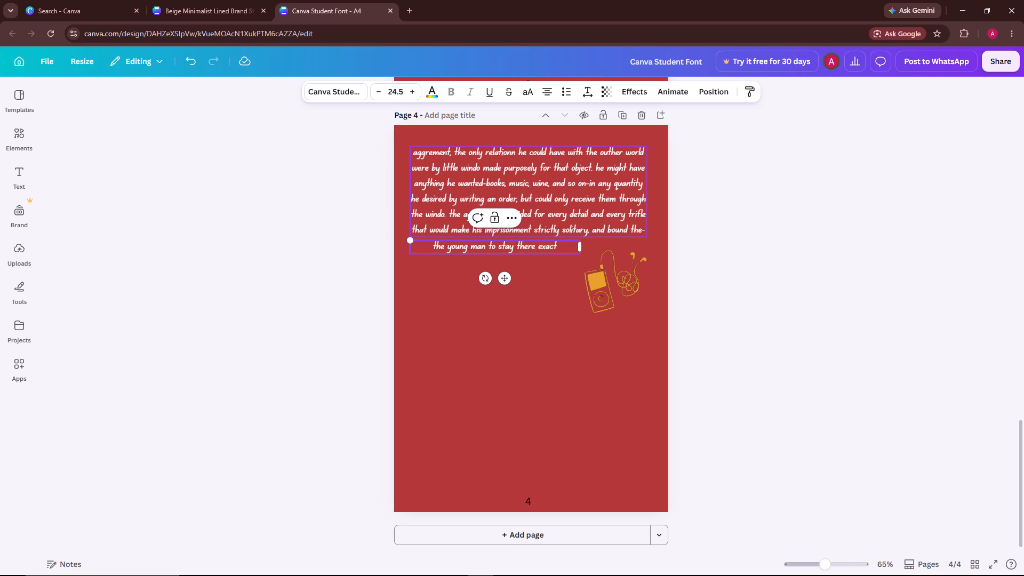
{"action": "type", "text": "ly"}
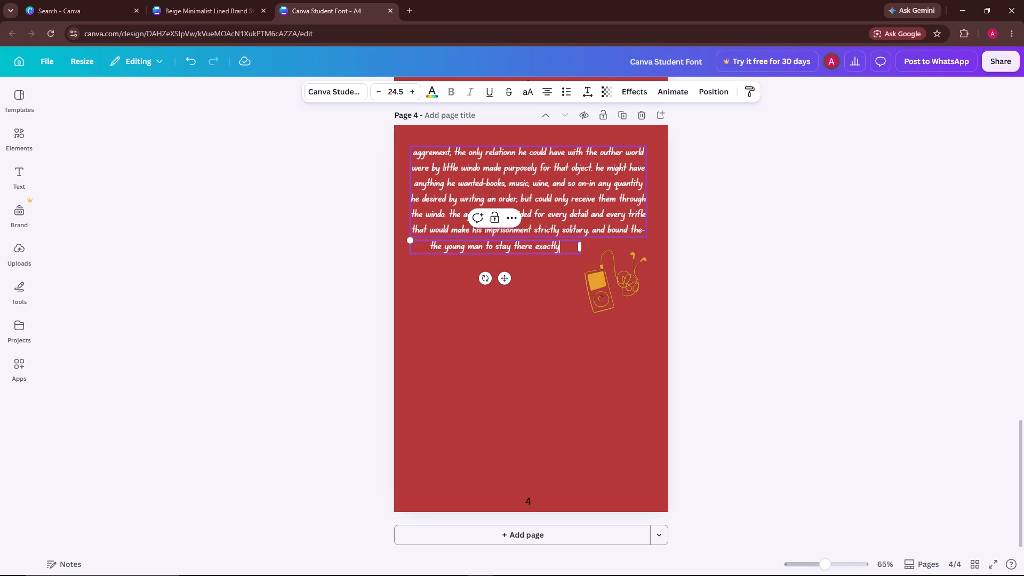
{"action": "key", "text": "space"}
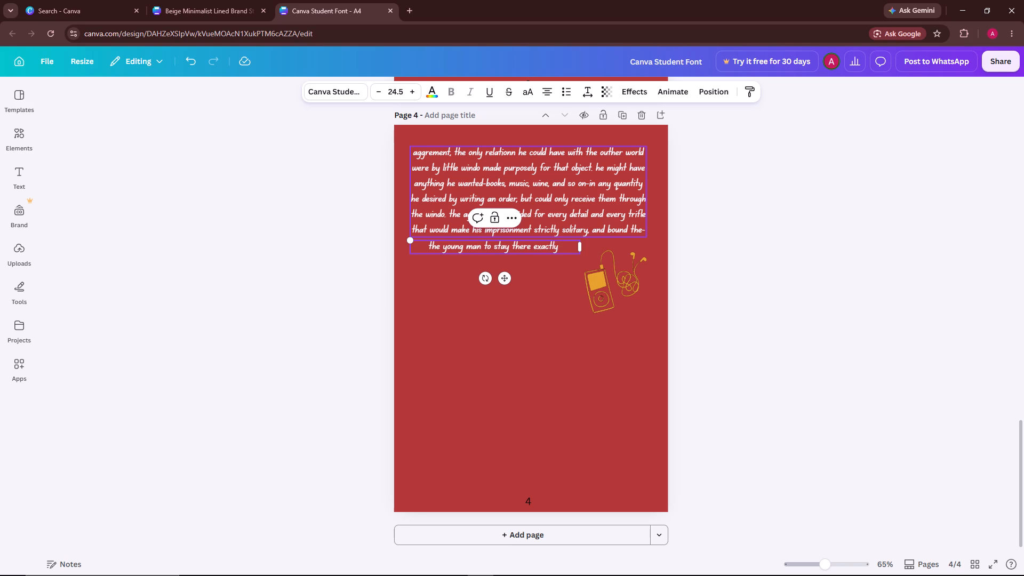
{"action": "type", "text": "fif"}
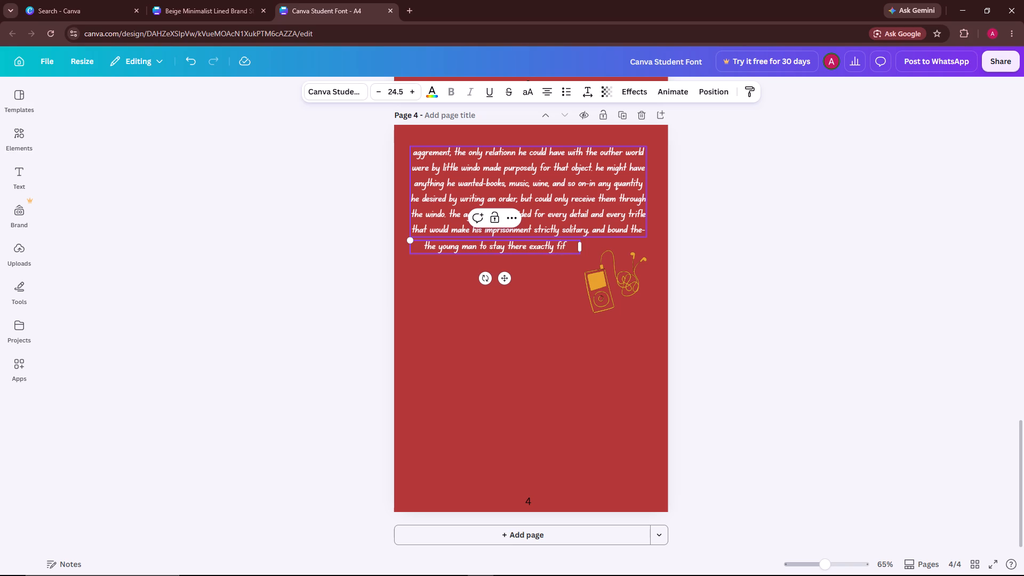
{"action": "type", "text": "teen"}
{"action": "key", "text": "space"}
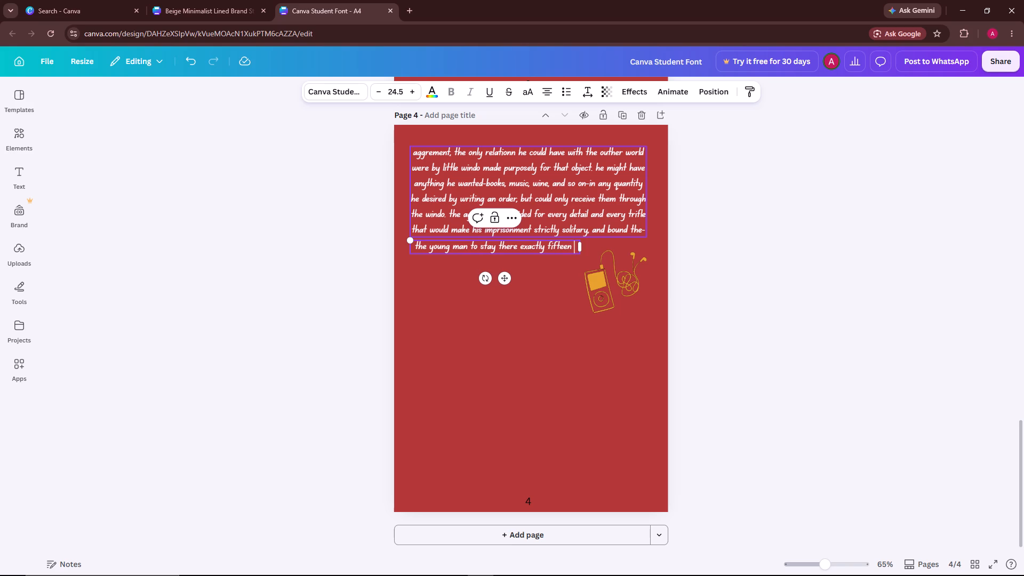
{"action": "type", "text": "years"}
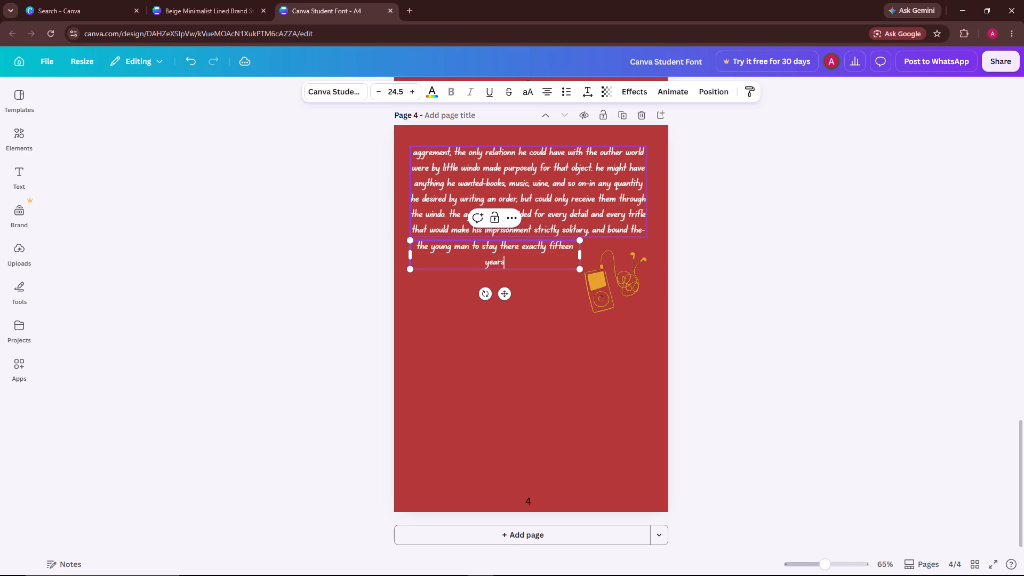
Continue the narrow text box beside the music player on page 4 with ",begining from twelveo'clock of november".
{"action": "key", "text": "comma"}
{"action": "type", "text": "beg"}
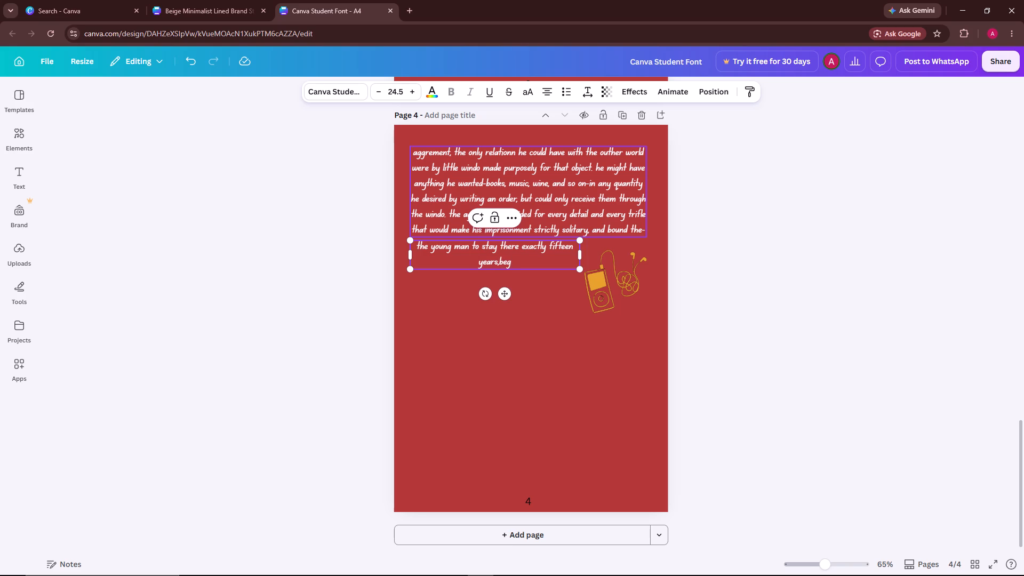
{"action": "type", "text": "inin"}
{"action": "type", "text": "g from"}
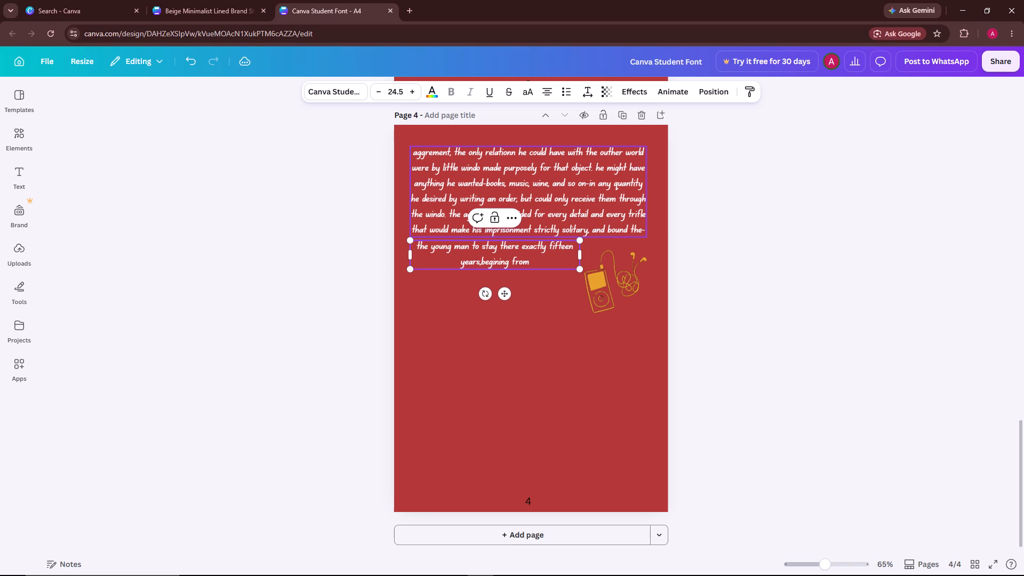
{"action": "key", "text": "space"}
{"action": "key", "text": "t"}
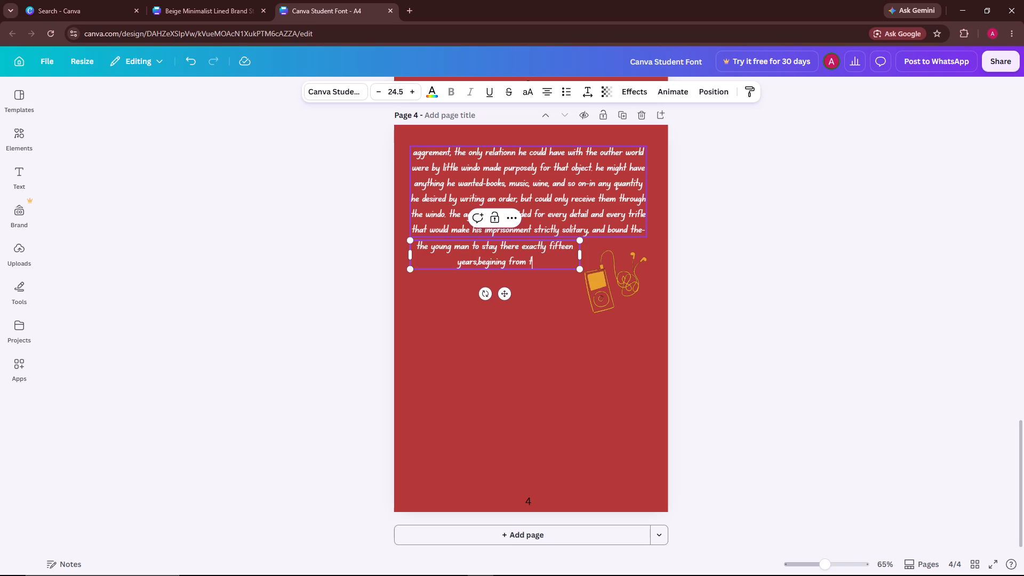
{"action": "key", "text": "w"}
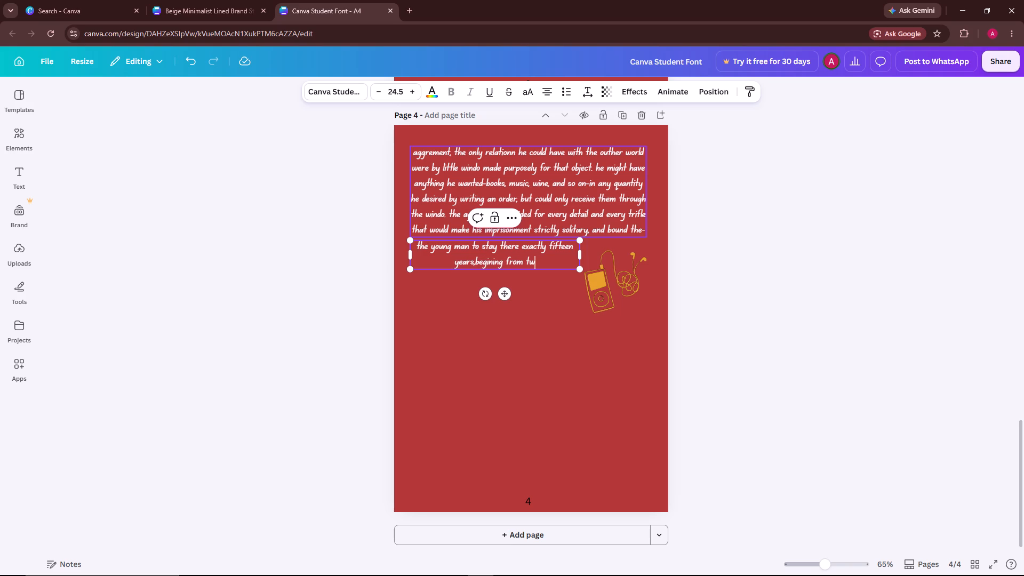
{"action": "key", "text": "e"}
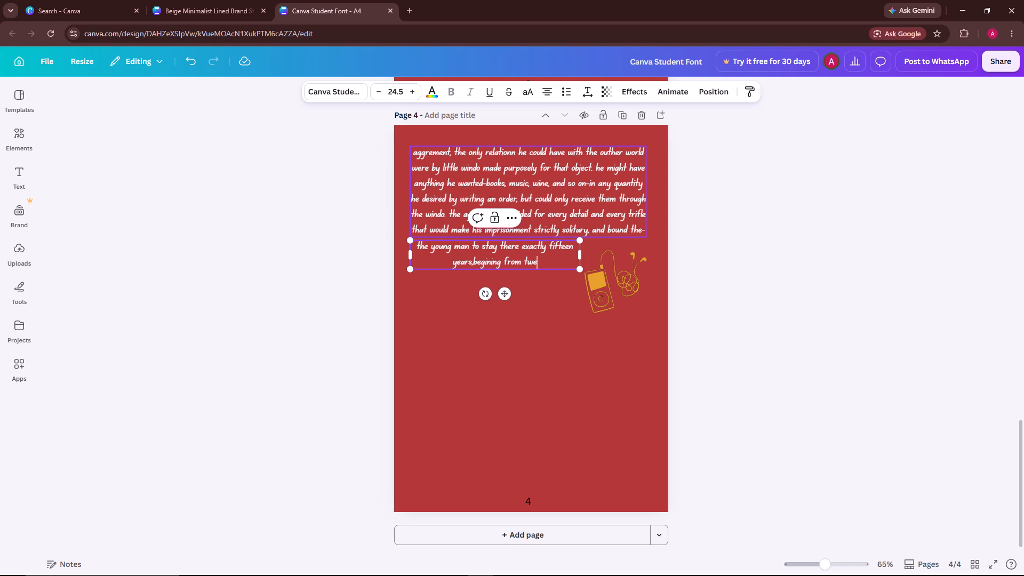
{"action": "type", "text": "lv"}
{"action": "key", "text": "e"}
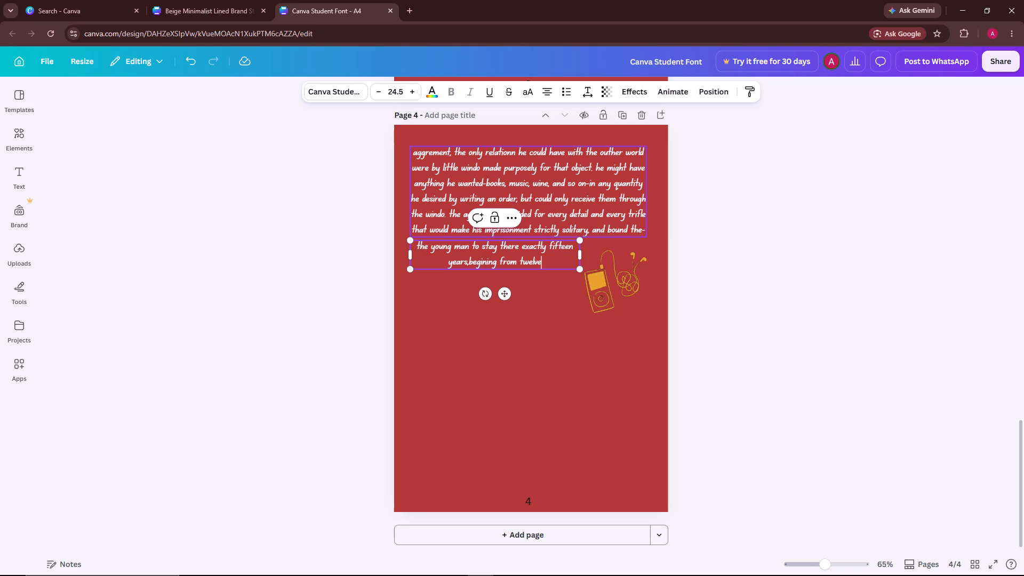
{"action": "key", "text": "o"}
{"action": "type", "text": "'clo"}
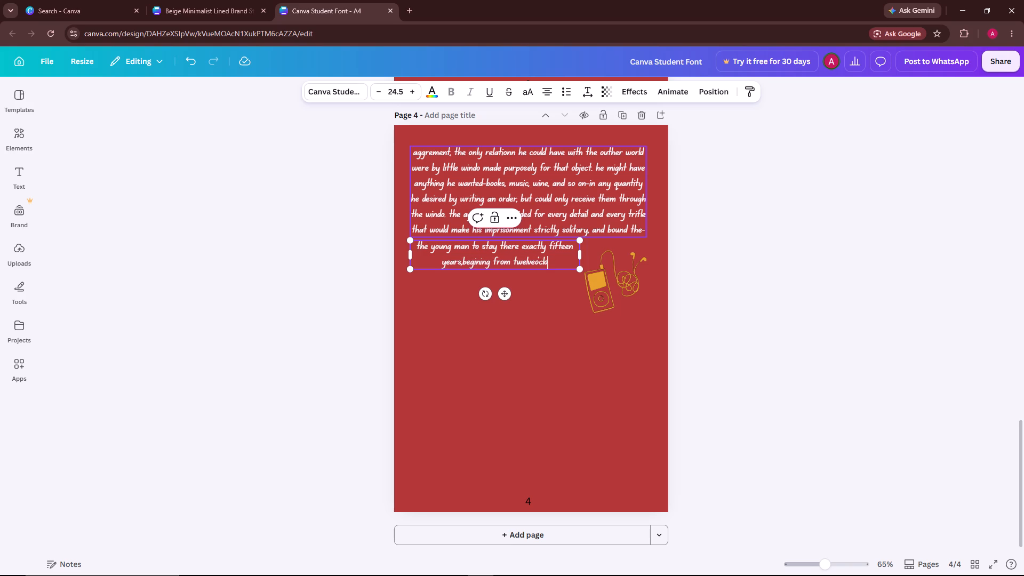
{"action": "type", "text": "ck"}
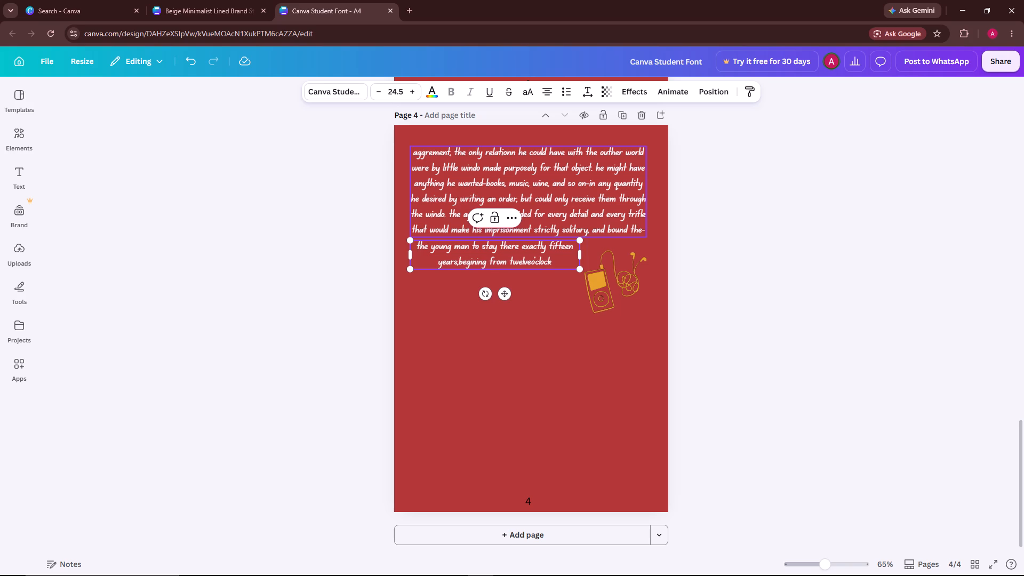
{"action": "key", "text": "space"}
{"action": "type", "text": "of"}
{"action": "key", "text": "space"}
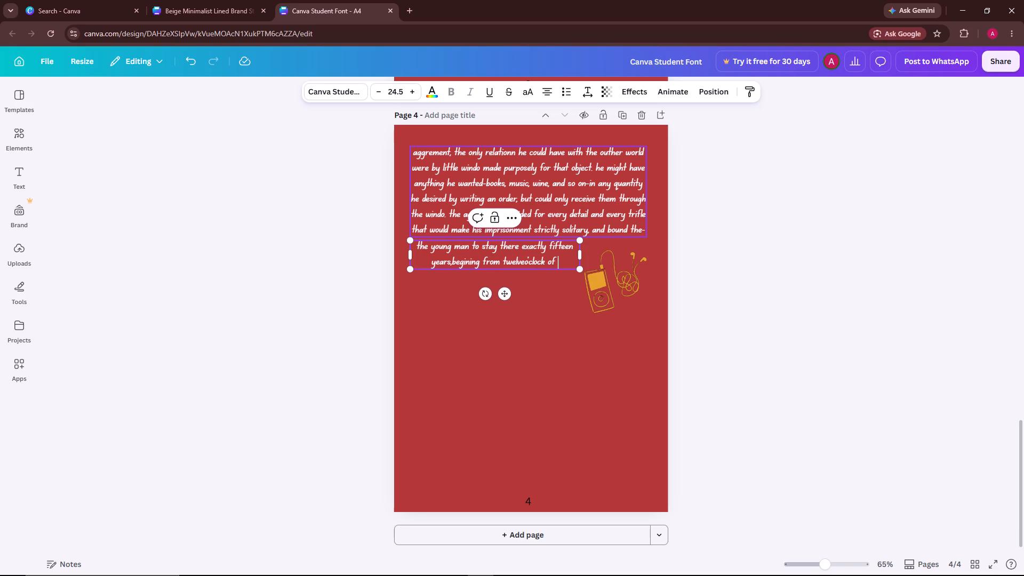
{"action": "type", "text": "no"}
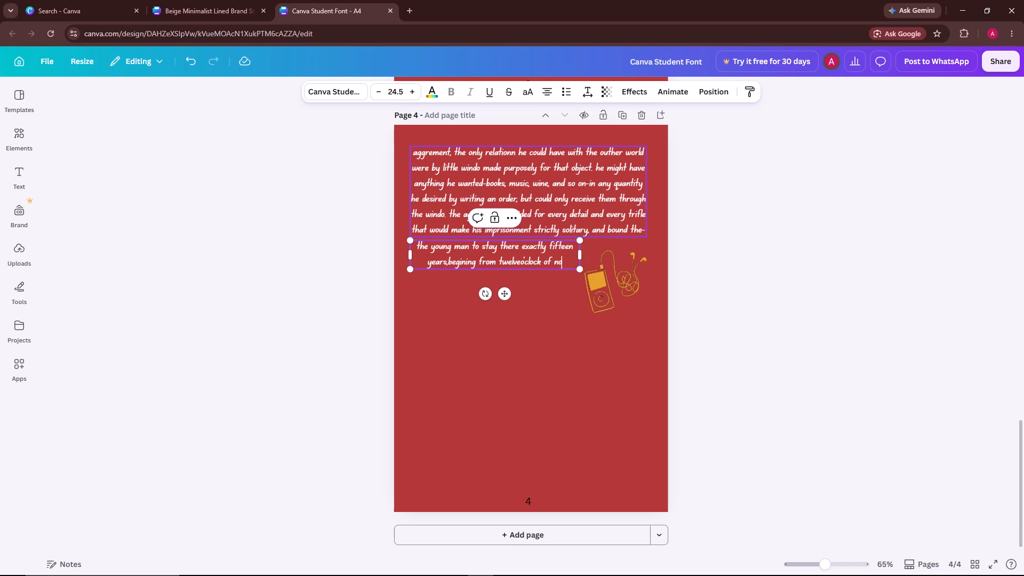
{"action": "type", "text": "vember"}
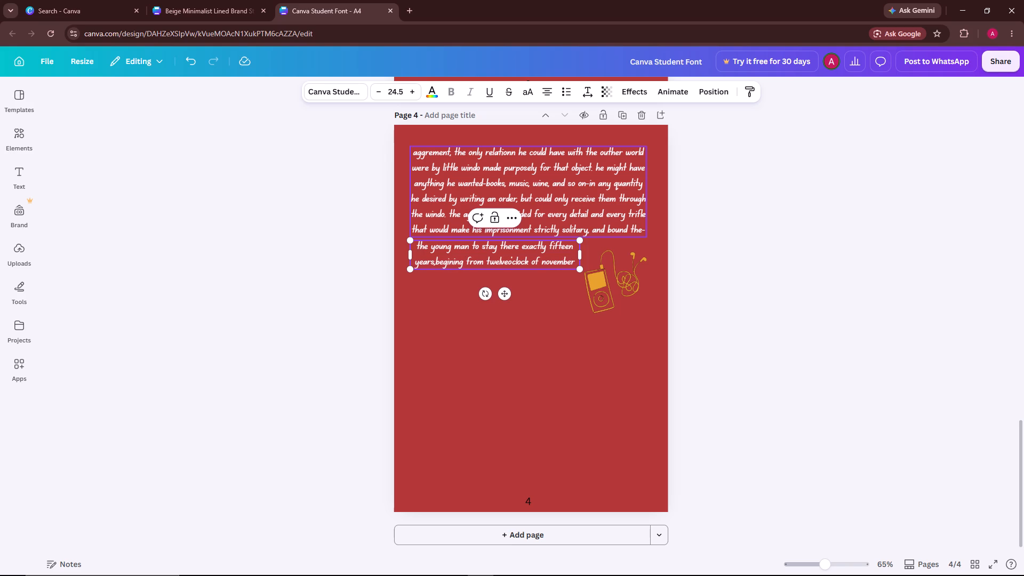
Complete the start date by adding "14, 1870" after "november" in the narrow text box.
{"action": "scroll", "coordinate": [844, 154], "scroll_direction": "up", "scroll_amount": 1}
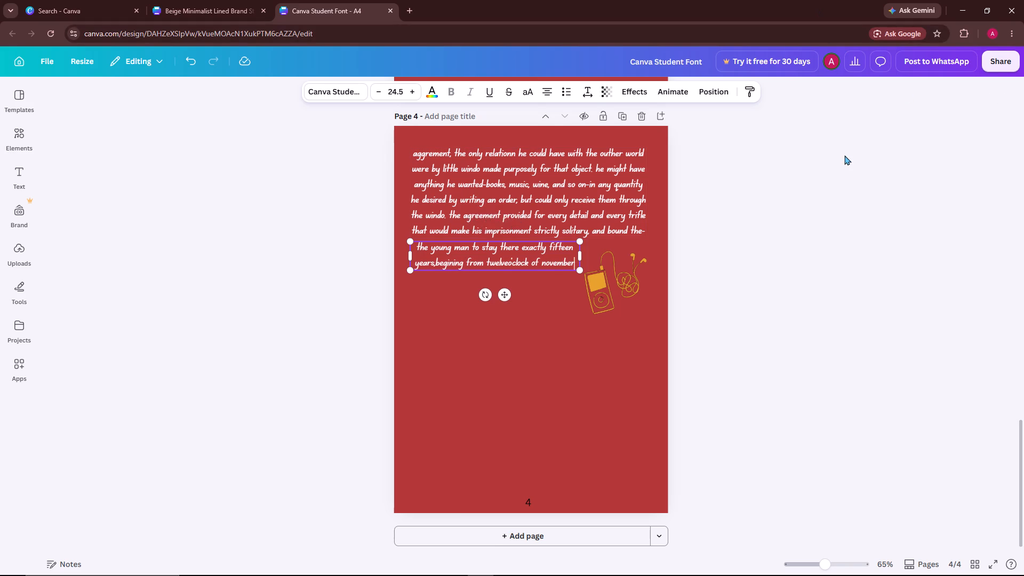
{"action": "scroll", "coordinate": [844, 155], "scroll_direction": "up", "scroll_amount": 2}
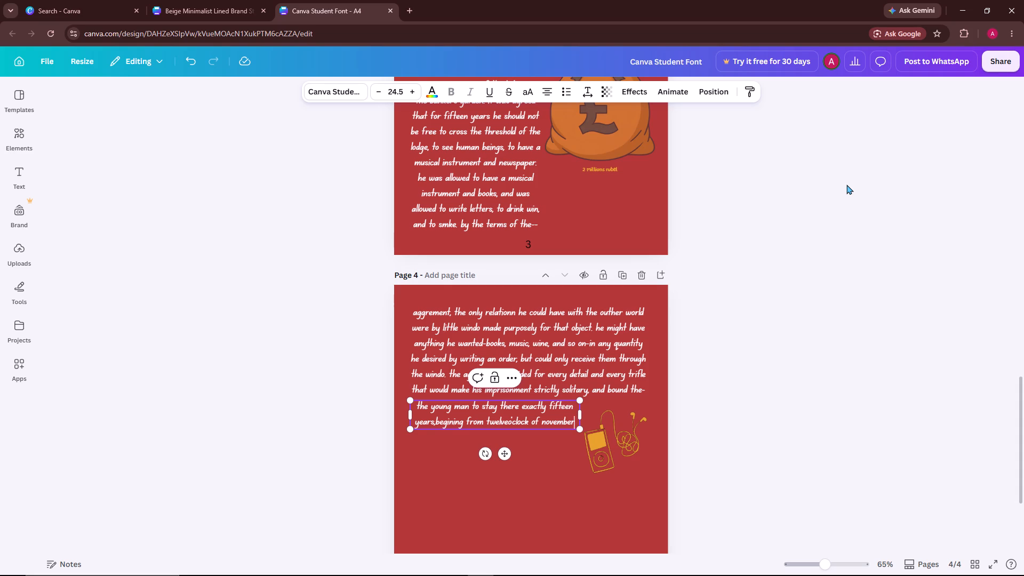
{"action": "scroll", "coordinate": [846, 185], "scroll_direction": "up", "scroll_amount": 2}
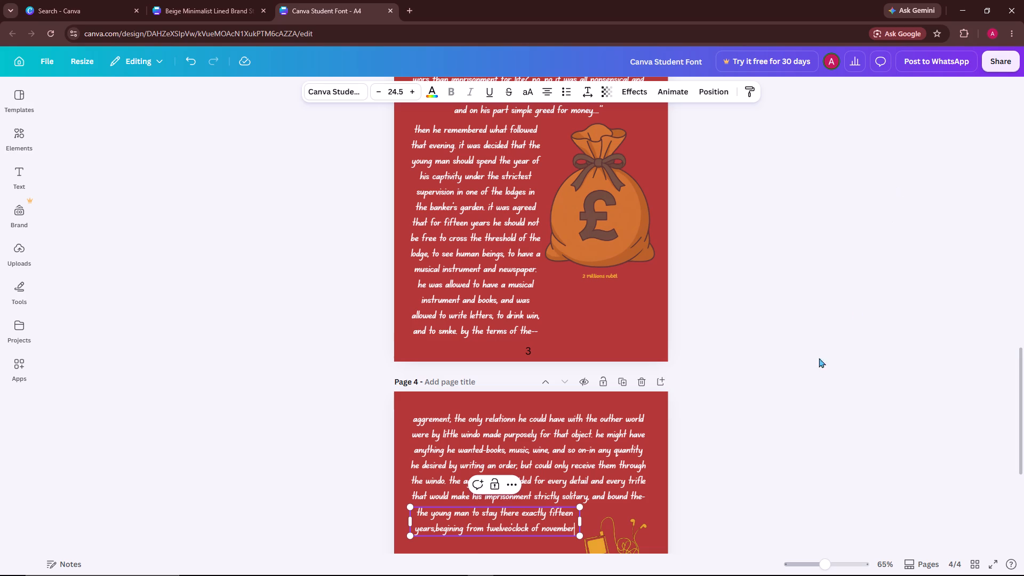
{"action": "scroll", "coordinate": [688, 334], "scroll_direction": "down", "scroll_amount": 1}
{"action": "scroll", "coordinate": [572, 325], "scroll_direction": "down", "scroll_amount": 1}
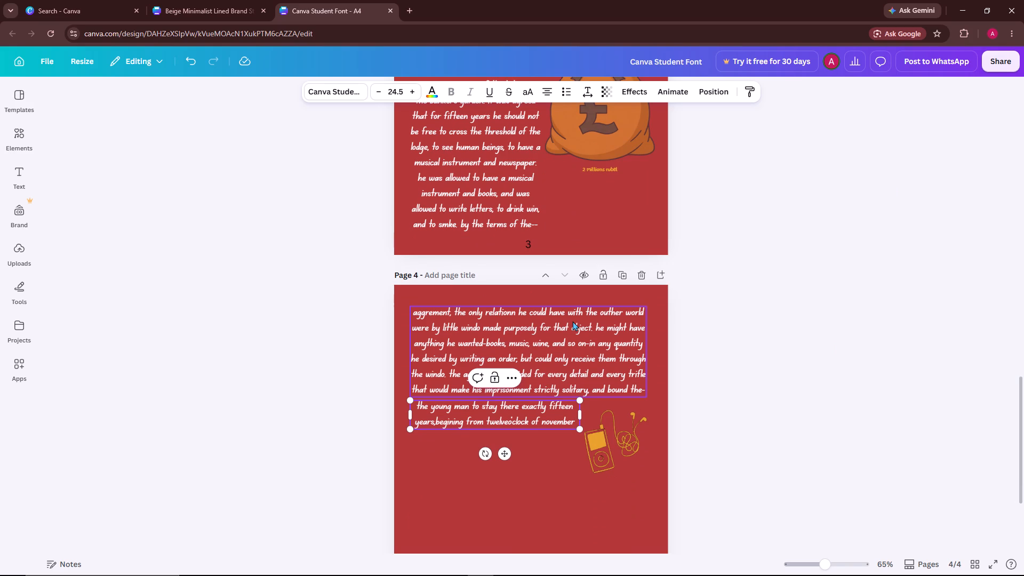
{"action": "type", "text": "13"}
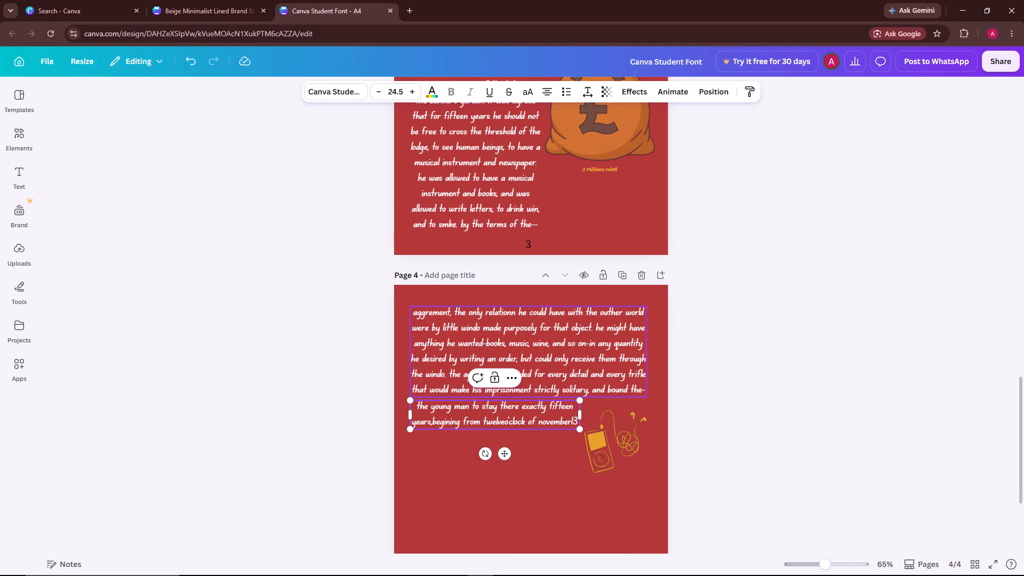
{"action": "key", "text": "BackSpace"}
{"action": "key", "text": "BackSpace"}
{"action": "key", "text": "space"}
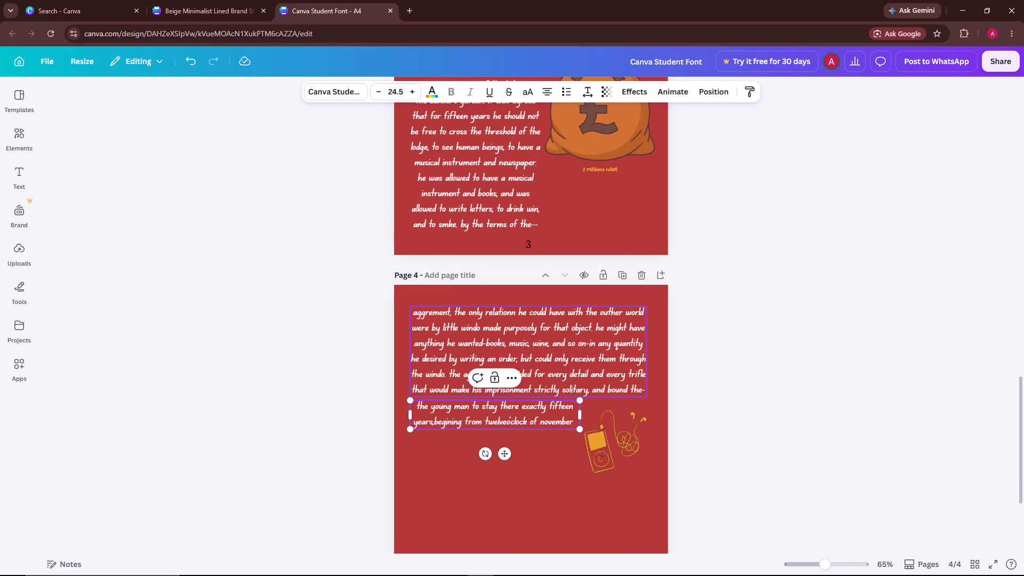
{"action": "type", "text": "14"}
{"action": "key", "text": "space"}
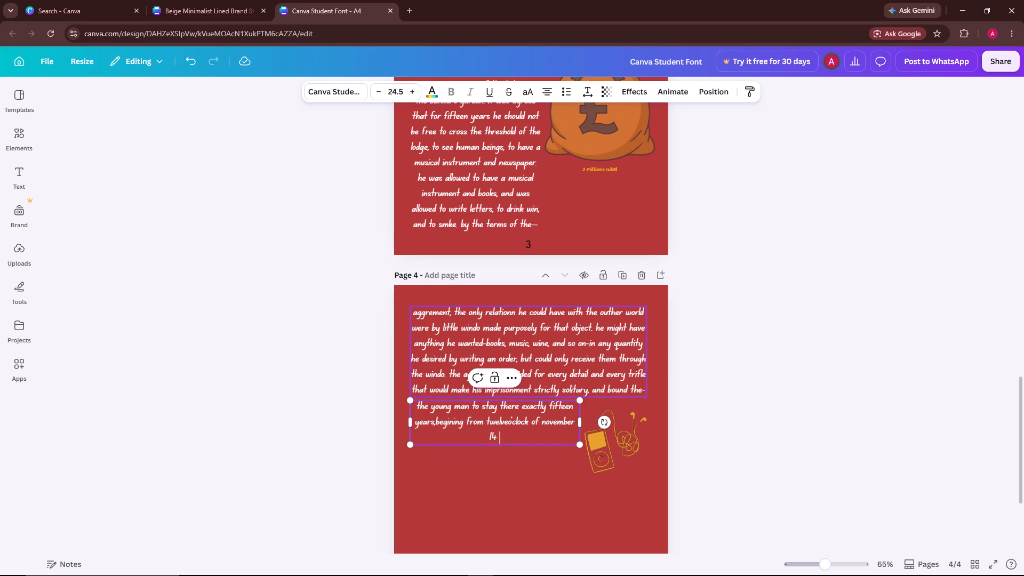
{"action": "key", "text": "BackSpace"}
{"action": "type", "text": ","}
{"action": "key", "text": "space"}
{"action": "key", "text": "1"}
{"action": "key", "text": "8"}
{"action": "type", "text": "70"}
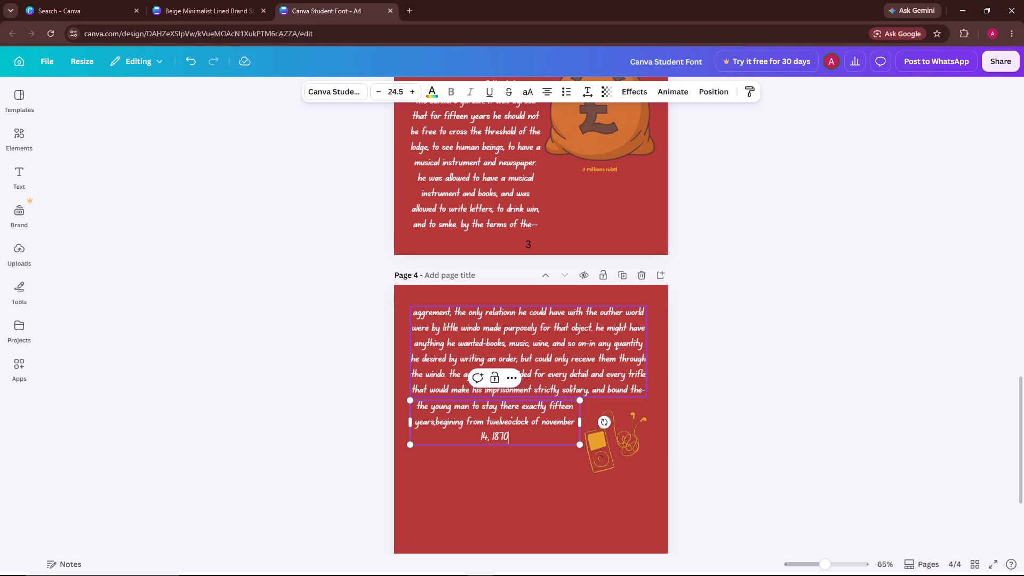
Extend the sentence after "1870" with ", and ending at".
{"action": "key", "text": "space"}
{"action": "key", "text": "BackSpace"}
{"action": "type", "text": ", and"}
{"action": "key", "text": "space"}
{"action": "type", "text": "endi"}
{"action": "key", "text": "space"}
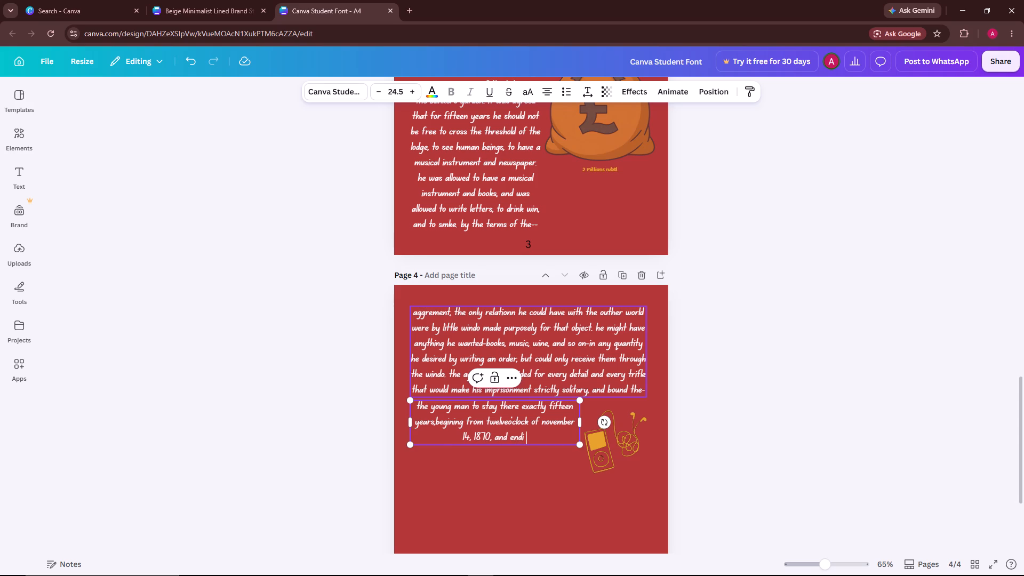
{"action": "key", "text": "g"}
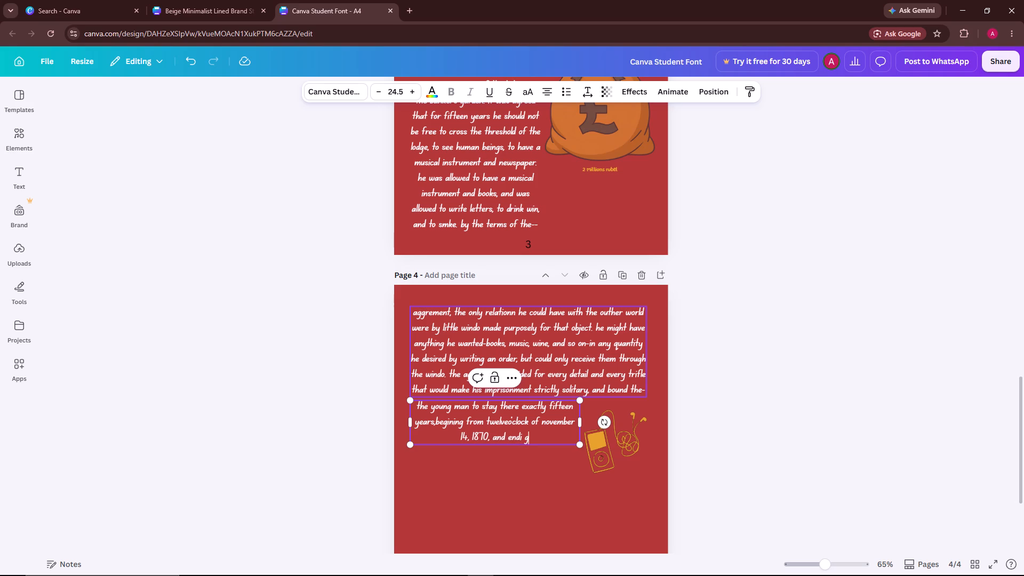
{"action": "key", "text": "BackSpace"}
{"action": "key", "text": "BackSpace"}
{"action": "type", "text": "ng"}
{"action": "key", "text": "space"}
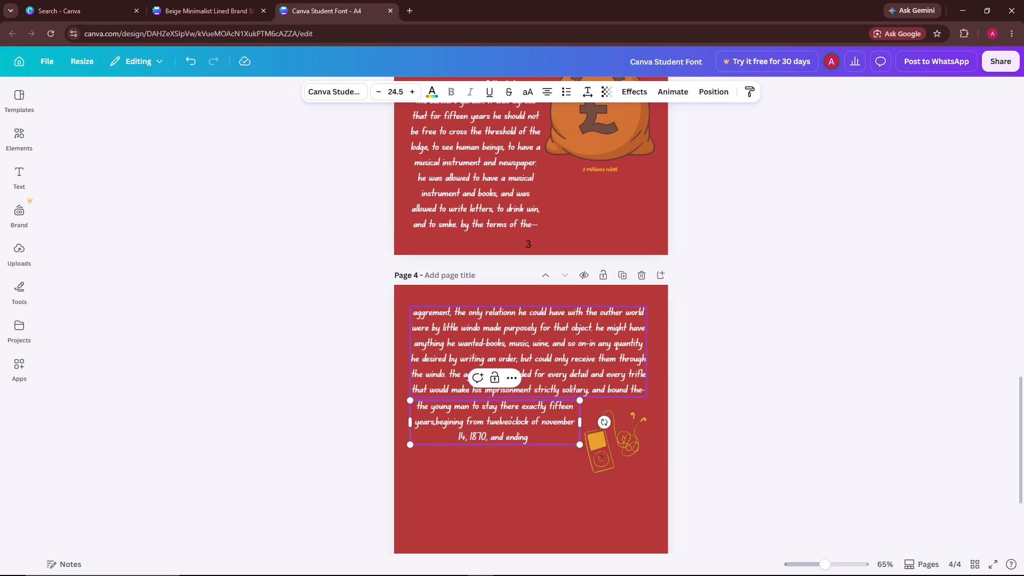
{"action": "type", "text": "at"}
{"action": "key", "text": "space"}
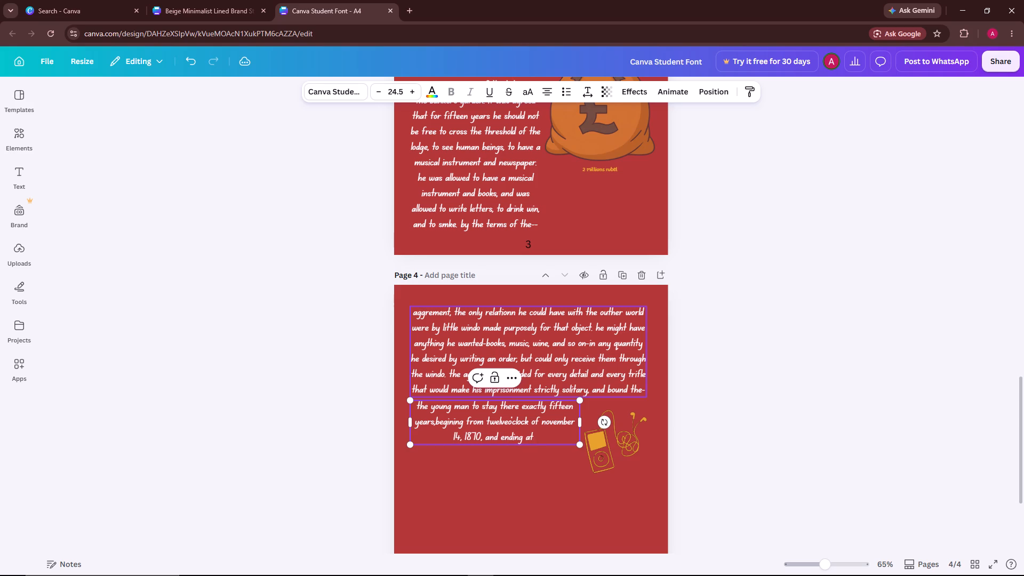
Continue the narrow text box beside the music player on page 4 with "twelve o'clock of" after "ending at".
{"action": "key", "text": "t"}
{"action": "key", "text": "w"}
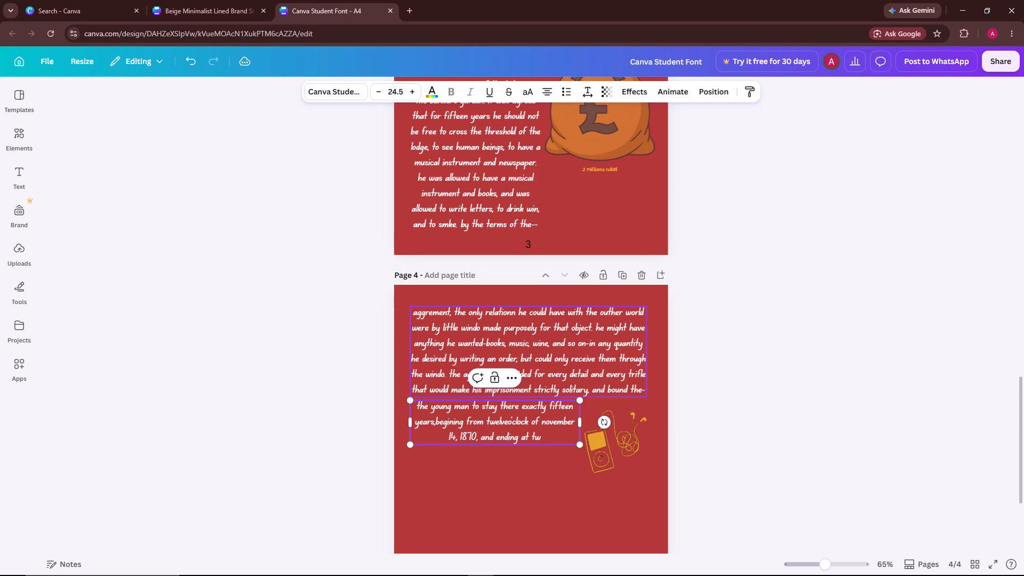
{"action": "type", "text": "elv"}
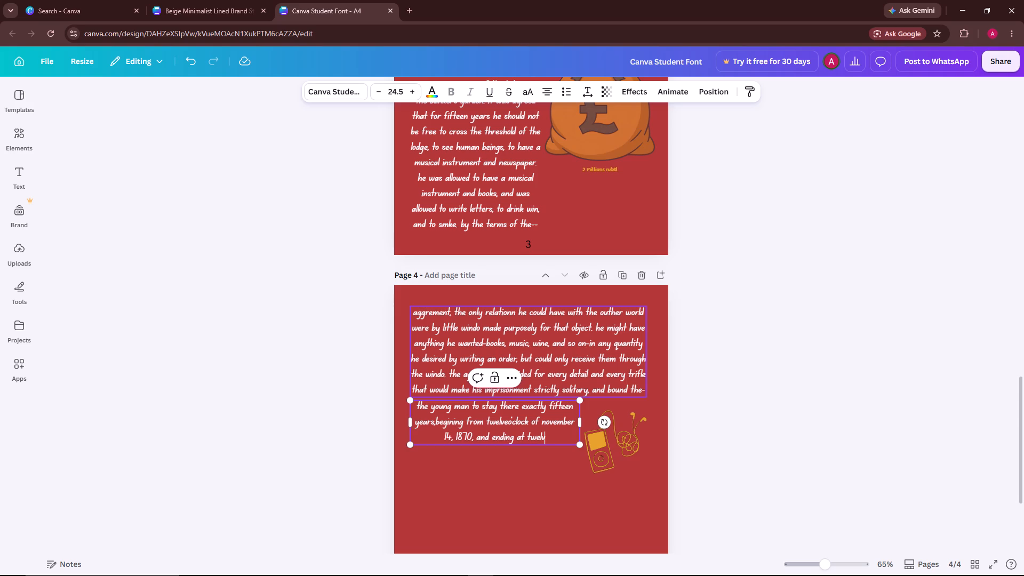
{"action": "type", "text": "e o"}
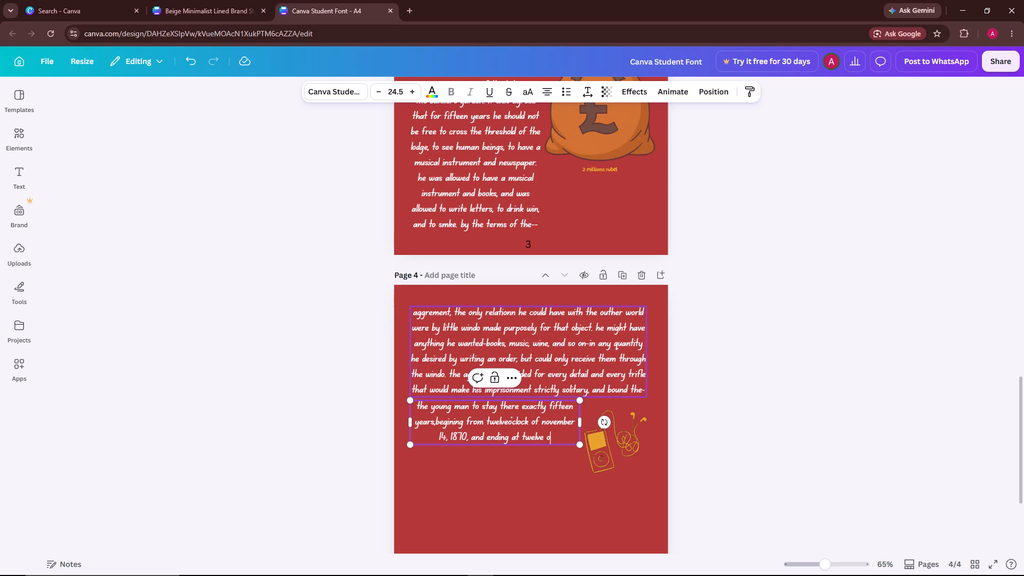
{"action": "type", "text": "'clock"}
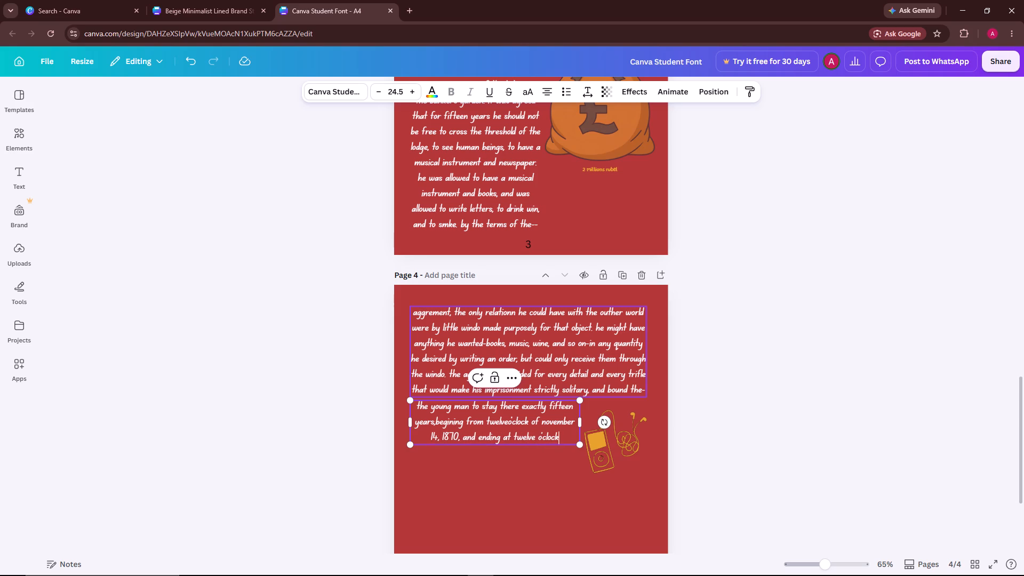
{"action": "key", "text": "space"}
{"action": "type", "text": "of"}
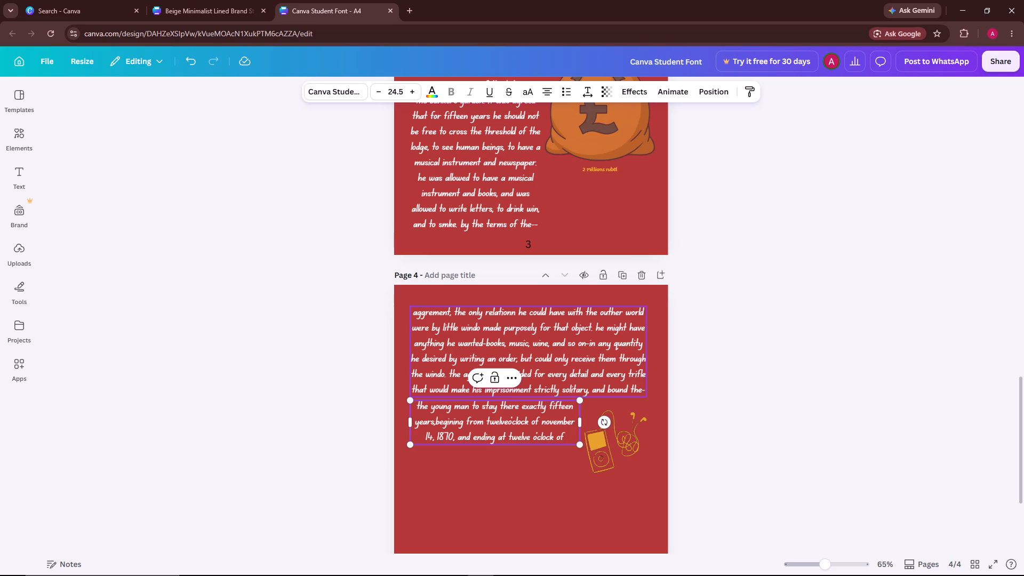
Complete the end date in the narrow text box by adding "november 14,1885".
{"action": "key", "text": "space"}
{"action": "type", "text": "noven"}
{"action": "key", "text": "BackSpace"}
{"action": "type", "text": "mber"}
{"action": "key", "text": "space"}
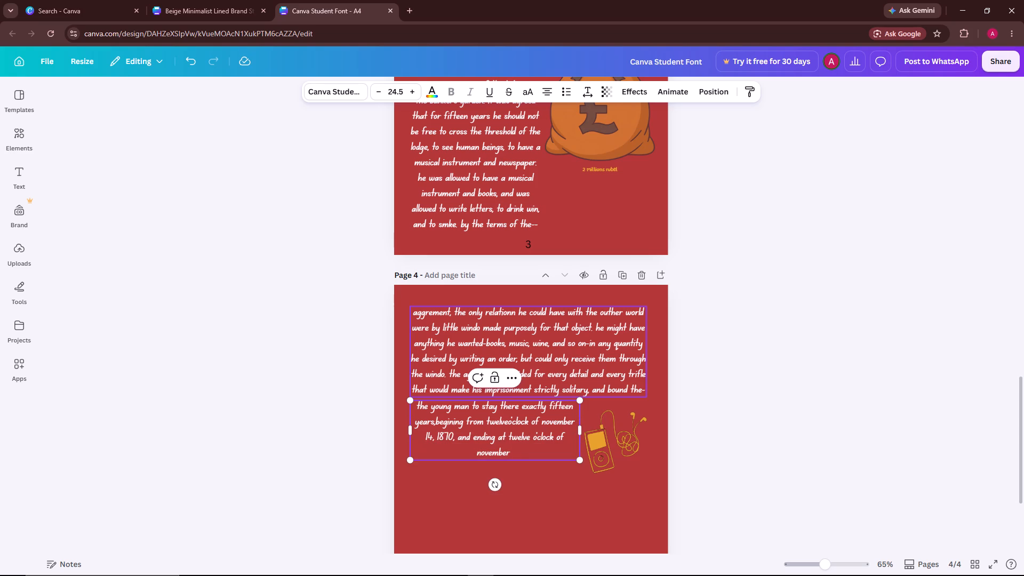
{"action": "type", "text": "14"}
{"action": "type", "text": ",1"}
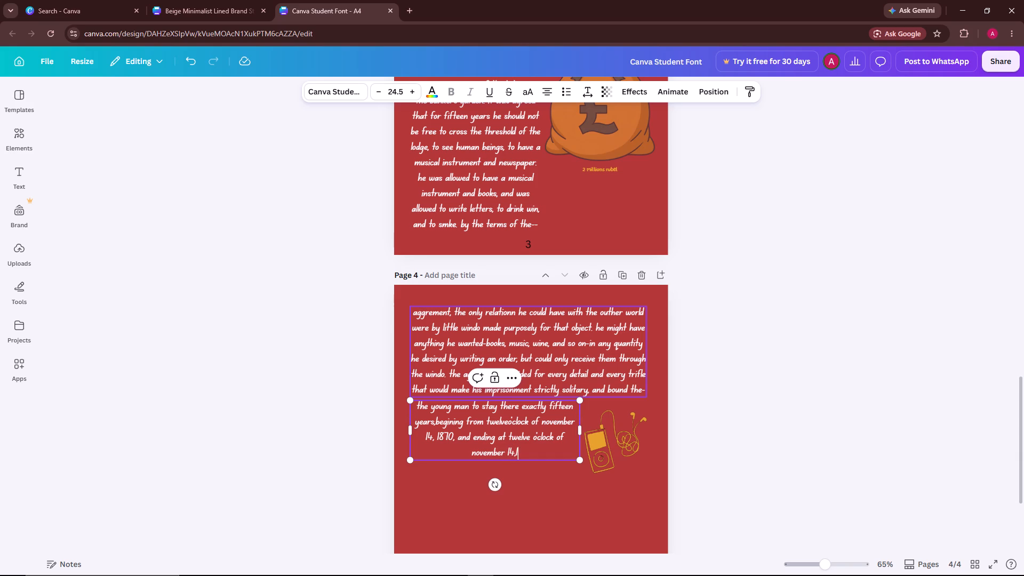
{"action": "key", "text": "8"}
{"action": "key", "text": "8"}
{"action": "key", "text": "5"}
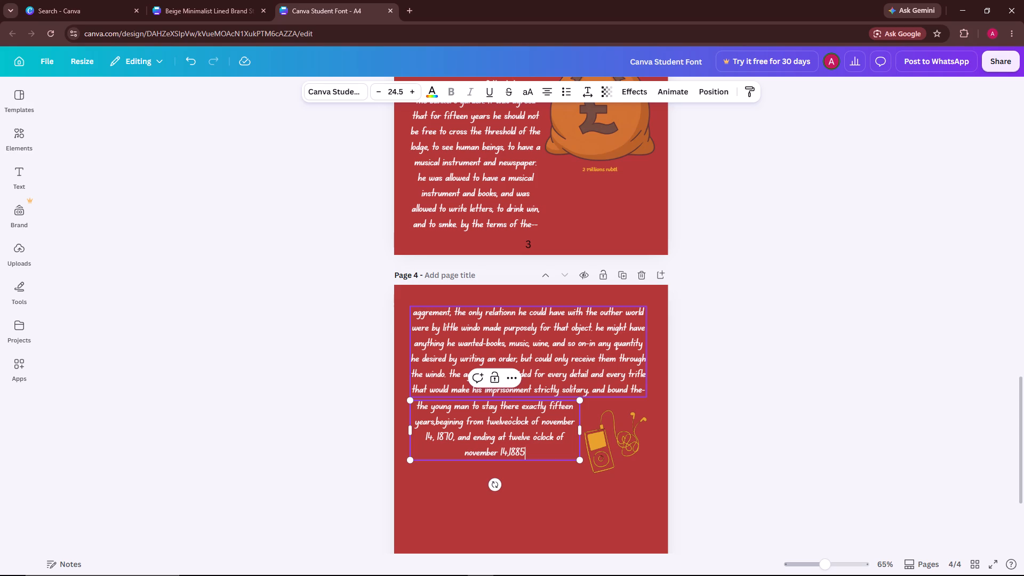
Extend the sentence after the end date with ", the slightest attempt on his part".
{"action": "type", "text": ", the"}
{"action": "key", "text": "space"}
{"action": "type", "text": "slight"}
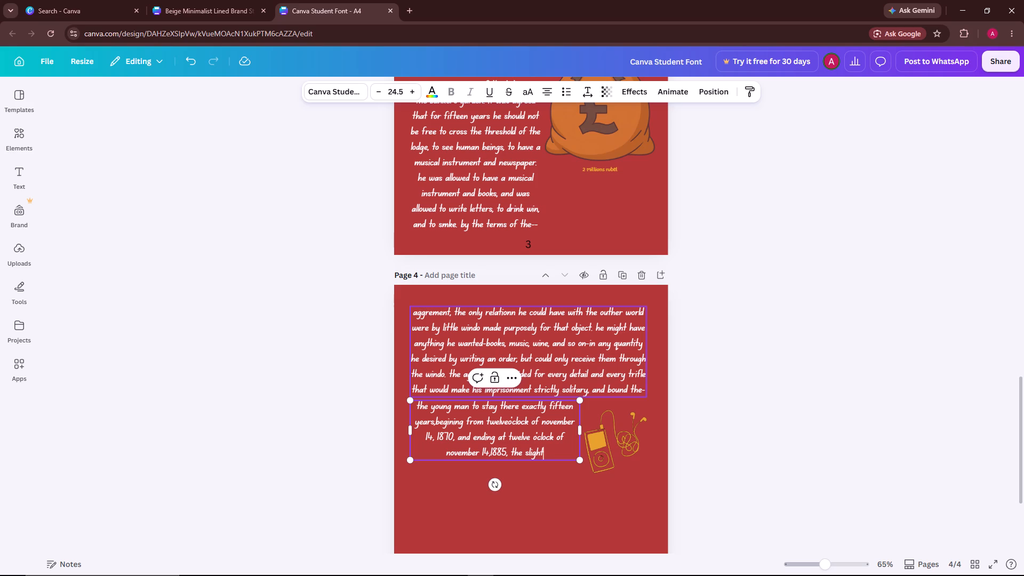
{"action": "type", "text": "est"}
{"action": "key", "text": "space"}
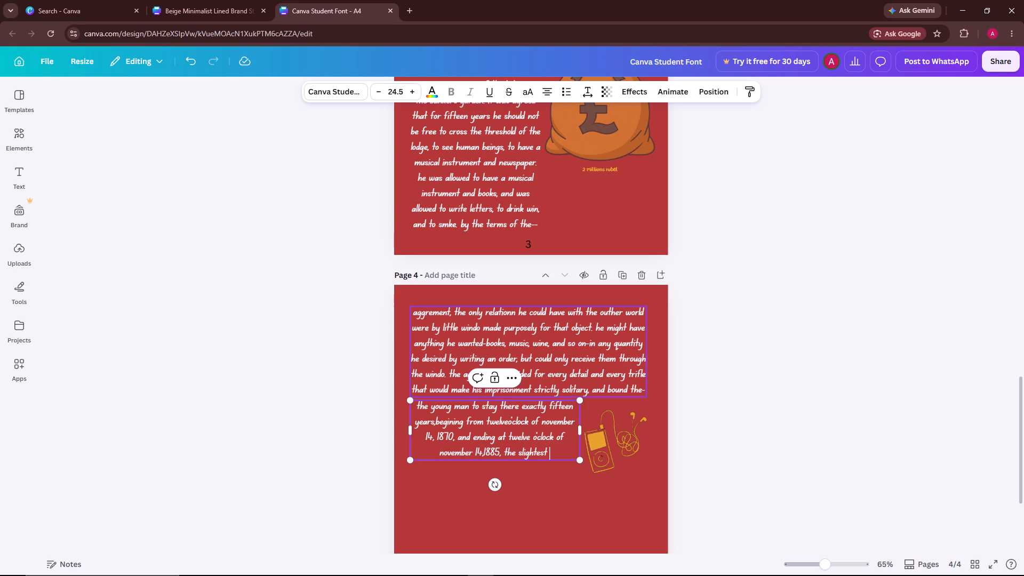
{"action": "type", "text": "a"}
{"action": "type", "text": "tt"}
{"action": "key", "text": "e"}
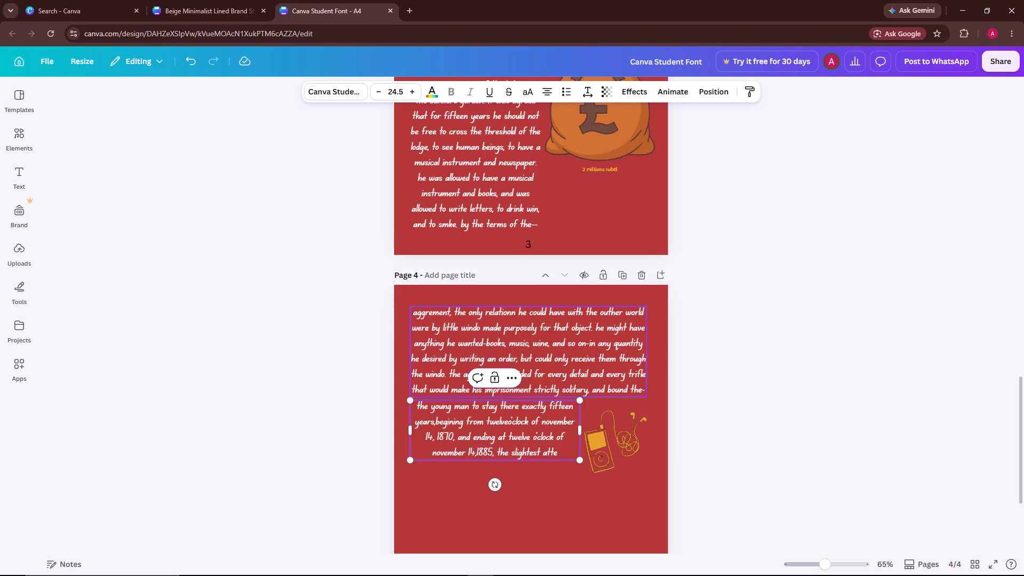
{"action": "type", "text": "mp"}
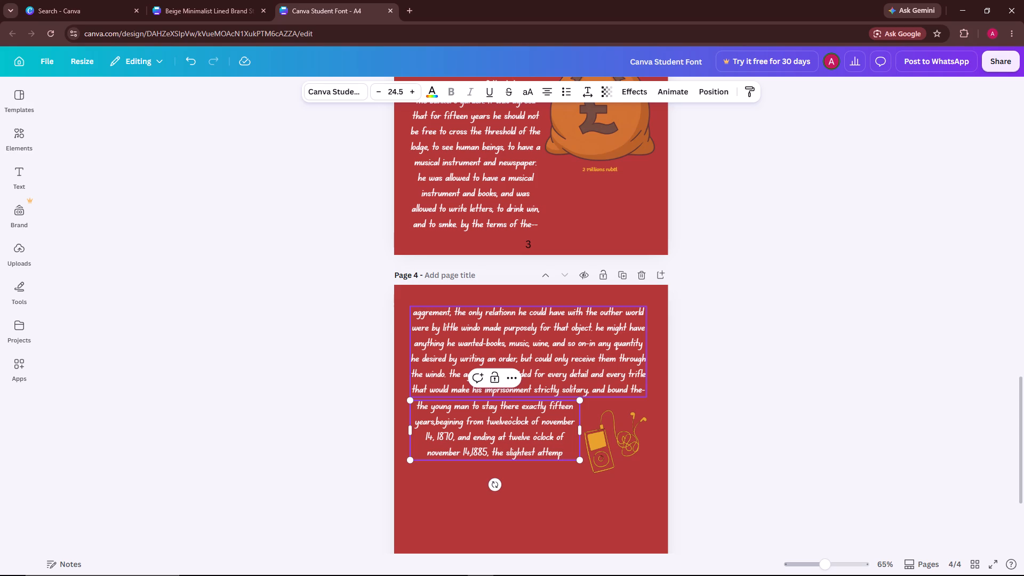
{"action": "key", "text": "t"}
{"action": "key", "text": "space"}
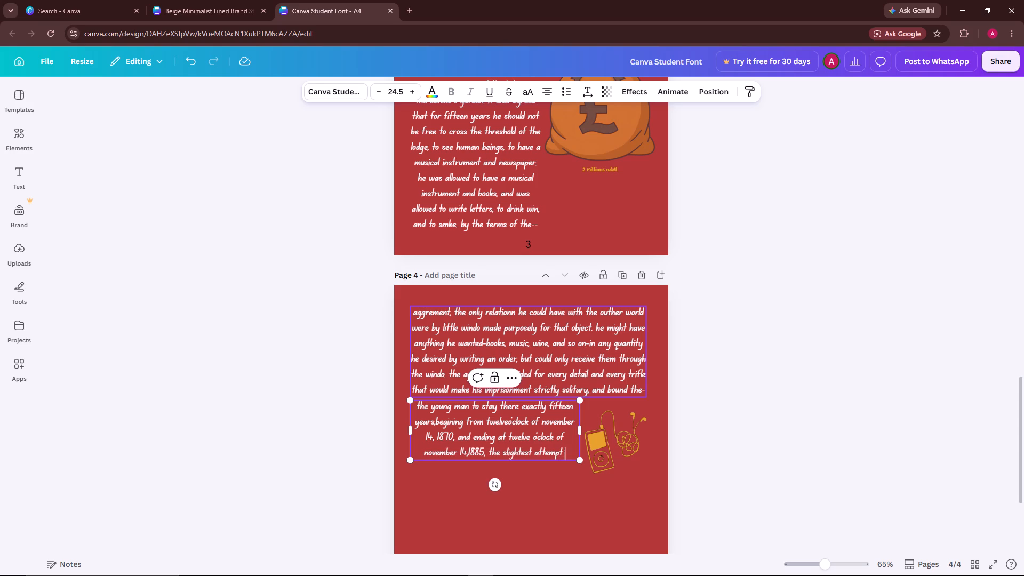
{"action": "type", "text": "on his"}
{"action": "key", "text": "space"}
{"action": "type", "text": "part"}
{"action": "key", "text": "space"}
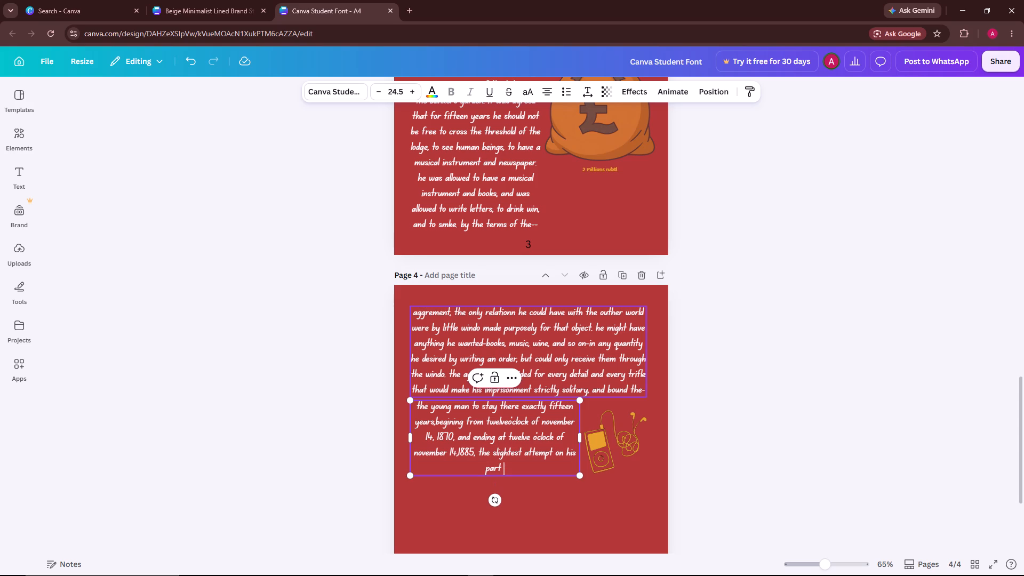
Continue the sentence after "on his part" with "to break the cindition,".
{"action": "type", "text": "to"}
{"action": "key", "text": "space"}
{"action": "type", "text": "br"}
{"action": "type", "text": "eak"}
{"action": "key", "text": "space"}
{"action": "type", "text": "the"}
{"action": "key", "text": "space"}
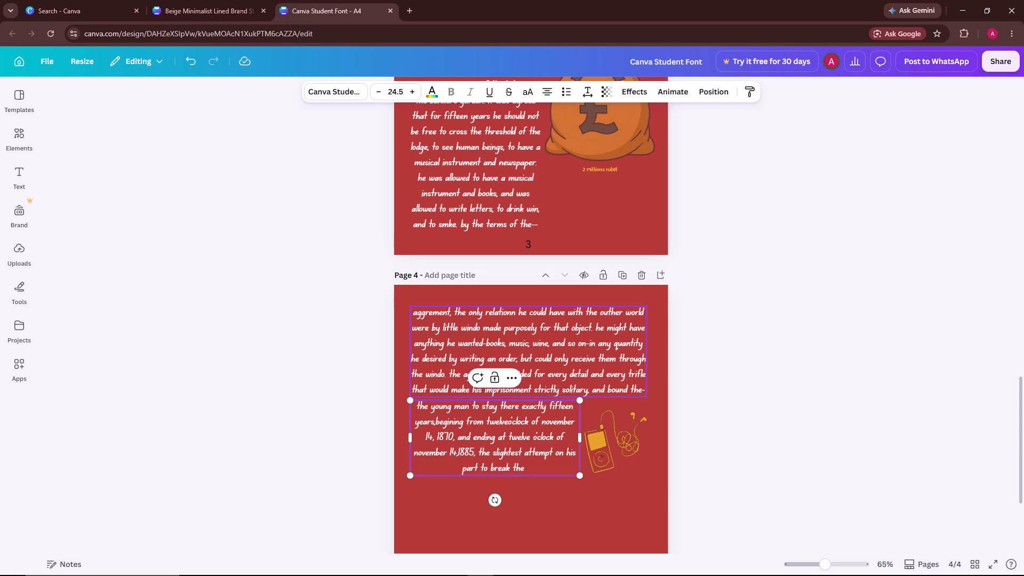
{"action": "type", "text": "cindition"}
{"action": "key", "text": "space"}
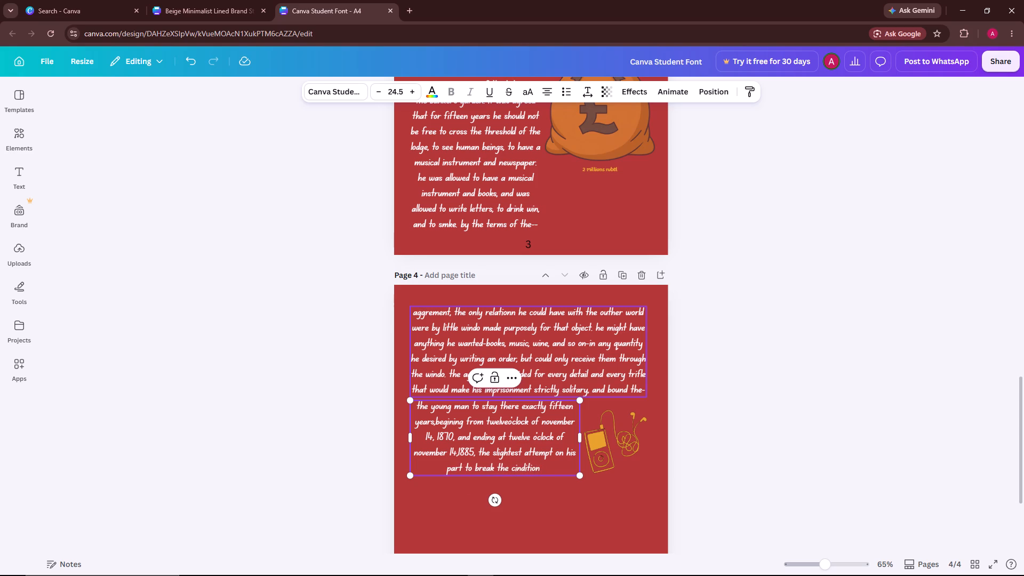
{"action": "key", "text": "BackSpace"}
{"action": "type", "text": ","}
{"action": "key", "text": "space"}
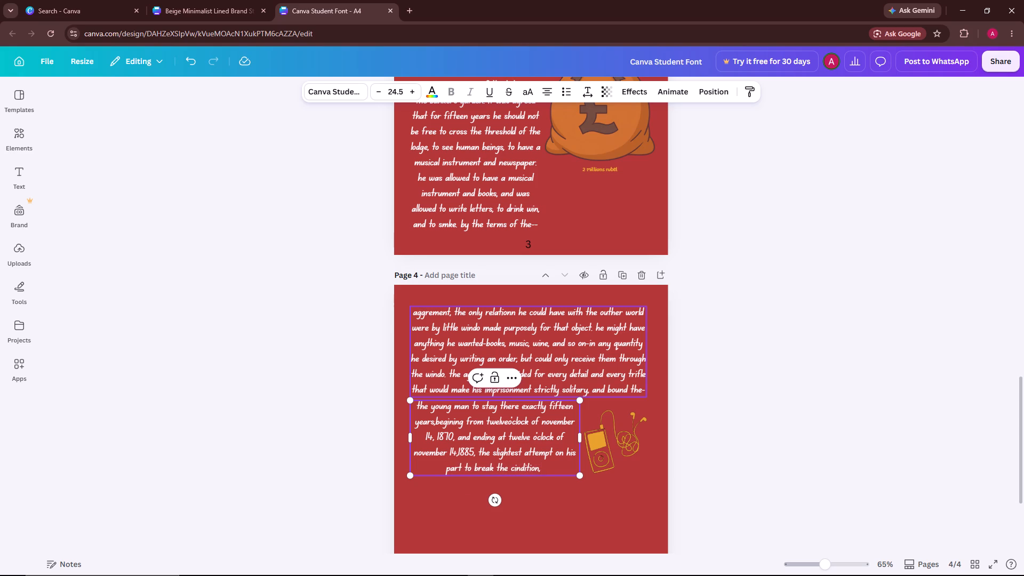
Add "if only twominuts" after "cindition," in the narrow text box.
{"action": "key", "text": "i"}
{"action": "type", "text": "f only"}
{"action": "key", "text": "space"}
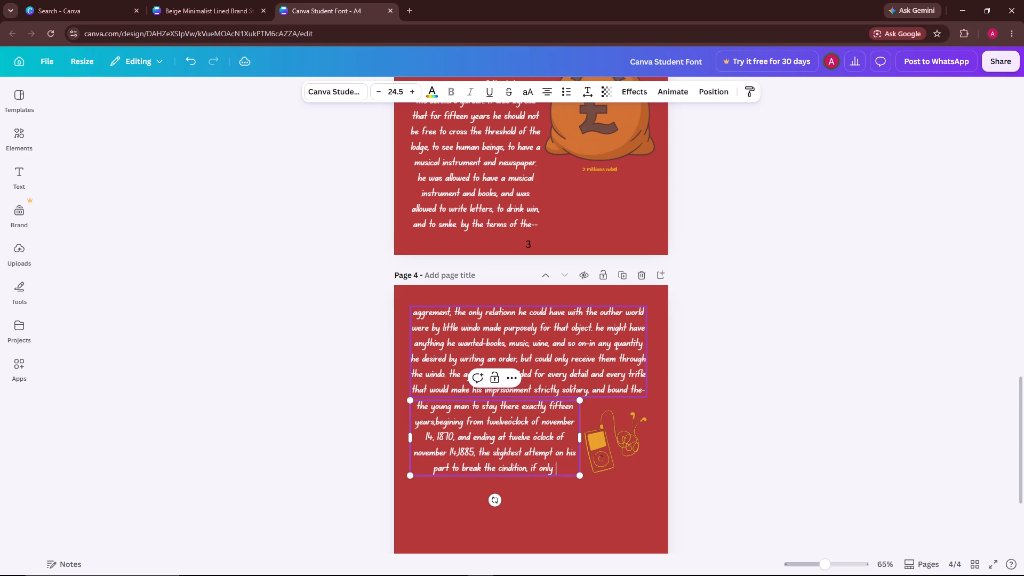
{"action": "type", "text": "te"}
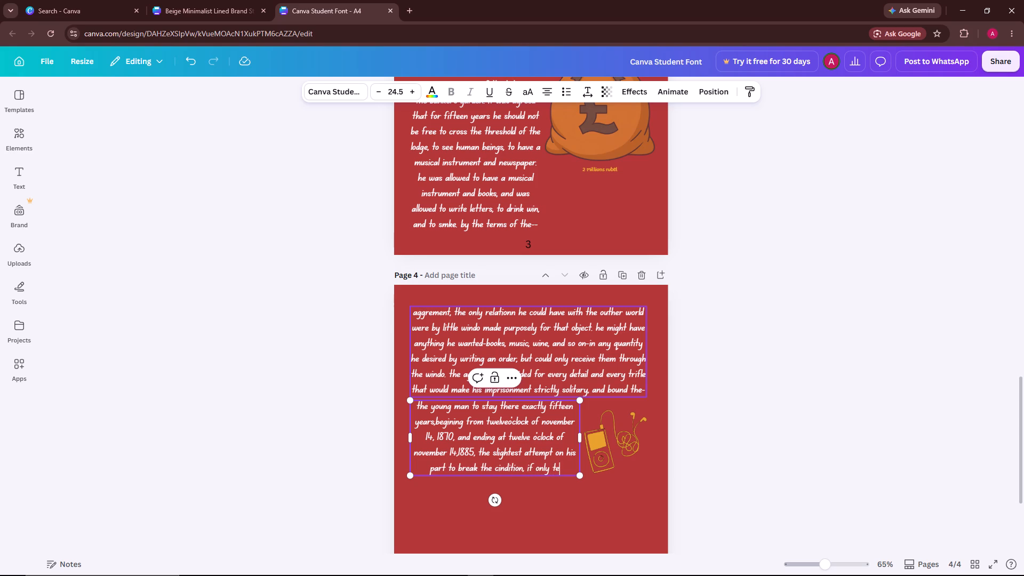
{"action": "key", "text": "BackSpace"}
{"action": "type", "text": "wo"}
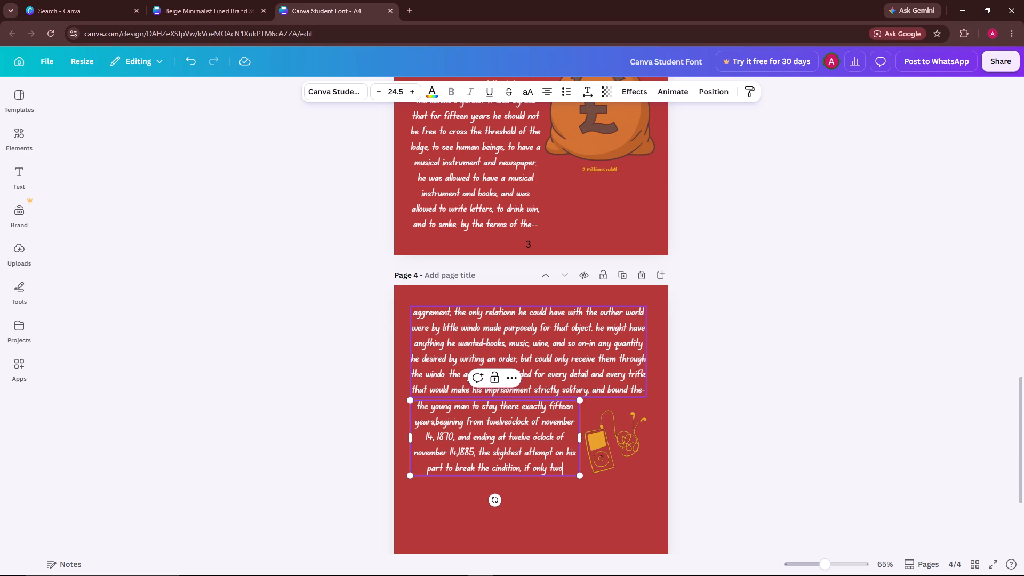
{"action": "type", "text": "minuts"}
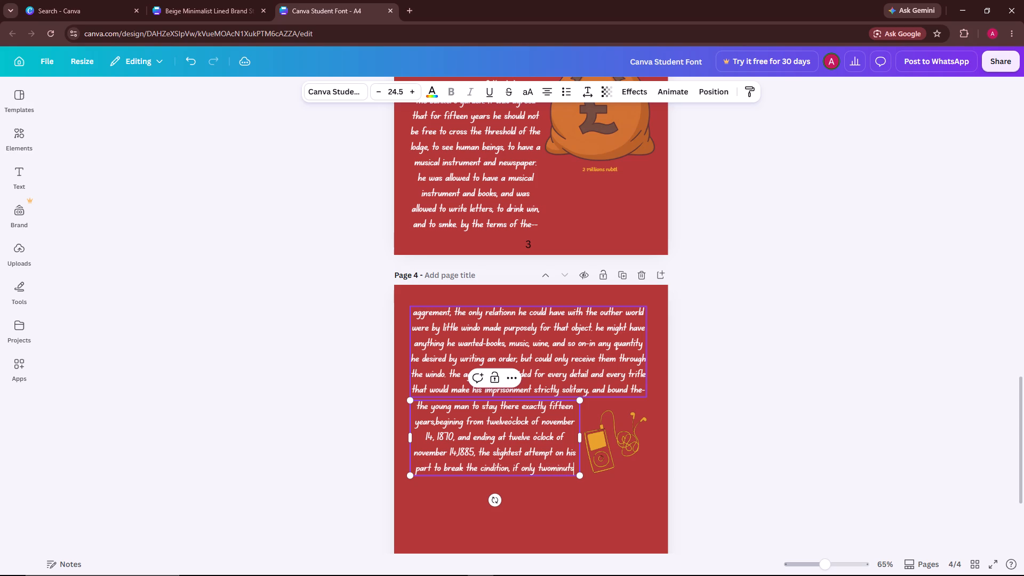
Continue the sentence after "twominuts" with "before the end,,".
{"action": "key", "text": "space"}
{"action": "type", "text": "before"}
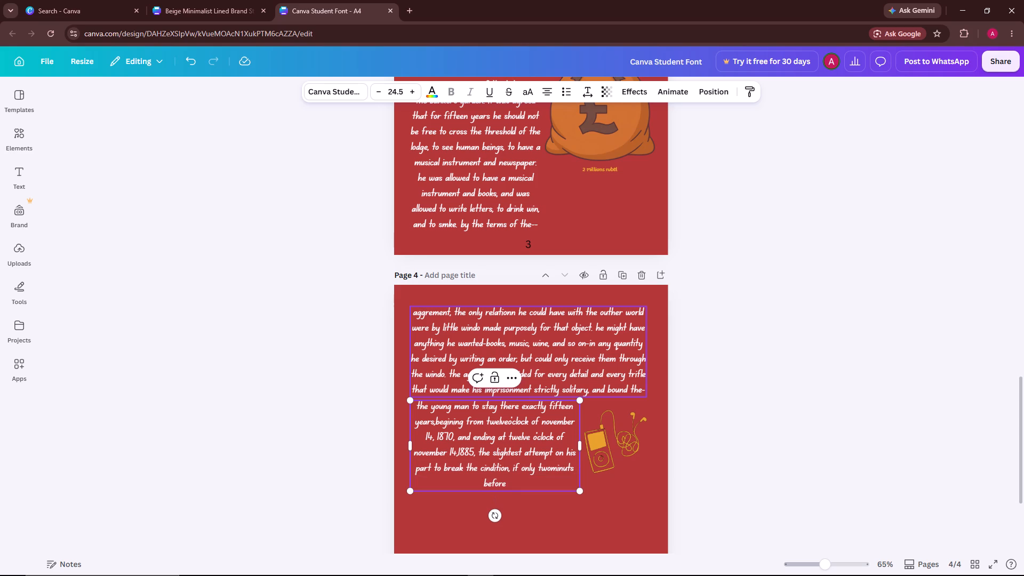
{"action": "key", "text": "space"}
{"action": "type", "text": "the"}
{"action": "key", "text": "space"}
{"action": "type", "text": "end"}
{"action": "key", "text": "space"}
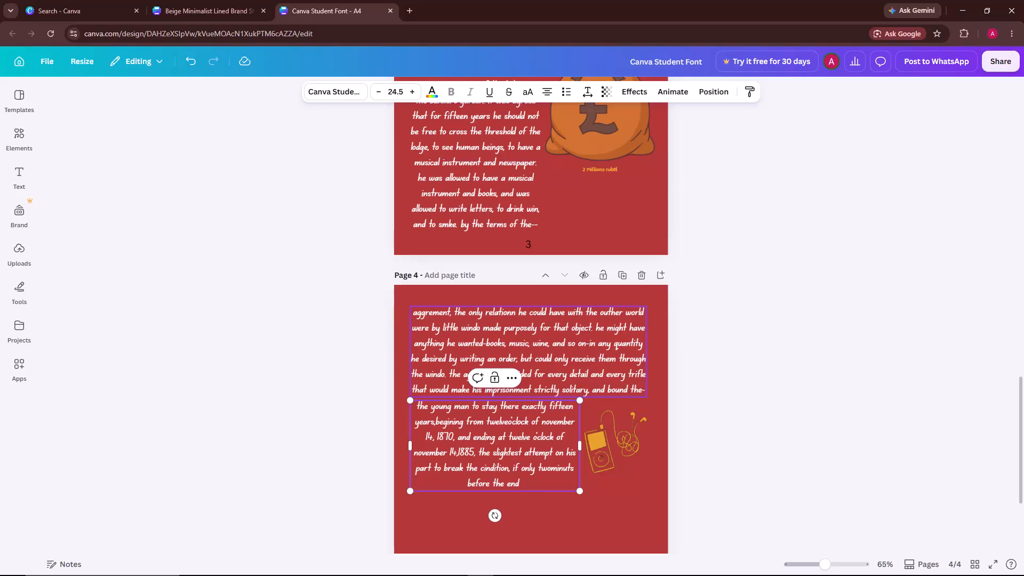
{"action": "key", "text": "BackSpace"}
{"action": "key", "text": "comma"}
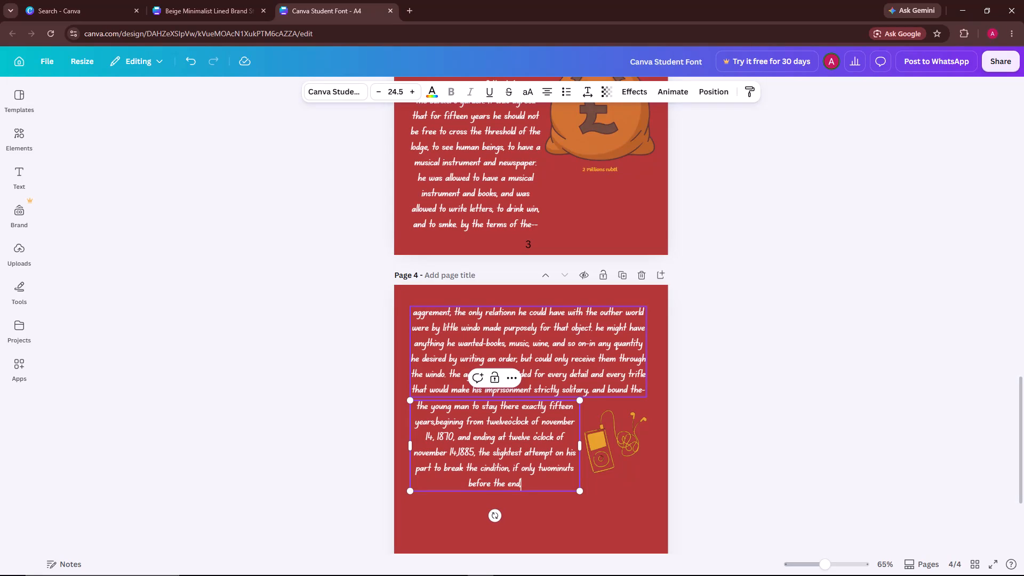
{"action": "key", "text": "comma"}
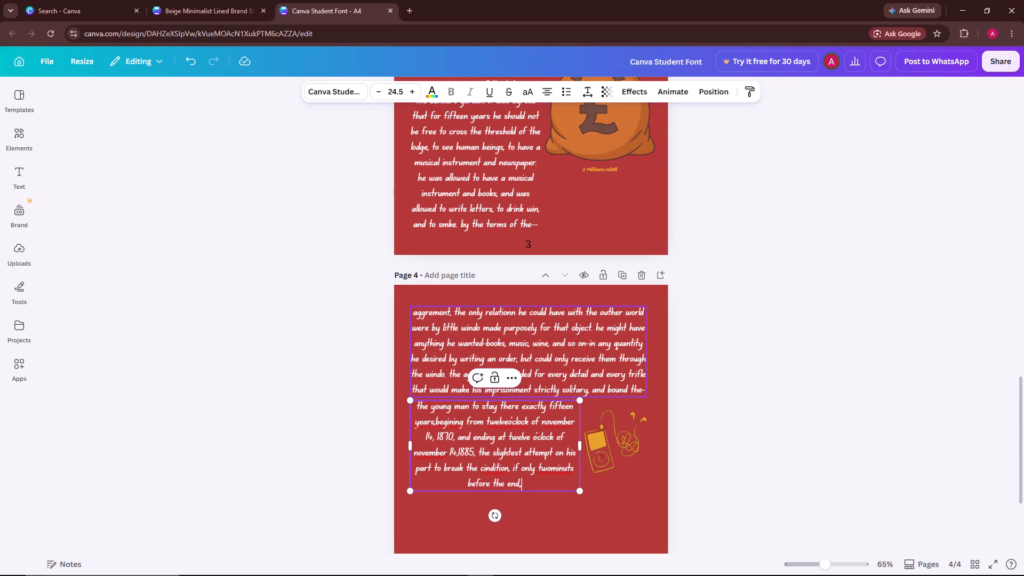
{"action": "key", "text": "space"}
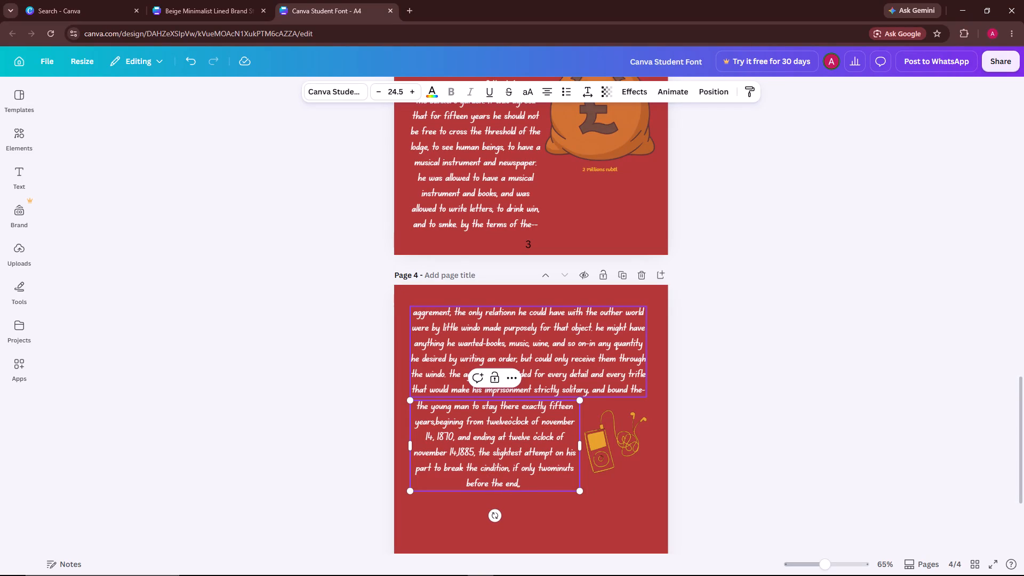
Extend the narrow text box's sentence with "release the bankerfrom the obligation".
{"action": "type", "text": "re"}
{"action": "type", "text": "lease"}
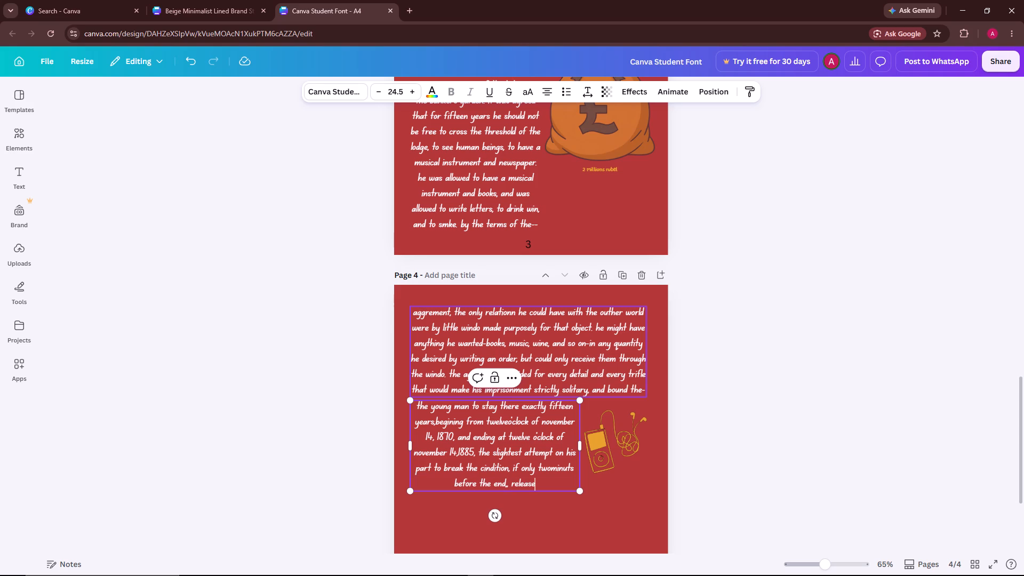
{"action": "key", "text": "space"}
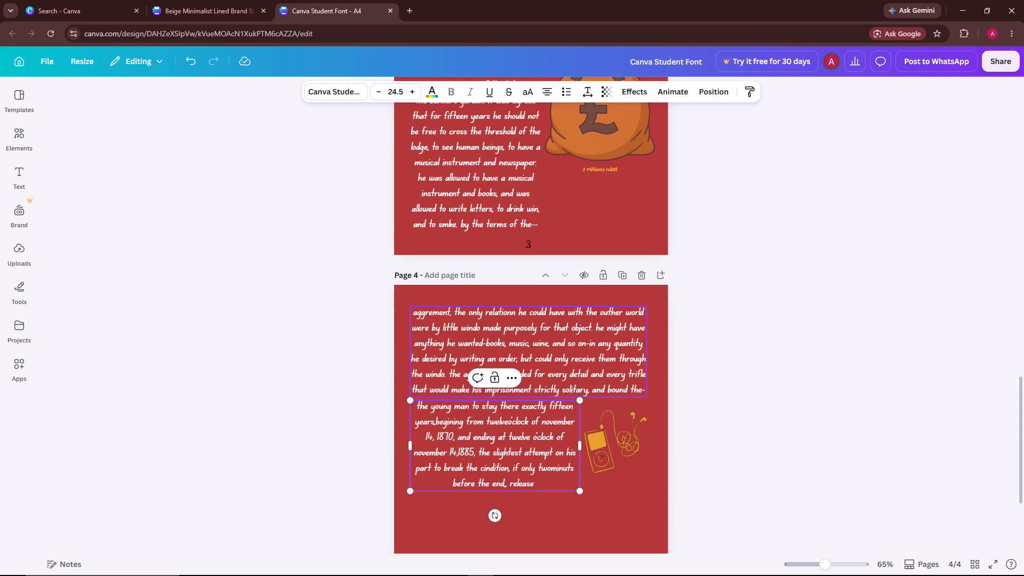
{"action": "type", "text": "the banker"}
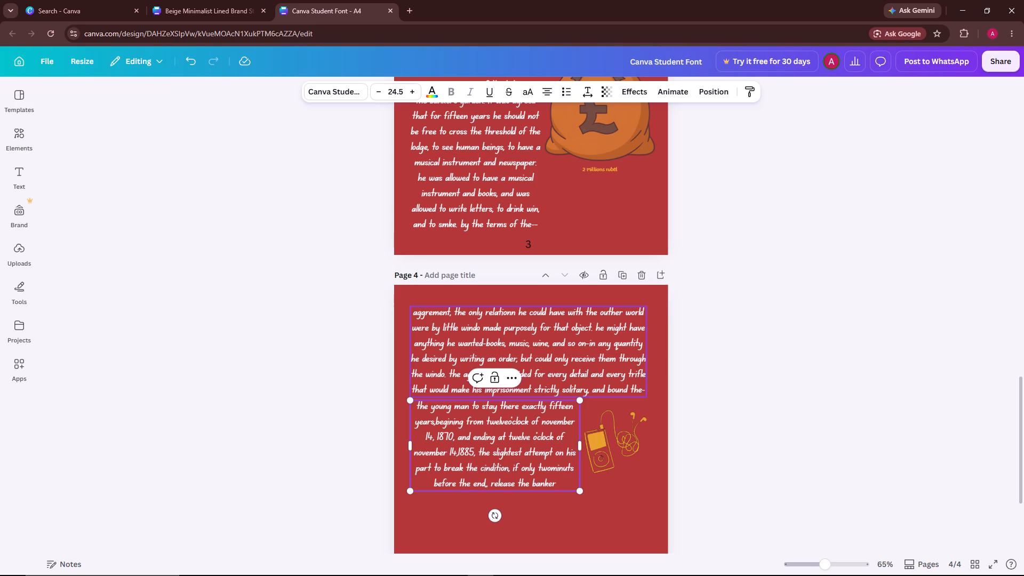
{"action": "type", "text": "from"}
{"action": "key", "text": "space"}
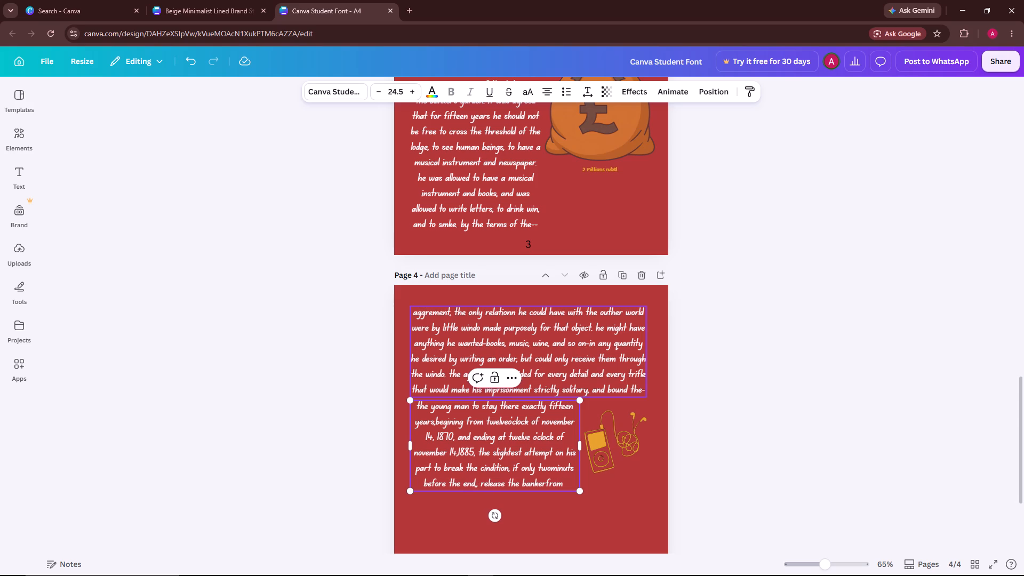
{"action": "type", "text": "the"}
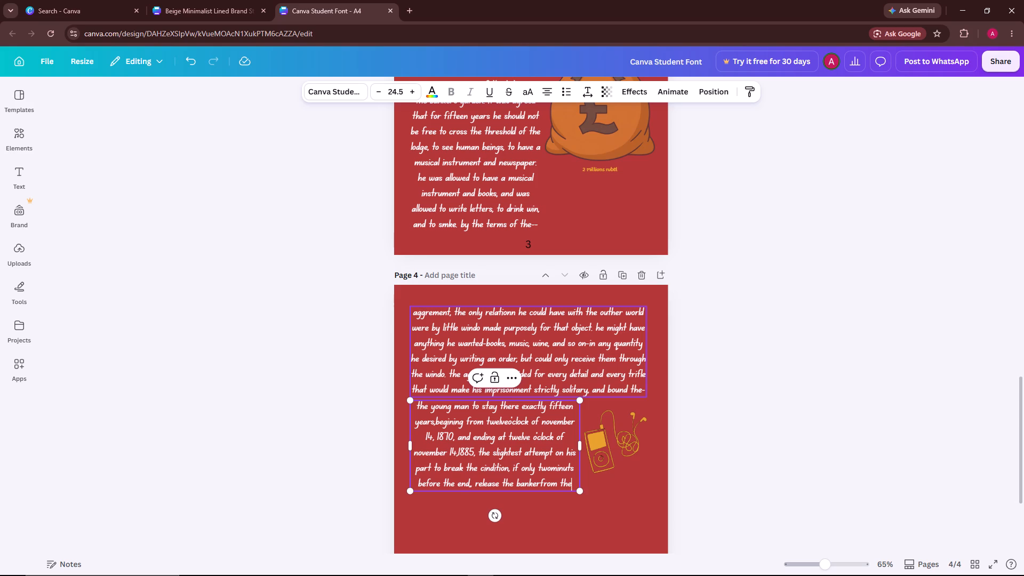
{"action": "key", "text": "space"}
{"action": "type", "text": "obligation"}
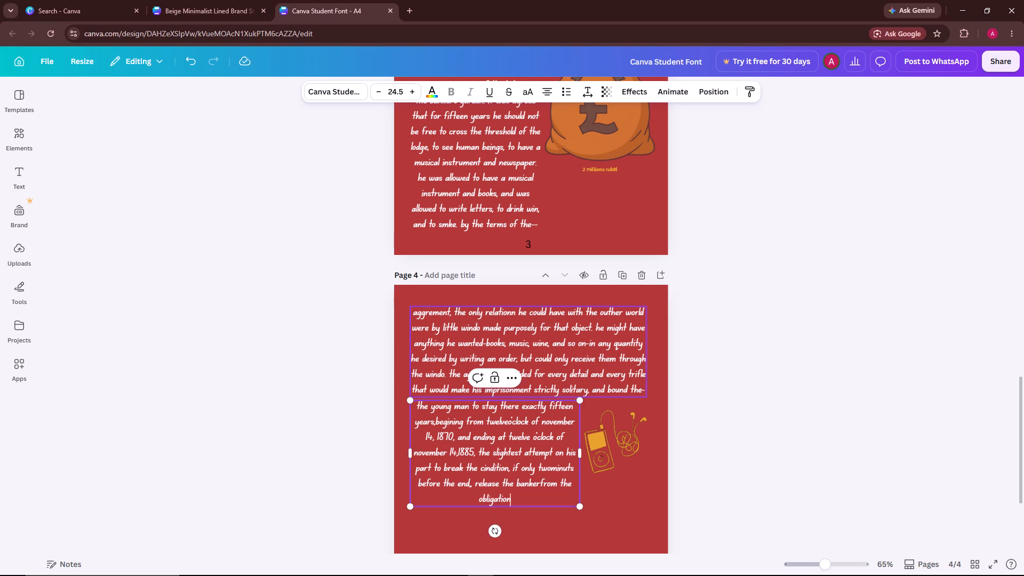
Delete the word "obligation" from the end of the narrow text box on page 4 and leave text editing.
{"action": "key", "text": "BackSpace"}
{"action": "key", "text": "BackSpace"}
{"action": "key", "text": "BackSpace"}
{"action": "key", "text": "BackSpace"}
{"action": "key", "text": "BackSpace"}
{"action": "key", "text": "BackSpace"}
{"action": "key", "text": "BackSpace"}
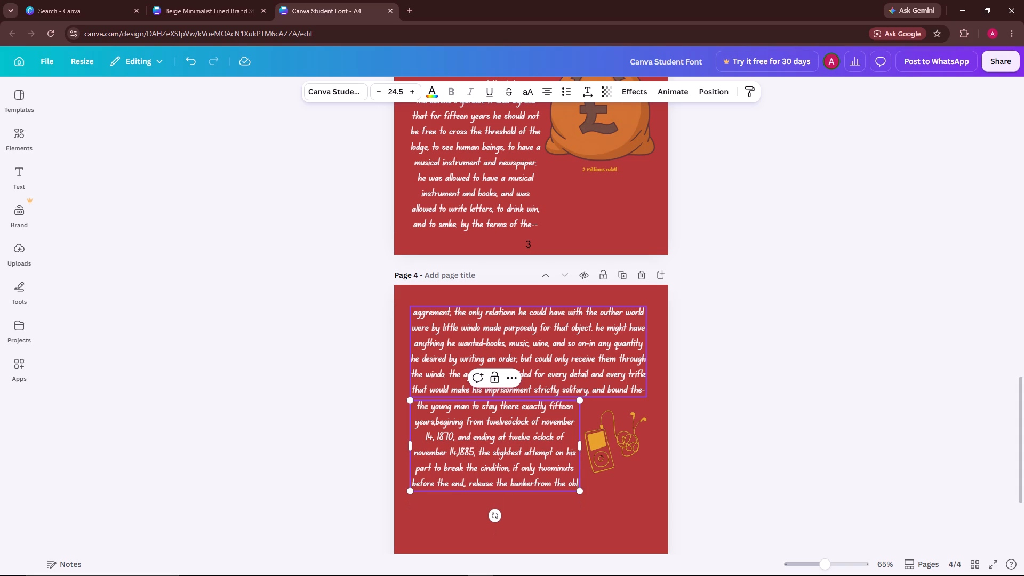
{"action": "key", "text": "BackSpace"}
{"action": "key", "text": "BackSpace"}
{"action": "key", "text": "BackSpace"}
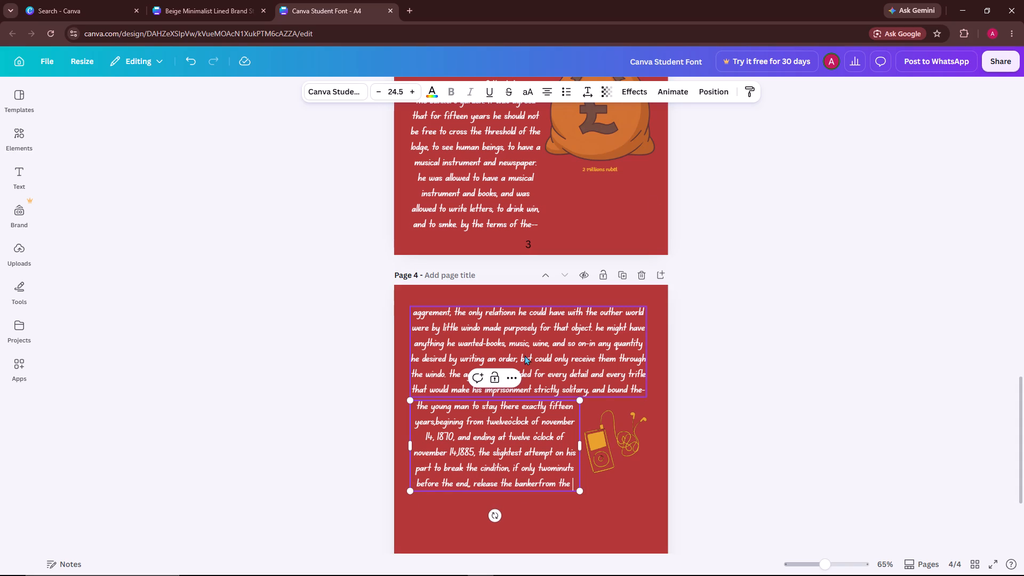
{"action": "left_click", "coordinate": [717, 409]}
{"action": "scroll", "coordinate": [514, 423], "scroll_direction": "down", "scroll_amount": 2}
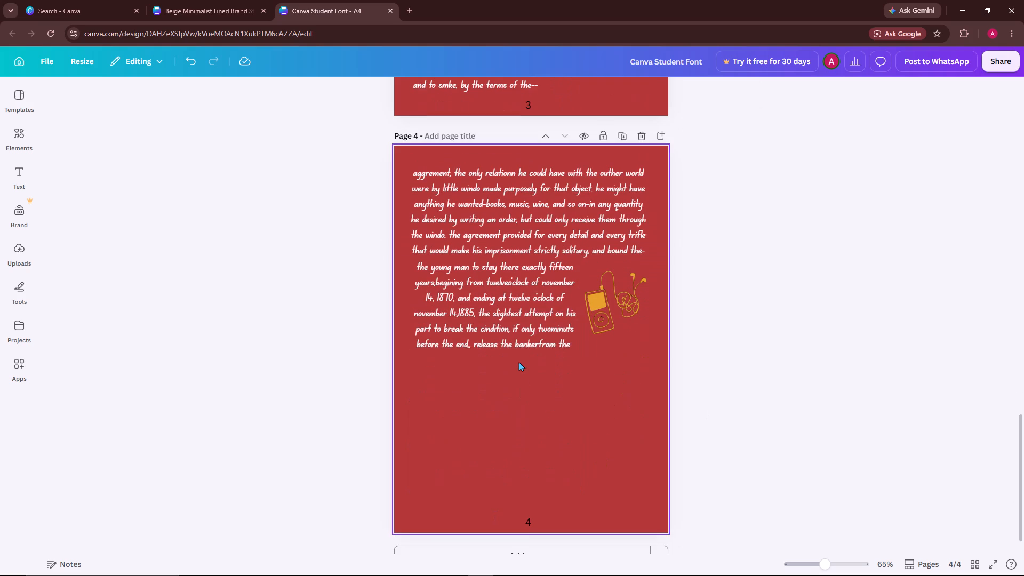
{"action": "left_click", "coordinate": [510, 306]}
{"action": "left_click", "coordinate": [739, 279]}
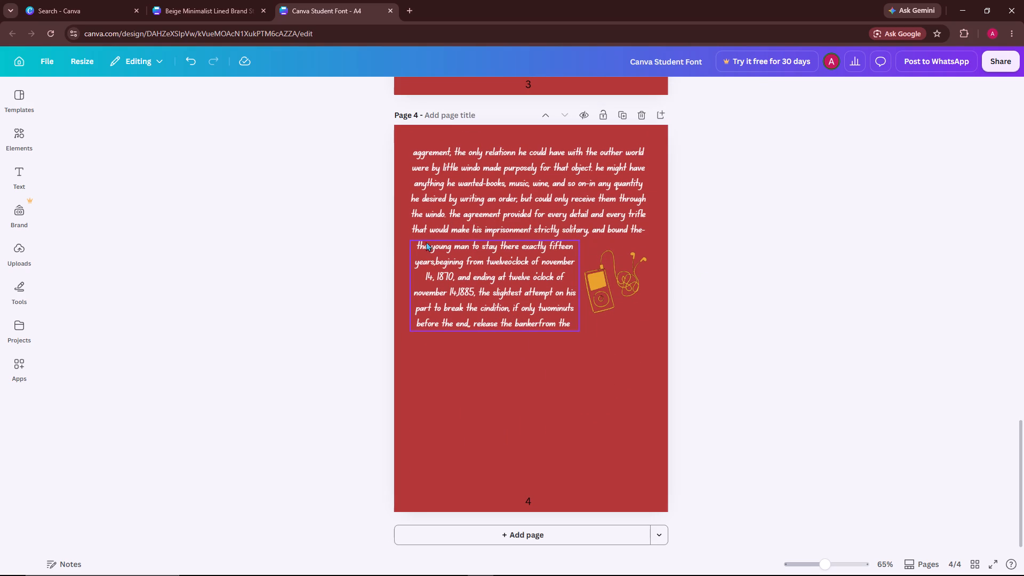
Search the elements library for "conditioning picture", replacing the earlier search term.
{"action": "left_click", "coordinate": [25, 104]}
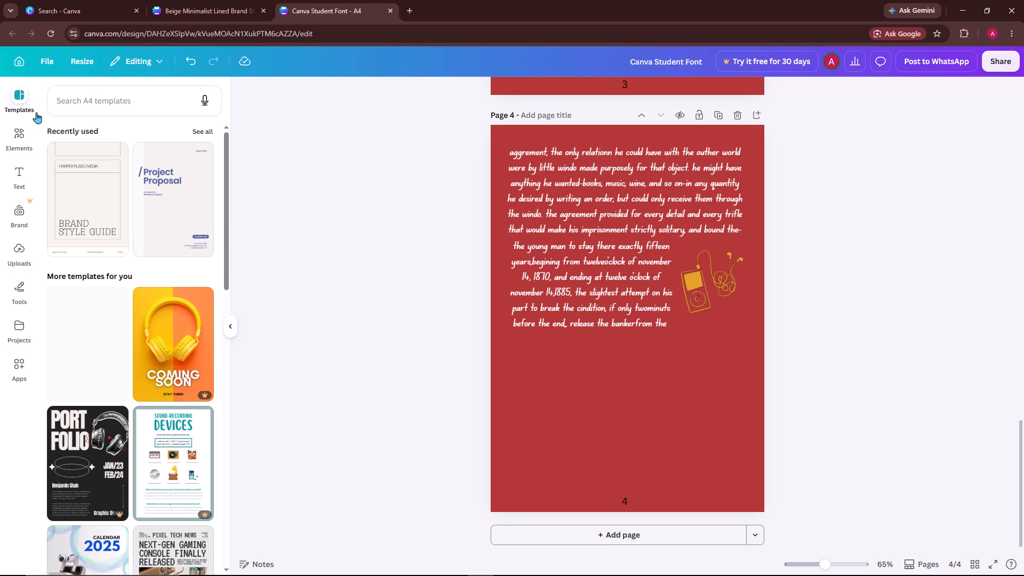
{"action": "left_click", "coordinate": [17, 141]}
{"action": "left_click", "coordinate": [96, 105]}
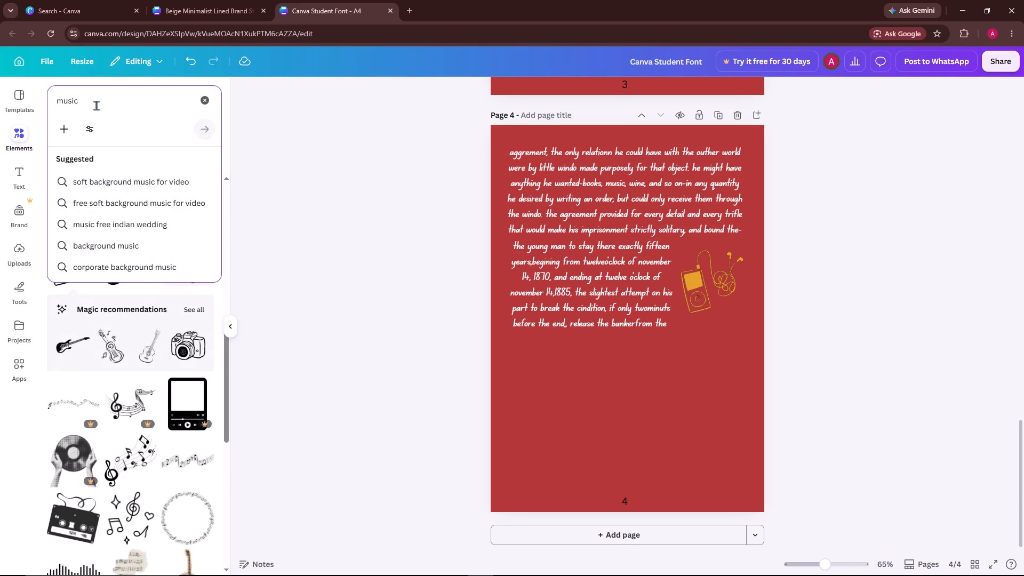
{"action": "key", "text": "BackSpace"}
{"action": "key", "text": "BackSpace"}
{"action": "key", "text": "BackSpace"}
{"action": "key", "text": "BackSpace"}
{"action": "key", "text": "BackSpace"}
{"action": "key", "text": "BackSpace"}
{"action": "key", "text": "BackSpace"}
{"action": "key", "text": "BackSpace"}
{"action": "key", "text": "BackSpace"}
{"action": "key", "text": "BackSpace"}
{"action": "key", "text": "BackSpace"}
{"action": "key", "text": "BackSpace"}
{"action": "key", "text": "BackSpace"}
{"action": "key", "text": "BackSpace"}
{"action": "key", "text": "BackSpace"}
{"action": "key", "text": "BackSpace"}
{"action": "key", "text": "BackSpace"}
{"action": "key", "text": "BackSpace"}
{"action": "key", "text": "BackSpace"}
{"action": "key", "text": "BackSpace"}
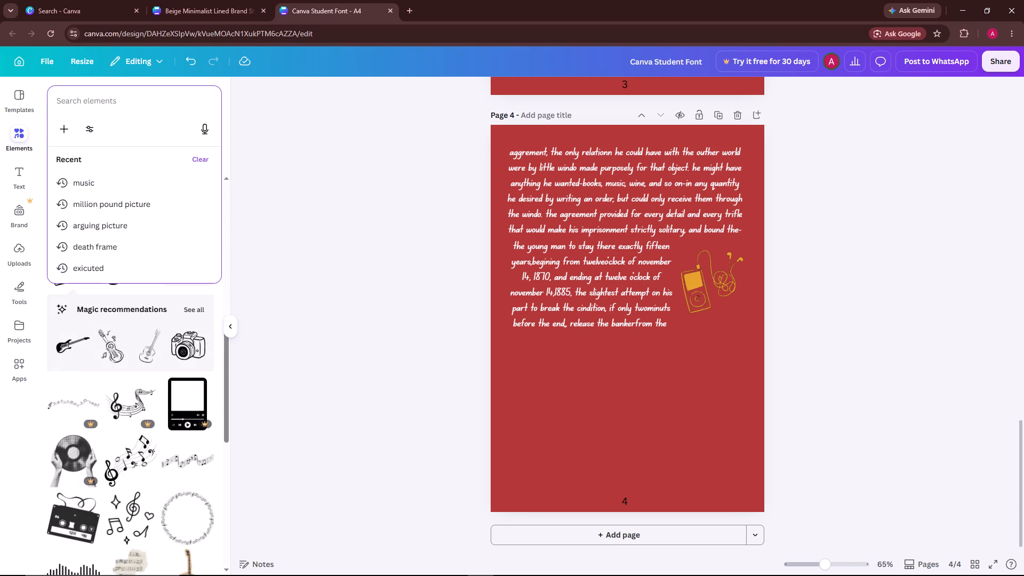
{"action": "type", "text": "condition"}
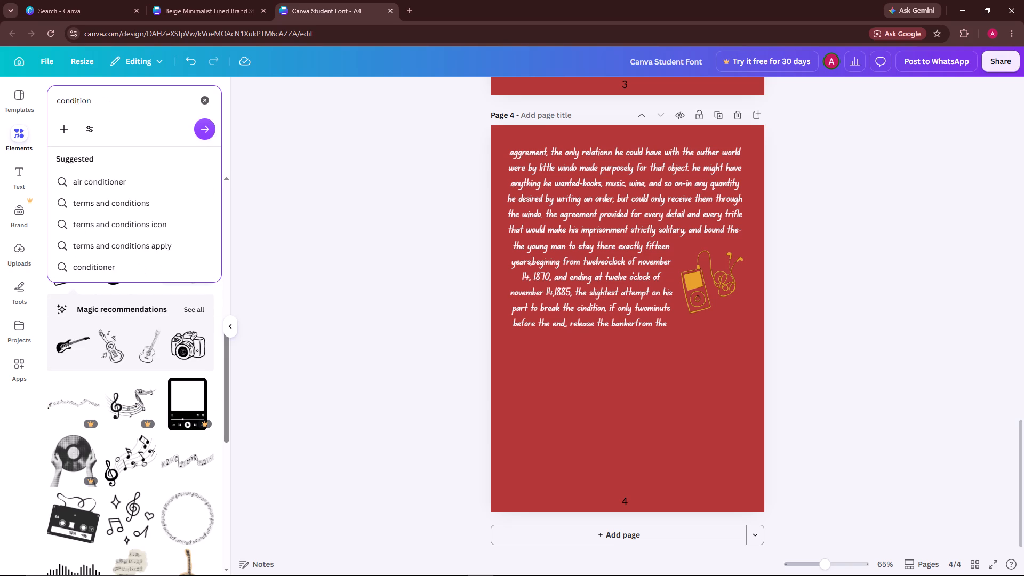
{"action": "type", "text": "ing picture"}
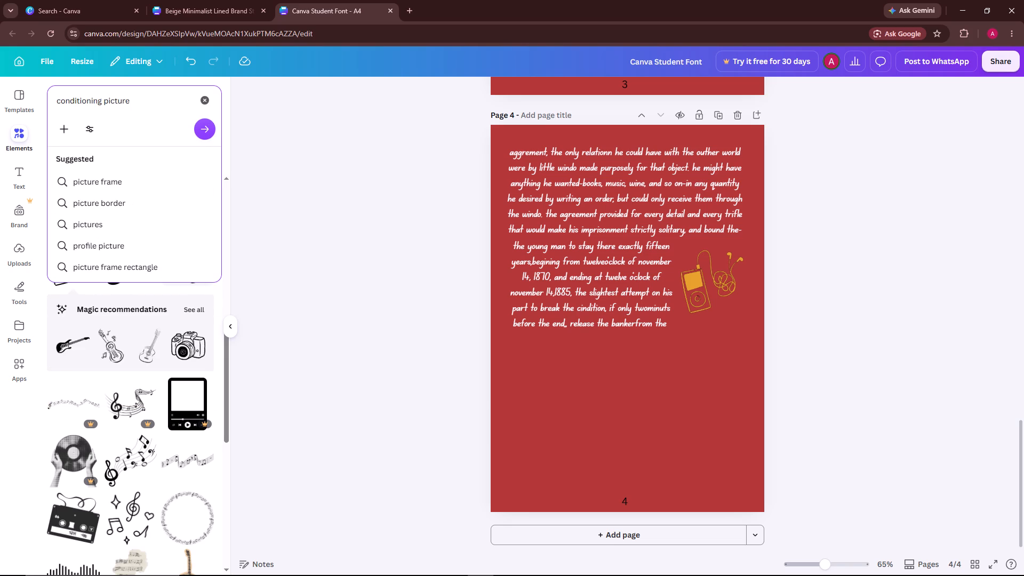
{"action": "key", "text": "Return"}
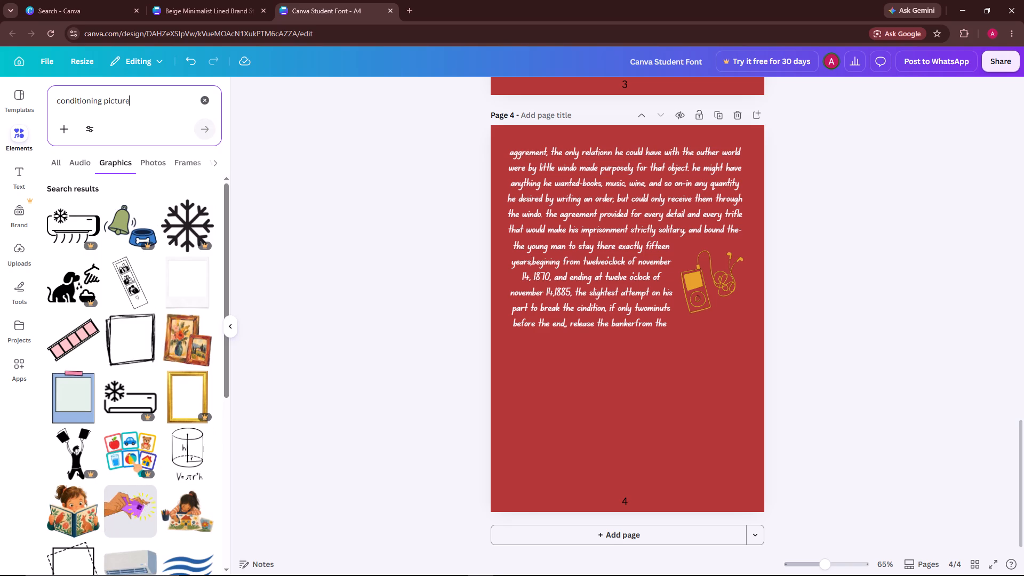
Look through the "conditioning picture" graphics for an illustration that suits the page 4 story.
{"action": "scroll", "coordinate": [52, 227], "scroll_direction": "down", "scroll_amount": 1}
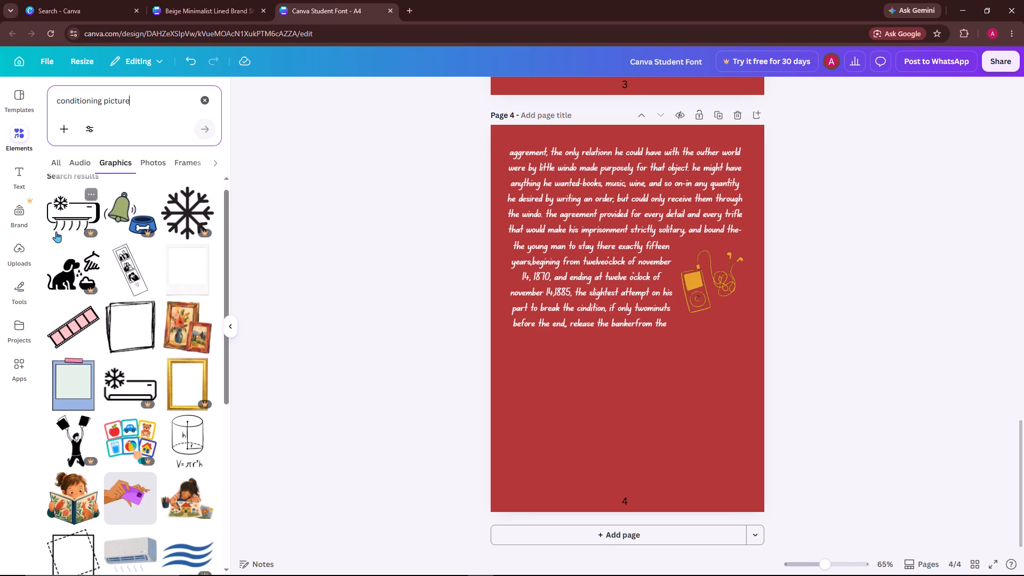
{"action": "scroll", "coordinate": [81, 235], "scroll_direction": "down", "scroll_amount": 5}
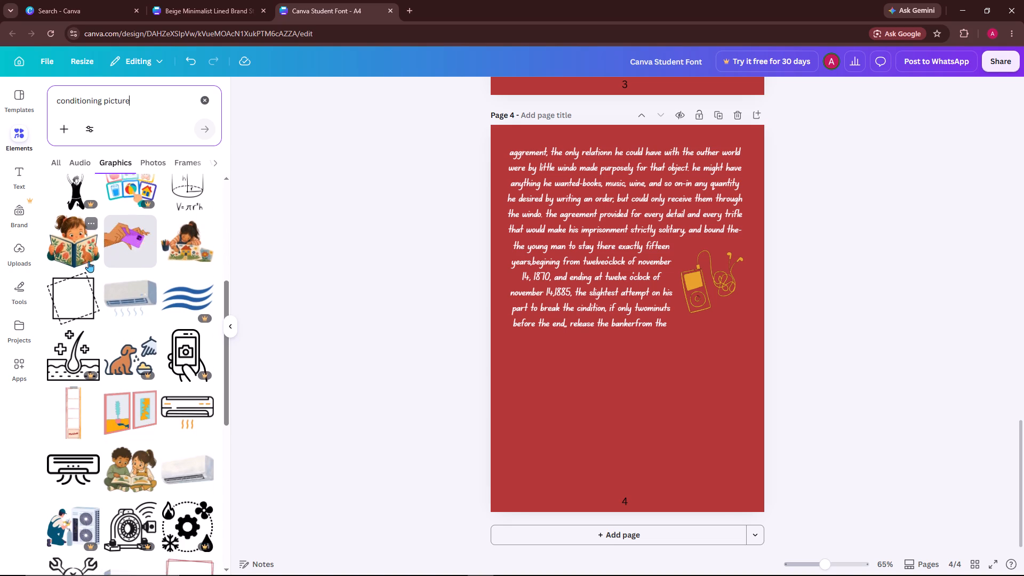
{"action": "scroll", "coordinate": [89, 261], "scroll_direction": "down", "scroll_amount": 3}
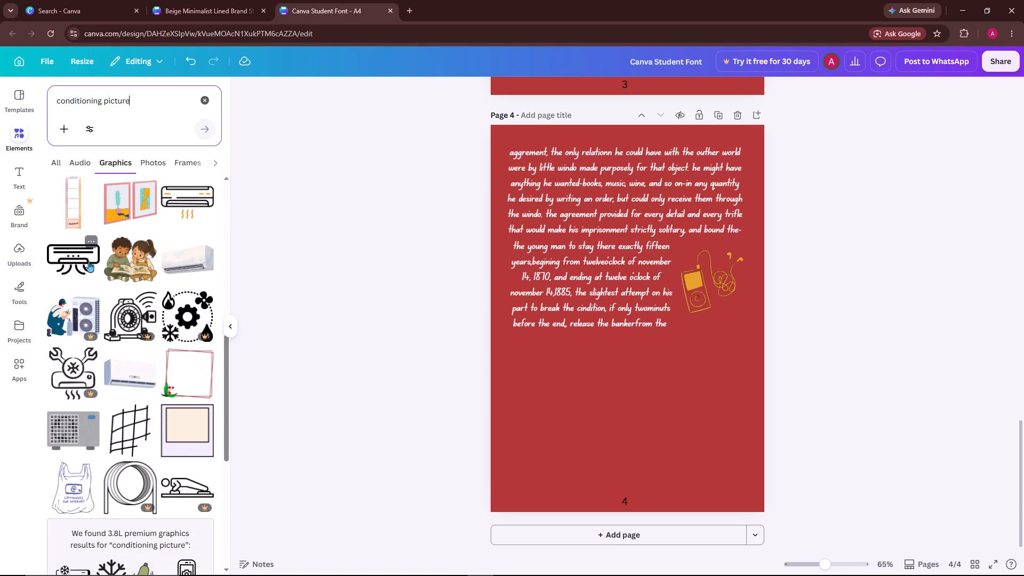
{"action": "scroll", "coordinate": [89, 261], "scroll_direction": "down", "scroll_amount": 9}
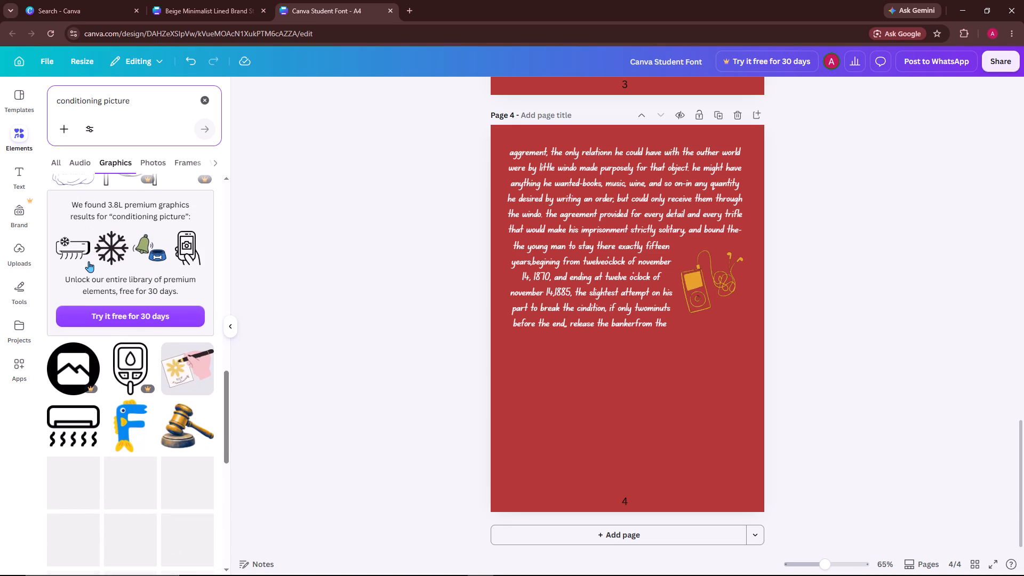
{"action": "scroll", "coordinate": [89, 261], "scroll_direction": "down", "scroll_amount": 5}
{"action": "scroll", "coordinate": [89, 261], "scroll_direction": "up", "scroll_amount": 10}
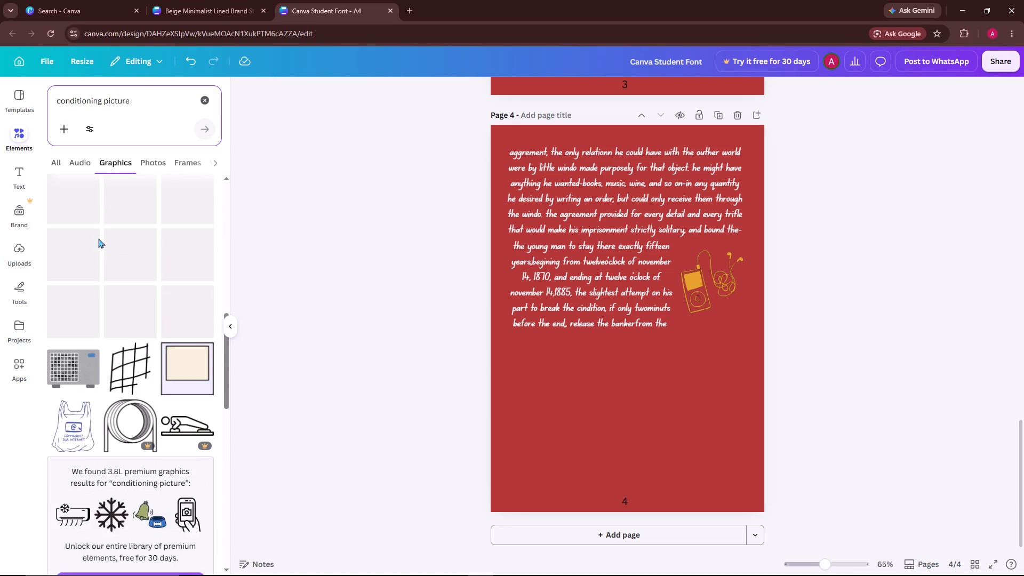
{"action": "scroll", "coordinate": [101, 221], "scroll_direction": "up", "scroll_amount": 7}
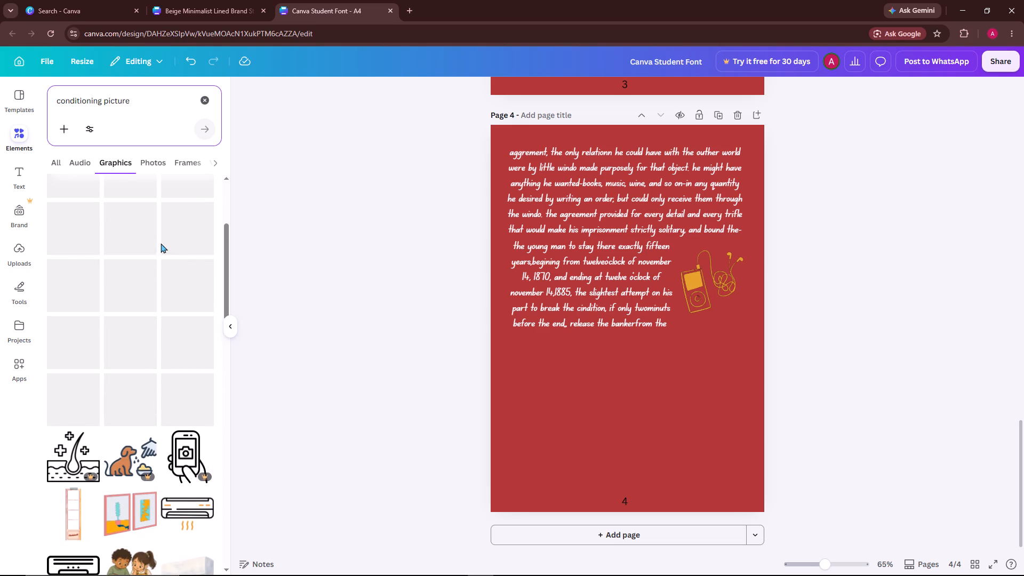
{"action": "scroll", "coordinate": [142, 168], "scroll_direction": "up", "scroll_amount": 1}
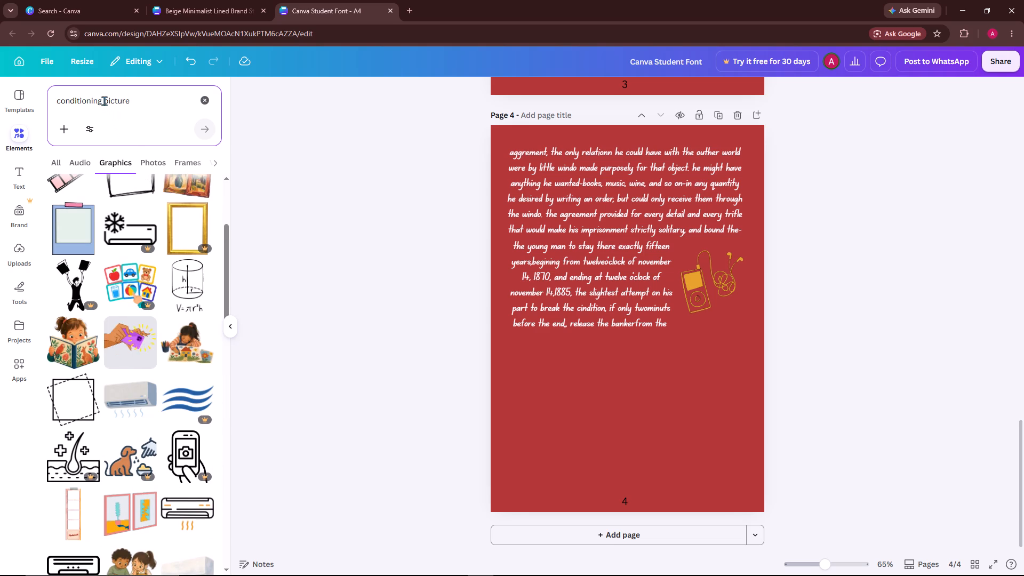
Change the elements search to "candition picture" and run it.
{"action": "left_click", "coordinate": [104, 101]}
{"action": "left_click", "coordinate": [101, 98]}
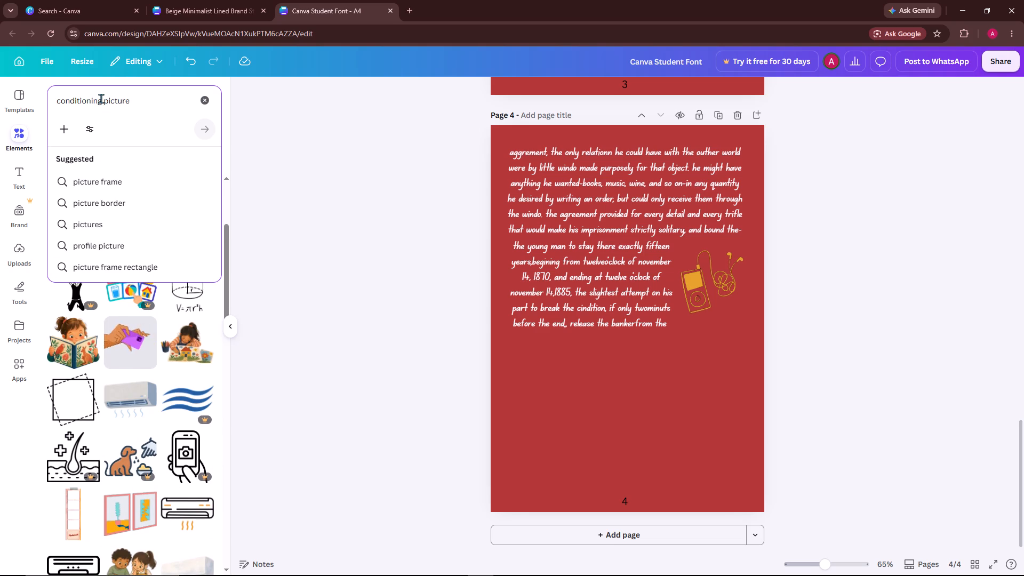
{"action": "key", "text": "BackSpace"}
{"action": "key", "text": "BackSpace"}
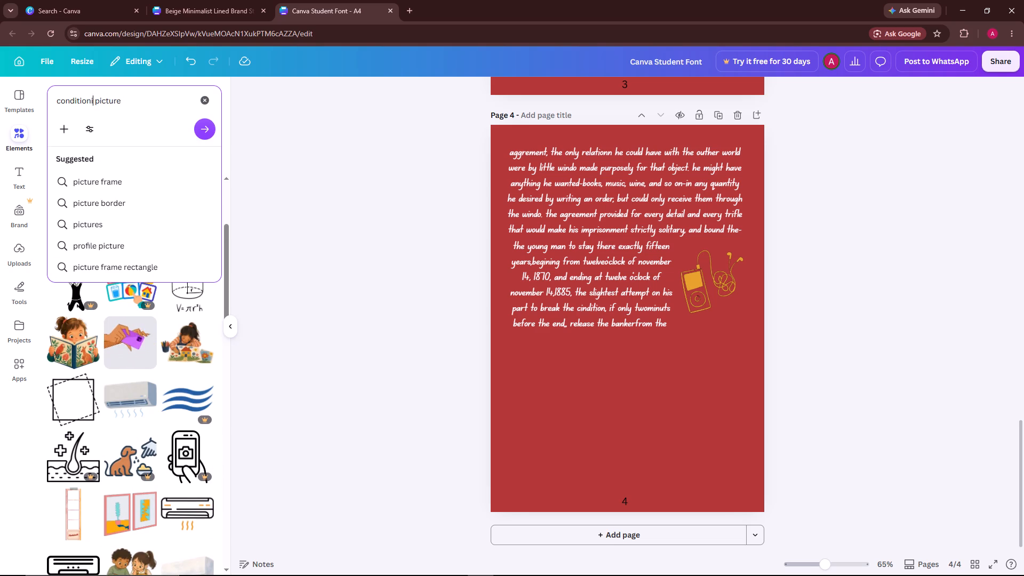
{"action": "key", "text": "BackSpace"}
{"action": "key", "text": "BackSpace"}
{"action": "key", "text": "BackSpace"}
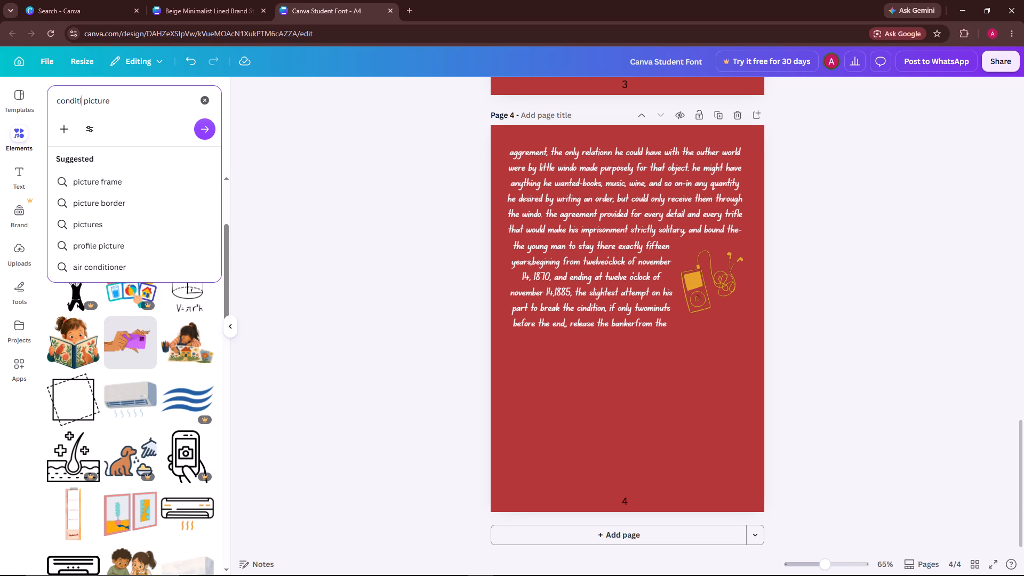
{"action": "key", "text": "BackSpace"}
{"action": "key", "text": "BackSpace"}
{"action": "key", "text": "BackSpace"}
{"action": "key", "text": "BackSpace"}
{"action": "key", "text": "BackSpace"}
{"action": "key", "text": "BackSpace"}
{"action": "key", "text": "BackSpace"}
{"action": "key", "text": "BackSpace"}
{"action": "key", "text": "BackSpace"}
{"action": "key", "text": "BackSpace"}
{"action": "key", "text": "BackSpace"}
{"action": "key", "text": "BackSpace"}
{"action": "key", "text": "BackSpace"}
{"action": "key", "text": "BackSpace"}
{"action": "key", "text": "BackSpace"}
{"action": "key", "text": "BackSpace"}
{"action": "key", "text": "BackSpace"}
{"action": "key", "text": "BackSpace"}
{"action": "key", "text": "BackSpace"}
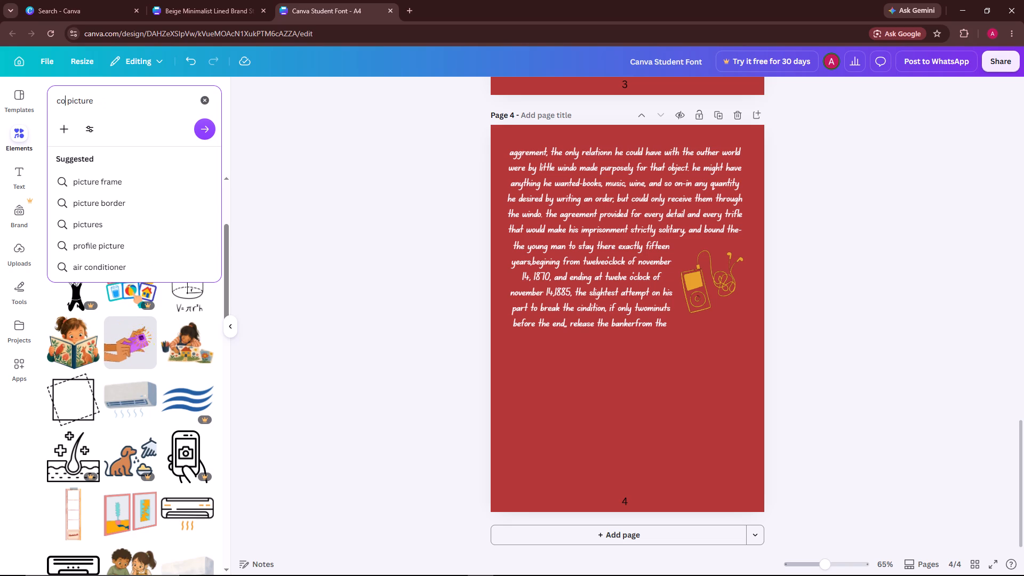
{"action": "type", "text": "candition"}
{"action": "key", "text": "Return"}
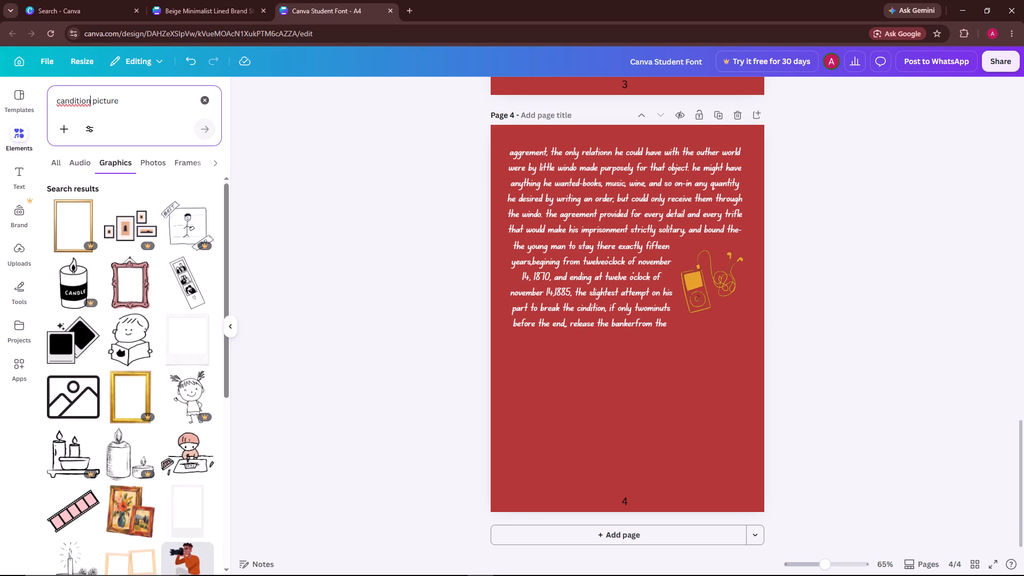
Add the dark navy film-strip frame graphic from the search results to page 4 below the story text.
{"action": "scroll", "coordinate": [88, 105], "scroll_direction": "down", "scroll_amount": 2}
{"action": "scroll", "coordinate": [83, 306], "scroll_direction": "down", "scroll_amount": 5}
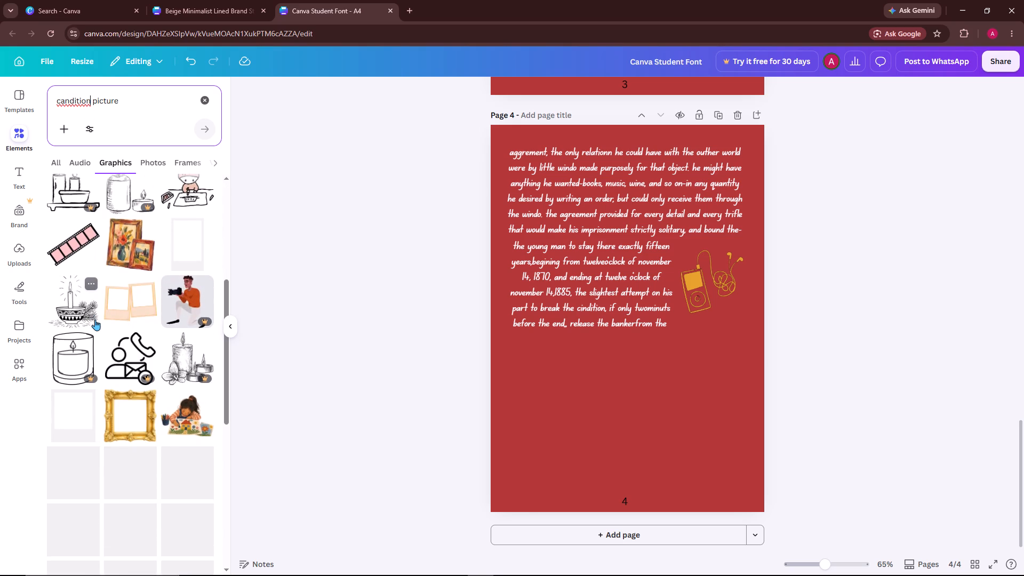
{"action": "scroll", "coordinate": [95, 319], "scroll_direction": "down", "scroll_amount": 2}
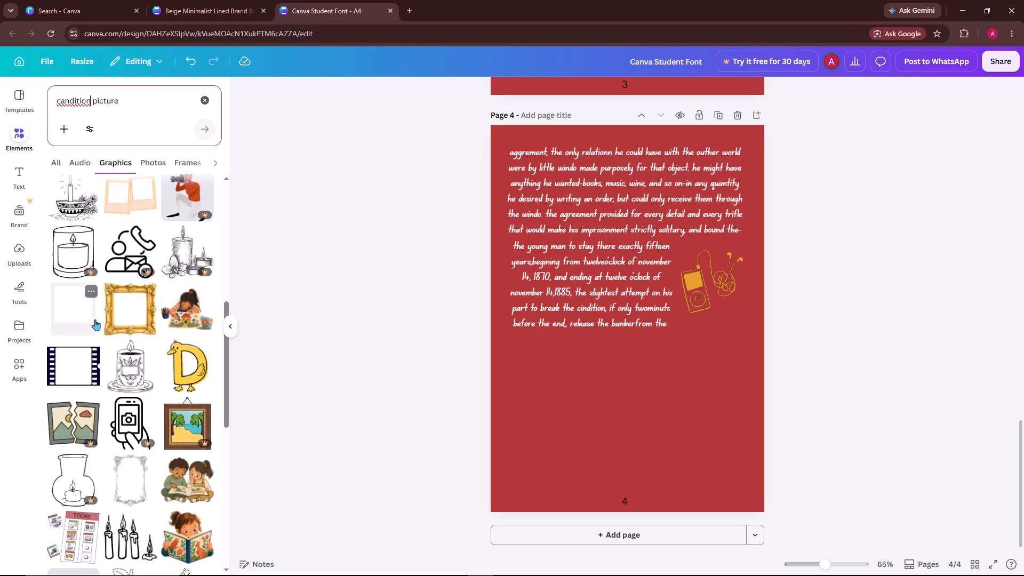
{"action": "scroll", "coordinate": [95, 319], "scroll_direction": "down", "scroll_amount": 1}
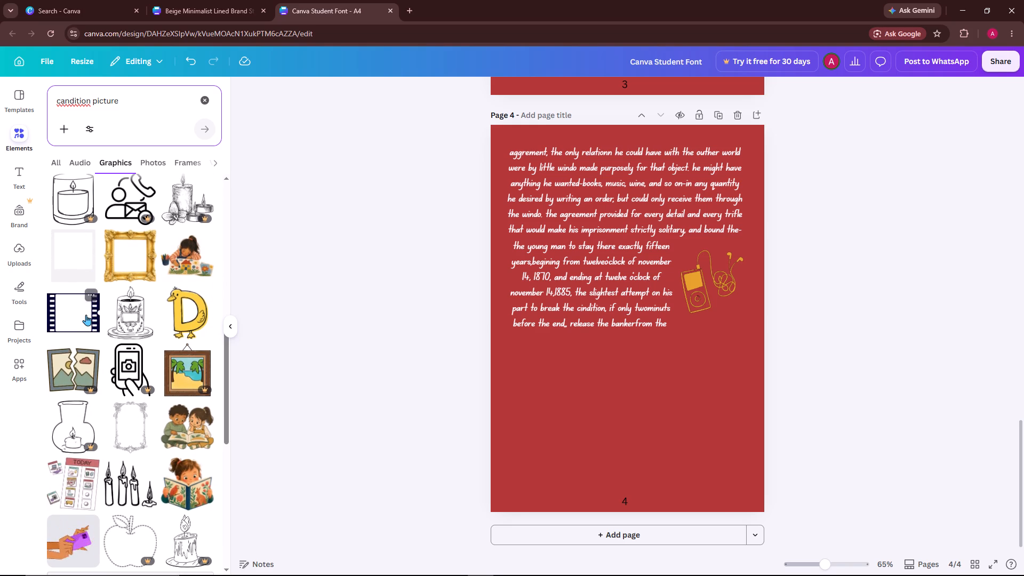
{"action": "left_click_drag", "start_coordinate": [86, 315], "coordinate": [213, 325]}
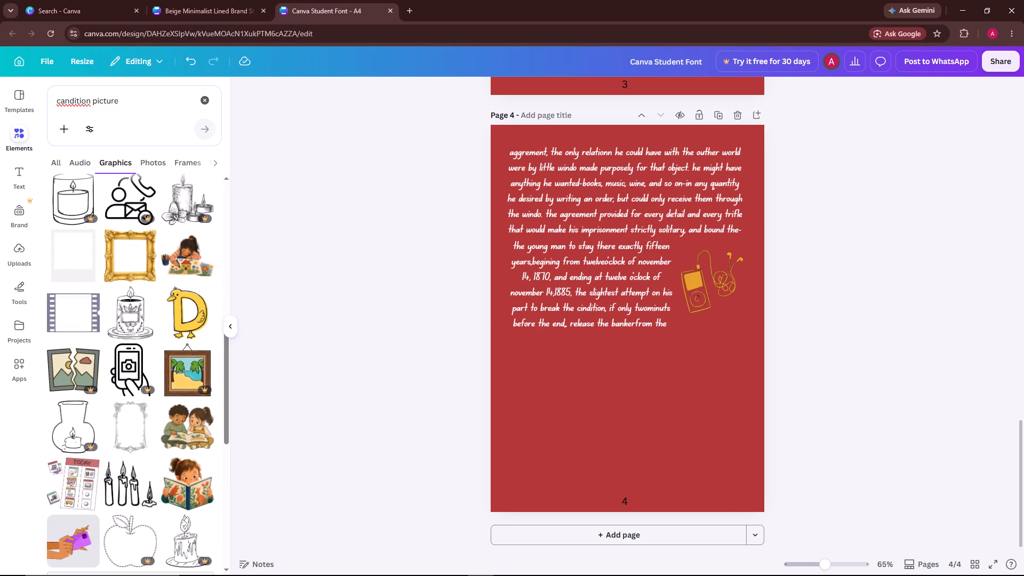
{"action": "left_click_drag", "start_coordinate": [213, 325], "coordinate": [608, 388]}
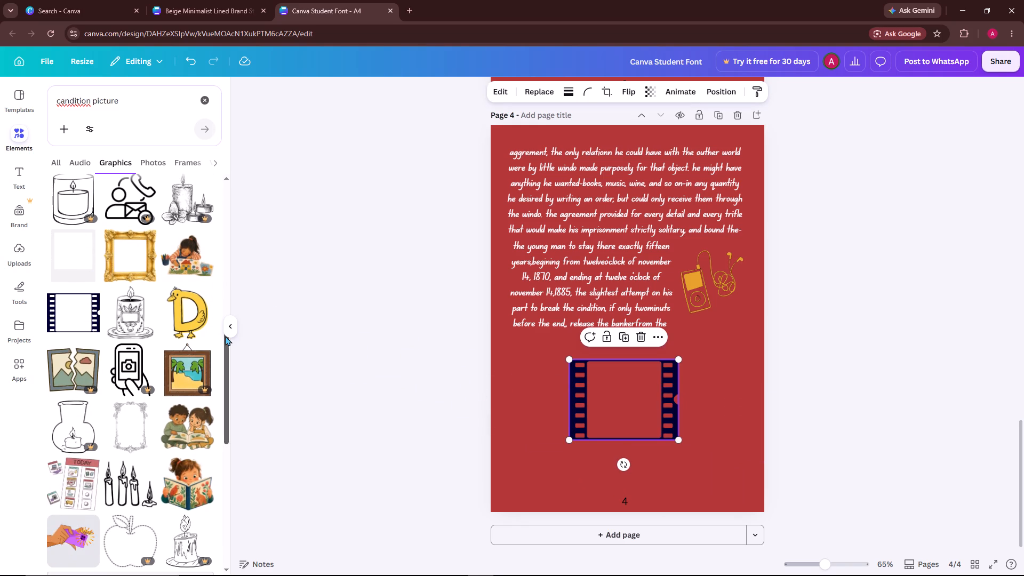
Move the film-strip frame to just beneath the narrow text box, lined up with the text's left edge.
{"action": "left_click", "coordinate": [234, 330]}
{"action": "left_click_drag", "start_coordinate": [542, 394], "coordinate": [488, 389]}
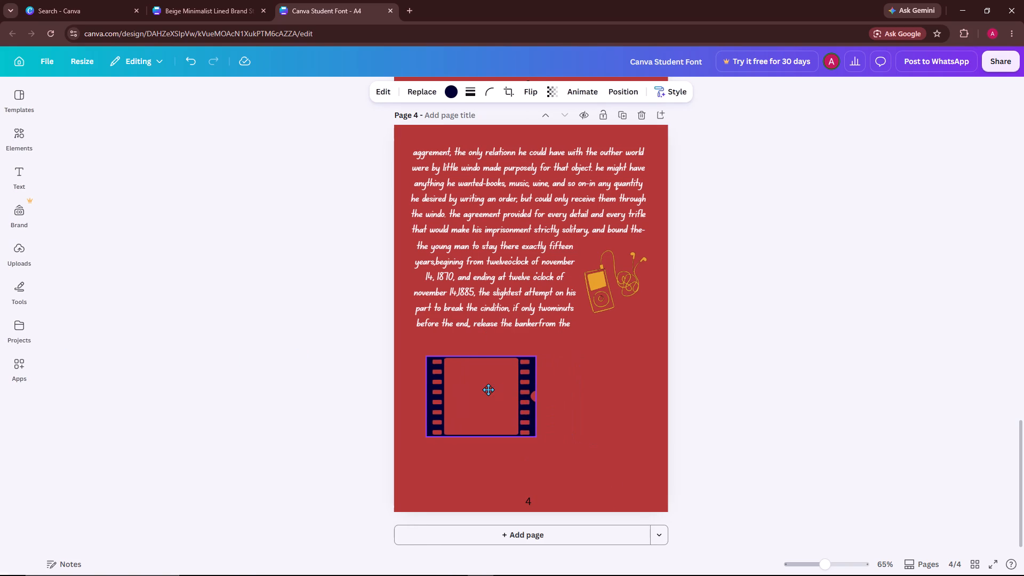
{"action": "left_click_drag", "start_coordinate": [488, 389], "coordinate": [480, 378]}
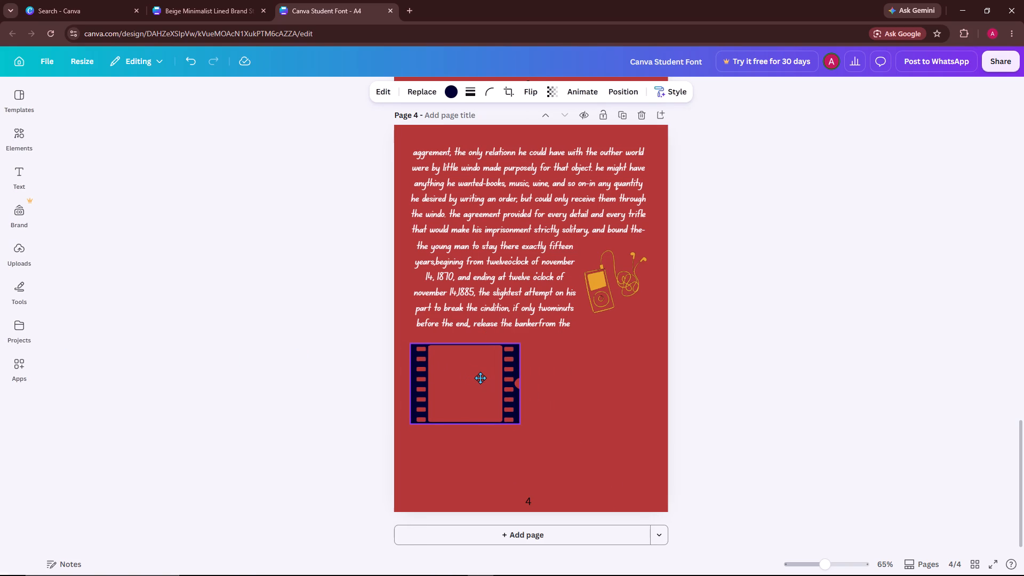
{"action": "left_click_drag", "start_coordinate": [480, 378], "coordinate": [480, 383]}
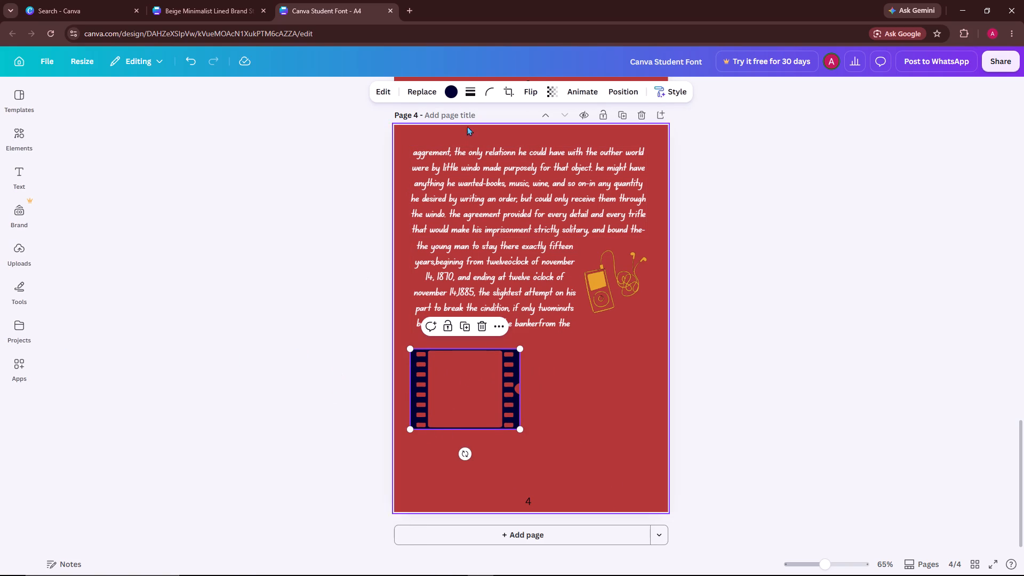
Try several colours on the film-strip frame, settling on light grey #b4b4b4.
{"action": "left_click", "coordinate": [458, 95]}
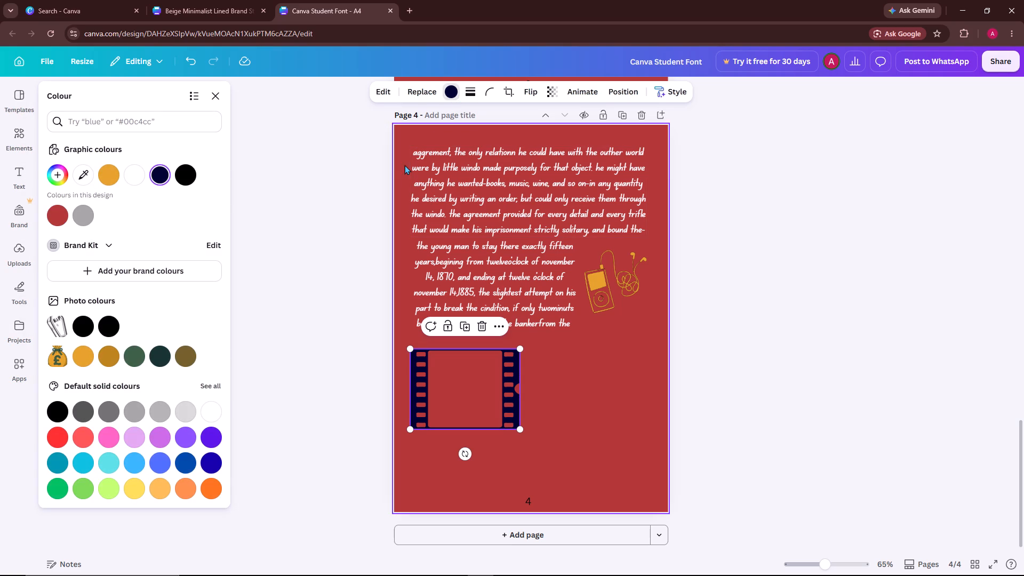
{"action": "left_click", "coordinate": [61, 213]}
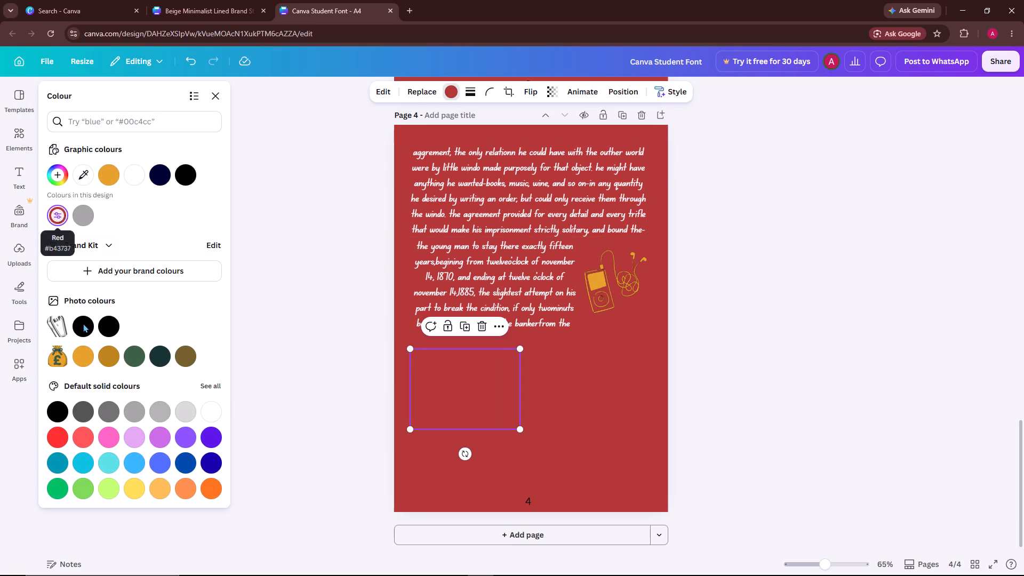
{"action": "left_click", "coordinate": [78, 358]}
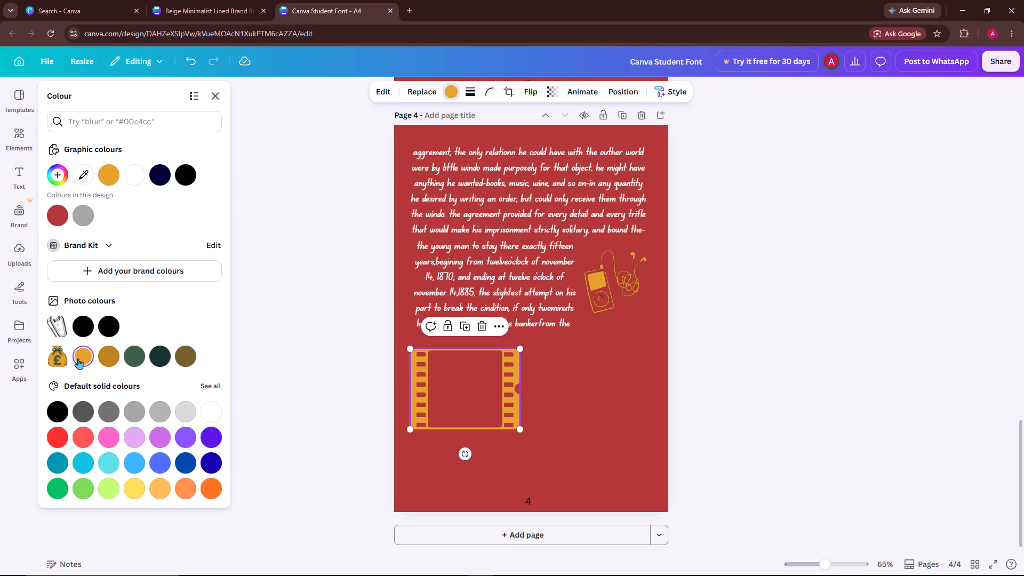
{"action": "left_click", "coordinate": [185, 465]}
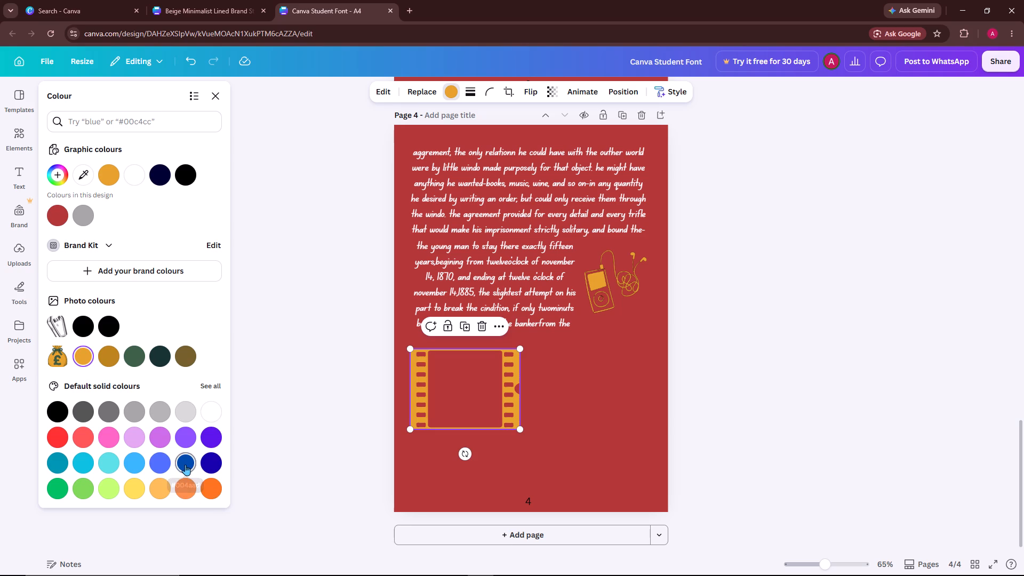
{"action": "left_click", "coordinate": [140, 430]}
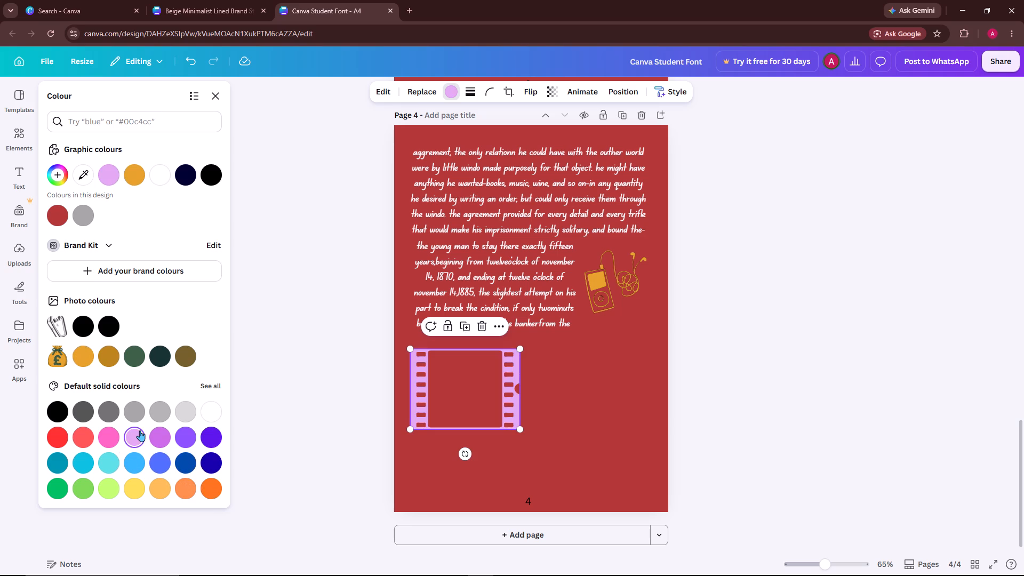
{"action": "left_click", "coordinate": [113, 442]}
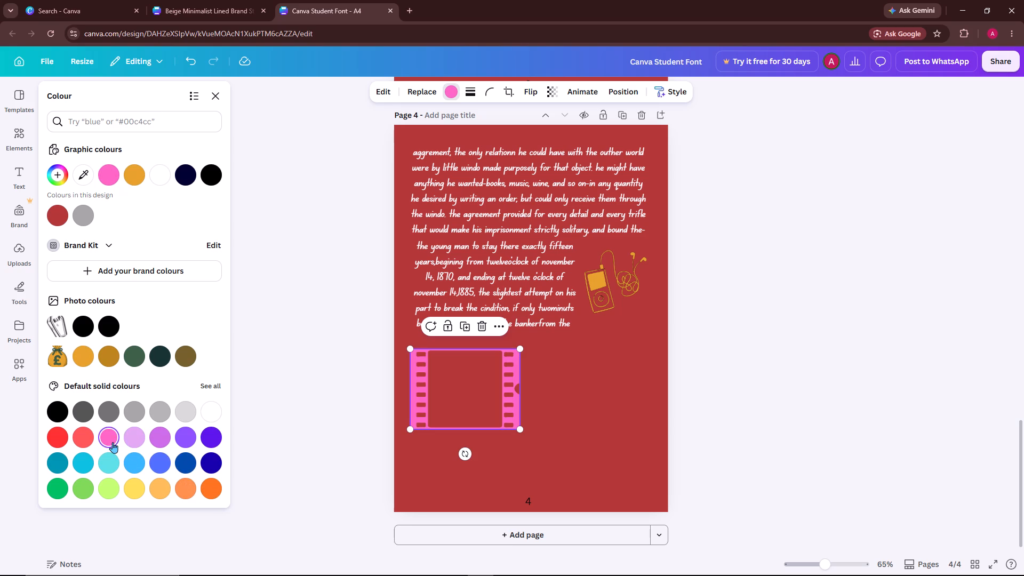
{"action": "left_click", "coordinate": [106, 412]}
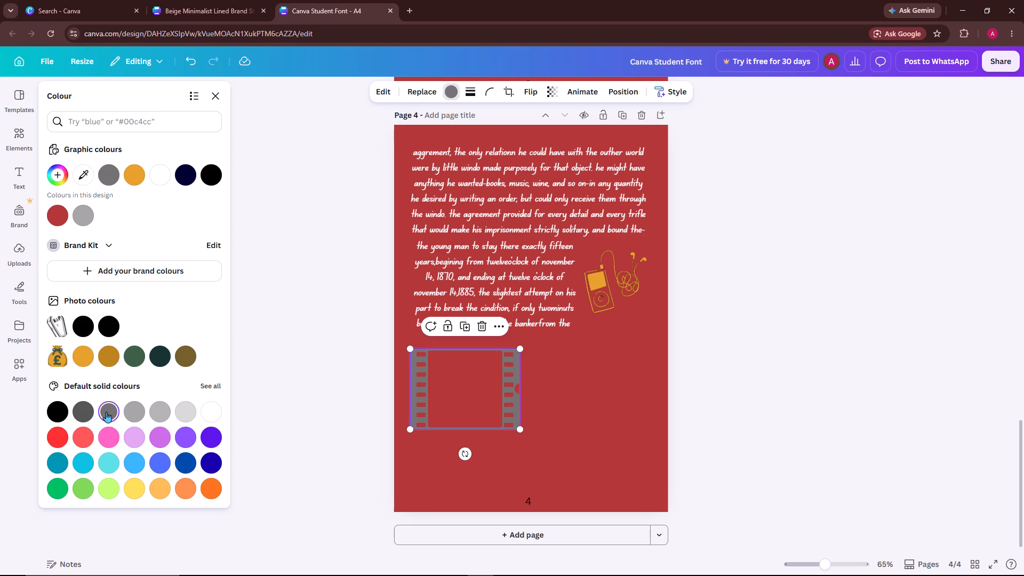
{"action": "left_click", "coordinate": [126, 412]}
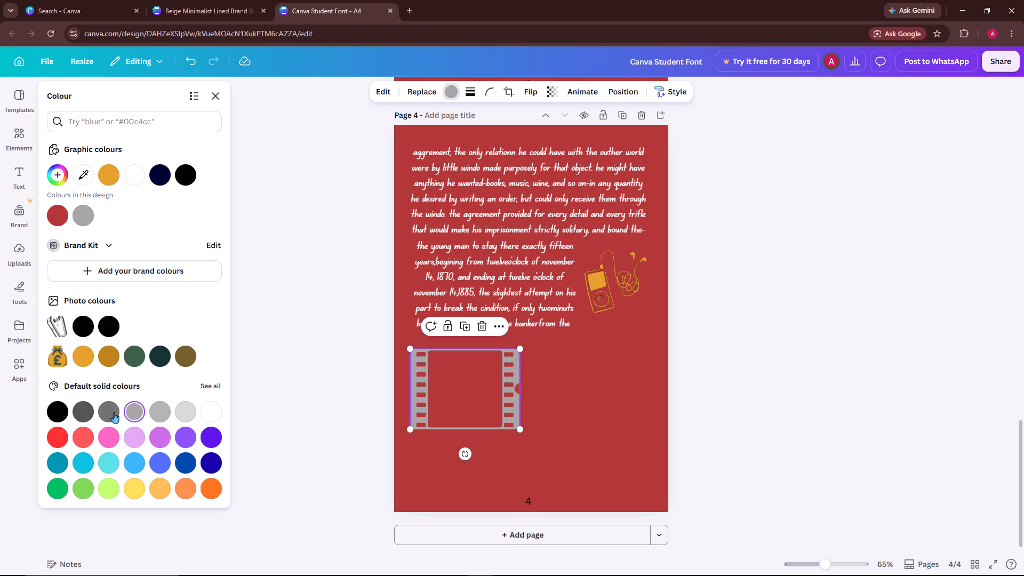
{"action": "left_click", "coordinate": [166, 410]}
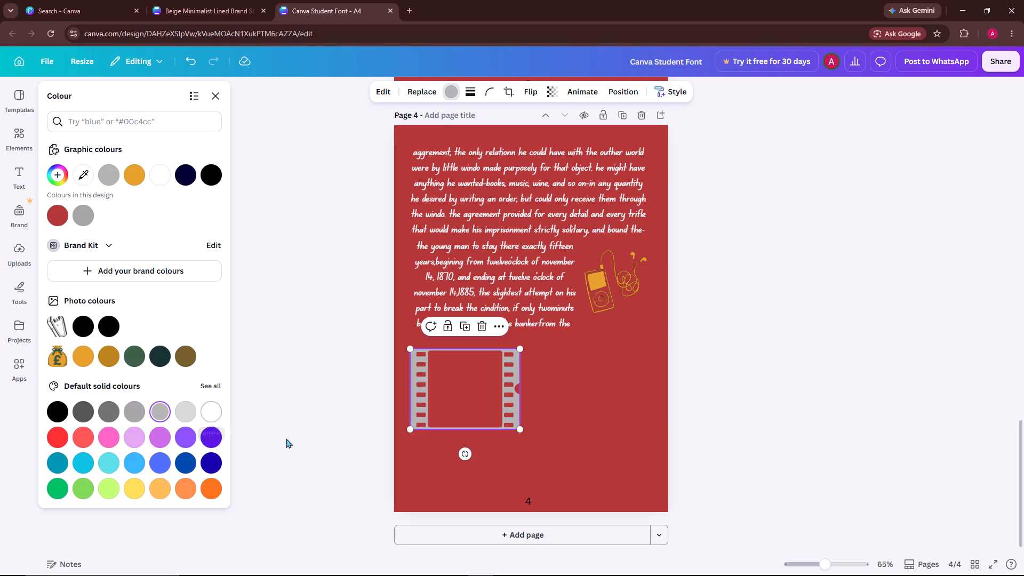
Duplicate the narrow story text box and fit the copy between the film-strip frame and the right edge of the upper paragraph.
{"action": "left_click", "coordinate": [488, 284]}
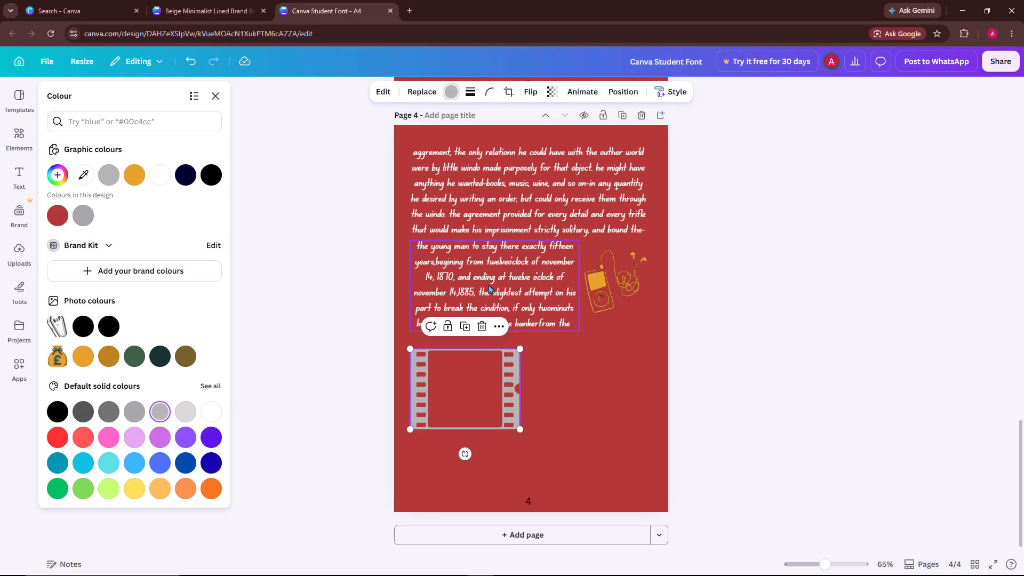
{"action": "left_click", "coordinate": [498, 211]}
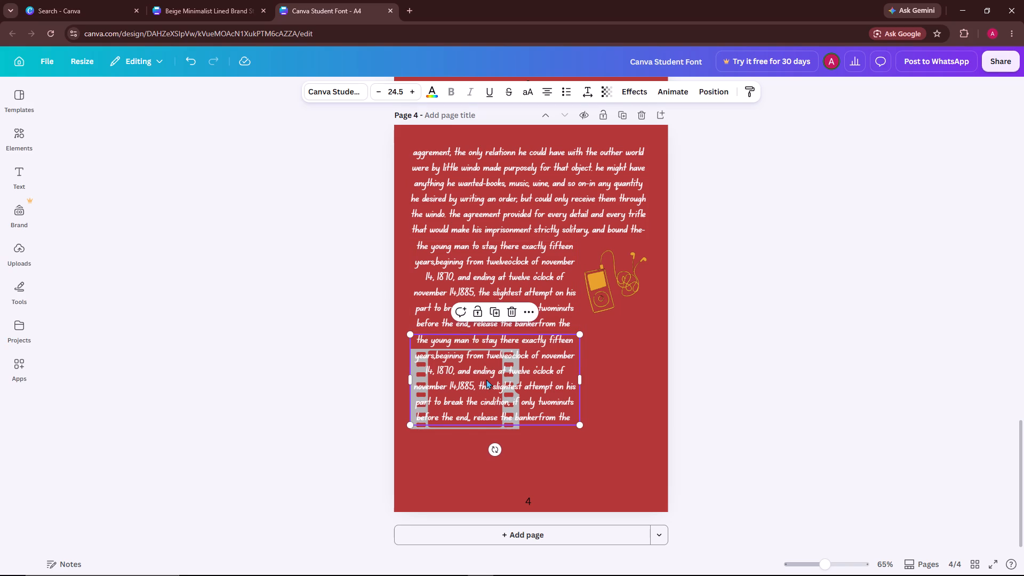
{"action": "left_click_drag", "start_coordinate": [486, 379], "coordinate": [547, 380]}
{"action": "left_click_drag", "start_coordinate": [470, 376], "coordinate": [518, 344]}
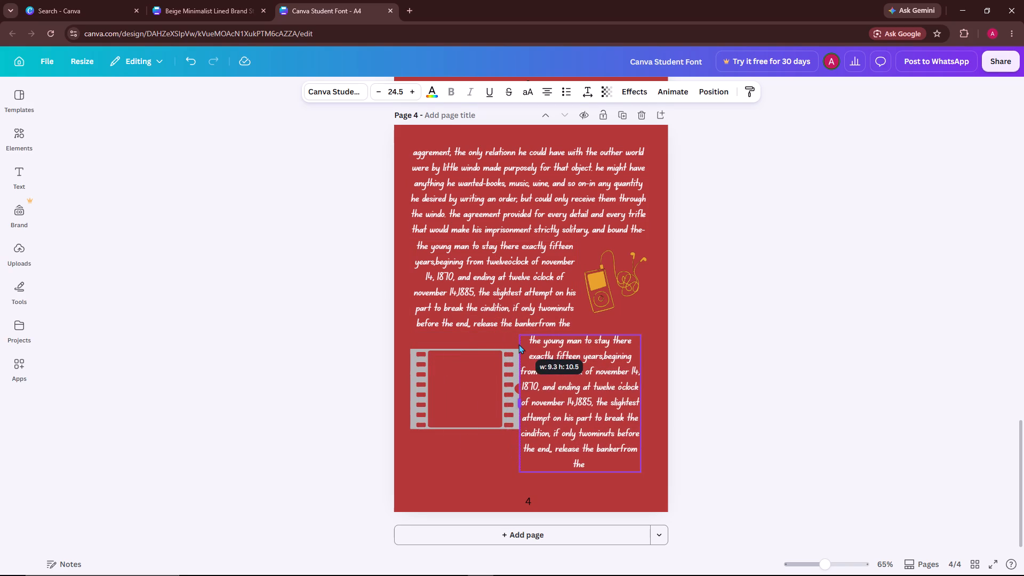
{"action": "left_click_drag", "start_coordinate": [518, 344], "coordinate": [528, 359]}
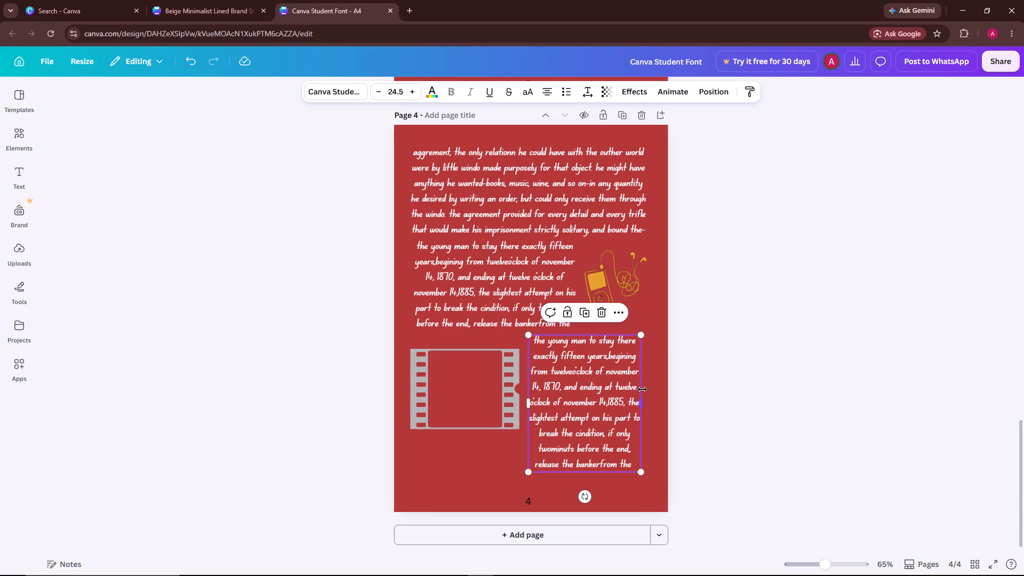
{"action": "left_click_drag", "start_coordinate": [642, 389], "coordinate": [649, 408]}
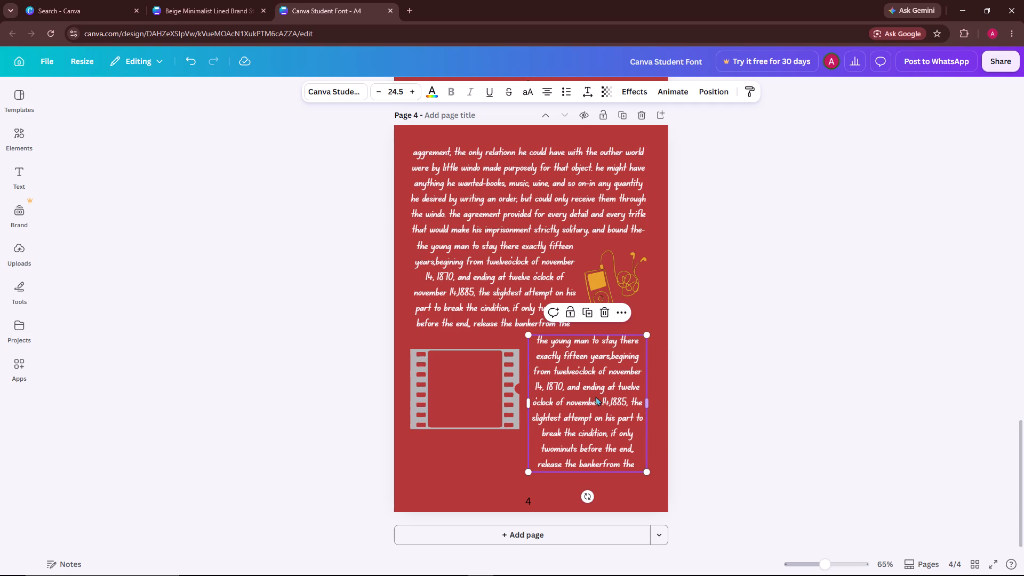
Replace the text in the duplicated box beside the film strip with the story continuation "obligation to pay".
{"action": "left_click", "coordinate": [586, 431]}
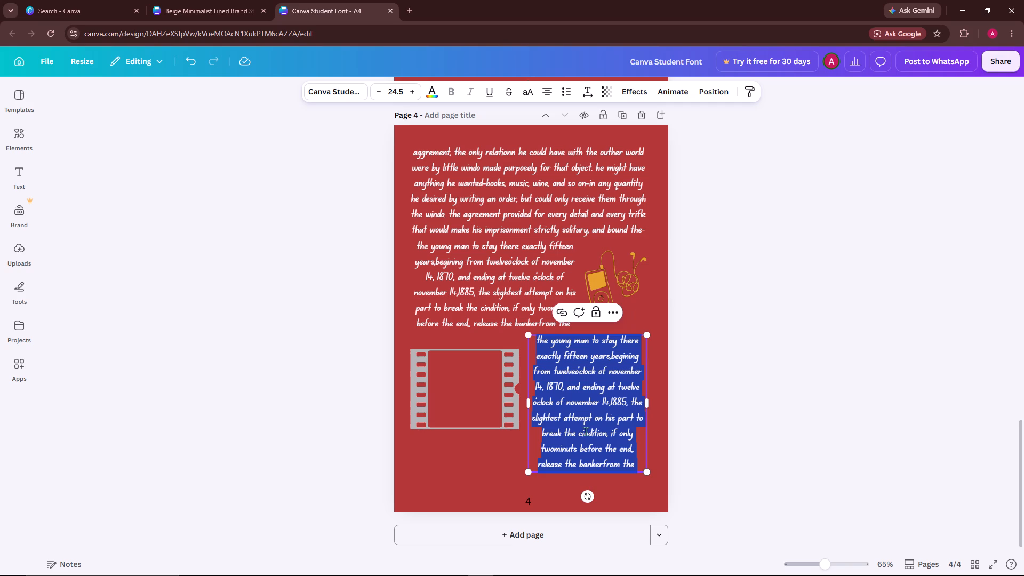
{"action": "key", "text": "BackSpace"}
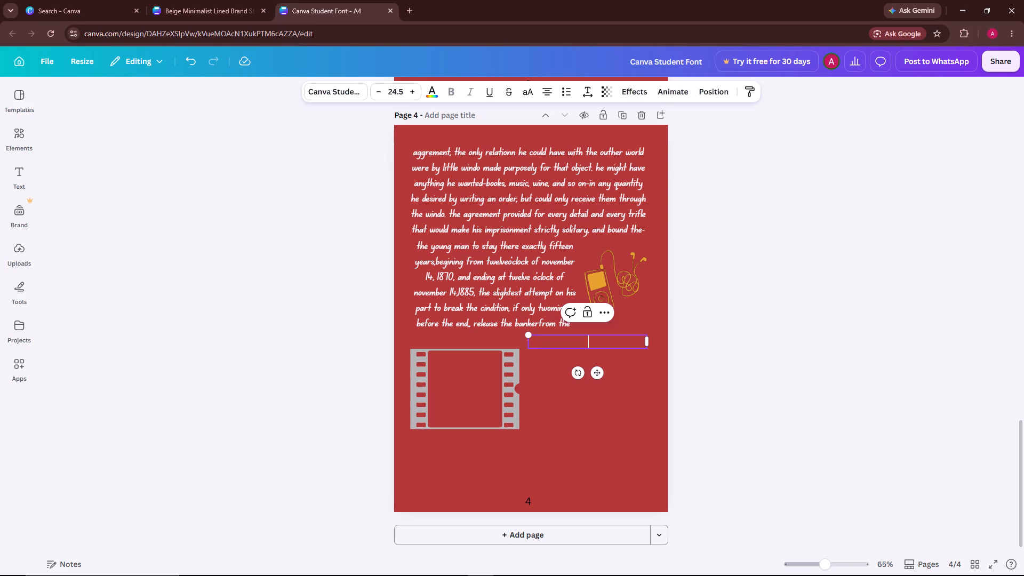
{"action": "type", "text": "obli"}
{"action": "key", "text": "g"}
{"action": "type", "text": "ation"}
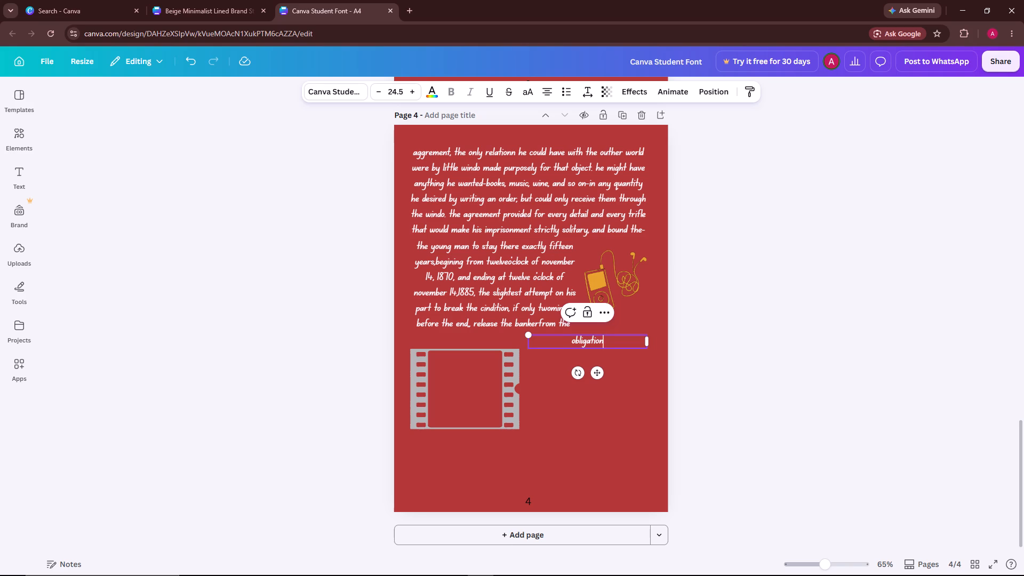
{"action": "key", "text": "space"}
{"action": "type", "text": "to pay"}
{"action": "key", "text": "space"}
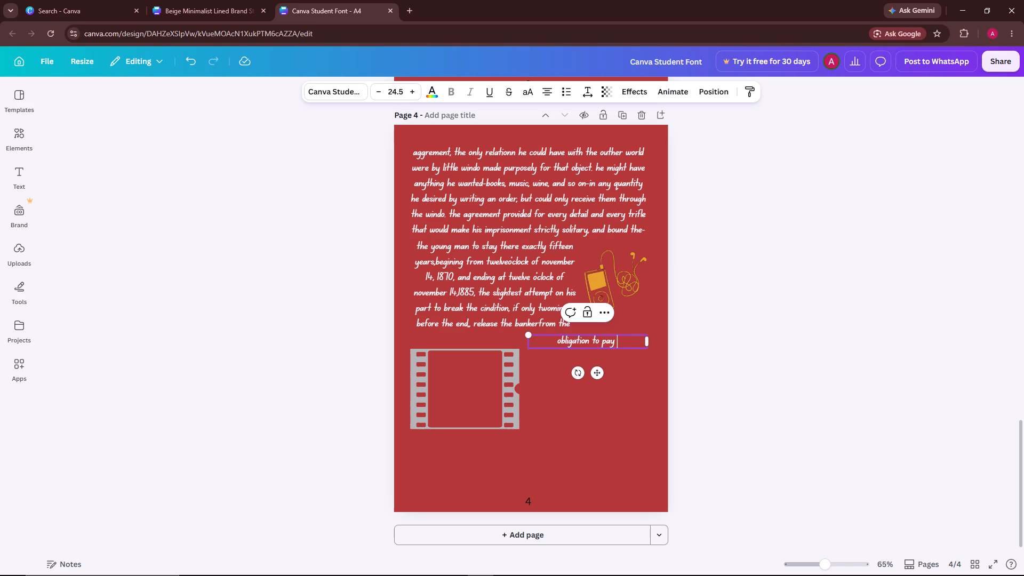
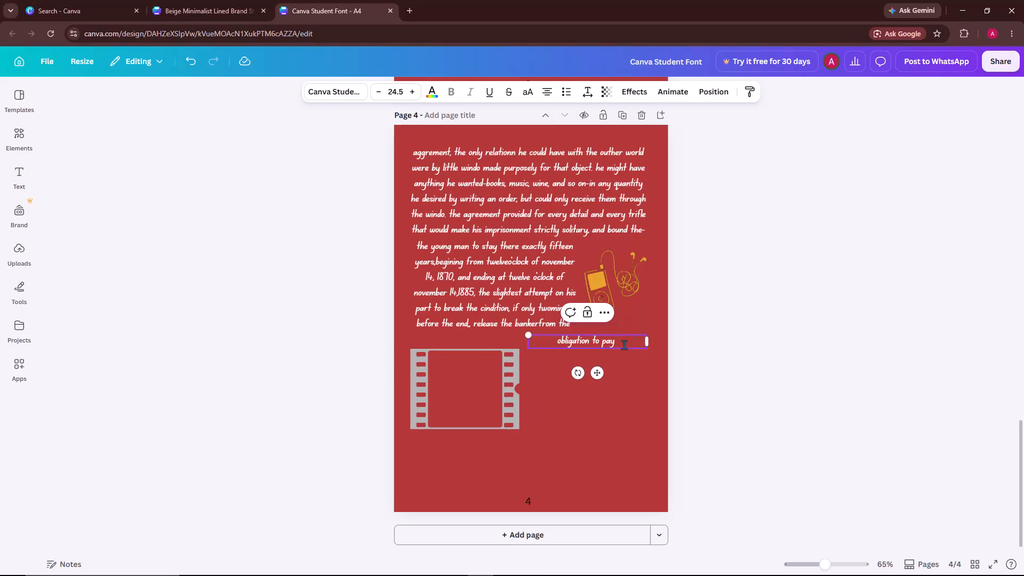
Complete the opening sentence in the text box beside the film strip with "him two millions.".
{"action": "type", "text": "him"}
{"action": "key", "text": "space"}
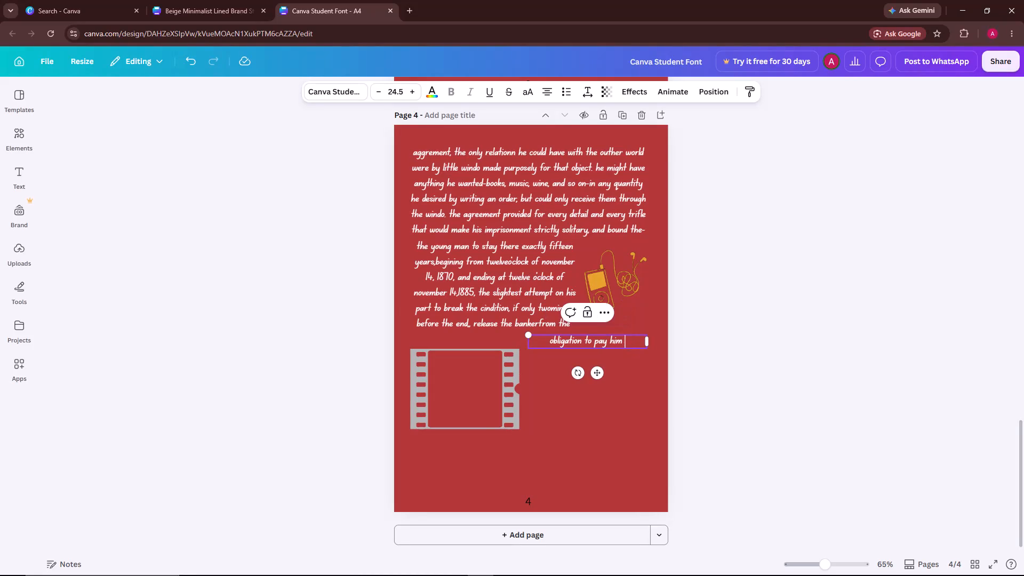
{"action": "type", "text": "two million"}
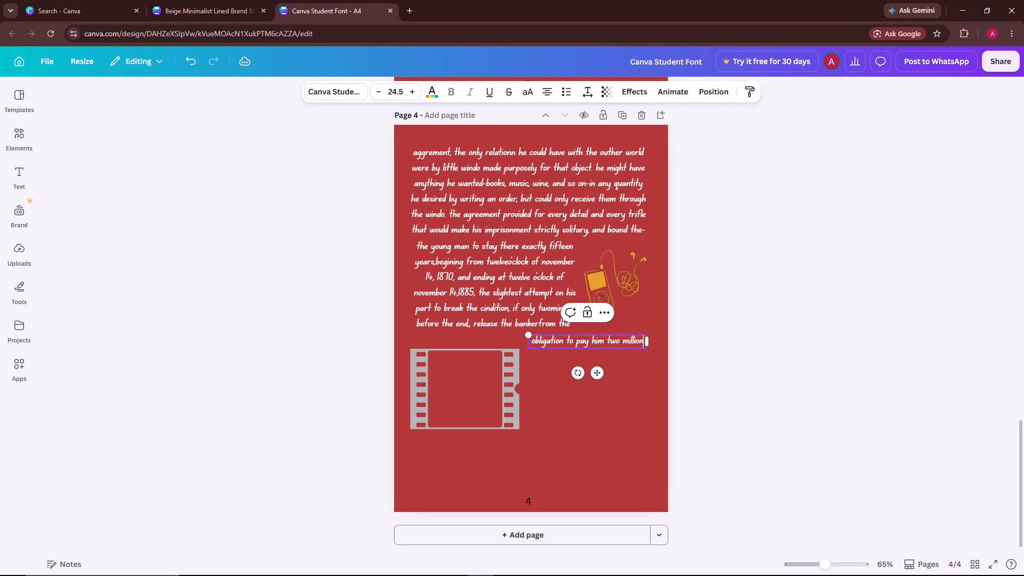
{"action": "type", "text": "s."}
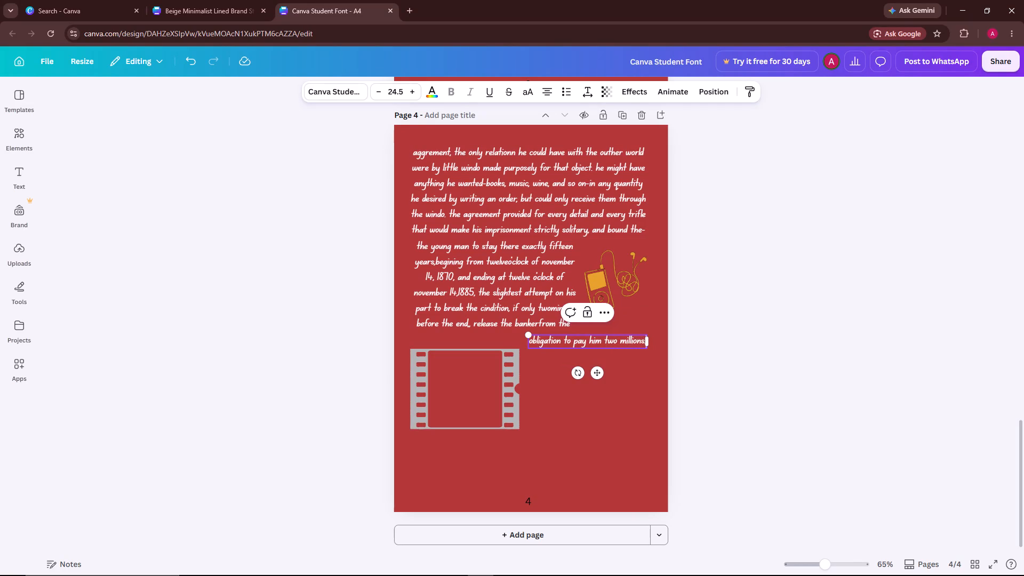
Start a new line in the text box beside the film strip reading "for the frist year".
{"action": "key", "text": "Return"}
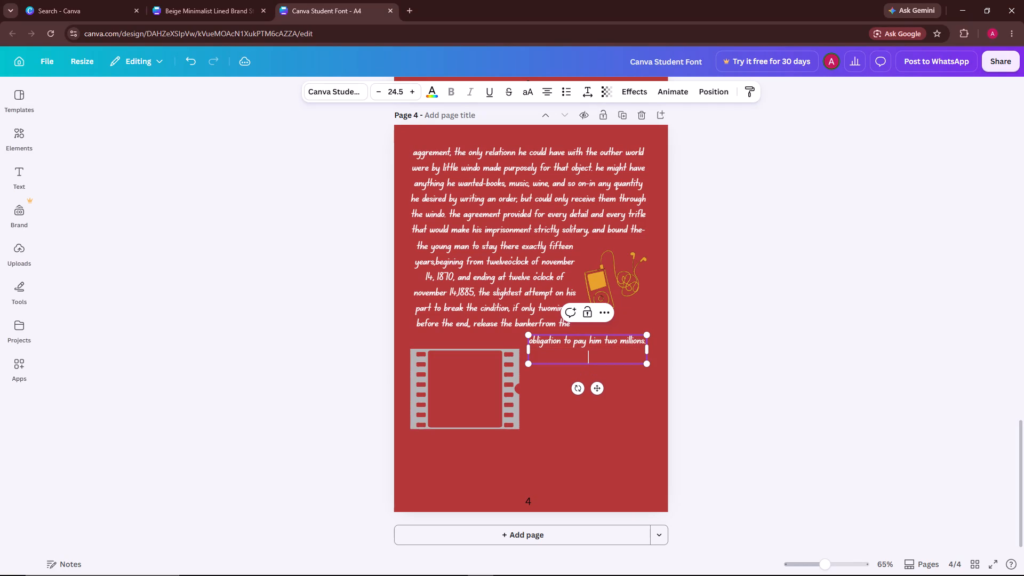
{"action": "type", "text": "for"}
{"action": "key", "text": "space"}
{"action": "type", "text": "the frist time"}
{"action": "key", "text": "space"}
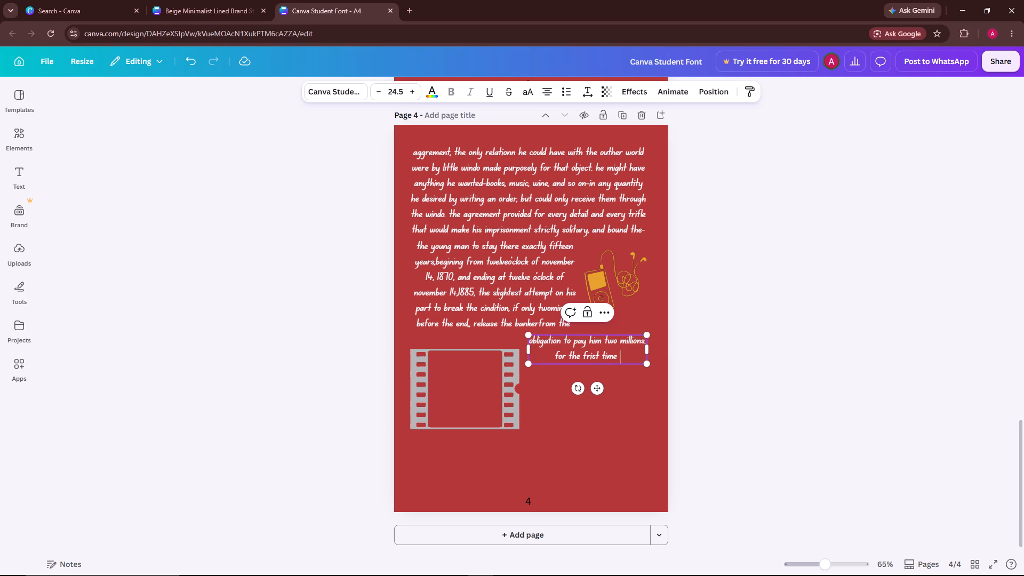
{"action": "key", "text": "BackSpace"}
{"action": "key", "text": "BackSpace"}
{"action": "key", "text": "BackSpace"}
{"action": "key", "text": "BackSpace"}
{"action": "key", "text": "BackSpace"}
{"action": "key", "text": "y"}
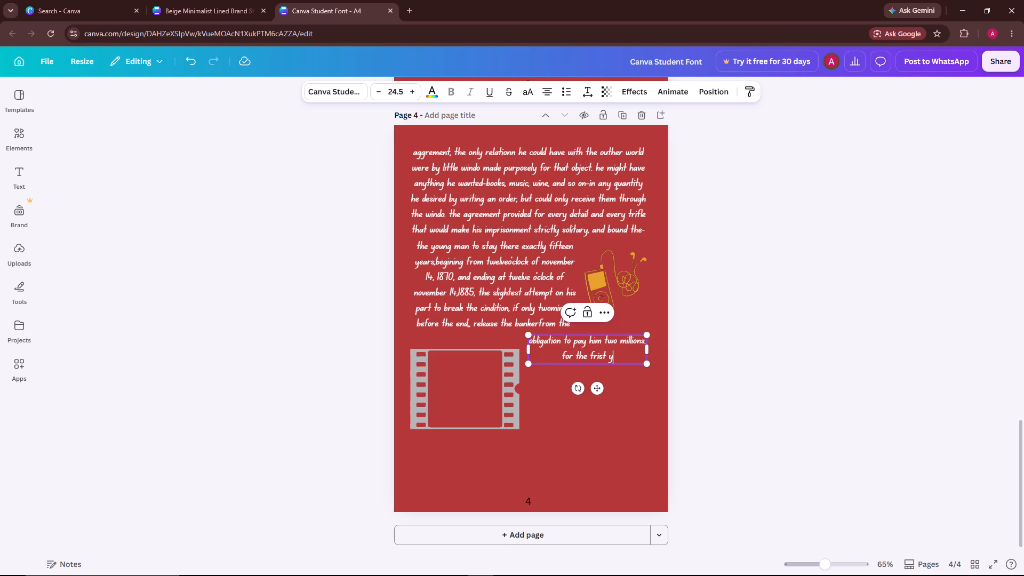
{"action": "type", "text": "ear"}
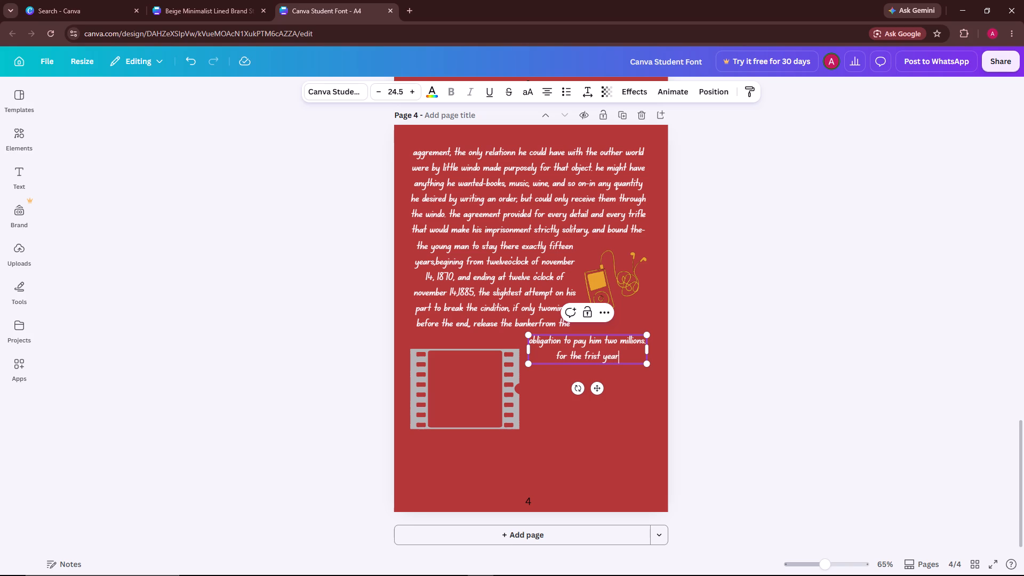
Continue the sentence beside the film strip with "of his confinment,".
{"action": "key", "text": "space"}
{"action": "type", "text": "of his"}
{"action": "key", "text": "space"}
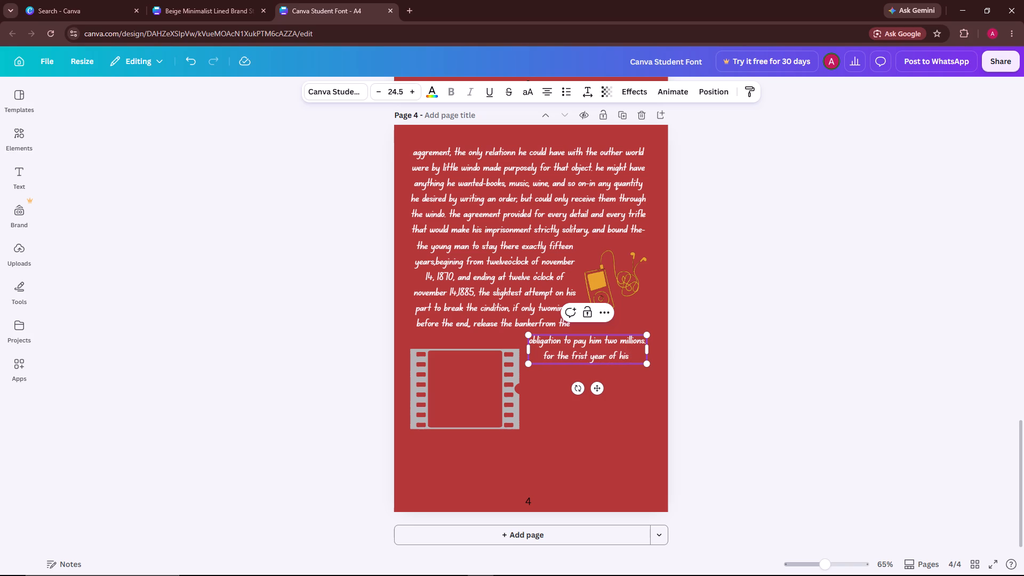
{"action": "type", "text": "con"}
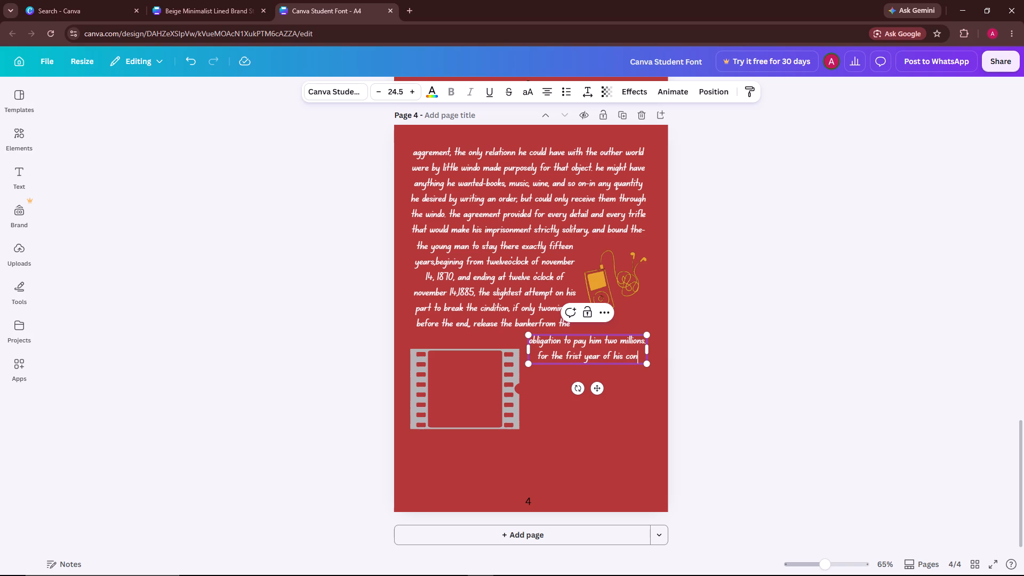
{"action": "type", "text": "fin"}
{"action": "type", "text": "ment"}
{"action": "key", "text": "space"}
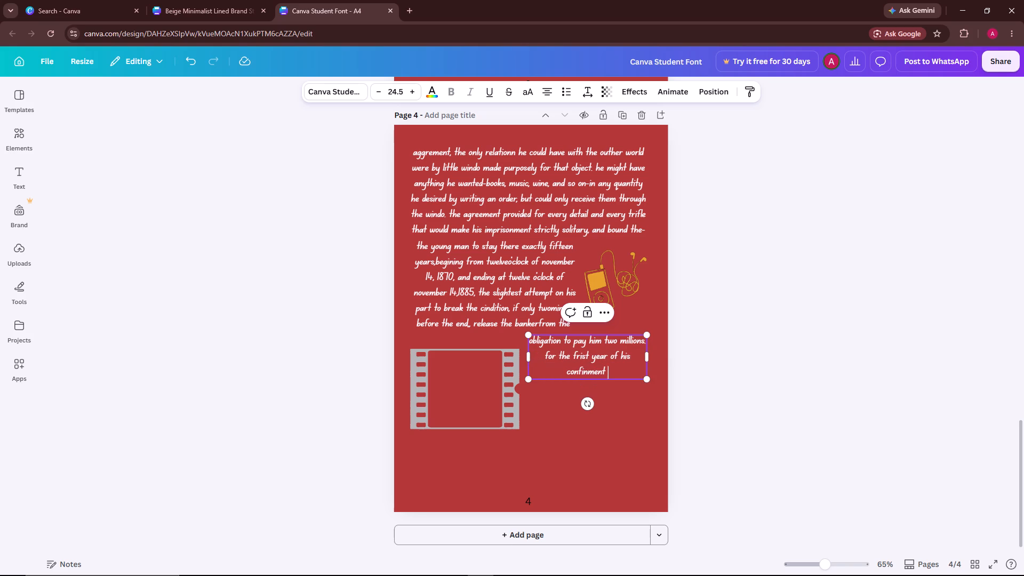
{"action": "key", "text": "BackSpace"}
{"action": "key", "text": "comma"}
{"action": "key", "text": "space"}
{"action": "key", "text": "BackSpace"}
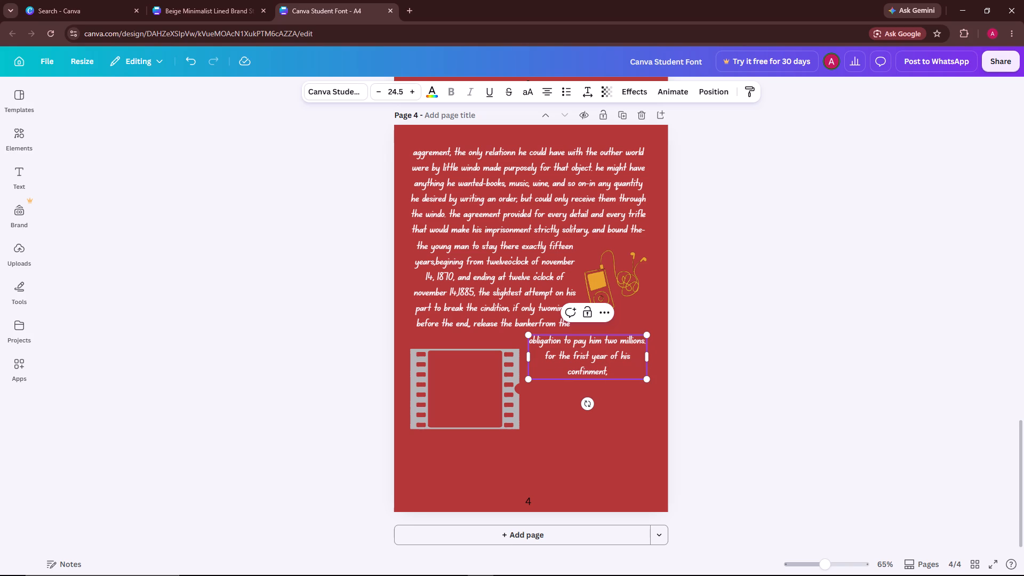
Add "as one could judge from" after the comma in the text beside the film strip.
{"action": "key", "text": "space"}
{"action": "type", "text": "as"}
{"action": "key", "text": "space"}
{"action": "type", "text": "one"}
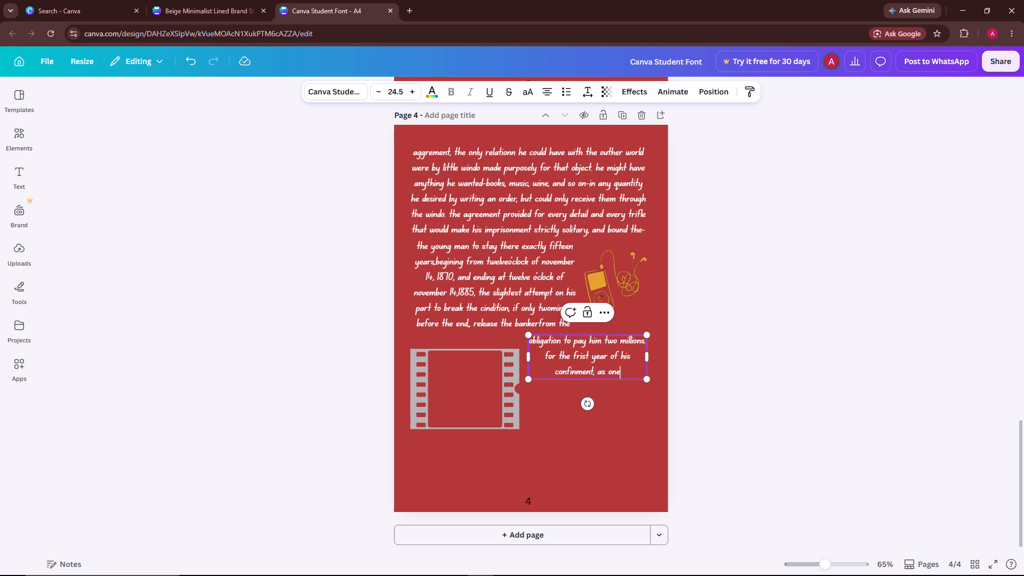
{"action": "key", "text": "space"}
{"action": "type", "text": "v"}
{"action": "key", "text": "BackSpace"}
{"action": "type", "text": "co"}
{"action": "type", "text": "uld"}
{"action": "key", "text": "space"}
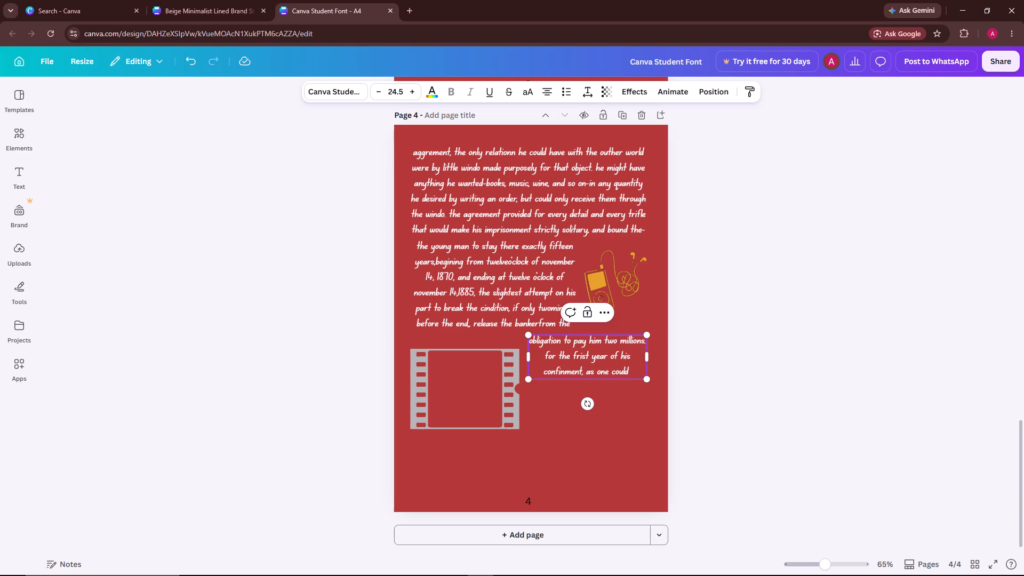
{"action": "type", "text": "ju"}
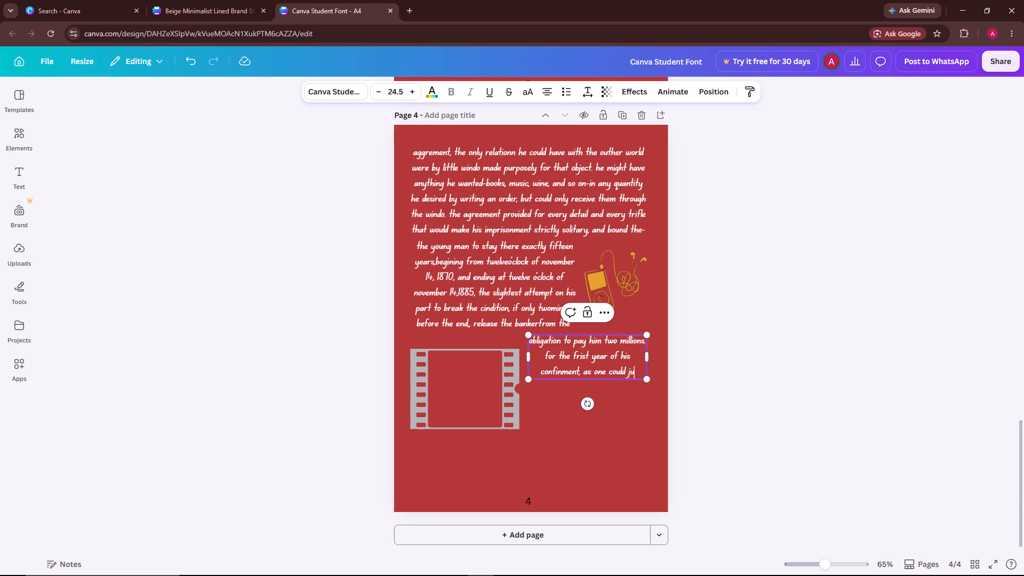
{"action": "type", "text": "dg"}
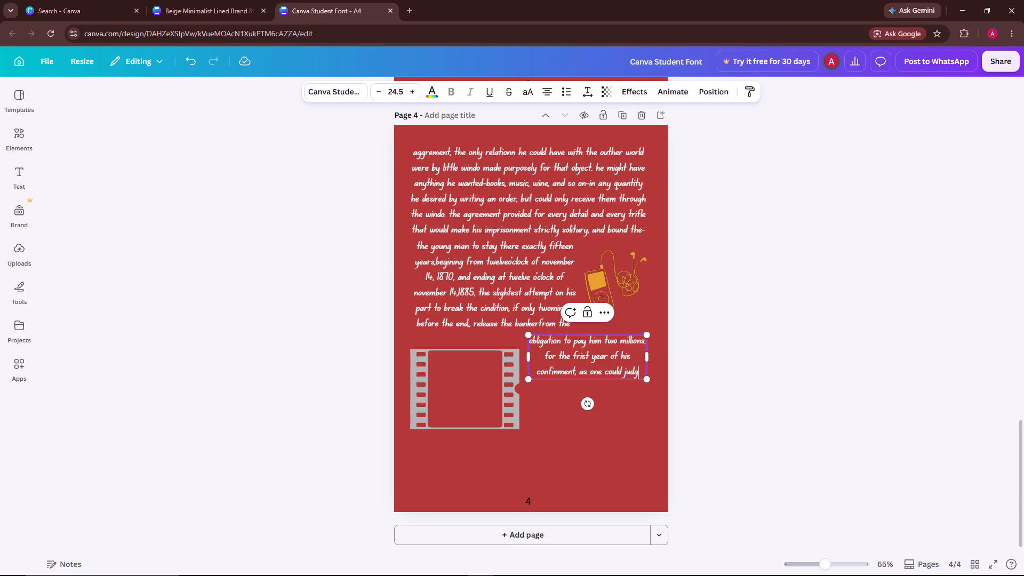
{"action": "type", "text": "e from"}
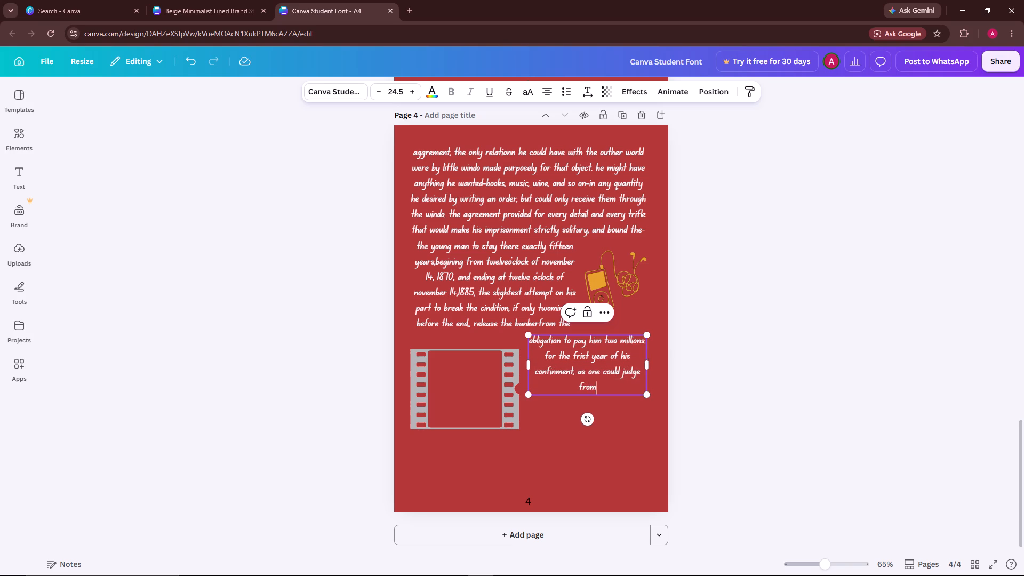
Extend the story text beside the film strip with "his brief notes,".
{"action": "key", "text": "space"}
{"action": "type", "text": "his"}
{"action": "key", "text": "space"}
{"action": "type", "text": "be"}
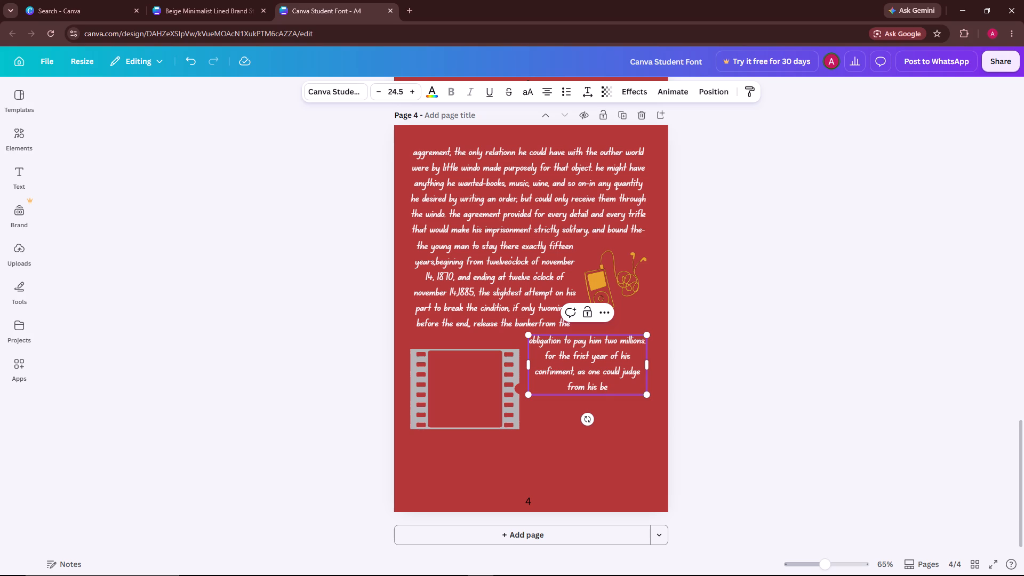
{"action": "key", "text": "i"}
{"action": "key", "text": "BackSpace"}
{"action": "key", "text": "BackSpace"}
{"action": "key", "text": "BackSpace"}
{"action": "type", "text": "bri"}
{"action": "type", "text": "ef"}
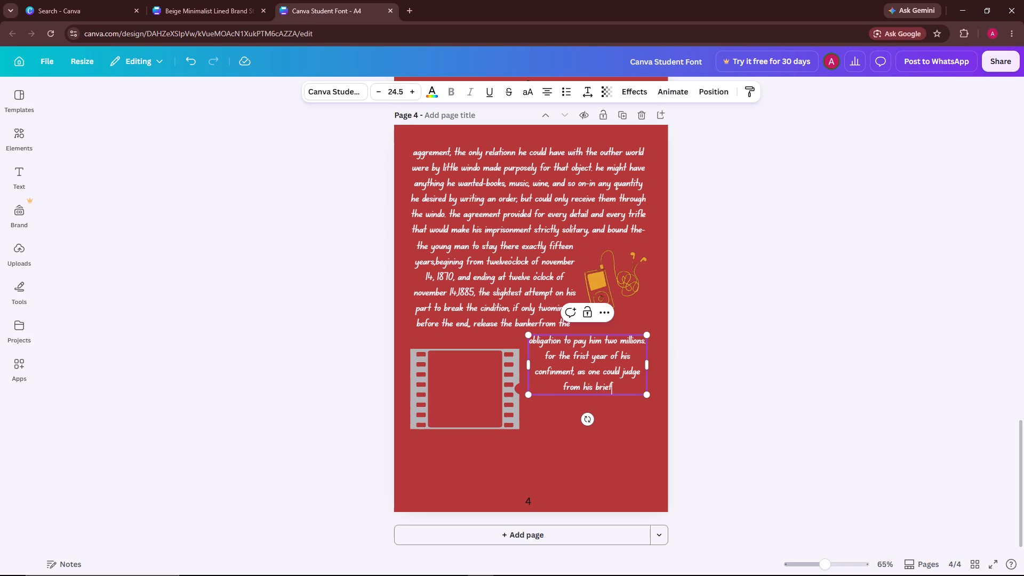
{"action": "key", "text": "space"}
{"action": "type", "text": "notes"}
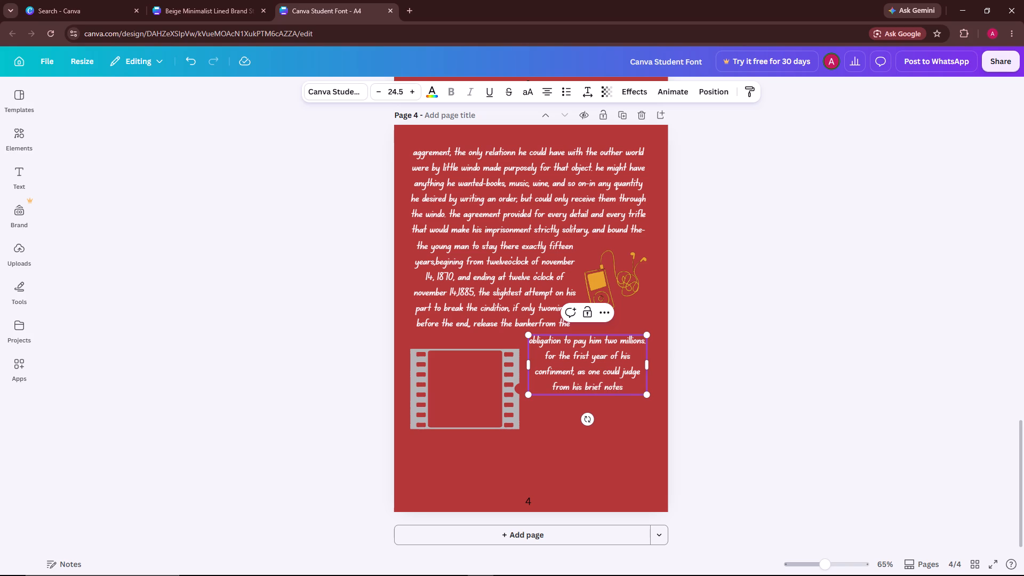
{"action": "key", "text": "comma"}
Continue the passage beside the film strip with "the prisonars suffered".
{"action": "key", "text": "space"}
{"action": "type", "text": "the"}
{"action": "key", "text": "space"}
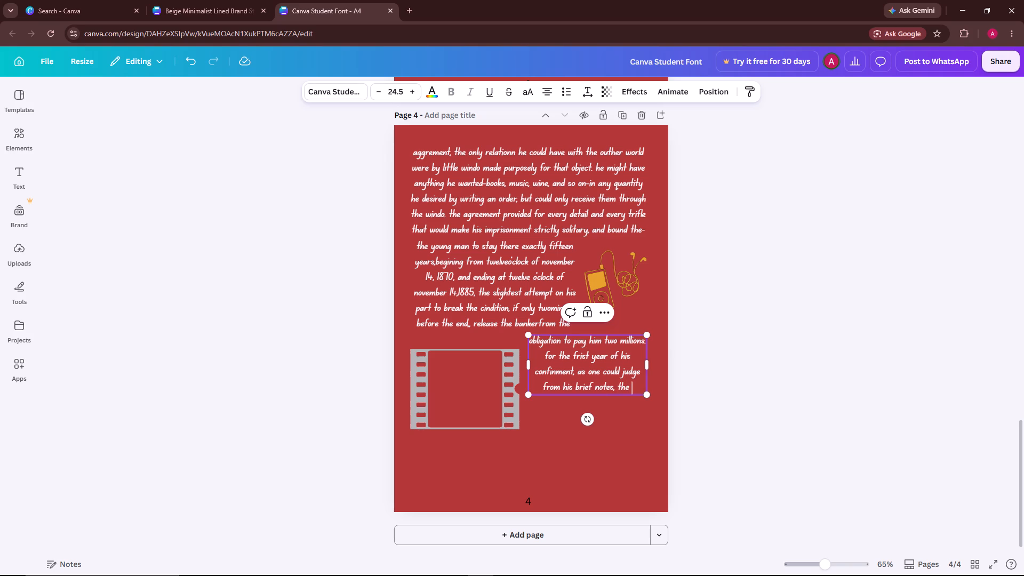
{"action": "type", "text": "pri"}
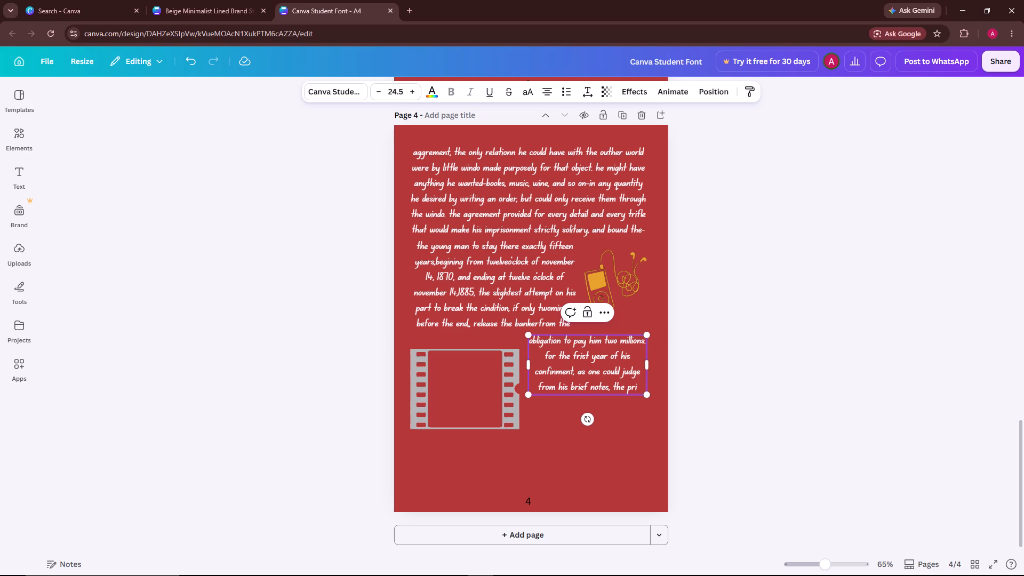
{"action": "type", "text": "sonars"}
{"action": "key", "text": "space"}
{"action": "type", "text": "suffer"}
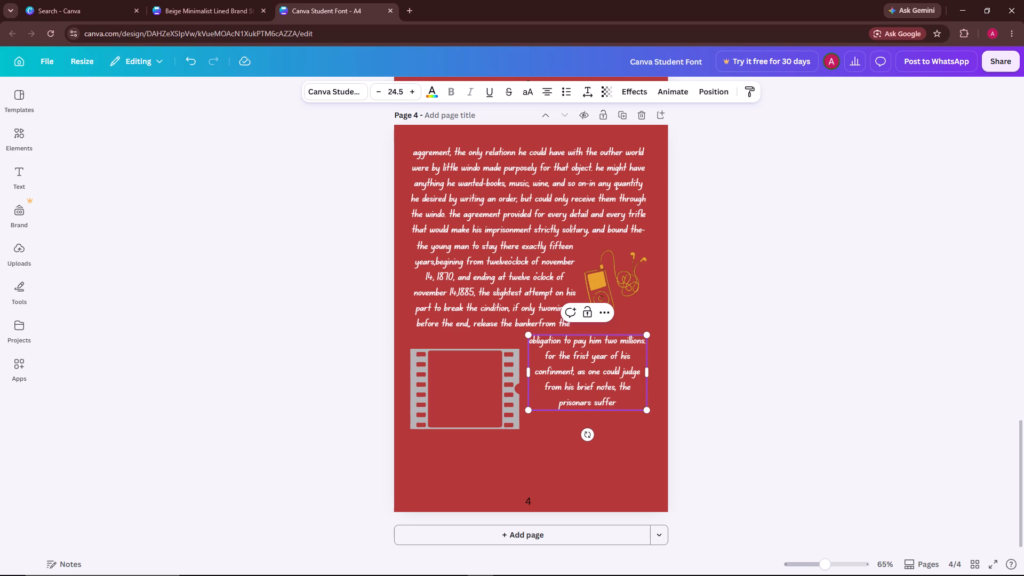
{"action": "type", "text": "ed"}
{"action": "key", "text": "space"}
Continue the passage beside the film strip with "severely from lonliness".
{"action": "type", "text": "se"}
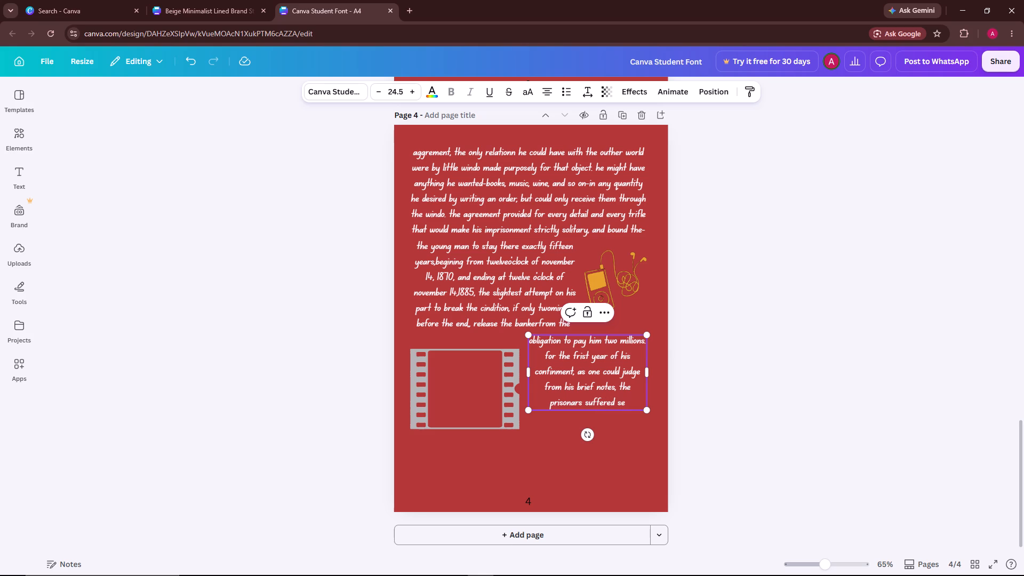
{"action": "type", "text": "ve"}
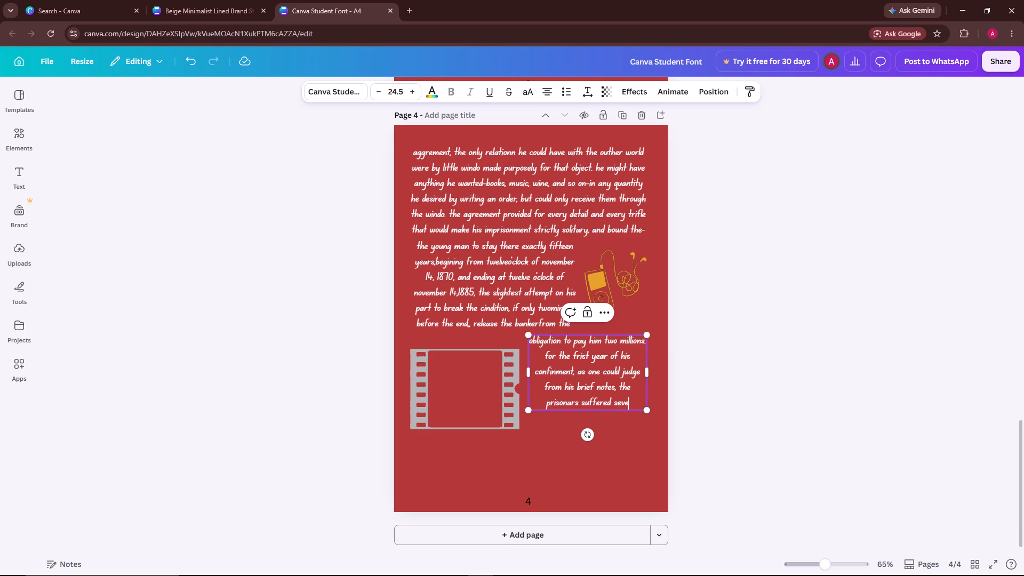
{"action": "type", "text": "re"}
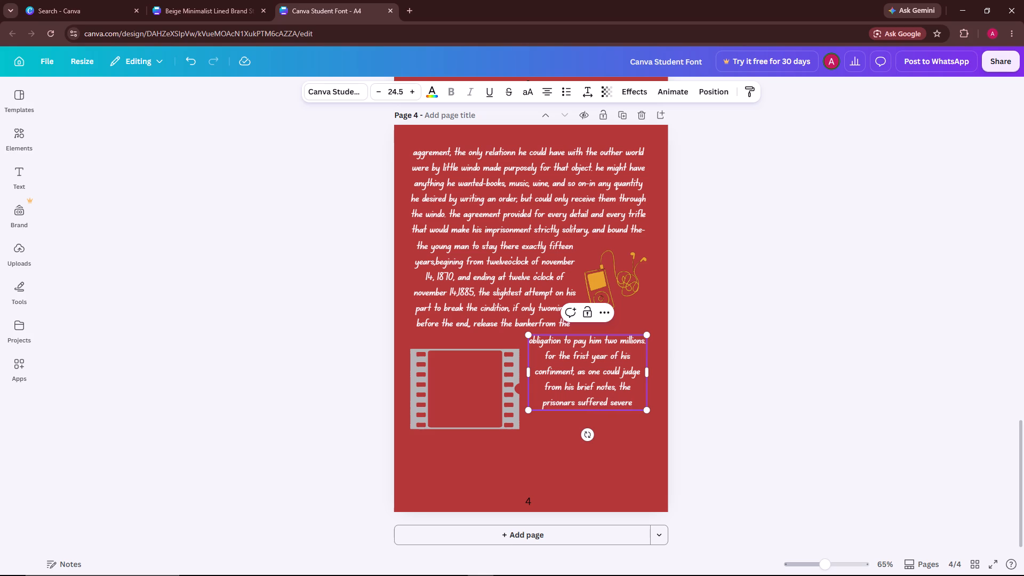
{"action": "type", "text": "ly"}
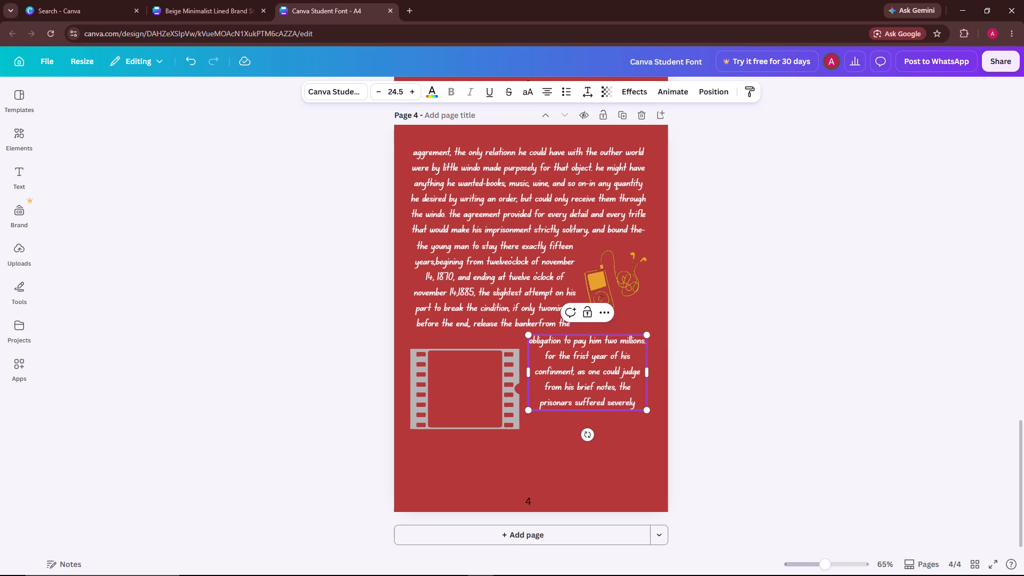
{"action": "key", "text": "space"}
{"action": "type", "text": "from"}
{"action": "key", "text": "space"}
{"action": "type", "text": "lon"}
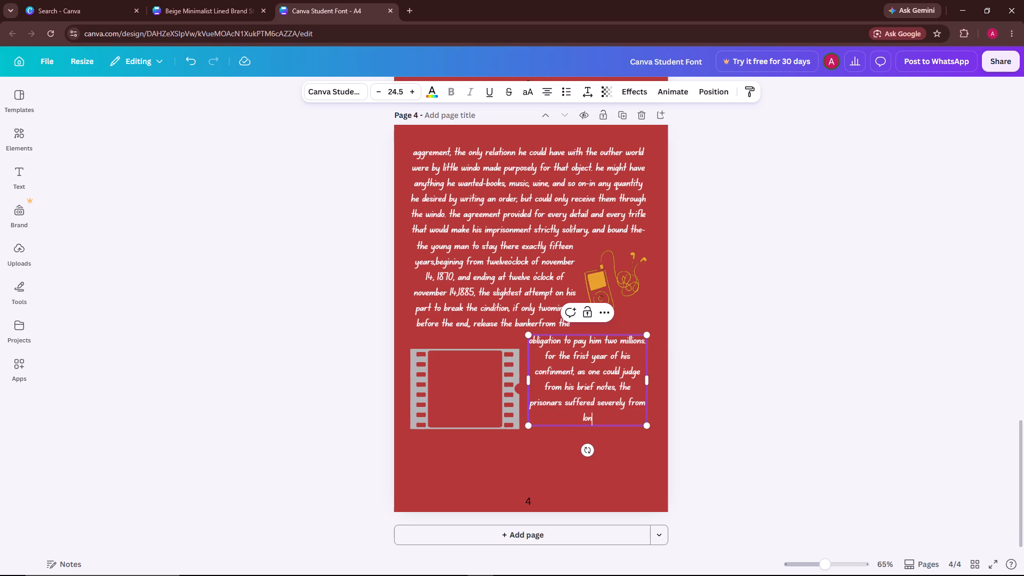
{"action": "type", "text": "li"}
{"action": "type", "text": "ness"}
Extend the text beside the film strip with "and depression. the".
{"action": "key", "text": "space"}
{"action": "type", "text": "and"}
{"action": "key", "text": "space"}
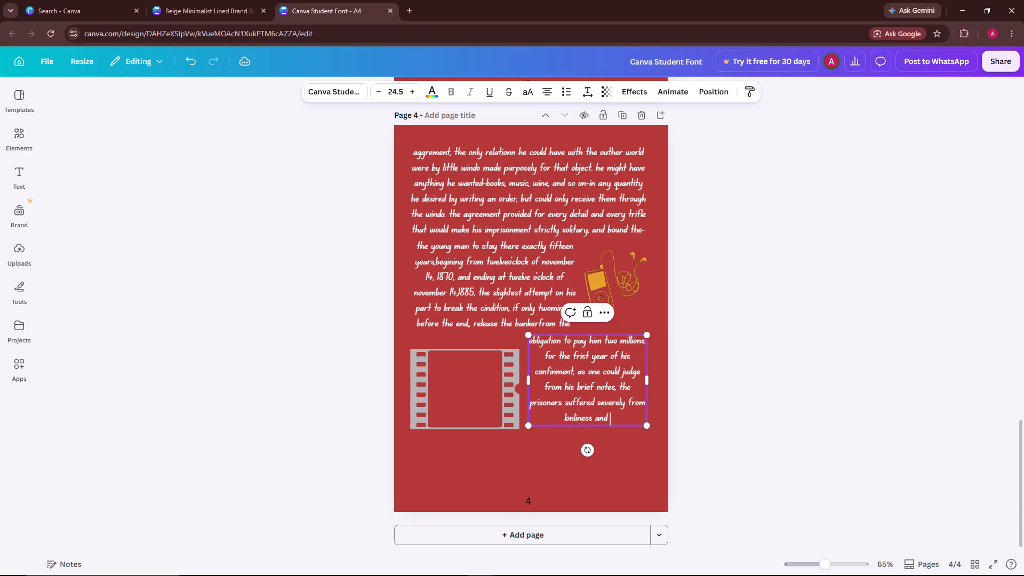
{"action": "type", "text": "de"}
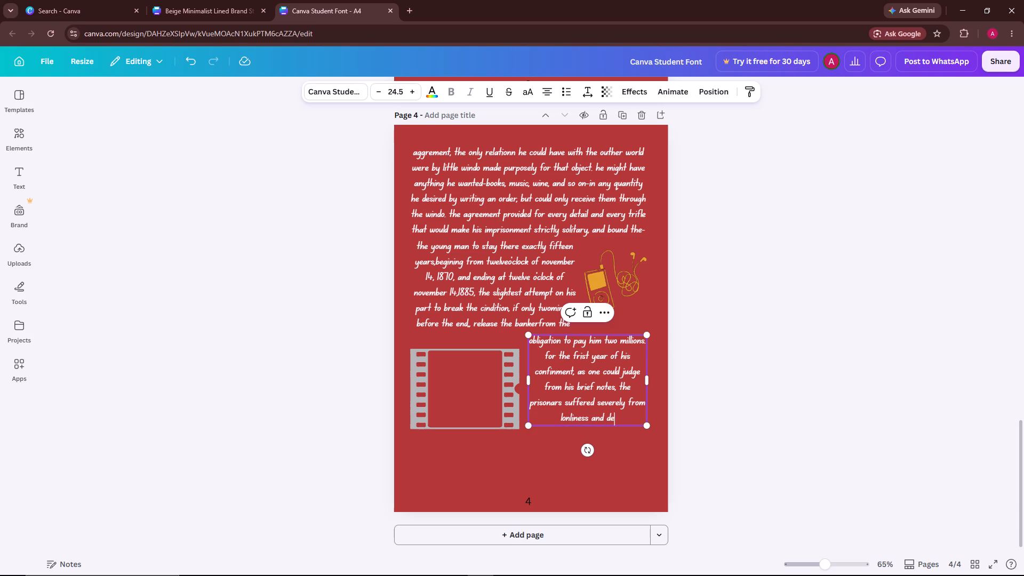
{"action": "type", "text": "pression"}
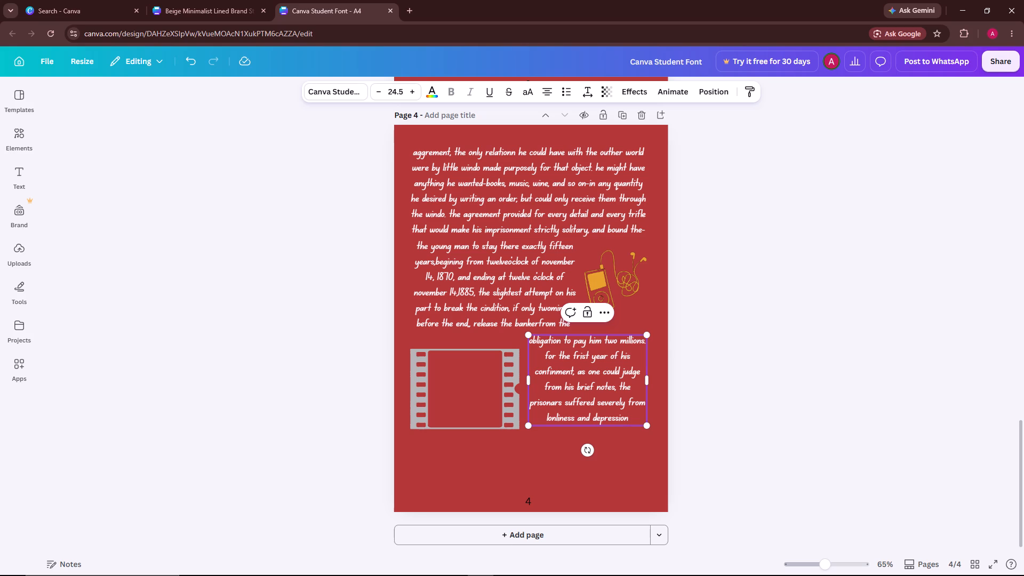
{"action": "key", "text": "space"}
{"action": "key", "text": "BackSpace"}
{"action": "key", "text": "comma"}
{"action": "key", "text": "space"}
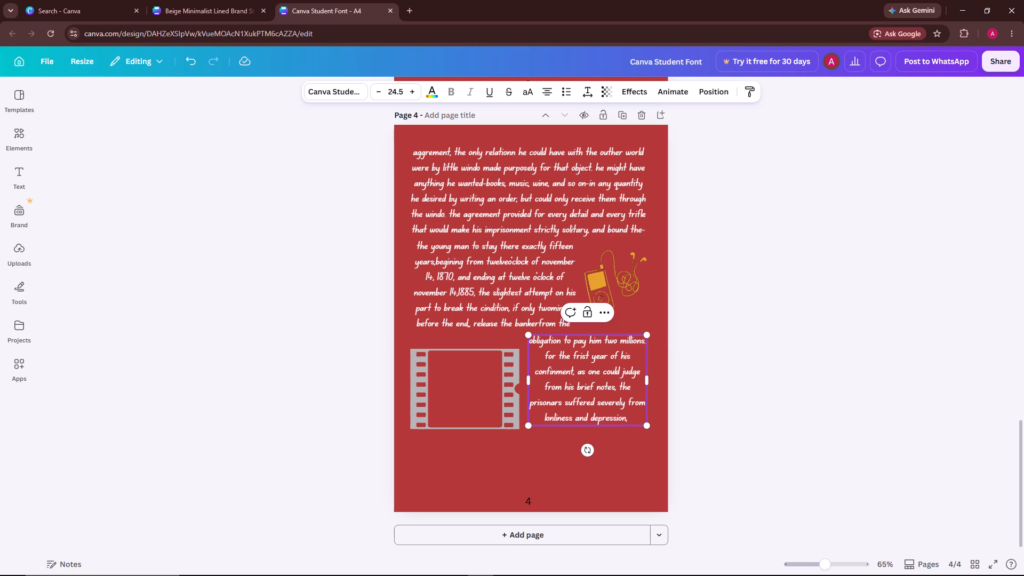
{"action": "key", "text": "BackSpace"}
{"action": "key", "text": "BackSpace"}
{"action": "key", "text": "period"}
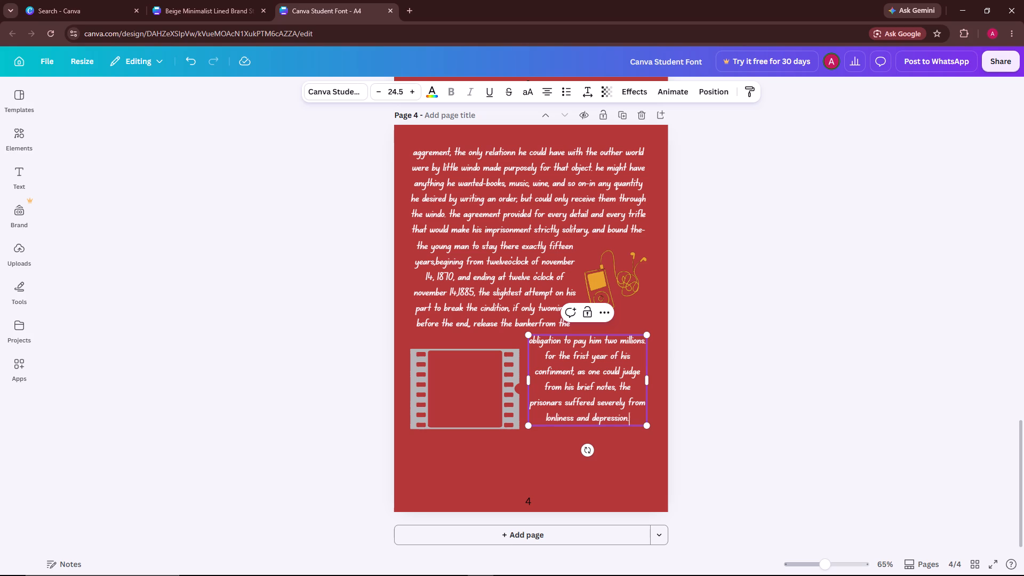
{"action": "key", "text": "space"}
{"action": "type", "text": "the"}
{"action": "key", "text": "space"}
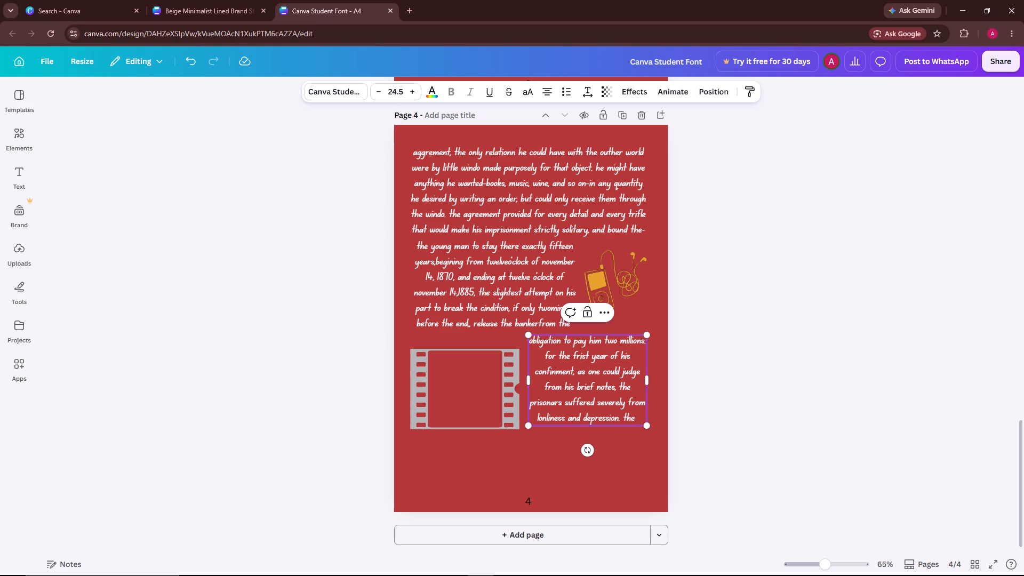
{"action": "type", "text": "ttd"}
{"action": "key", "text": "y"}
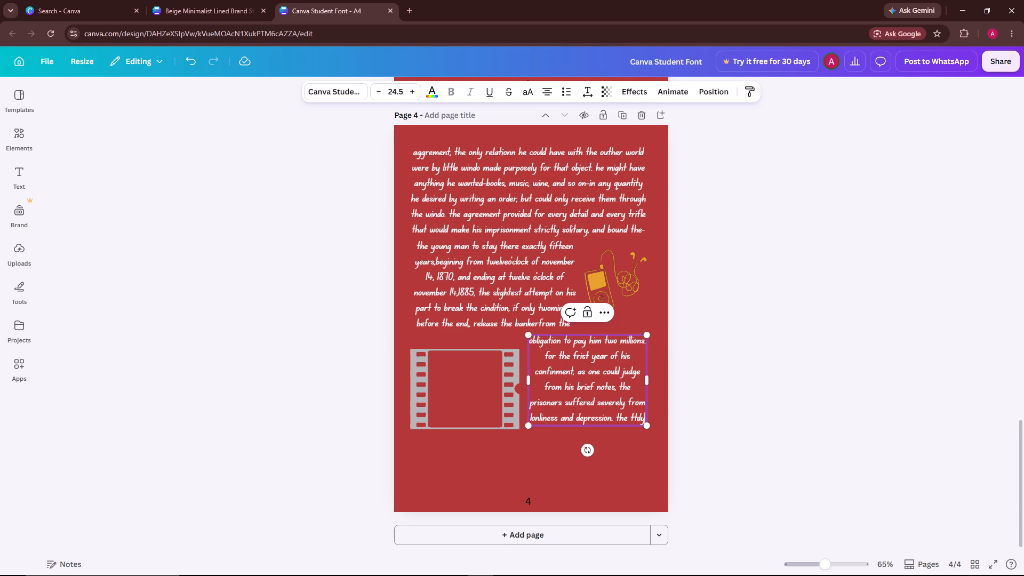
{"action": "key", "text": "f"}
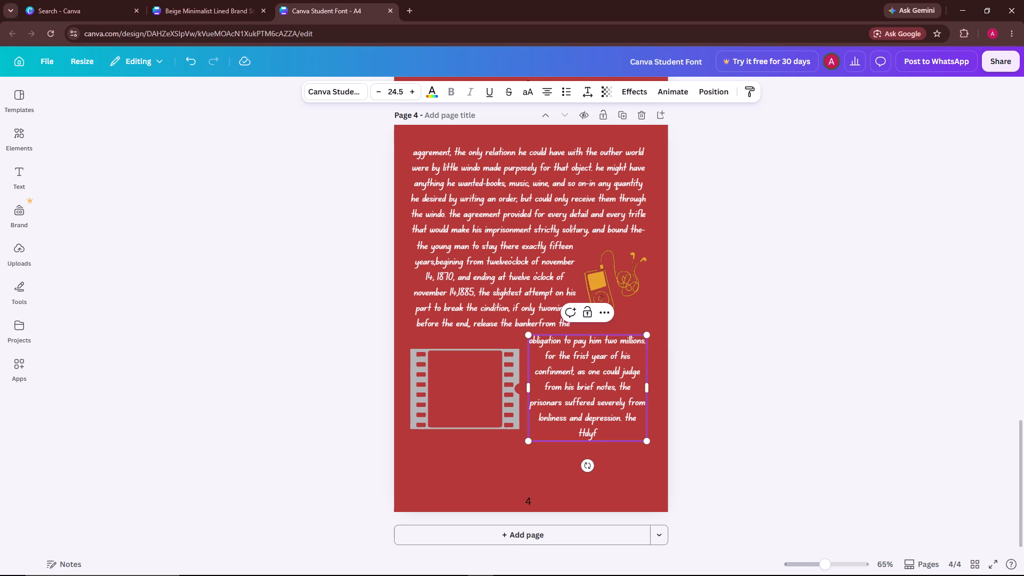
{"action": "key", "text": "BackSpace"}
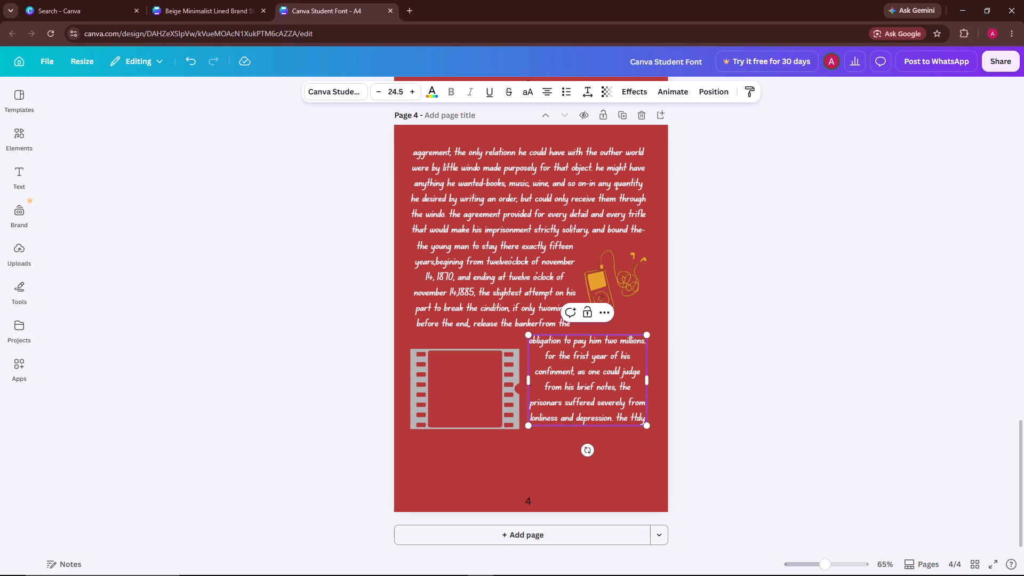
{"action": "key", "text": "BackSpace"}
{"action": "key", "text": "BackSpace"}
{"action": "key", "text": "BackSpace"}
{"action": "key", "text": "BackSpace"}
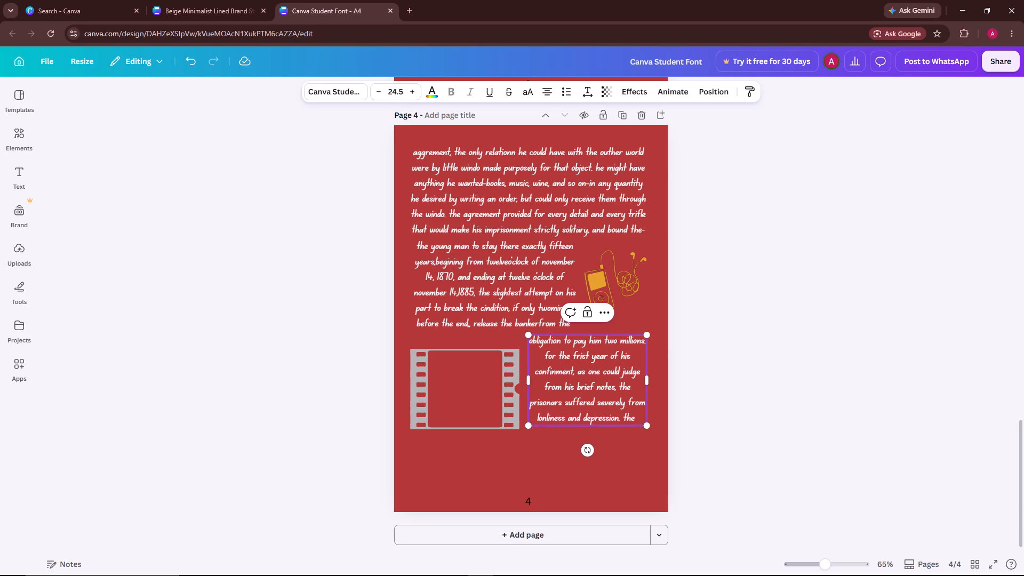
Add "sounds wine and tobacco" to the sentence beside the film strip.
{"action": "type", "text": "sound"}
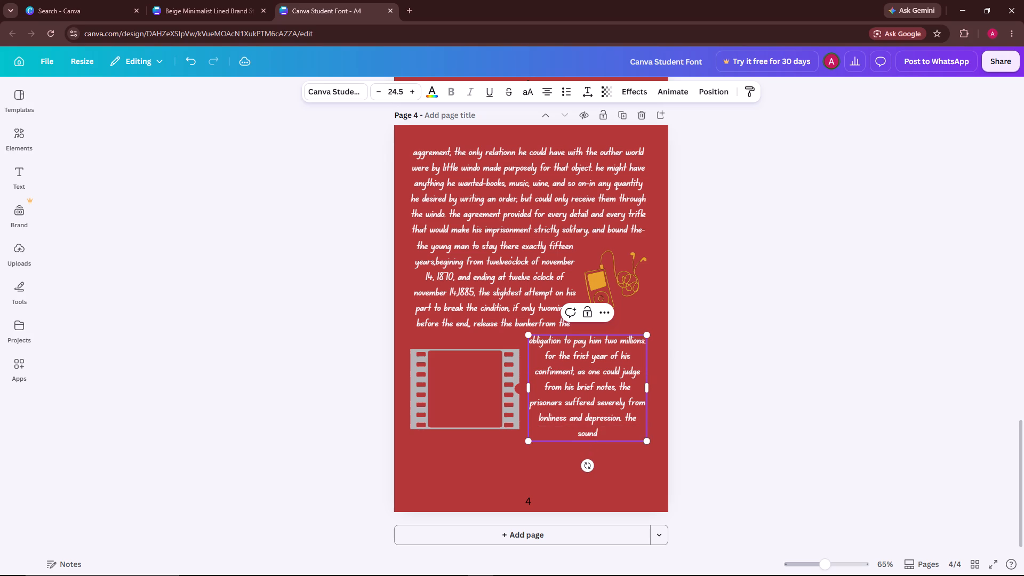
{"action": "key", "text": "s"}
{"action": "key", "text": "space"}
{"action": "type", "text": "wine"}
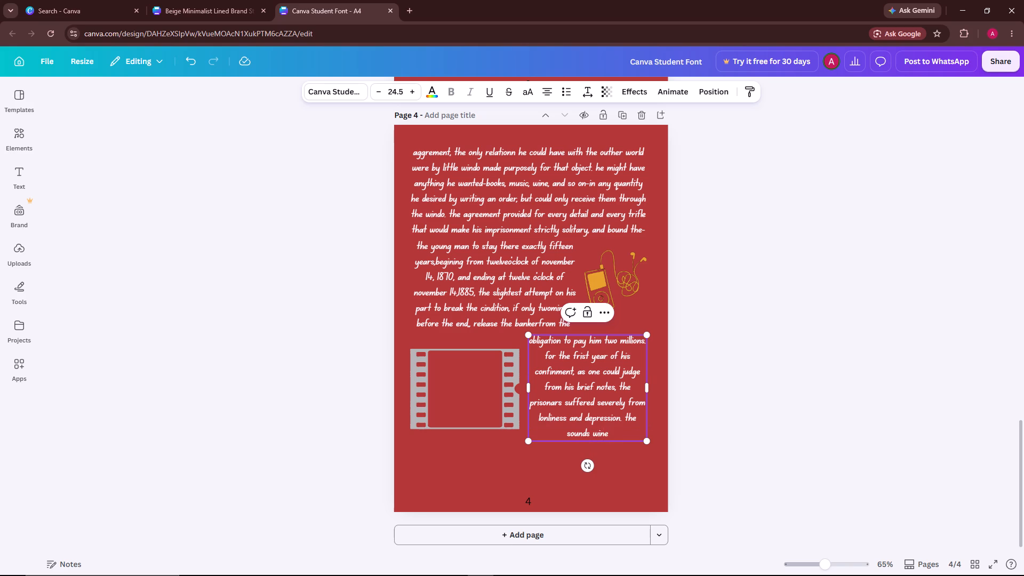
{"action": "key", "text": "space"}
{"action": "type", "text": "and"}
{"action": "key", "text": "space"}
{"action": "type", "text": "to"}
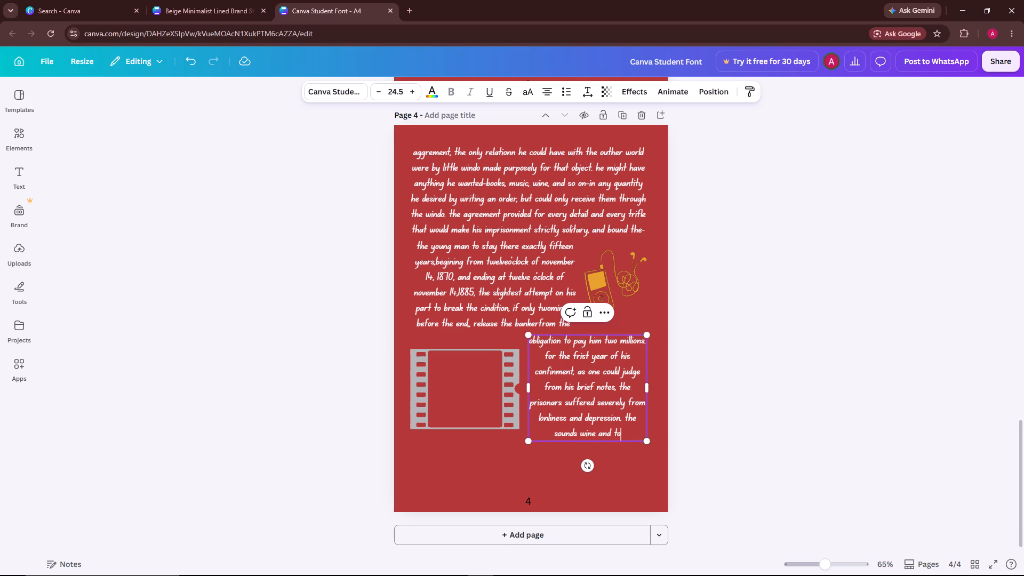
{"action": "type", "text": "bac"}
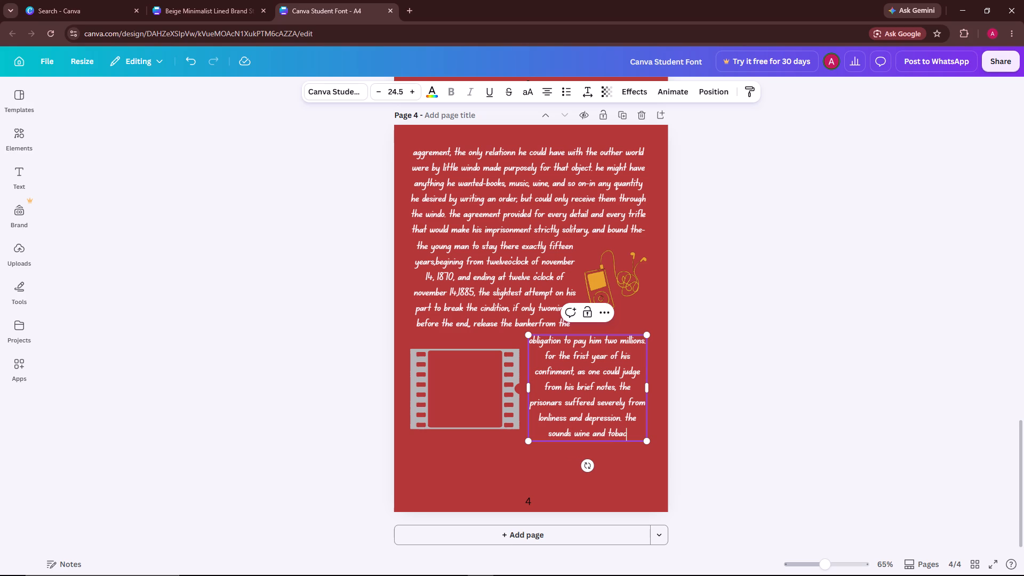
{"action": "type", "text": "co"}
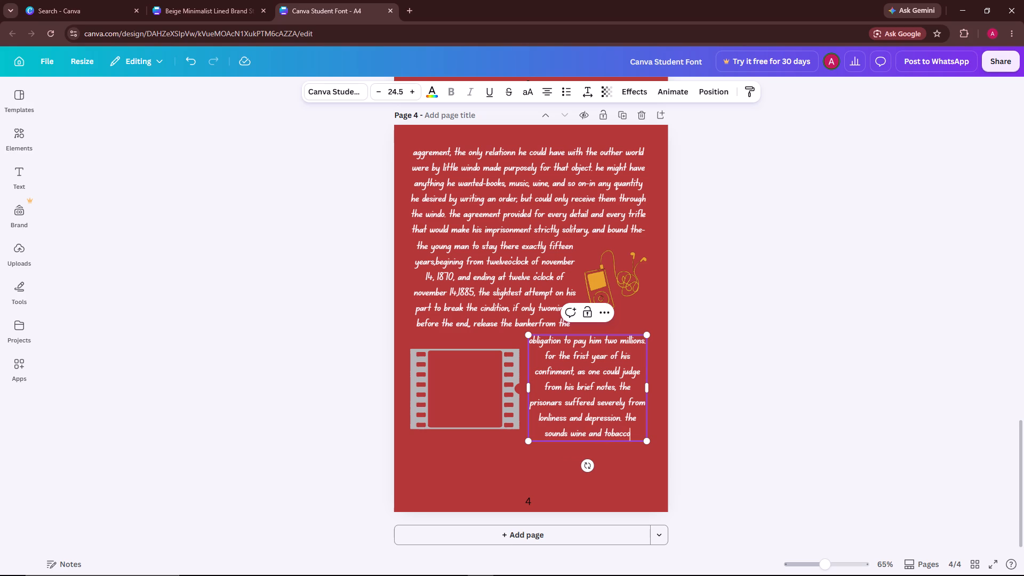
End the sentence beside the film strip with a period and begin another with "wine, he wrote".
{"action": "type", "text": ". wine"}
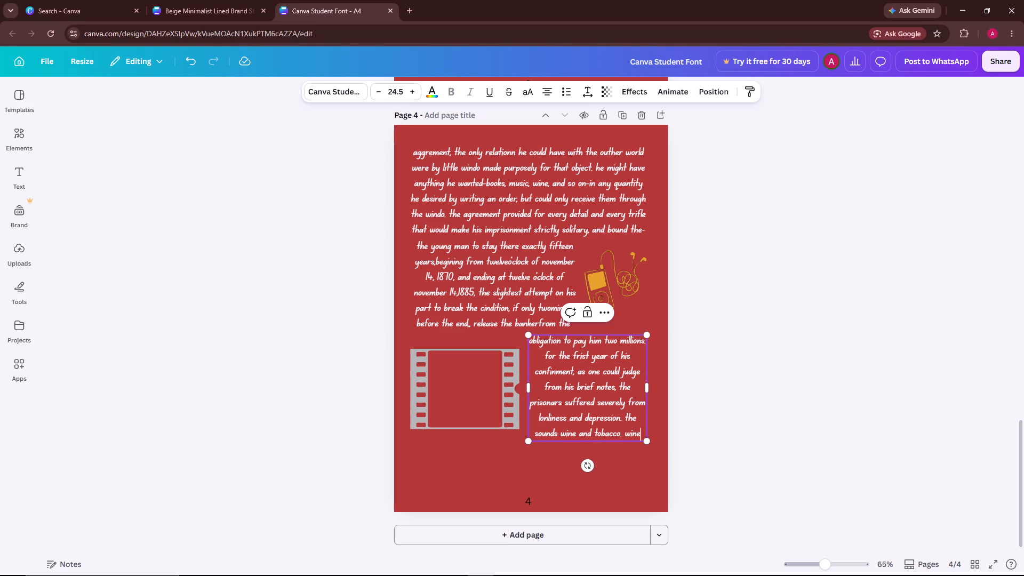
{"action": "type", "text": ", he"}
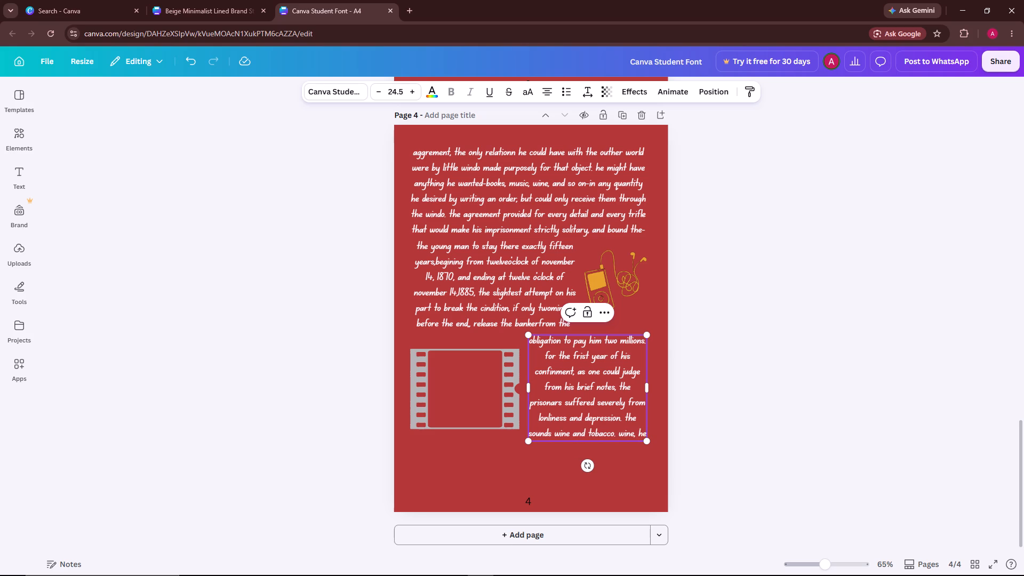
{"action": "key", "text": "space"}
{"action": "type", "text": "wrot"}
{"action": "key", "text": "w"}
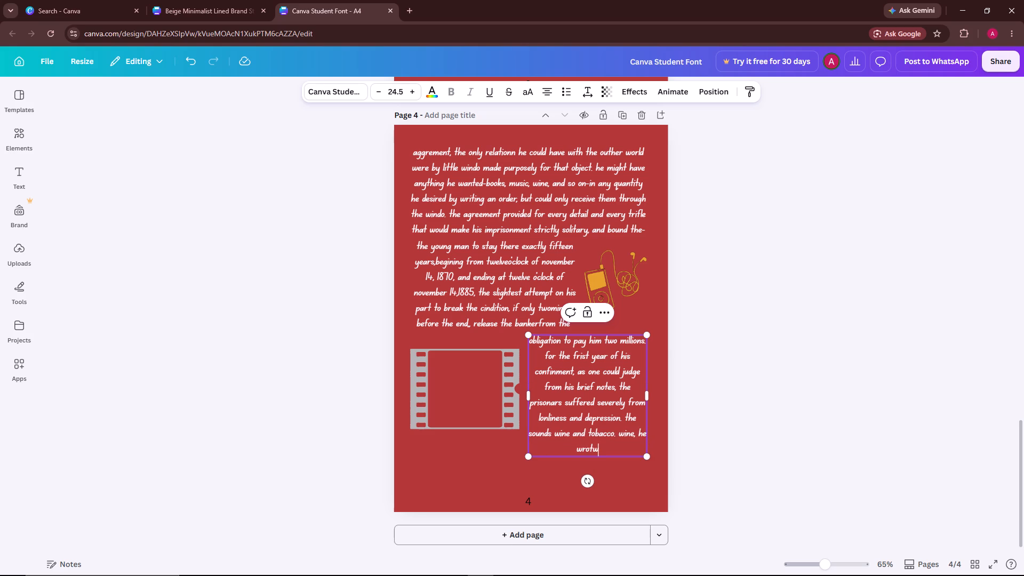
{"action": "key", "text": "BackSpace"}
{"action": "key", "text": "e"}
{"action": "key", "text": "BackSpace"}
{"action": "key", "text": "e"}
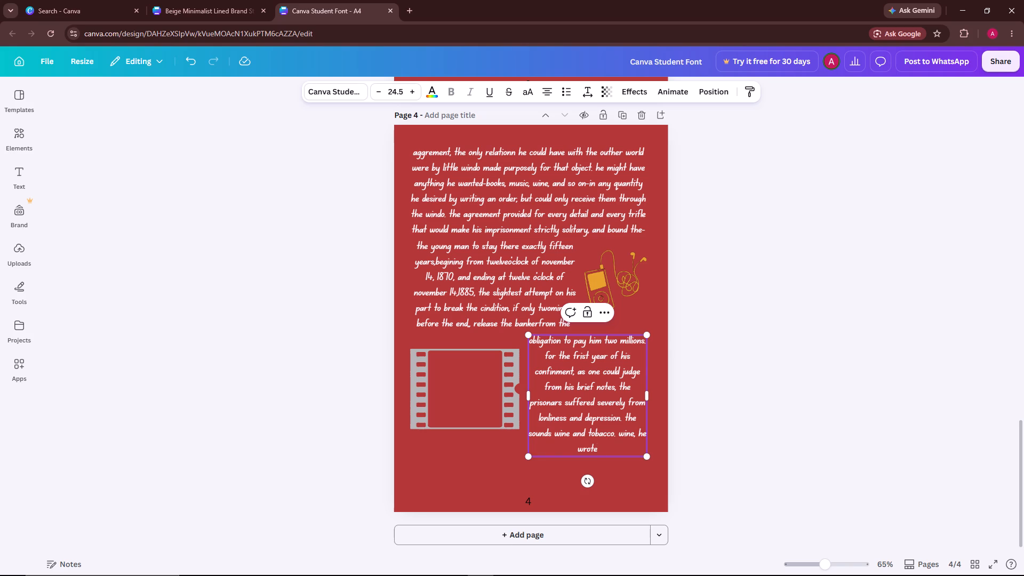
Continue the story text beside the film strip with a comma and "excites".
{"action": "key", "text": "comma"}
{"action": "key", "text": "space"}
{"action": "type", "text": "ex"}
{"action": "type", "text": "ci"}
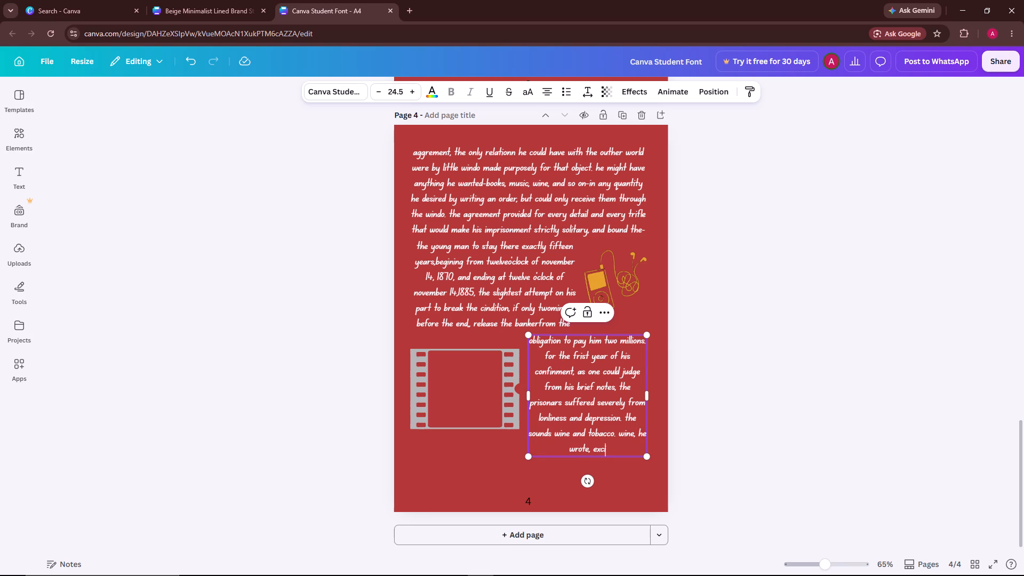
{"action": "key", "text": "t"}
{"action": "type", "text": "es"}
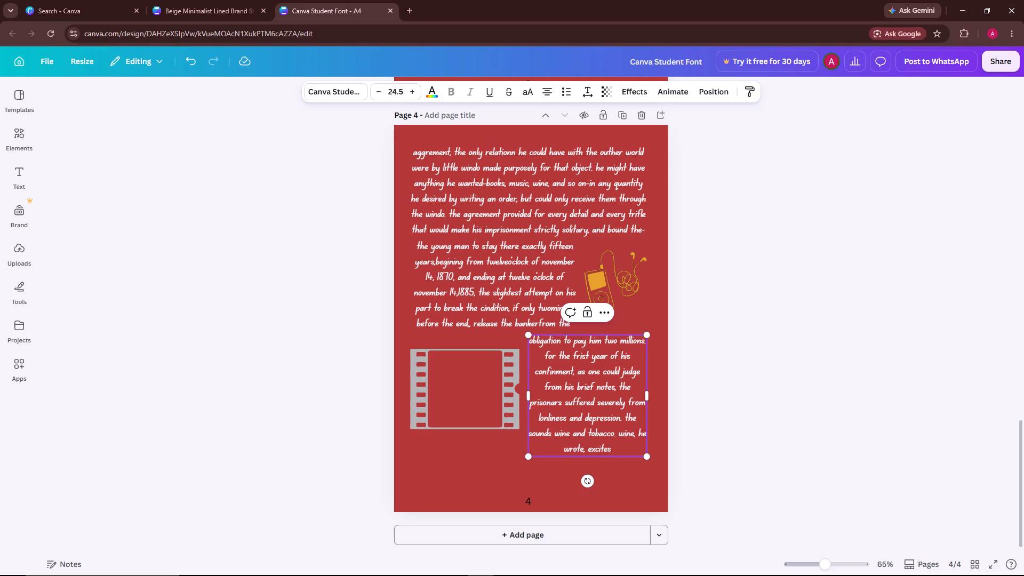
Continue the sentence beside the film strip with "the desires, and".
{"action": "key", "text": "space"}
{"action": "type", "text": "the"}
{"action": "key", "text": "space"}
{"action": "type", "text": "des"}
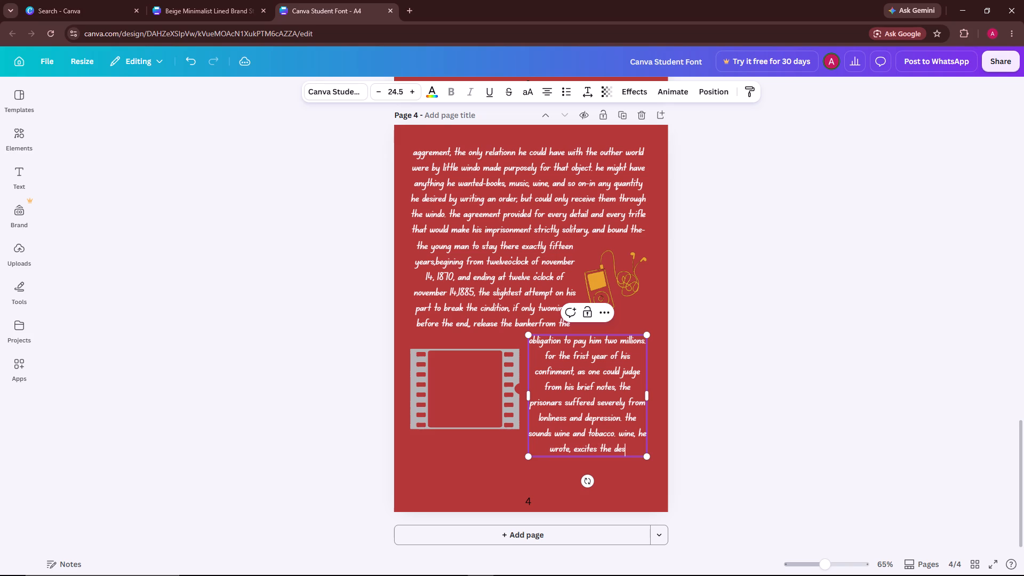
{"action": "type", "text": "ire"}
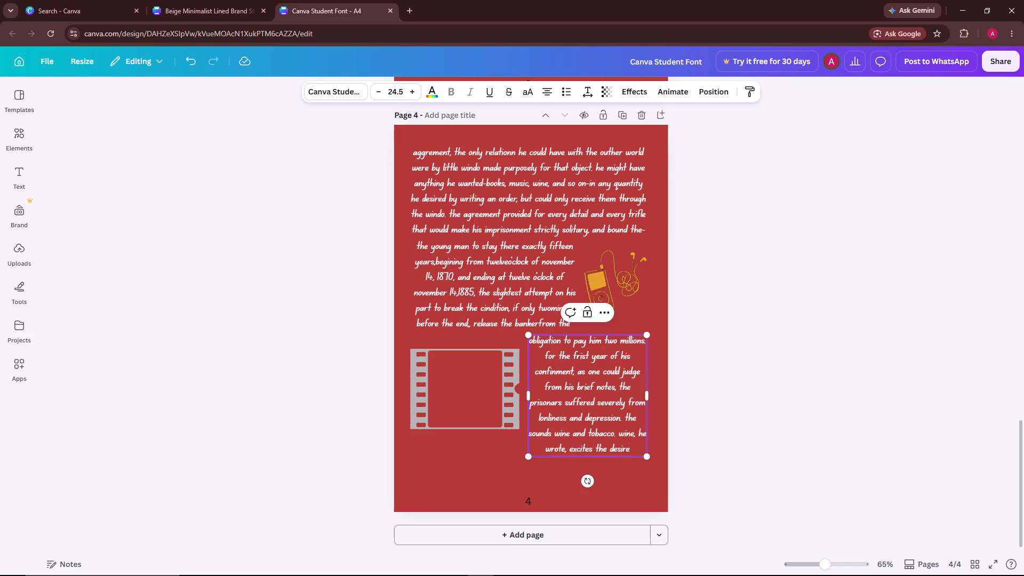
{"action": "key", "text": "s"}
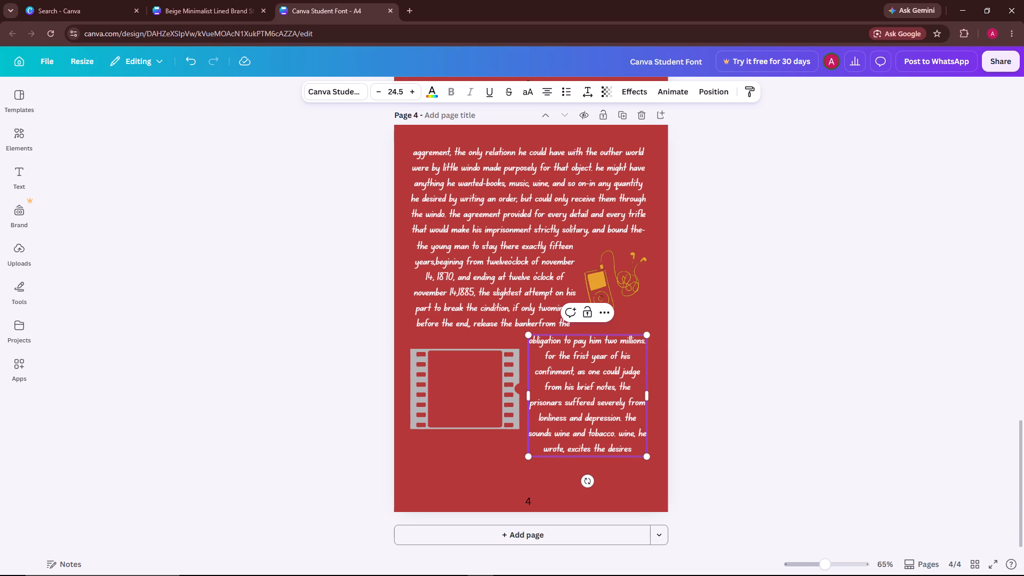
{"action": "key", "text": "comma"}
{"action": "key", "text": "space"}
{"action": "type", "text": "and"}
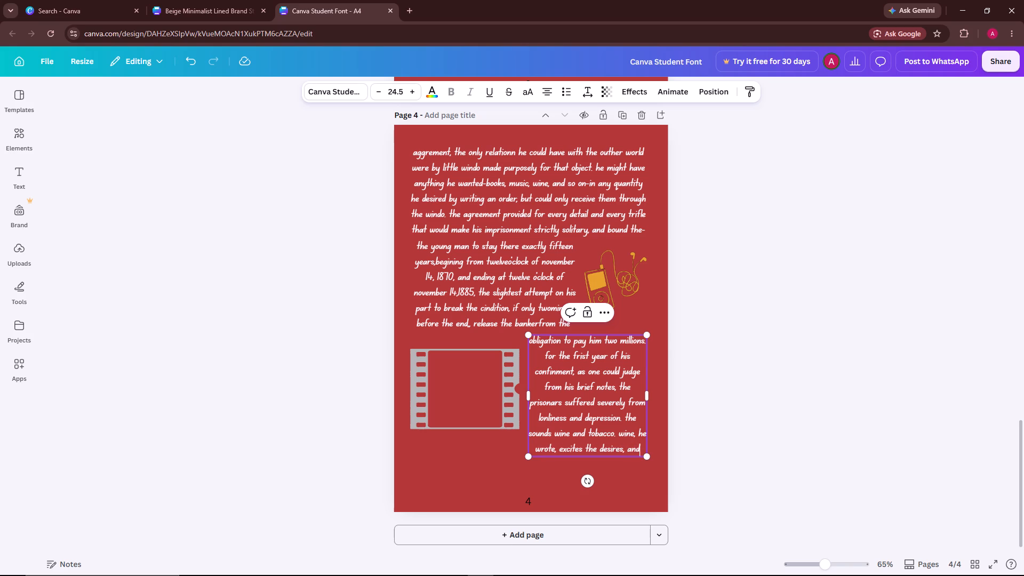
Extend the text beside the film strip with "desirs are the wrost foes of the".
{"action": "key", "text": "space"}
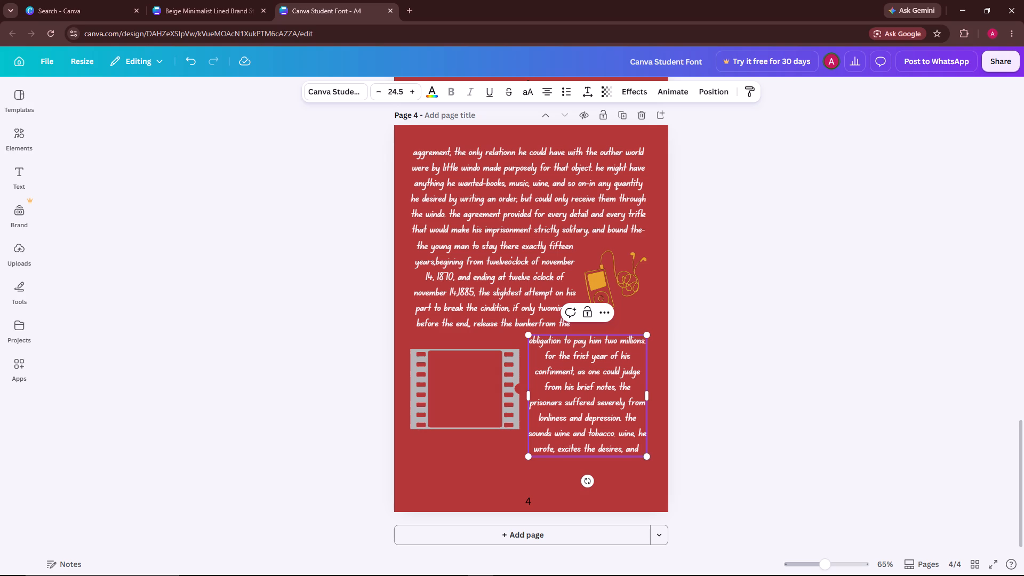
{"action": "type", "text": "desi"}
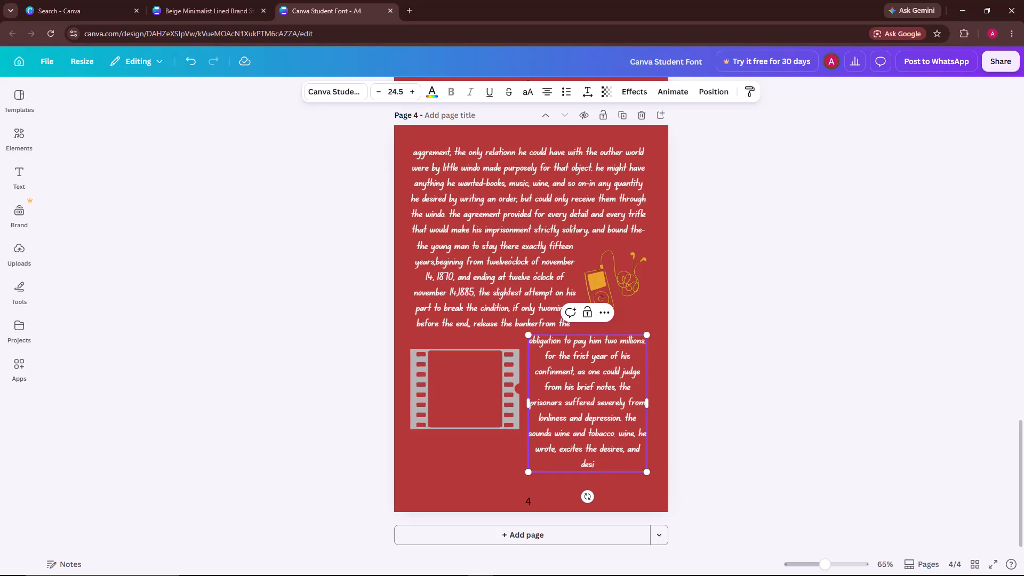
{"action": "type", "text": "rs"}
{"action": "key", "text": "space"}
{"action": "type", "text": "are"}
{"action": "key", "text": "space"}
{"action": "type", "text": "the wrost"}
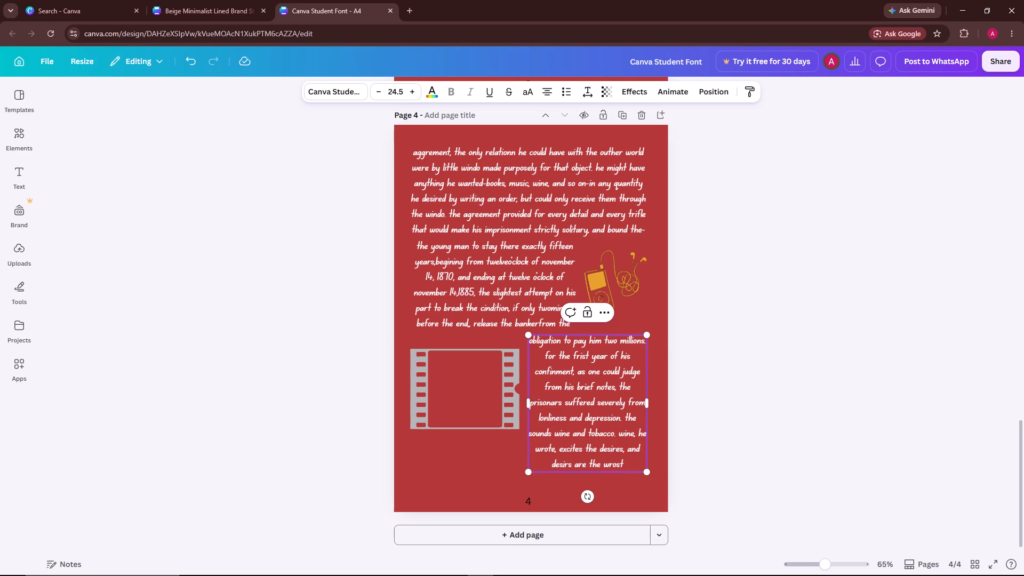
{"action": "key", "text": "space"}
{"action": "type", "text": "foes of the"}
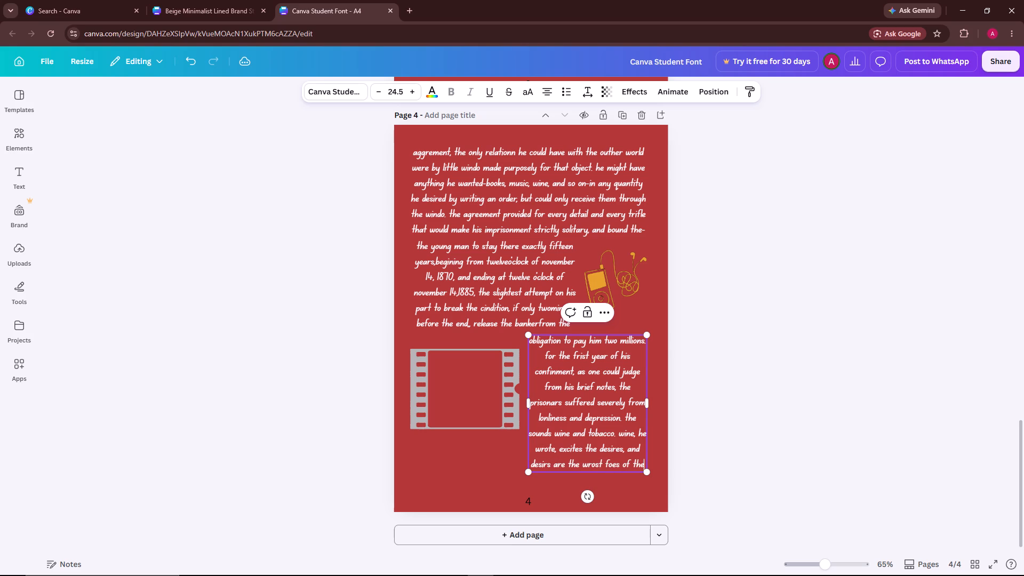
Add "prisoner; and besides, nothing" to the story text beside the film strip.
{"action": "key", "text": "space"}
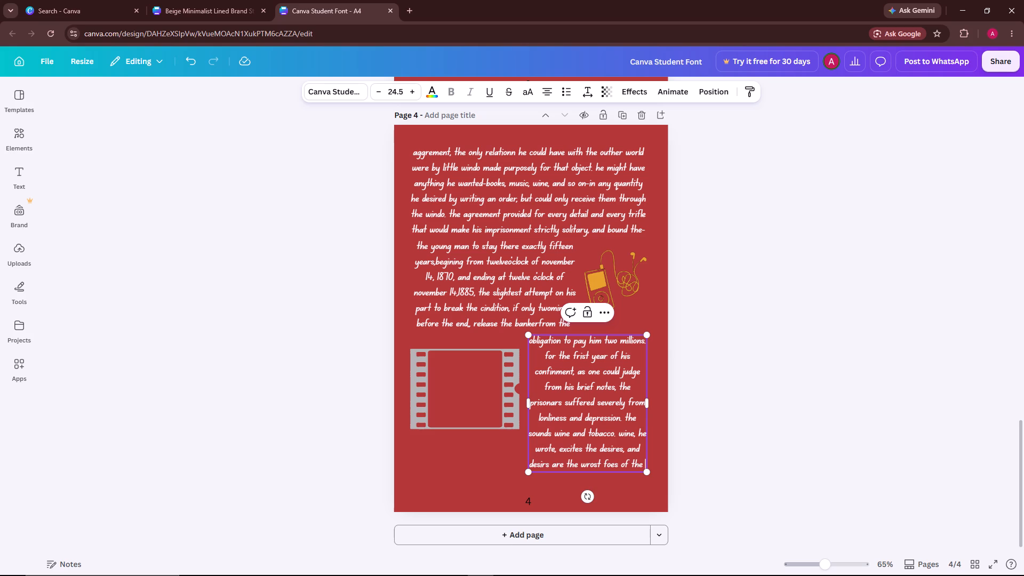
{"action": "type", "text": "pri"}
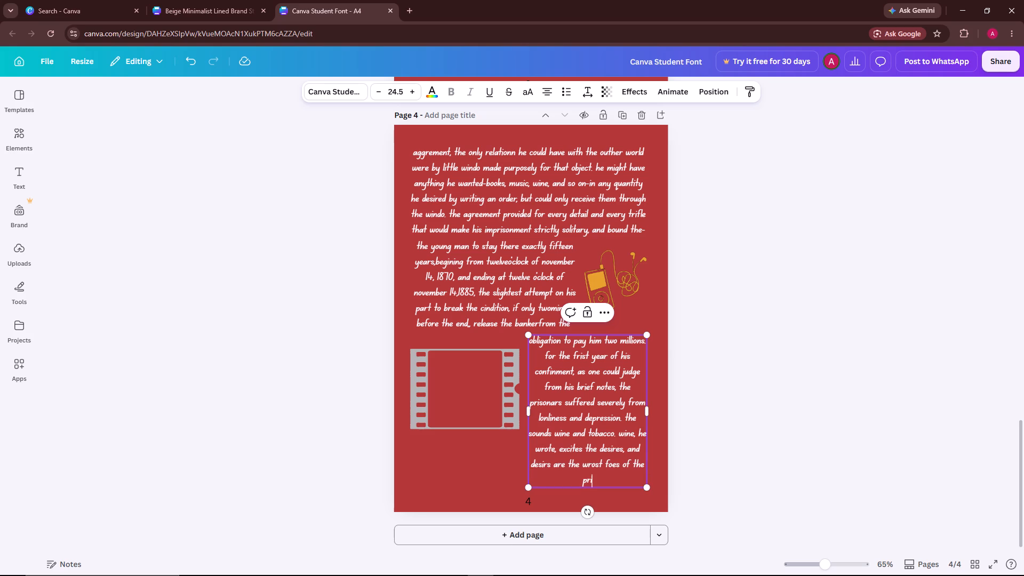
{"action": "type", "text": "son"}
{"action": "type", "text": "er"}
{"action": "key", "text": "semicolon"}
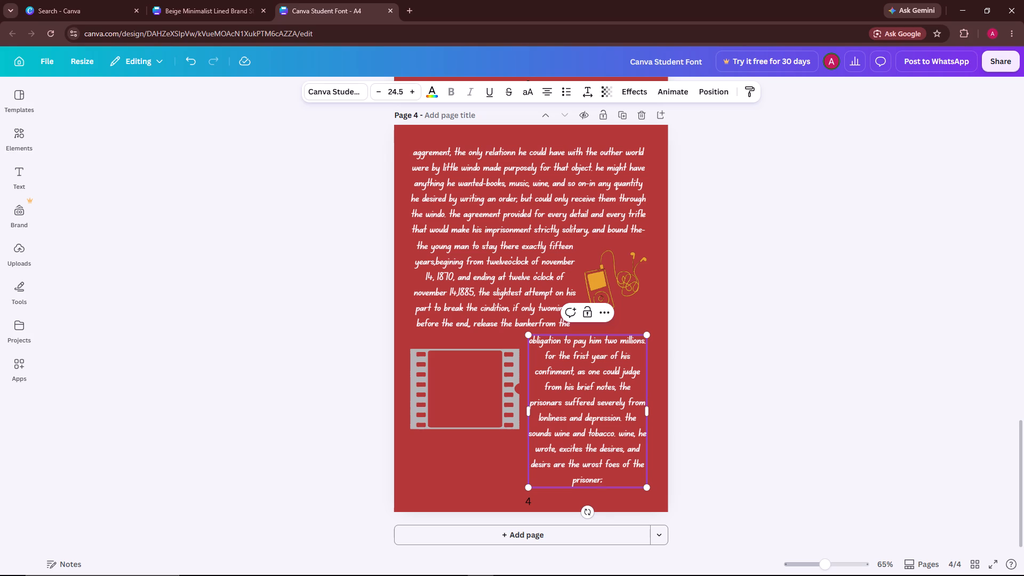
{"action": "key", "text": "space"}
{"action": "type", "text": "and"}
{"action": "key", "text": "space"}
{"action": "type", "text": "besi"}
{"action": "type", "text": "des"}
{"action": "type", "text": ", nothing"}
{"action": "key", "text": "space"}
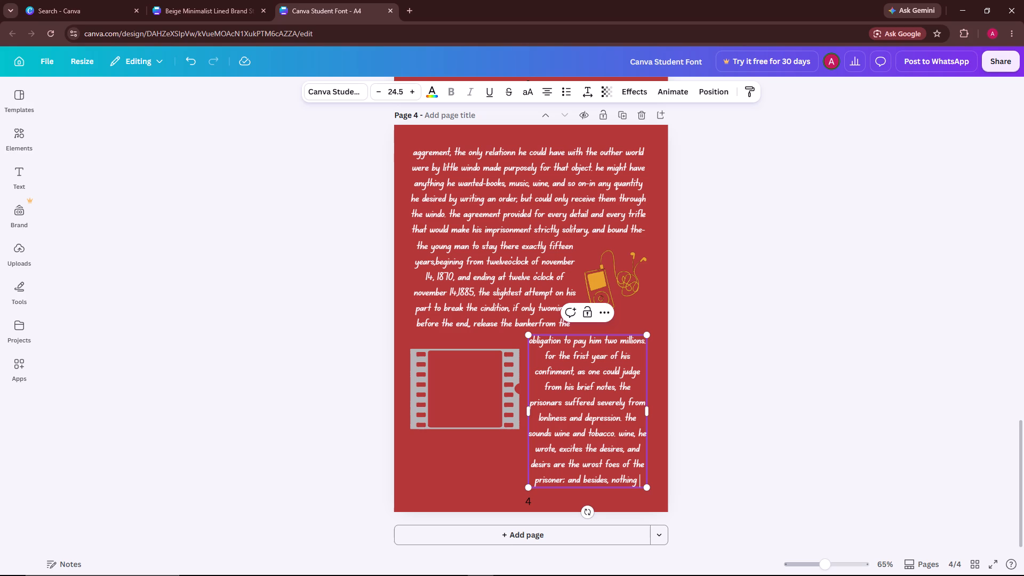
Continue the story text beside the film strip with "could be more dreary".
{"action": "type", "text": "could"}
{"action": "key", "text": "space"}
{"action": "type", "text": "be"}
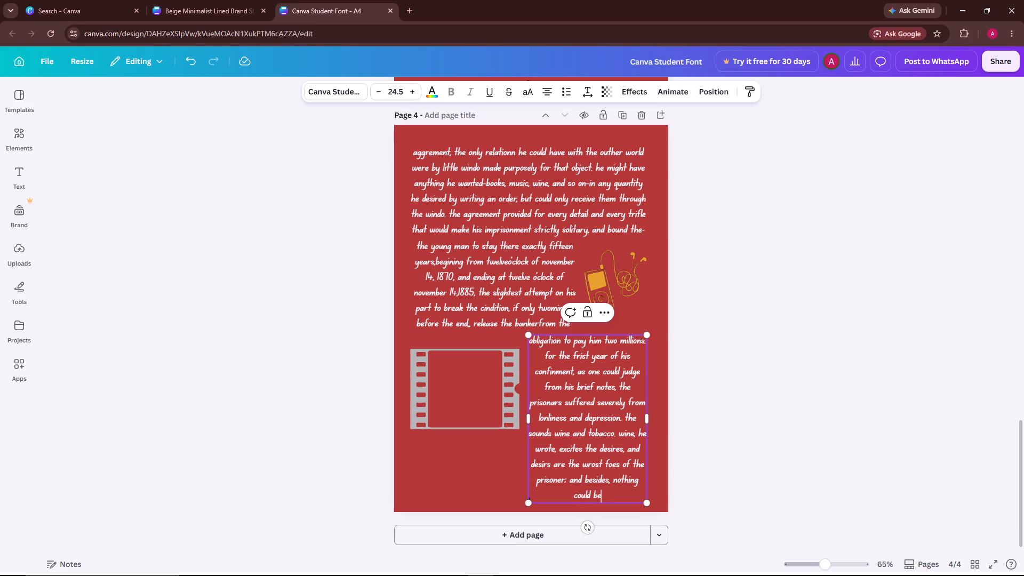
{"action": "key", "text": "space"}
{"action": "type", "text": "more"}
{"action": "key", "text": "space"}
{"action": "key", "text": "d"}
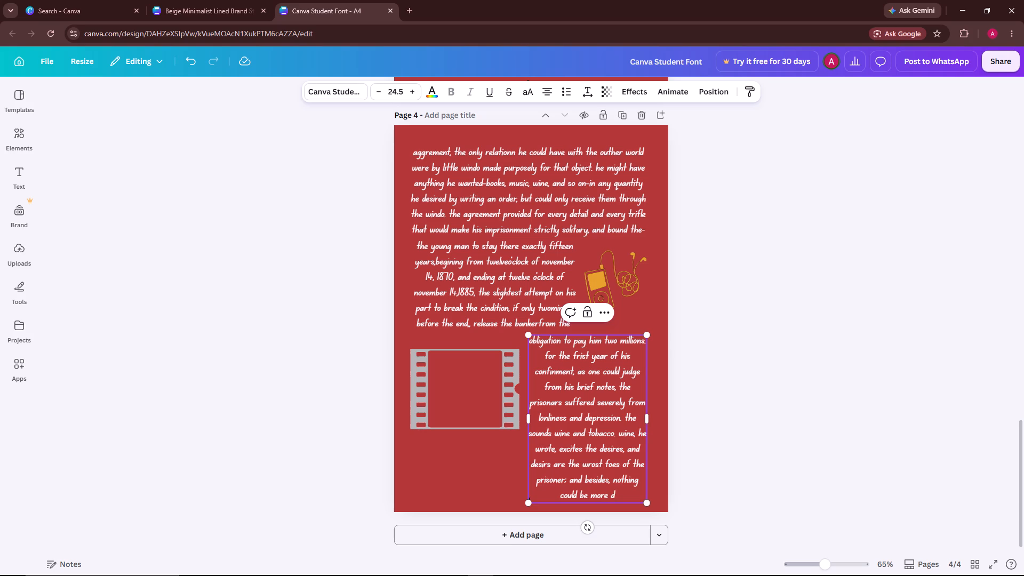
{"action": "key", "text": "r"}
{"action": "type", "text": "ea"}
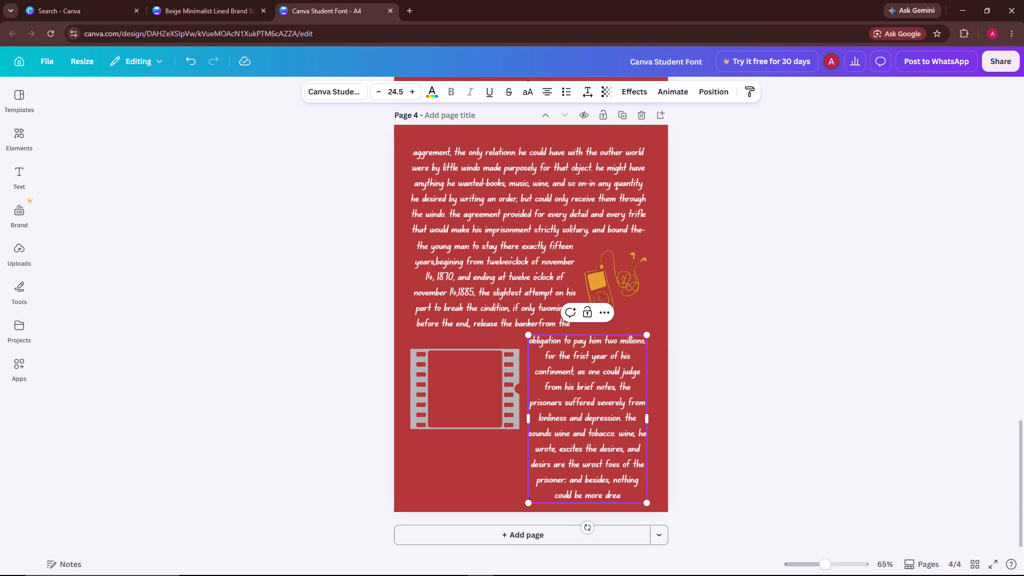
{"action": "type", "text": "ry"}
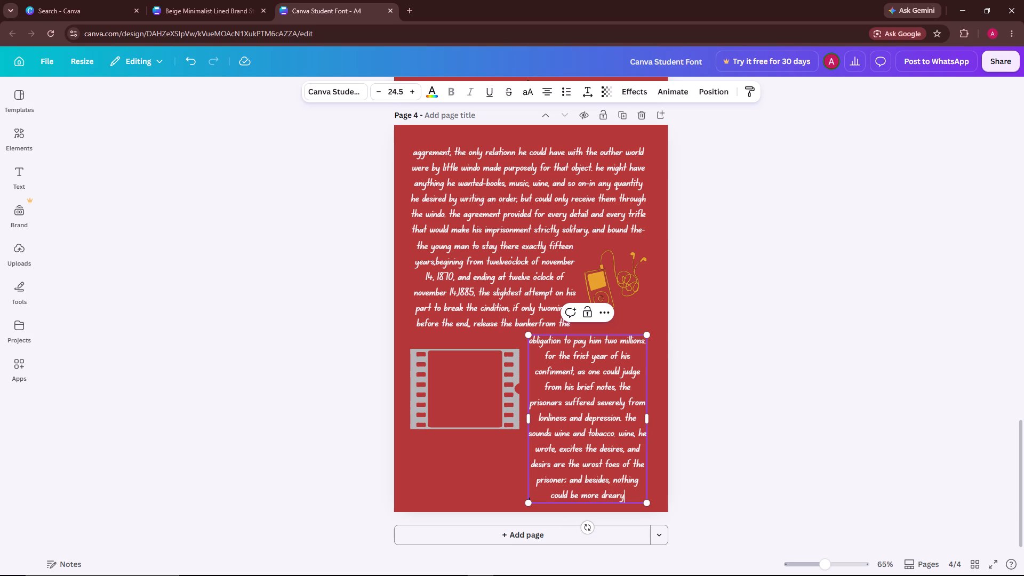
Add "than drinking" to the end of the text beside the film strip.
{"action": "key", "text": "space"}
{"action": "type", "text": "th"}
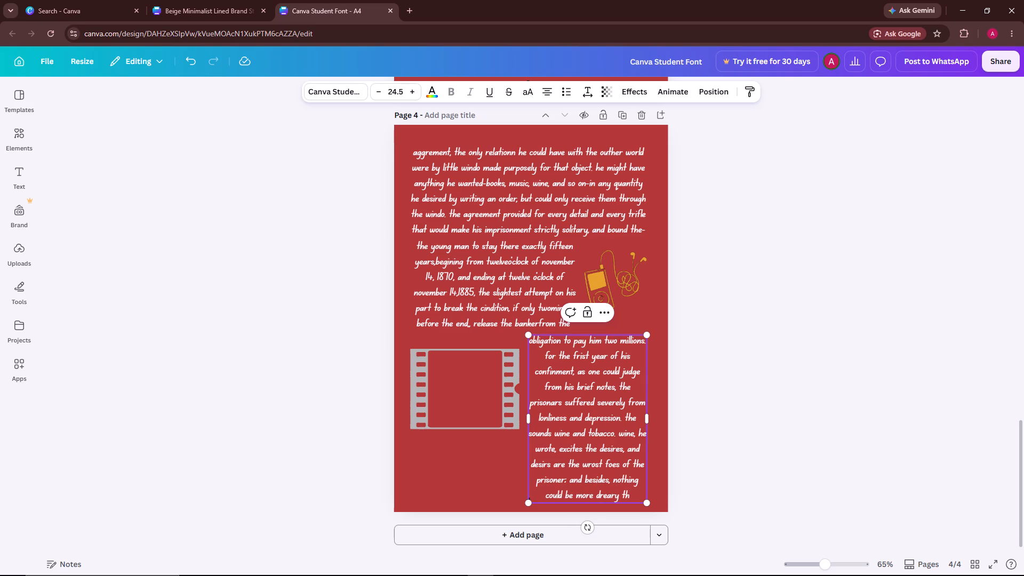
{"action": "type", "text": "an"}
{"action": "key", "text": "space"}
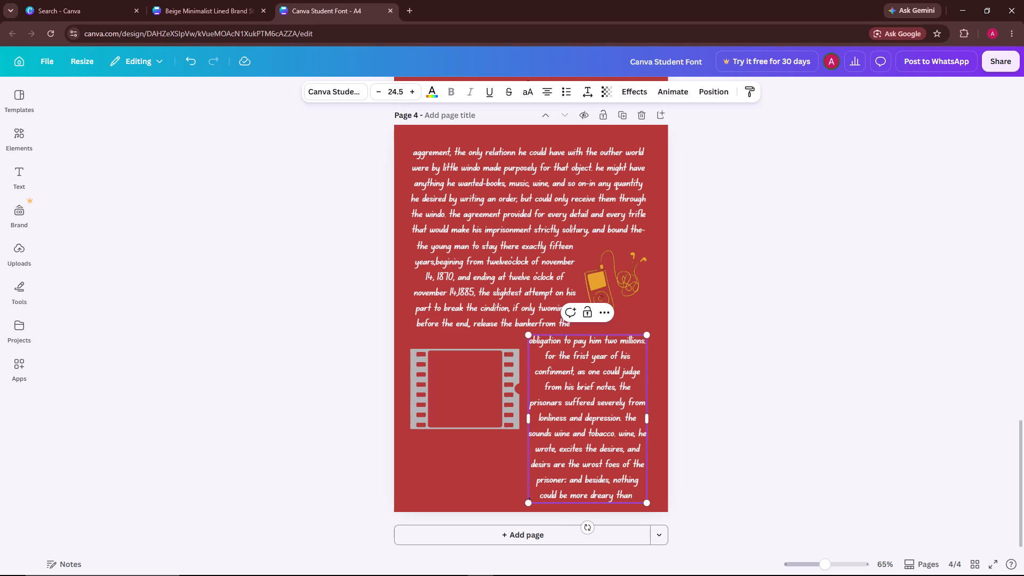
{"action": "type", "text": "dr"}
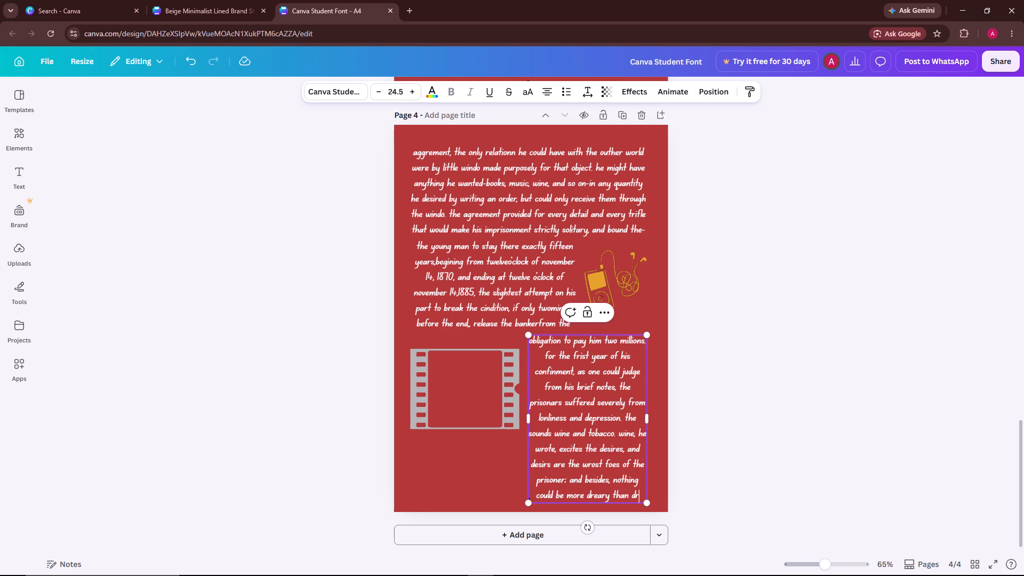
{"action": "key", "text": "i"}
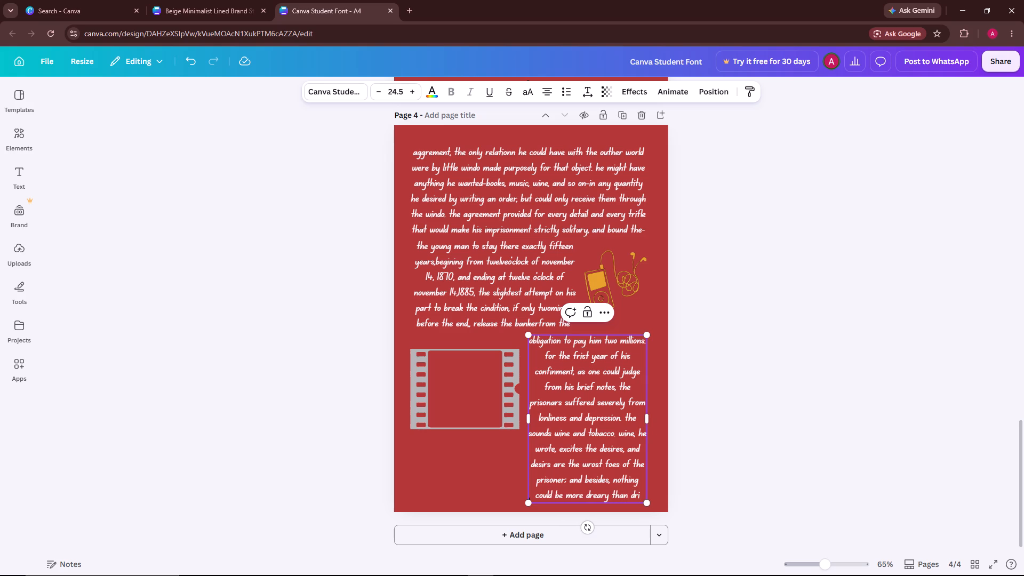
{"action": "key", "text": "n"}
{"action": "type", "text": "king"}
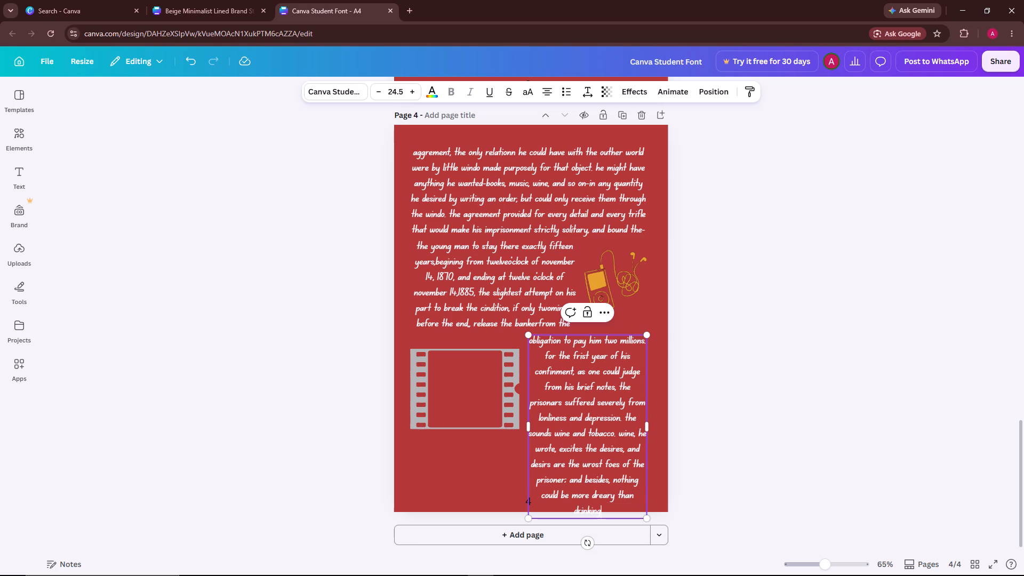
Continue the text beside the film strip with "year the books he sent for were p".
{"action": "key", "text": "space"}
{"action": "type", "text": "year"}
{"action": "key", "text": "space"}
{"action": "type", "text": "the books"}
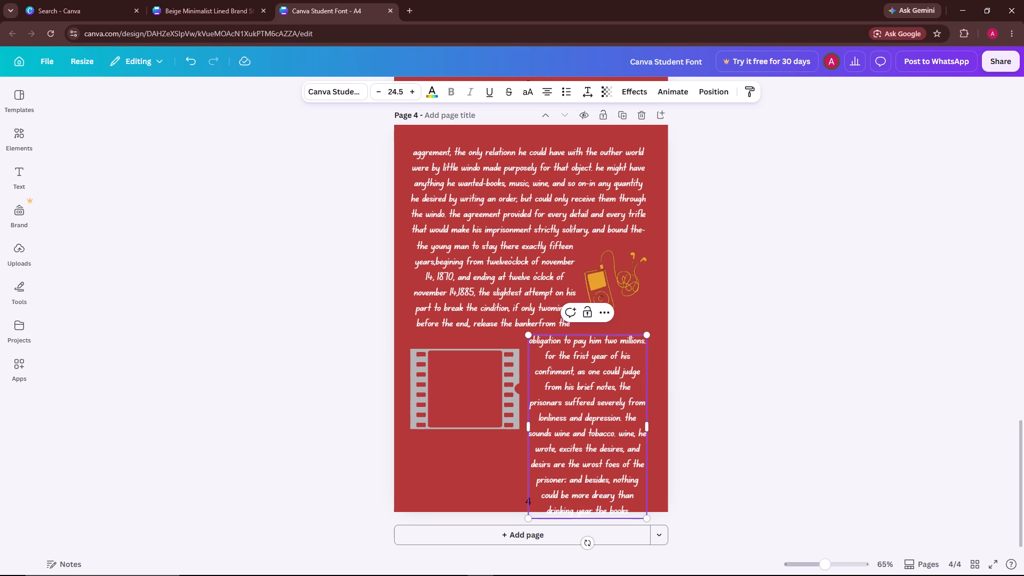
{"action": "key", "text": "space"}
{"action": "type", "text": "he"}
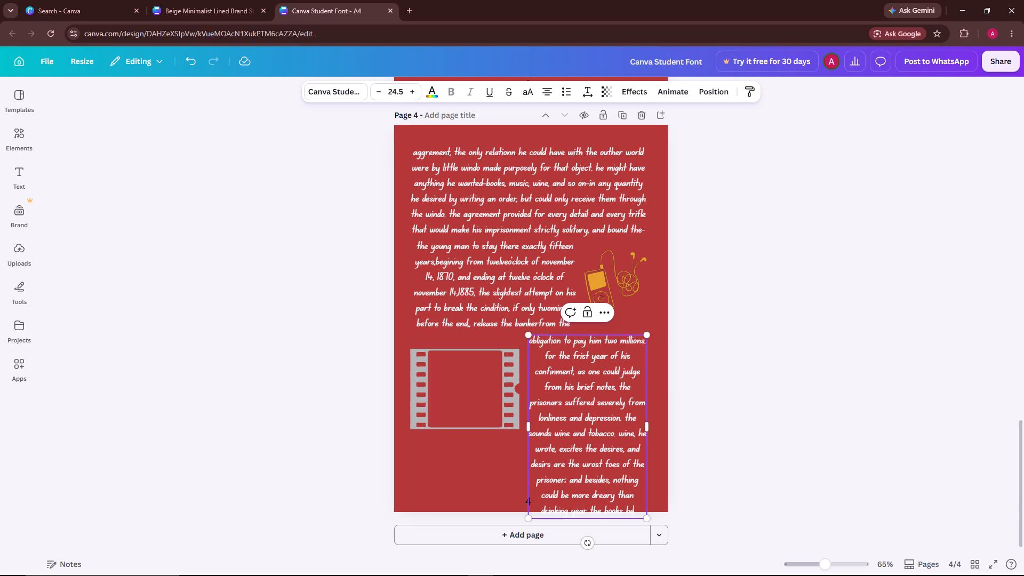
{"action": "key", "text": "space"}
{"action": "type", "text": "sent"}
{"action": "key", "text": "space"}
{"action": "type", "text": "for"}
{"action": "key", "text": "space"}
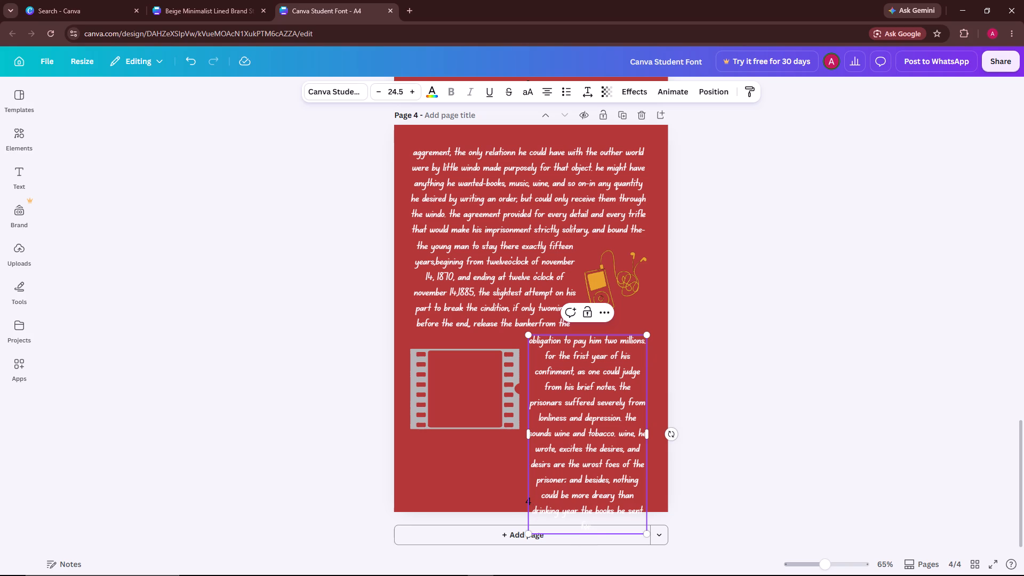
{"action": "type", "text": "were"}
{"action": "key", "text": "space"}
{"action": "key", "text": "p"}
Cut the text beside the film strip back so that it ends with "could be more dreary than drink".
{"action": "key", "text": "BackSpace"}
{"action": "key", "text": "BackSpace"}
{"action": "key", "text": "BackSpace"}
{"action": "key", "text": "BackSpace"}
{"action": "key", "text": "BackSpace"}
{"action": "key", "text": "BackSpace"}
{"action": "key", "text": "BackSpace"}
{"action": "key", "text": "BackSpace"}
{"action": "key", "text": "BackSpace"}
{"action": "key", "text": "BackSpace"}
{"action": "key", "text": "BackSpace"}
{"action": "key", "text": "BackSpace"}
{"action": "key", "text": "BackSpace"}
{"action": "key", "text": "BackSpace"}
{"action": "key", "text": "BackSpace"}
{"action": "key", "text": "BackSpace"}
{"action": "key", "text": "BackSpace"}
{"action": "key", "text": "BackSpace"}
{"action": "key", "text": "BackSpace"}
{"action": "key", "text": "BackSpace"}
{"action": "key", "text": "BackSpace"}
{"action": "key", "text": "BackSpace"}
{"action": "key", "text": "BackSpace"}
{"action": "key", "text": "BackSpace"}
{"action": "key", "text": "BackSpace"}
{"action": "key", "text": "BackSpace"}
{"action": "key", "text": "BackSpace"}
{"action": "key", "text": "BackSpace"}
{"action": "key", "text": "BackSpace"}
{"action": "key", "text": "BackSpace"}
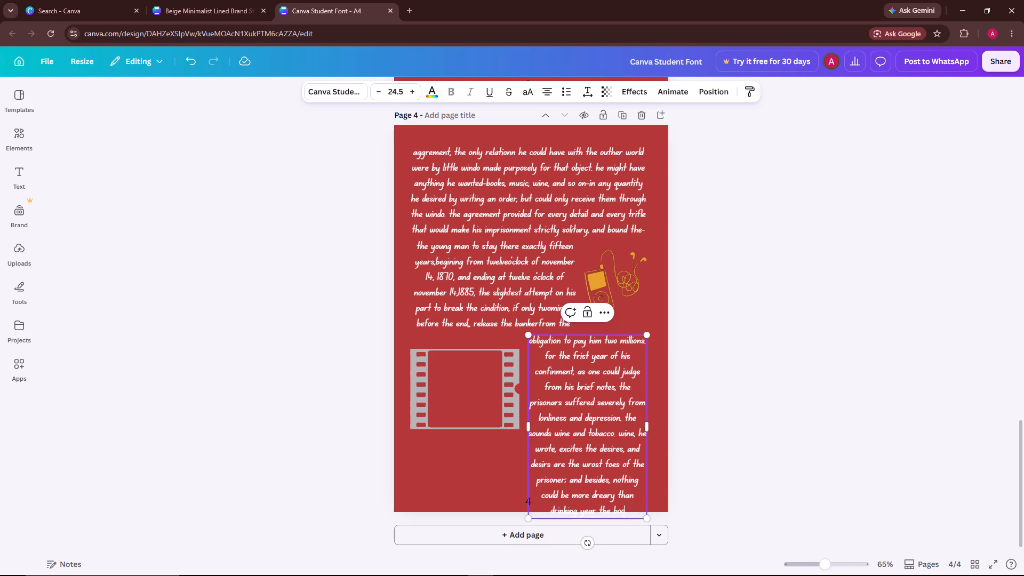
{"action": "key", "text": "BackSpace"}
{"action": "key", "text": "BackSpace"}
{"action": "key", "text": "BackSpace"}
{"action": "key", "text": "BackSpace"}
{"action": "key", "text": "BackSpace"}
{"action": "key", "text": "BackSpace"}
{"action": "key", "text": "BackSpace"}
{"action": "key", "text": "BackSpace"}
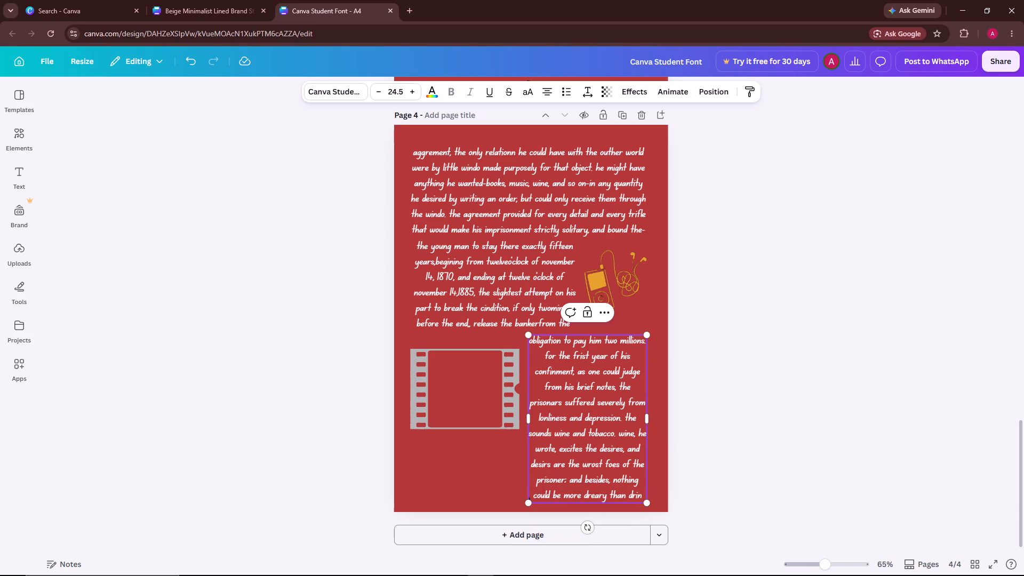
{"action": "key", "text": "k"}
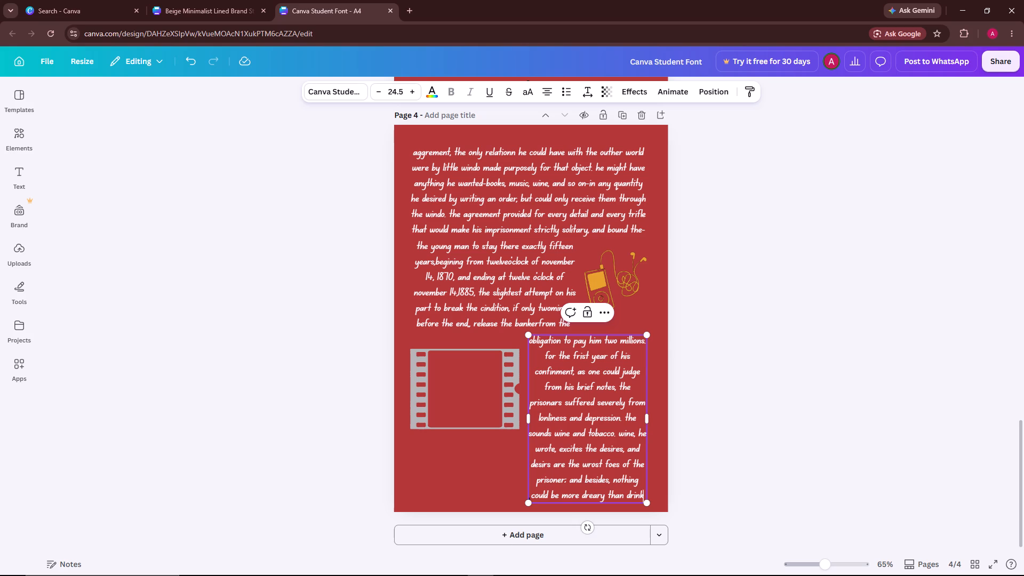
Complete the last word beside the film strip as "drinking" and scale that text down to size 23.6.
{"action": "type", "text": "ing"}
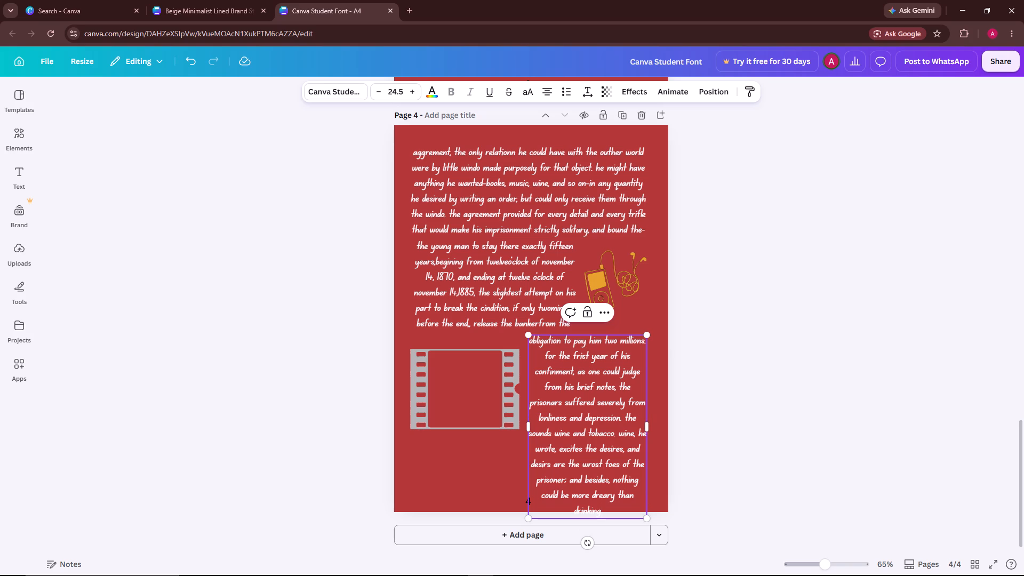
{"action": "left_click_drag", "start_coordinate": [650, 519], "coordinate": [642, 516]}
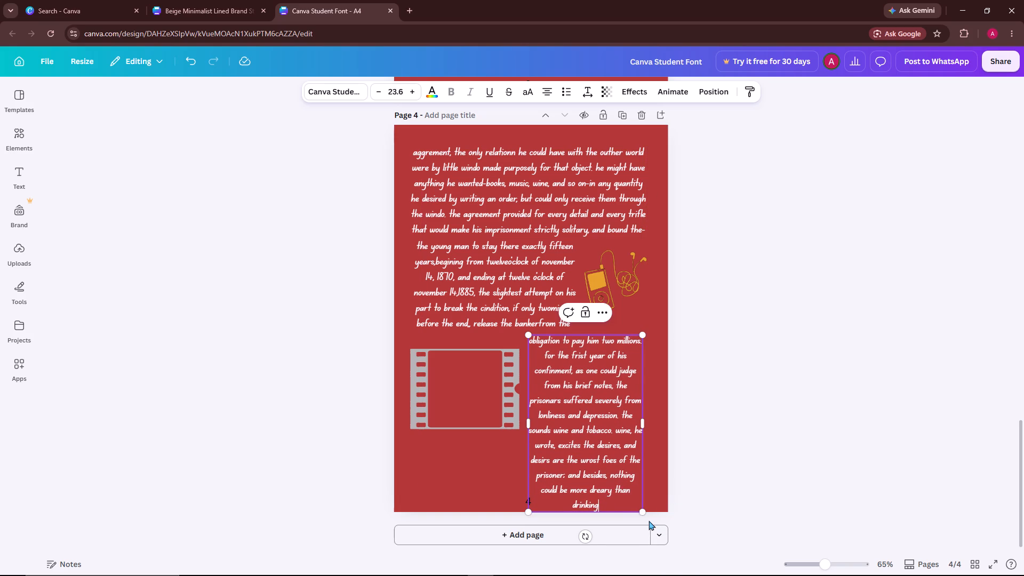
{"action": "left_click", "coordinate": [750, 439]}
{"action": "scroll", "coordinate": [407, 398], "scroll_direction": "down", "scroll_amount": 4}
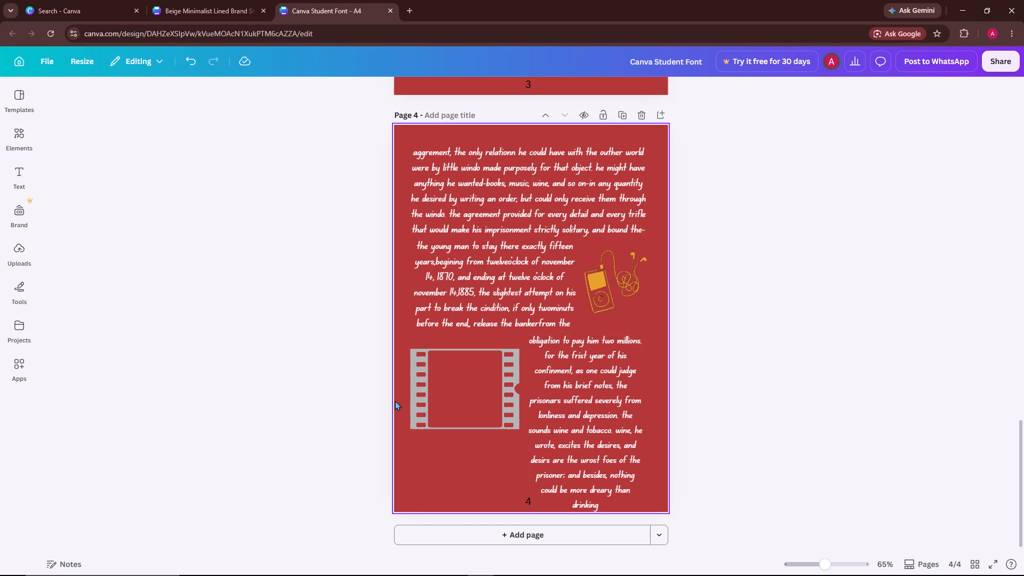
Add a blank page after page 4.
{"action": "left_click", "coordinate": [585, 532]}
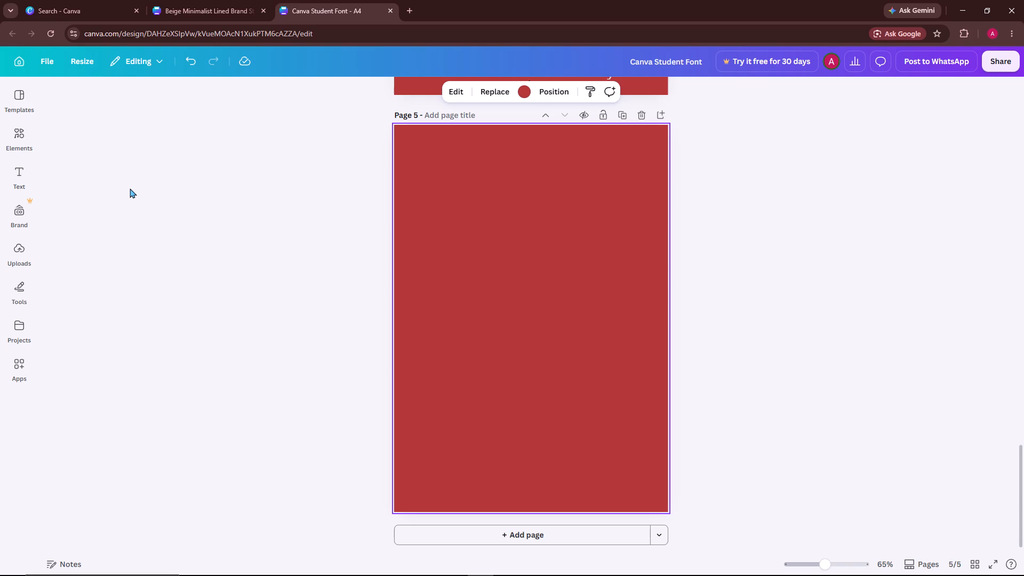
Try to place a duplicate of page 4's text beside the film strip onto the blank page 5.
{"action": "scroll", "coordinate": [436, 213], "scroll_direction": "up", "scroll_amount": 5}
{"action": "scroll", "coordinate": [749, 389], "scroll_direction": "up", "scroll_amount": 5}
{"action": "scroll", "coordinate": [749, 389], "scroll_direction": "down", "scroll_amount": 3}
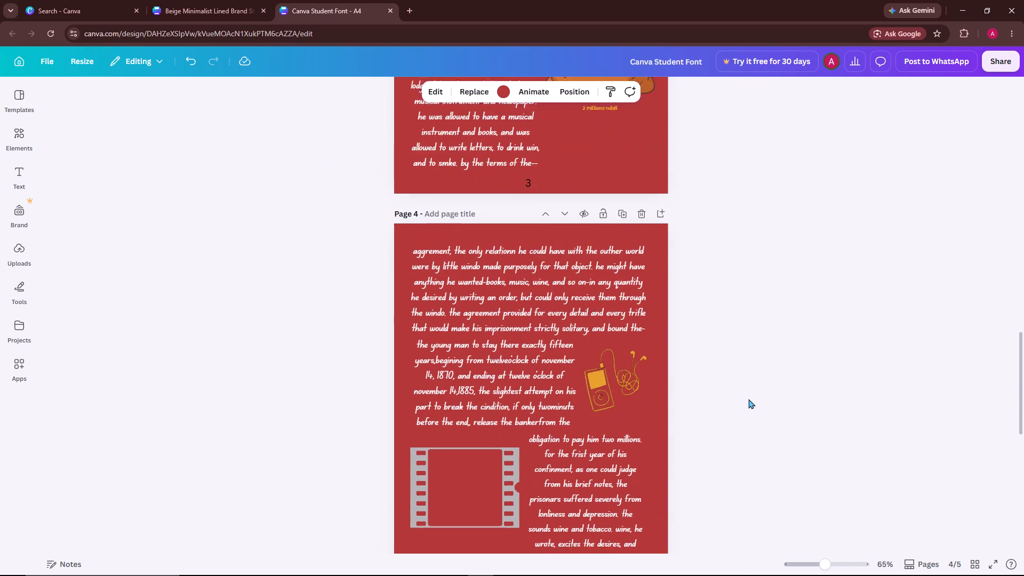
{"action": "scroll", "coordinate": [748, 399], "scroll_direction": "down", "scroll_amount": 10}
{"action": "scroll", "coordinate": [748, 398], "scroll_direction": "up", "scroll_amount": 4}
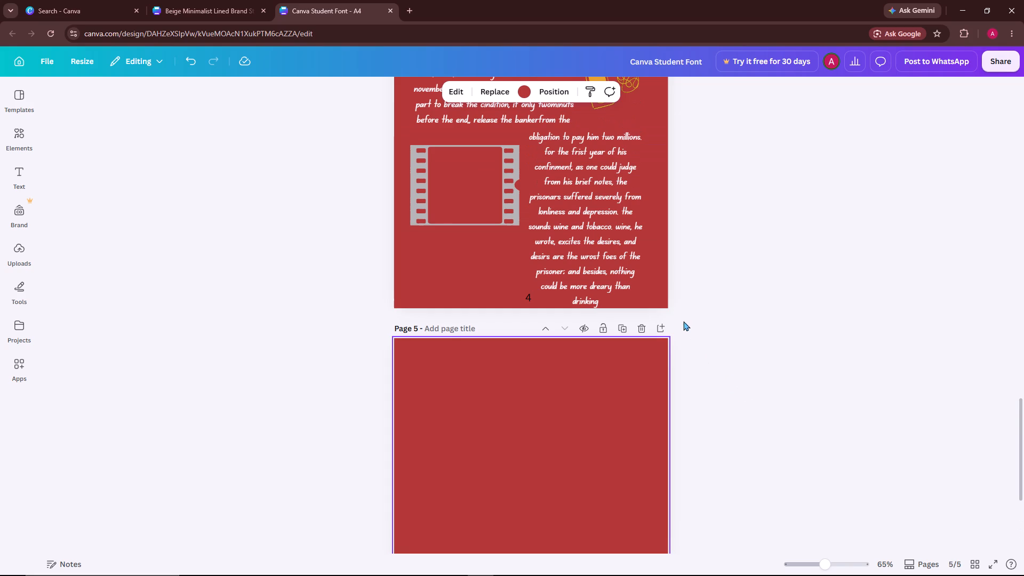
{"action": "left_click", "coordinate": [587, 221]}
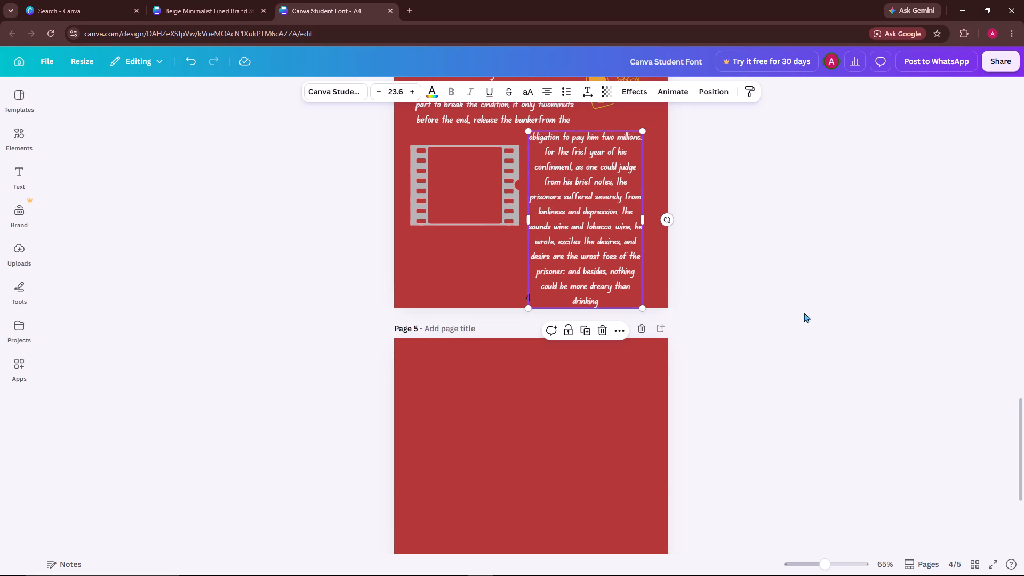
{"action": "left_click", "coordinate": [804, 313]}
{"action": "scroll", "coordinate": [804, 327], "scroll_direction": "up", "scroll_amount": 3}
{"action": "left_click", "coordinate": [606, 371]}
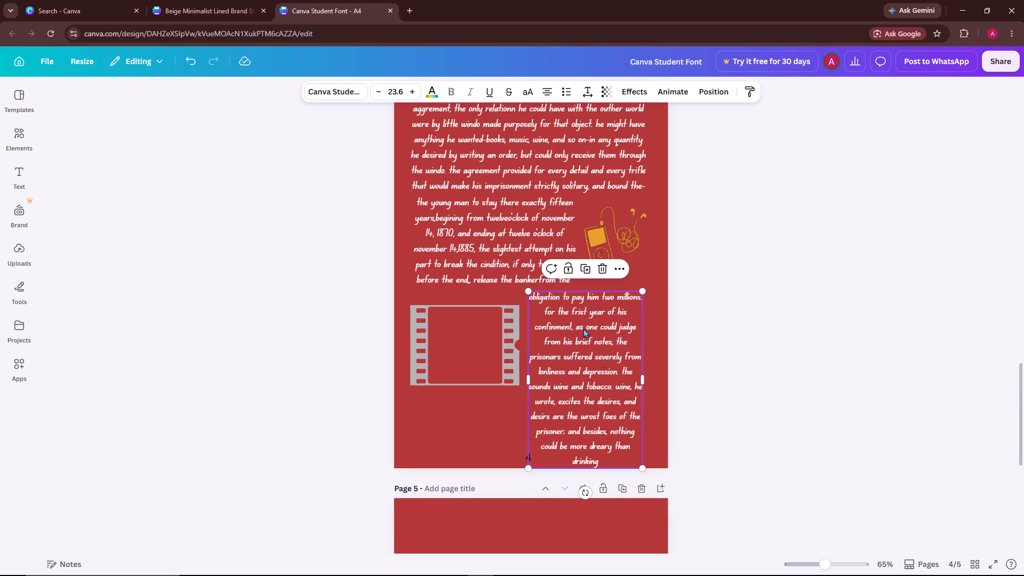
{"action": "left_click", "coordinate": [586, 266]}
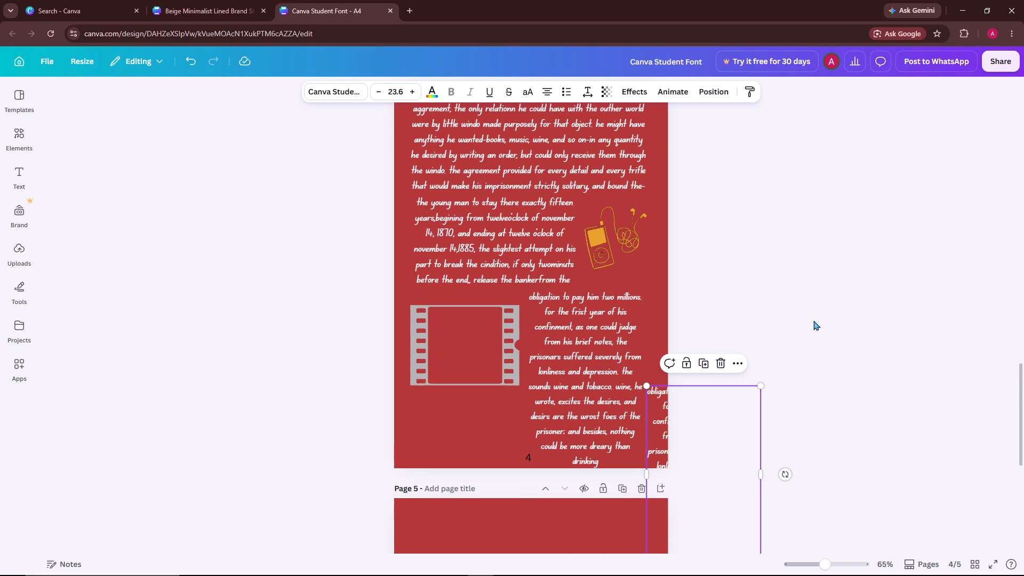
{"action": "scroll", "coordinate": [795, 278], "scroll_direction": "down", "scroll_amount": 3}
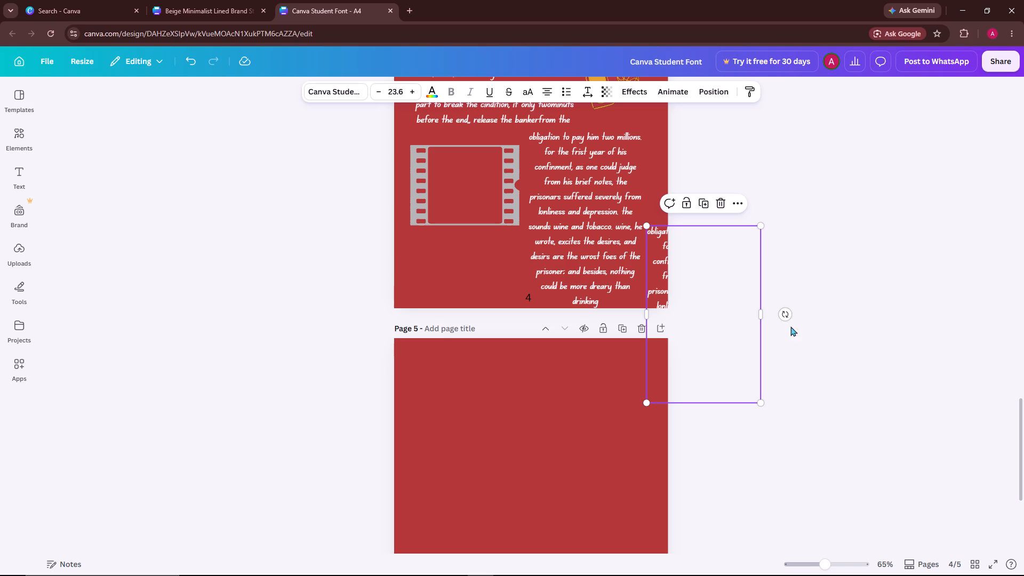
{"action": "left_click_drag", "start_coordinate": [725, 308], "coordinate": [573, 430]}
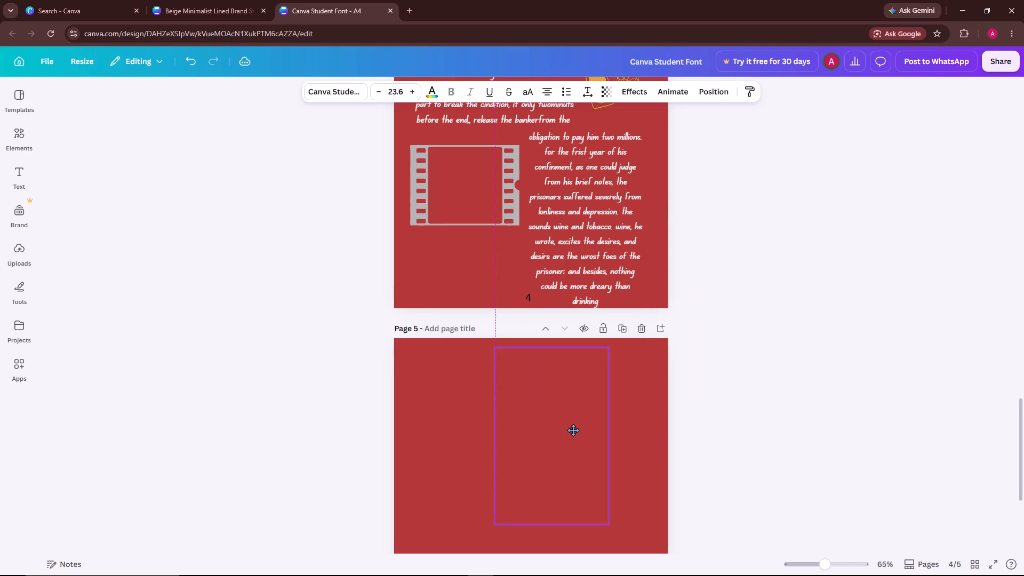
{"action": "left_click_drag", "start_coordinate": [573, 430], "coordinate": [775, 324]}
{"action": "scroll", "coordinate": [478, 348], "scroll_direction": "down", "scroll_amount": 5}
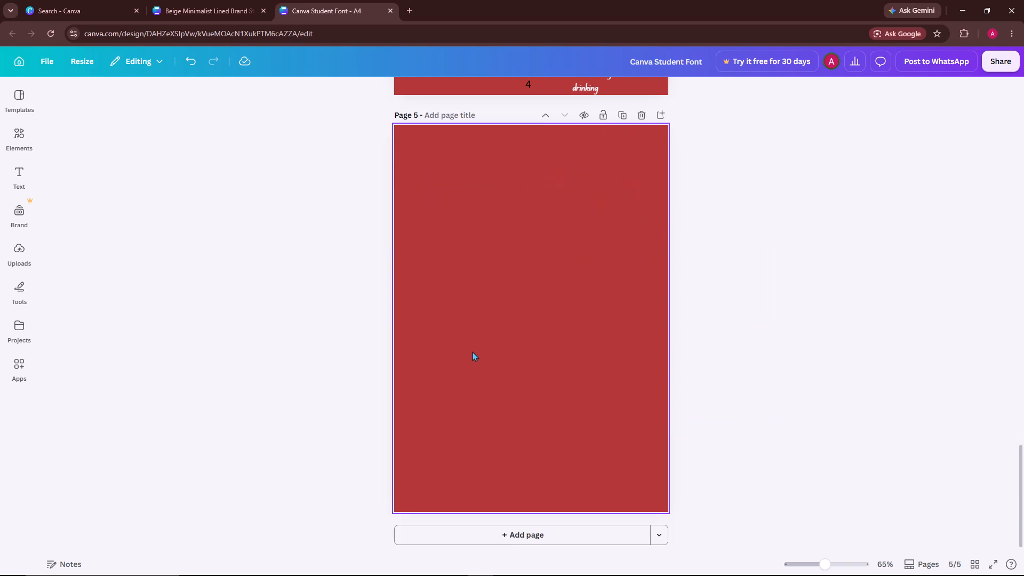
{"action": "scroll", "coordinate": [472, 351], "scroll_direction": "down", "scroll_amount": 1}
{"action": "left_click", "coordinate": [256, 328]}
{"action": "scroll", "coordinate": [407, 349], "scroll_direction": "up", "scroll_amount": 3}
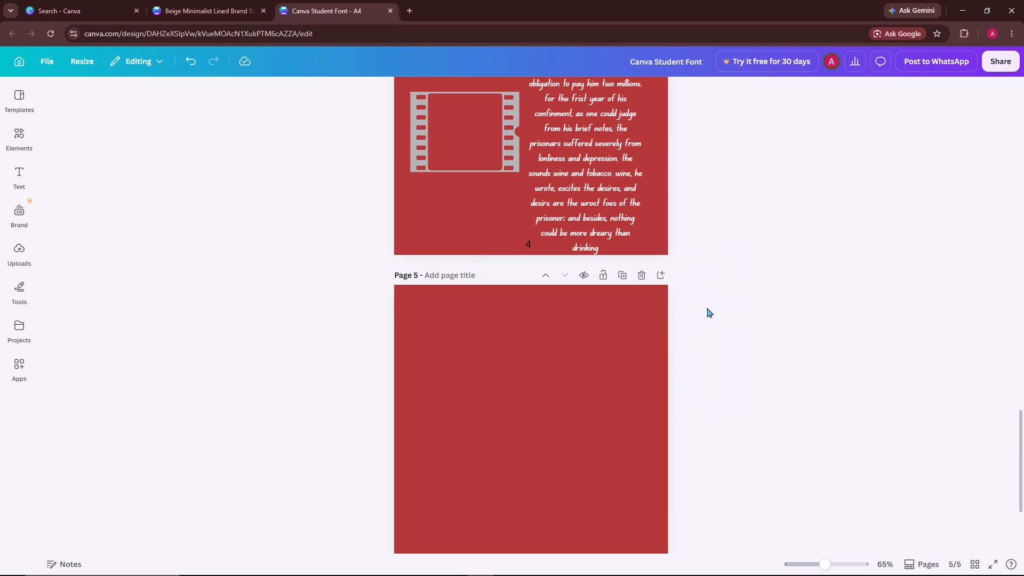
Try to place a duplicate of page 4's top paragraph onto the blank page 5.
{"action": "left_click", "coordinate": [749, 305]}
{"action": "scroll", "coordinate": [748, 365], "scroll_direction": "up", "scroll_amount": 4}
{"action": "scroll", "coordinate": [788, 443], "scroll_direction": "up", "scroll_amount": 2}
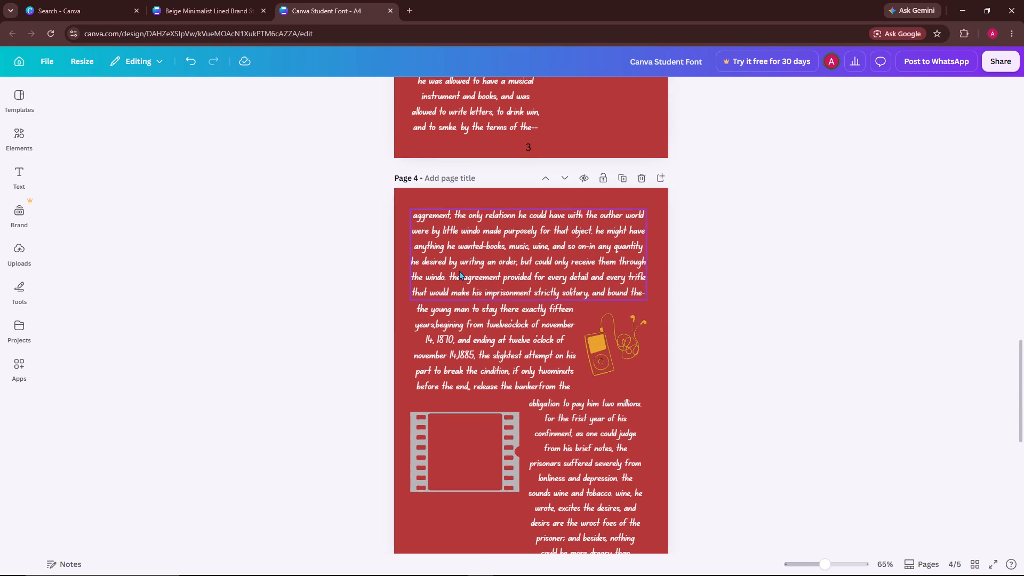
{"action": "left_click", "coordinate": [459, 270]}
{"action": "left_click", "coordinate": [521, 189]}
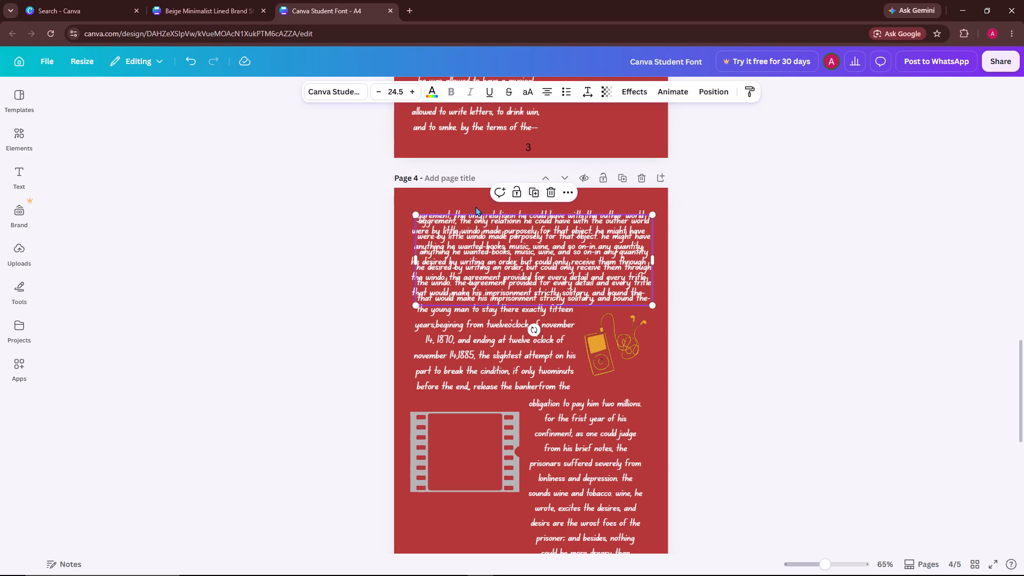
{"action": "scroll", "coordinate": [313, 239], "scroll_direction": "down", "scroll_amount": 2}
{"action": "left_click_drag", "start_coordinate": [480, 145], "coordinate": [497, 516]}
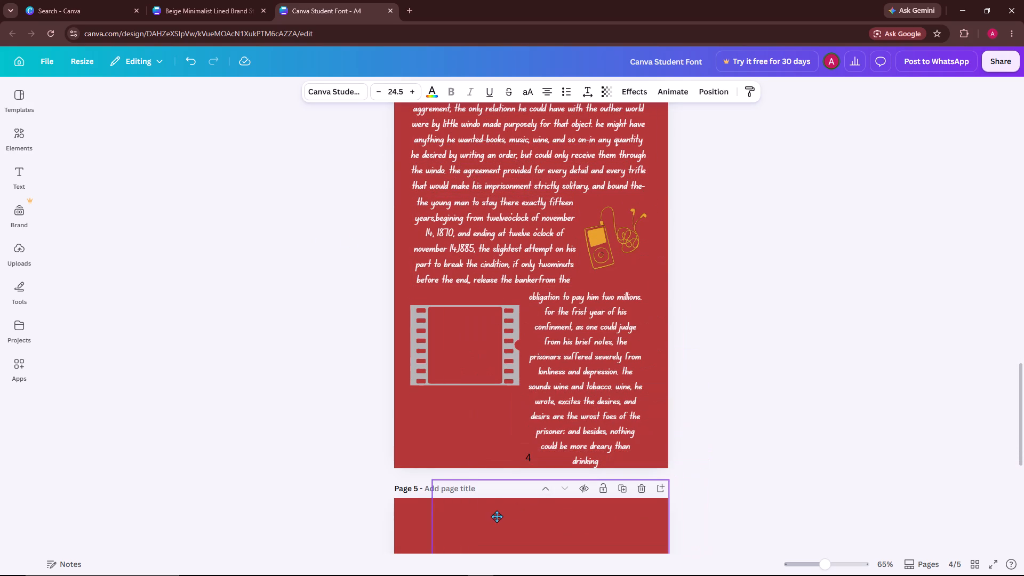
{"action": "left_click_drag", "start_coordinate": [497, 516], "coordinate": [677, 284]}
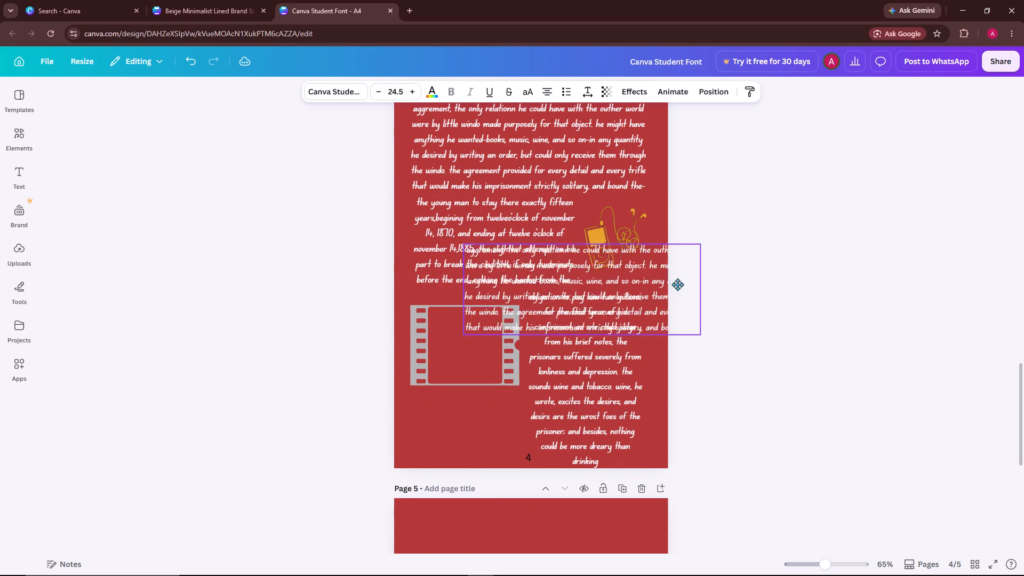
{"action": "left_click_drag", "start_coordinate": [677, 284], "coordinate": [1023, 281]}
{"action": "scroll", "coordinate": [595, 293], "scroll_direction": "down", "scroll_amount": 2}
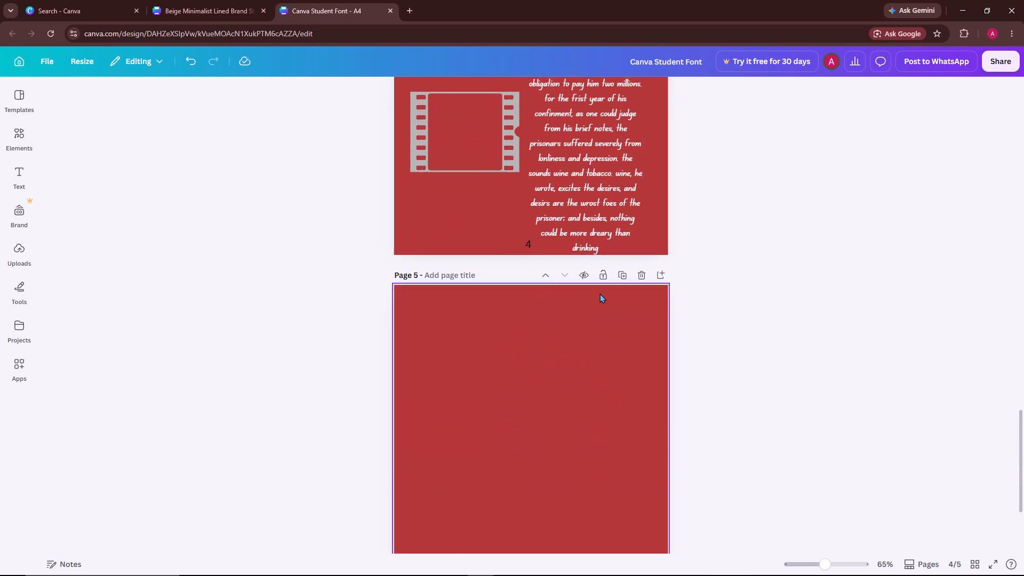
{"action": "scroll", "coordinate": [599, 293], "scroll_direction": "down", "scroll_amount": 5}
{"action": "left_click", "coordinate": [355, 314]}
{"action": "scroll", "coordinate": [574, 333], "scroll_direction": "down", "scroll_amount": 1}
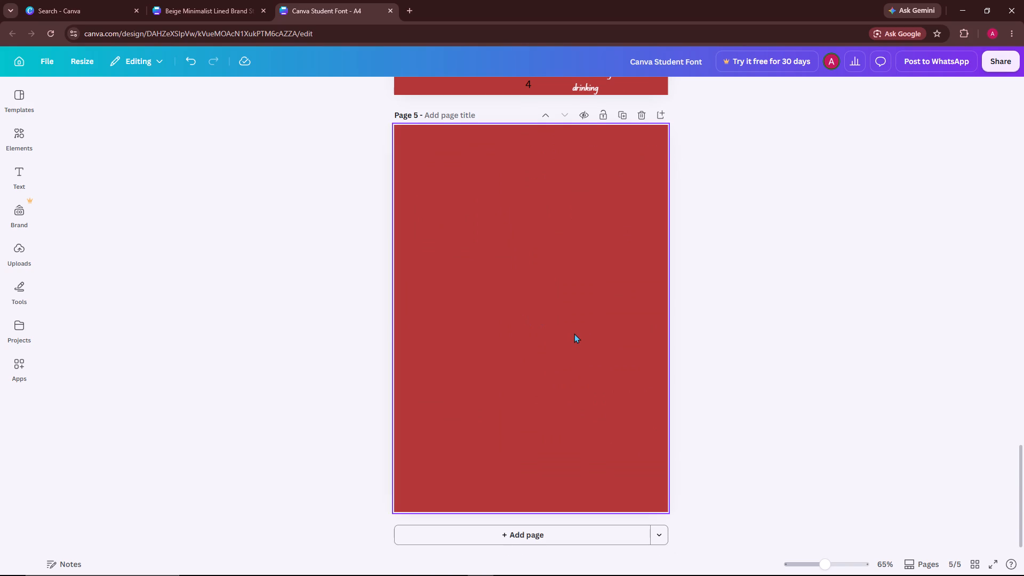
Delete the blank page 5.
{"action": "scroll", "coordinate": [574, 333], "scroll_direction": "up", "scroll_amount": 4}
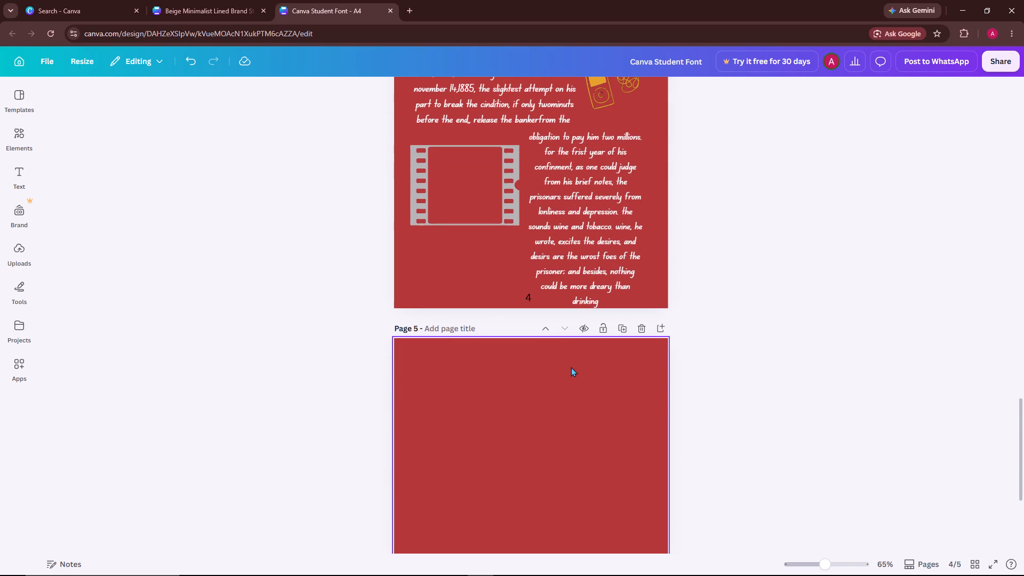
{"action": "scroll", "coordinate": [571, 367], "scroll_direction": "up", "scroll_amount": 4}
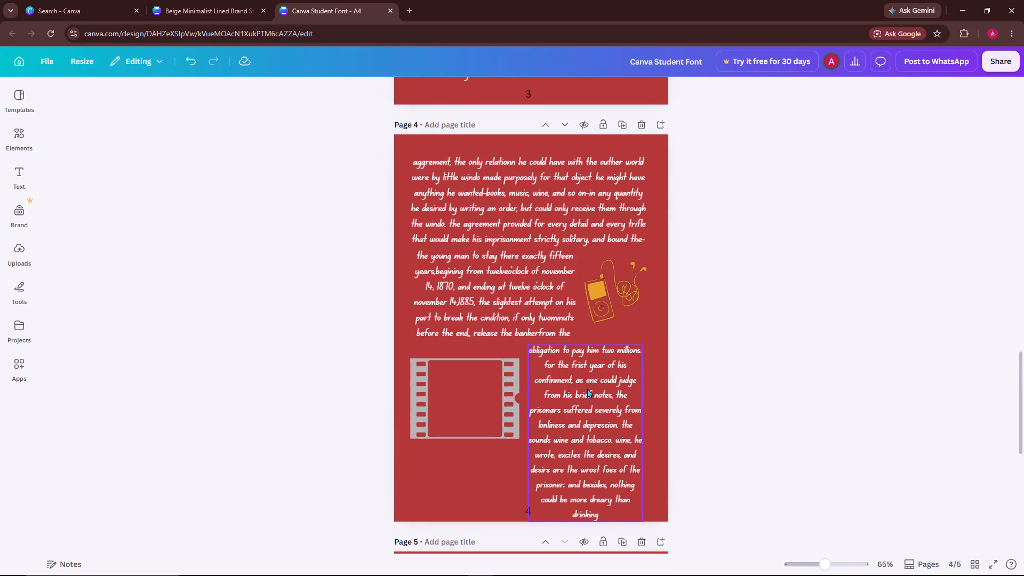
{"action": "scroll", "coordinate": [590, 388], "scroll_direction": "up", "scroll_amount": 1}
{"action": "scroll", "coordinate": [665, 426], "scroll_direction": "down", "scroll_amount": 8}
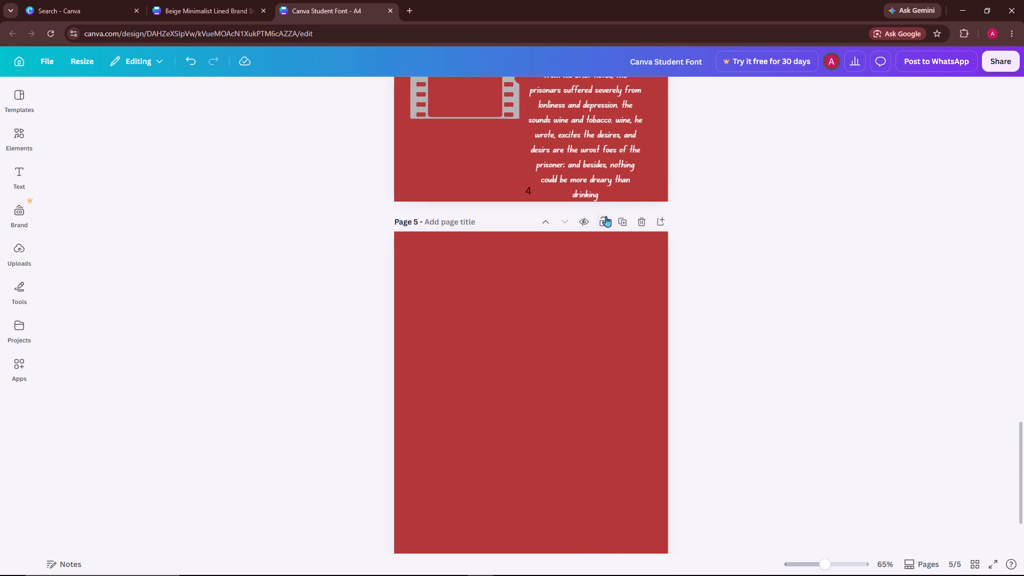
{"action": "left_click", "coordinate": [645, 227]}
Duplicate page 4 as the base for page 5.
{"action": "scroll", "coordinate": [634, 312], "scroll_direction": "up", "scroll_amount": 2}
{"action": "left_click", "coordinate": [615, 218]}
{"action": "scroll", "coordinate": [595, 321], "scroll_direction": "down", "scroll_amount": 3}
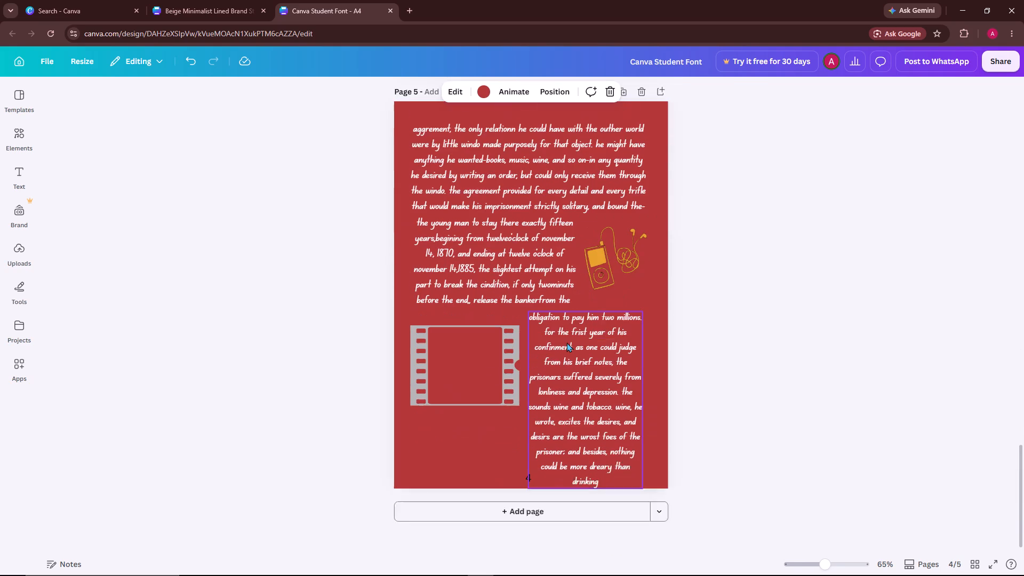
Delete the paragraph beside the music player and the text column beside the film strip from page 5.
{"action": "left_click", "coordinate": [503, 273]}
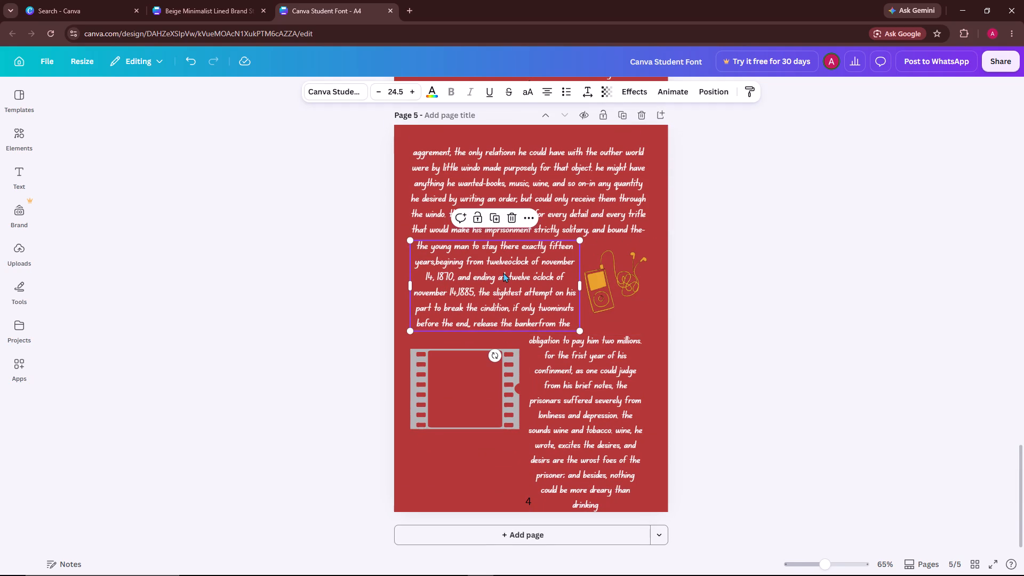
{"action": "left_click", "coordinate": [508, 220]}
{"action": "scroll", "coordinate": [434, 364], "scroll_direction": "up", "scroll_amount": 4}
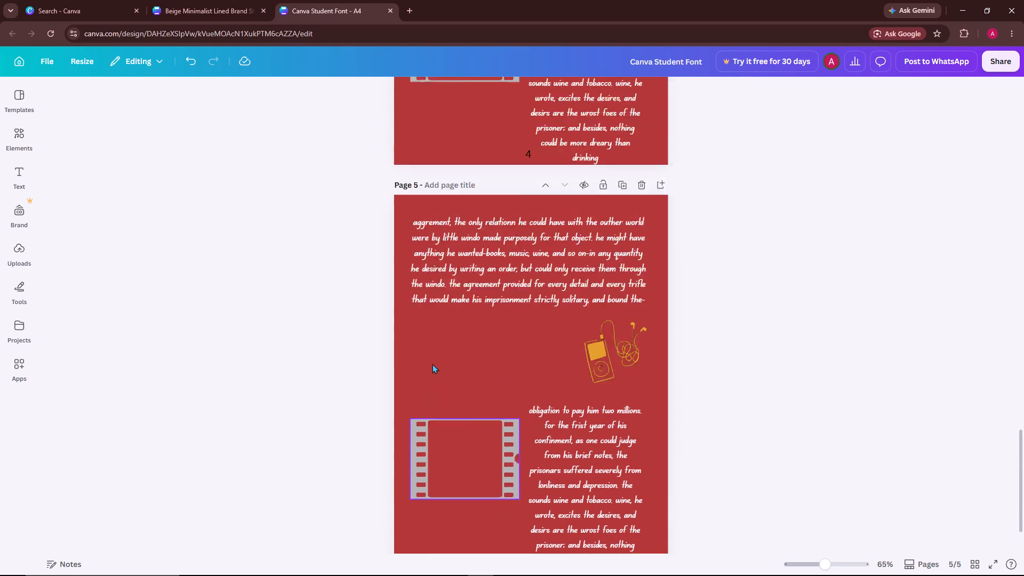
{"action": "scroll", "coordinate": [432, 364], "scroll_direction": "up", "scroll_amount": 20}
{"action": "scroll", "coordinate": [415, 371], "scroll_direction": "down", "scroll_amount": 5}
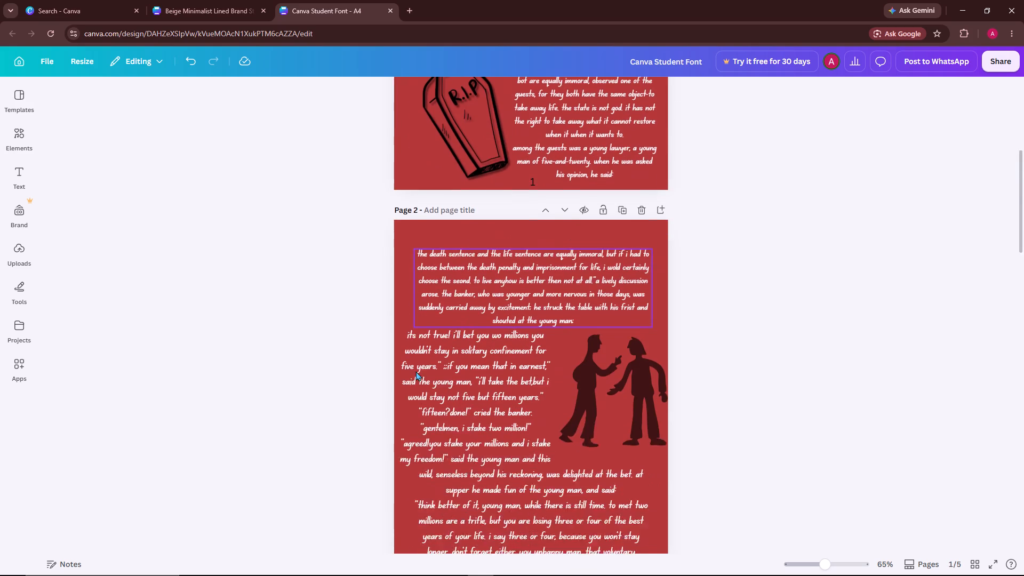
{"action": "scroll", "coordinate": [415, 371], "scroll_direction": "down", "scroll_amount": 13}
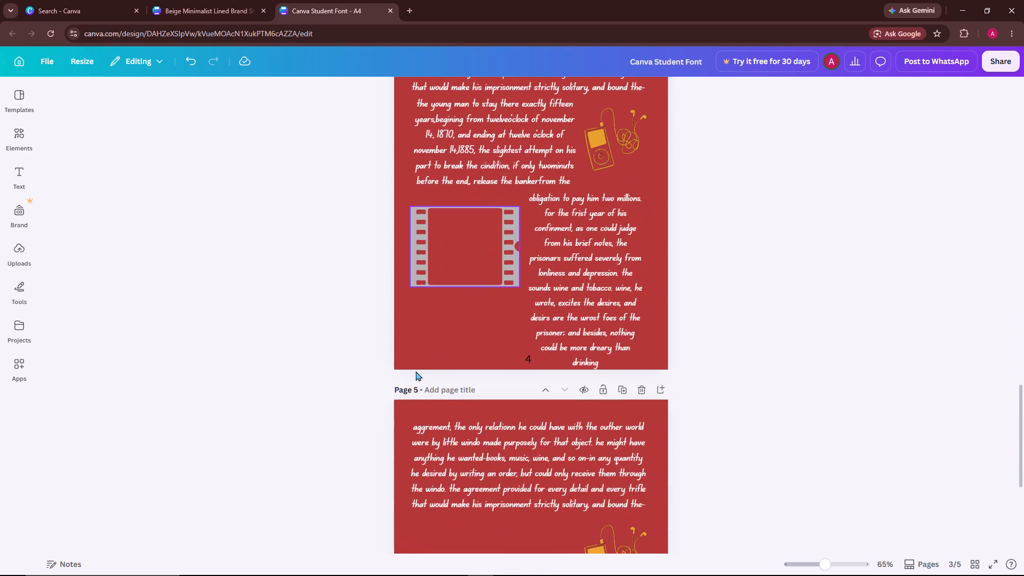
{"action": "scroll", "coordinate": [415, 371], "scroll_direction": "down", "scroll_amount": 5}
{"action": "left_click", "coordinate": [559, 462]}
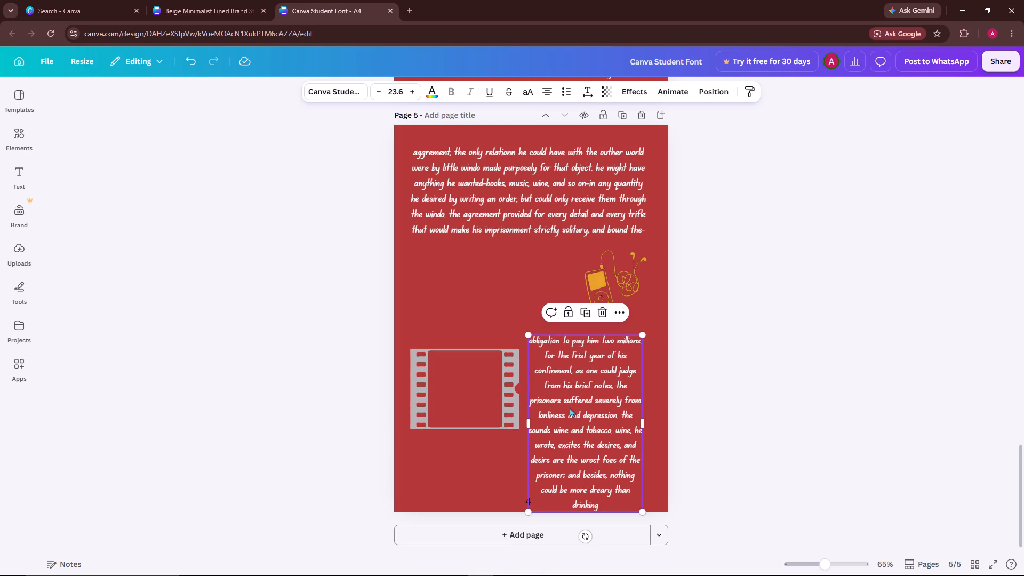
{"action": "left_click", "coordinate": [607, 314]}
Delete the film strip and the music player drawing from page 5.
{"action": "left_click", "coordinate": [479, 406]}
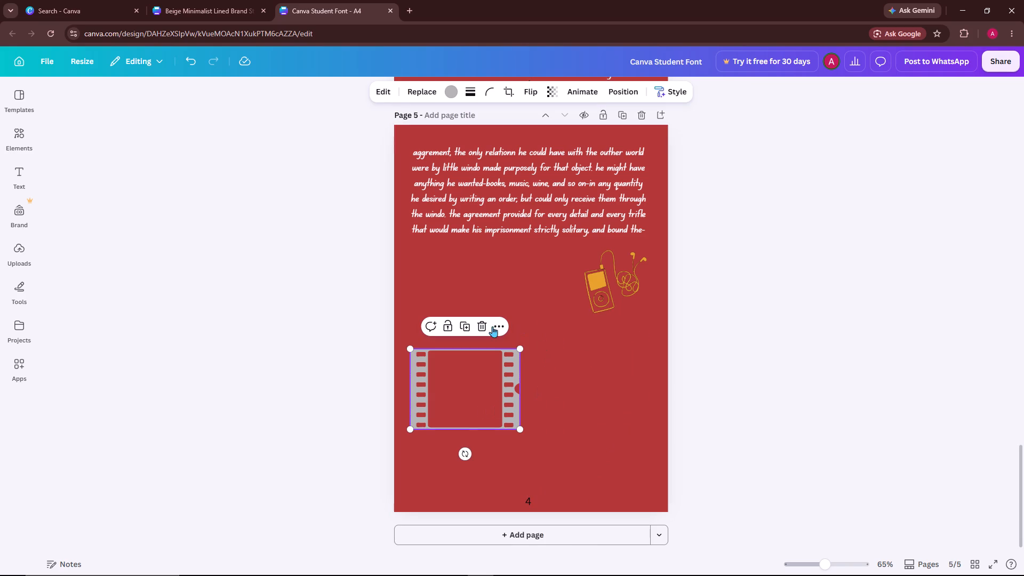
{"action": "left_click", "coordinate": [486, 331]}
{"action": "left_click", "coordinate": [587, 287]}
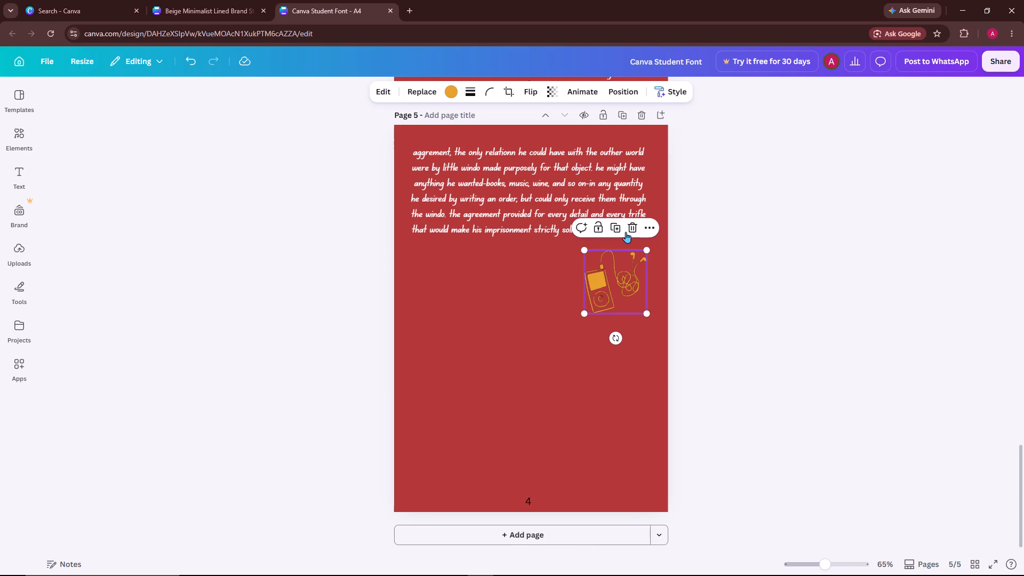
{"action": "left_click", "coordinate": [626, 232]}
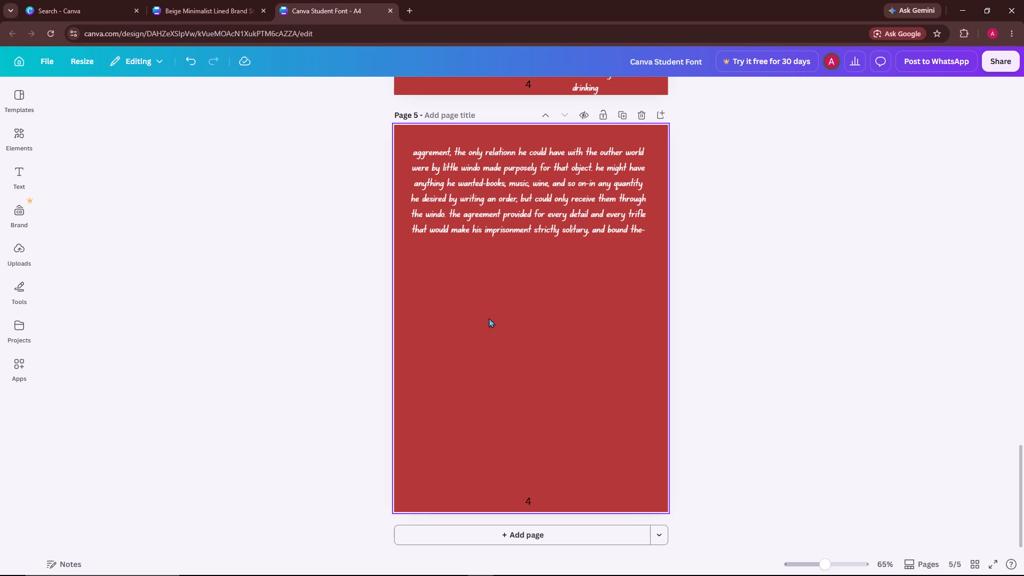
Clear all the text in page 5's top paragraph, keeping its text box open for editing.
{"action": "left_click", "coordinate": [461, 162]}
{"action": "left_click", "coordinate": [494, 174]}
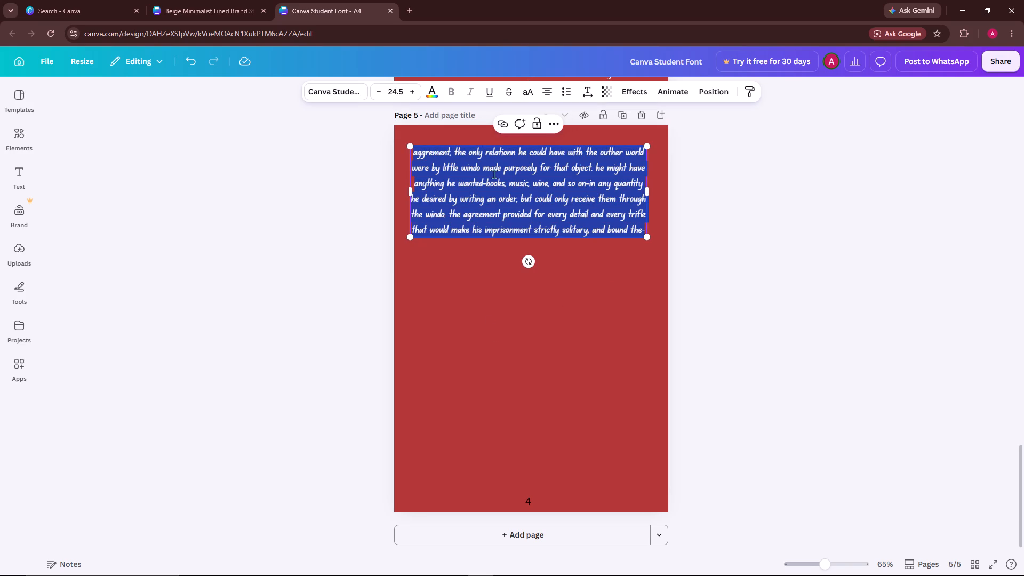
{"action": "key", "text": "BackSpace"}
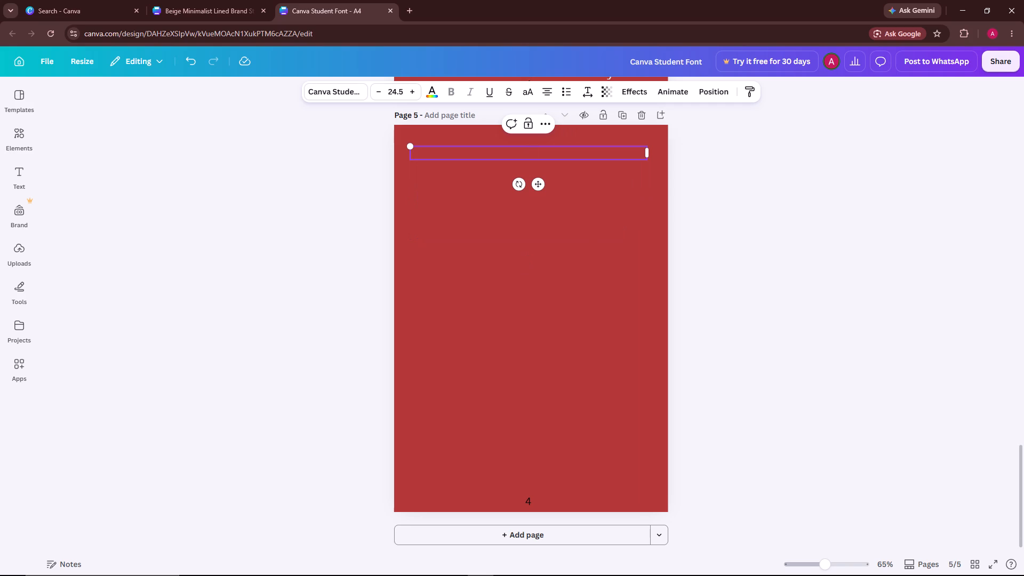
{"action": "scroll", "coordinate": [542, 213], "scroll_direction": "up", "scroll_amount": 2}
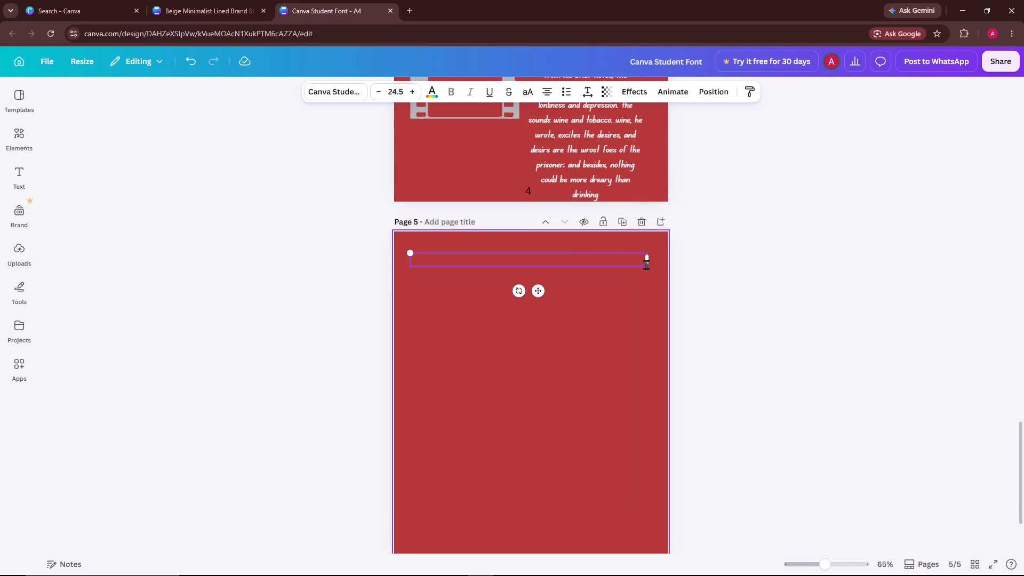
Replace the final word "drinking" in page 4's text column beside the film strip with "--" directly after "than".
{"action": "left_click", "coordinate": [611, 197]}
{"action": "left_click", "coordinate": [595, 196]}
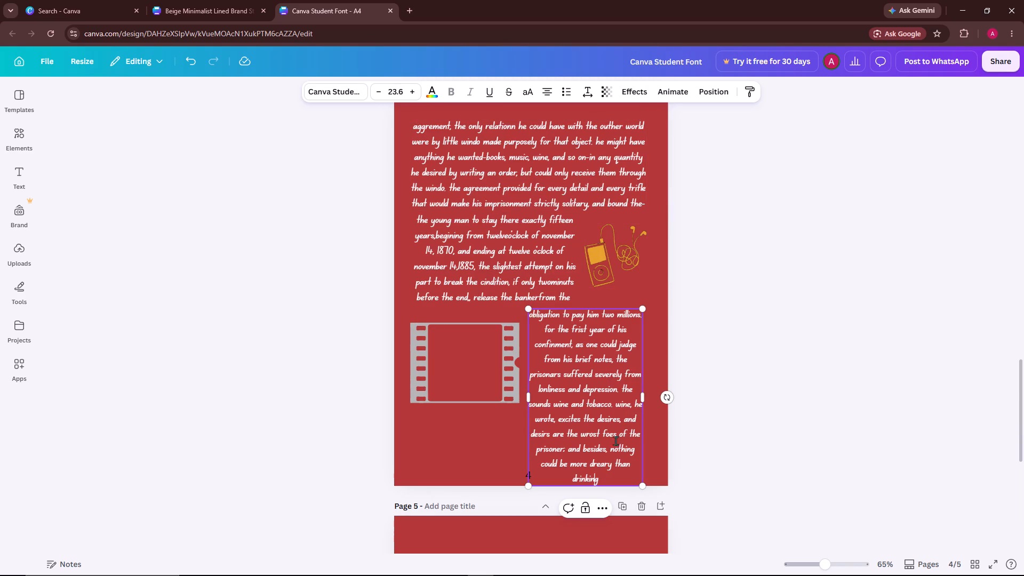
{"action": "left_click", "coordinate": [602, 479]}
{"action": "key", "text": "BackSpace"}
{"action": "key", "text": "BackSpace"}
{"action": "key", "text": "BackSpace"}
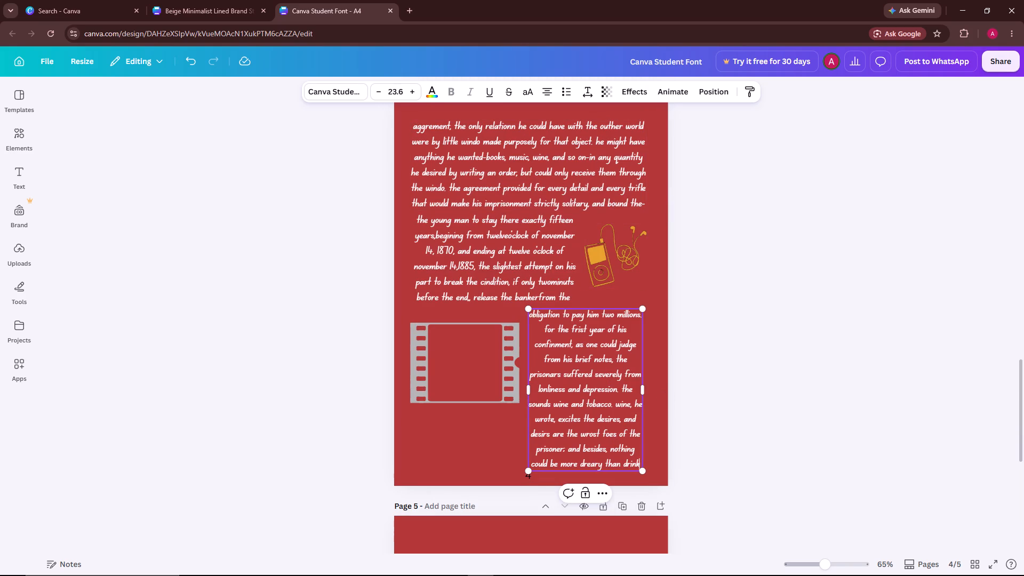
{"action": "key", "text": "BackSpace"}
{"action": "key", "text": "BackSpace"}
{"action": "key", "text": "BackSpace"}
{"action": "key", "text": "BackSpace"}
{"action": "key", "text": "BackSpace"}
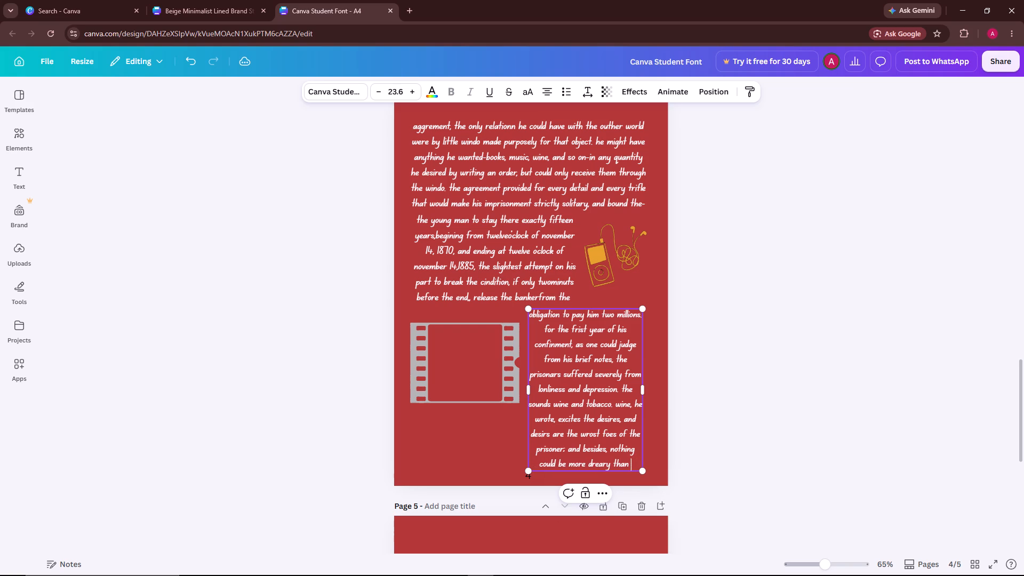
{"action": "key", "text": "BackSpace"}
{"action": "key", "text": "minus"}
{"action": "key", "text": "minus"}
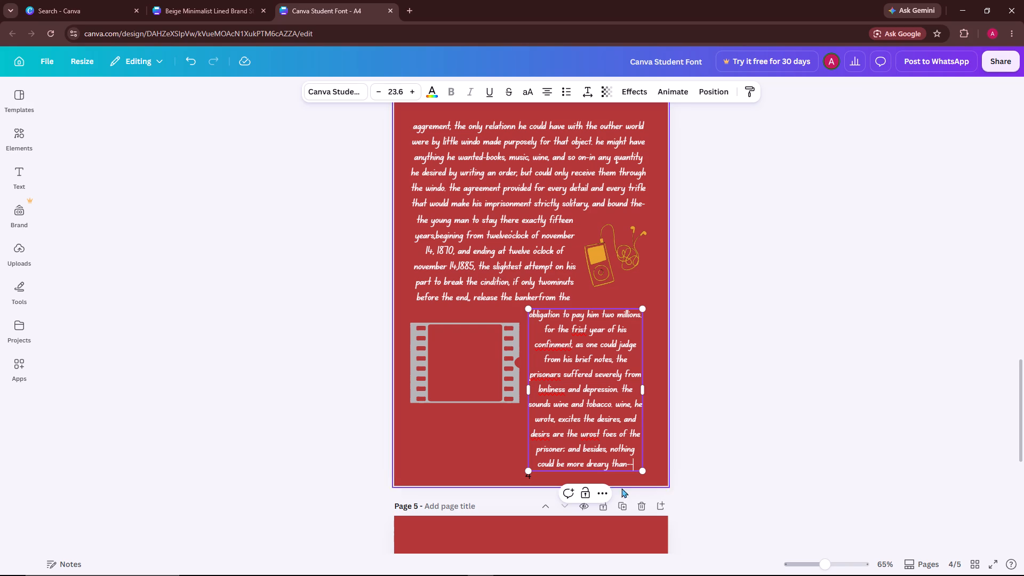
Duplicate page 4's paragraph beside the music player and place the copy centred near the top of page 5.
{"action": "scroll", "coordinate": [630, 488], "scroll_direction": "down", "scroll_amount": 2}
{"action": "scroll", "coordinate": [659, 421], "scroll_direction": "down", "scroll_amount": 7}
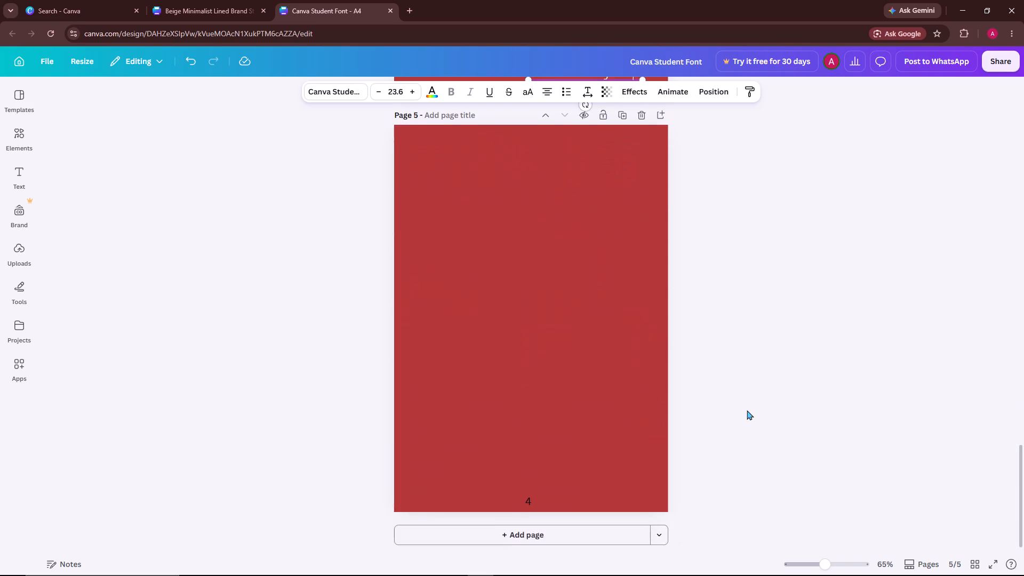
{"action": "scroll", "coordinate": [747, 410], "scroll_direction": "up", "scroll_amount": 9}
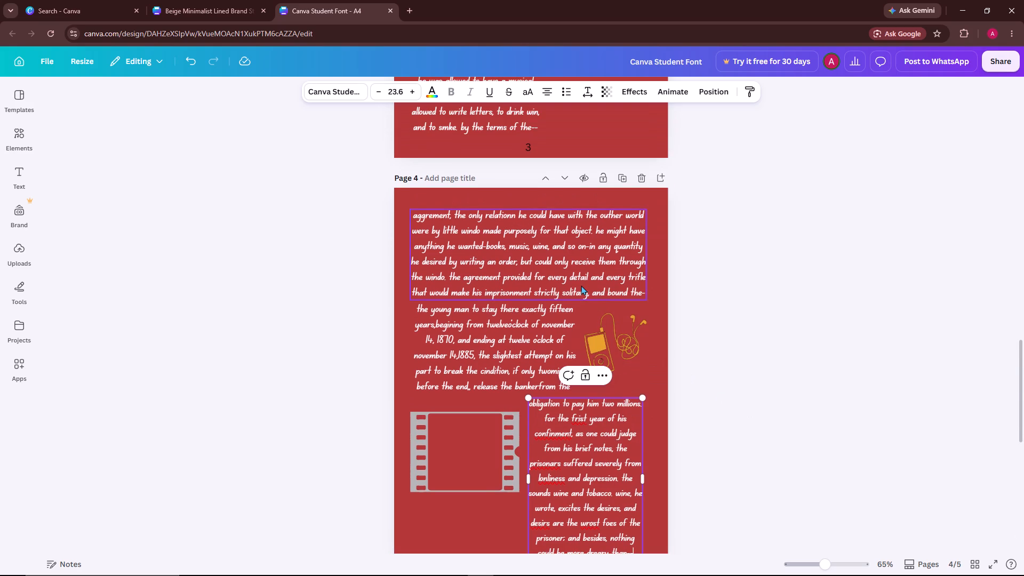
{"action": "scroll", "coordinate": [581, 285], "scroll_direction": "down", "scroll_amount": 2}
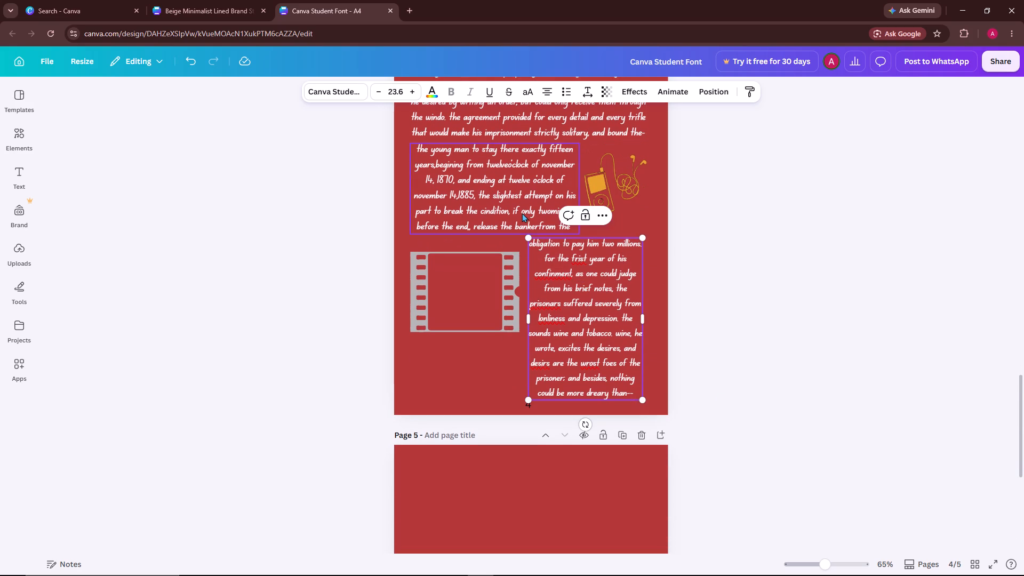
{"action": "left_click", "coordinate": [516, 203]}
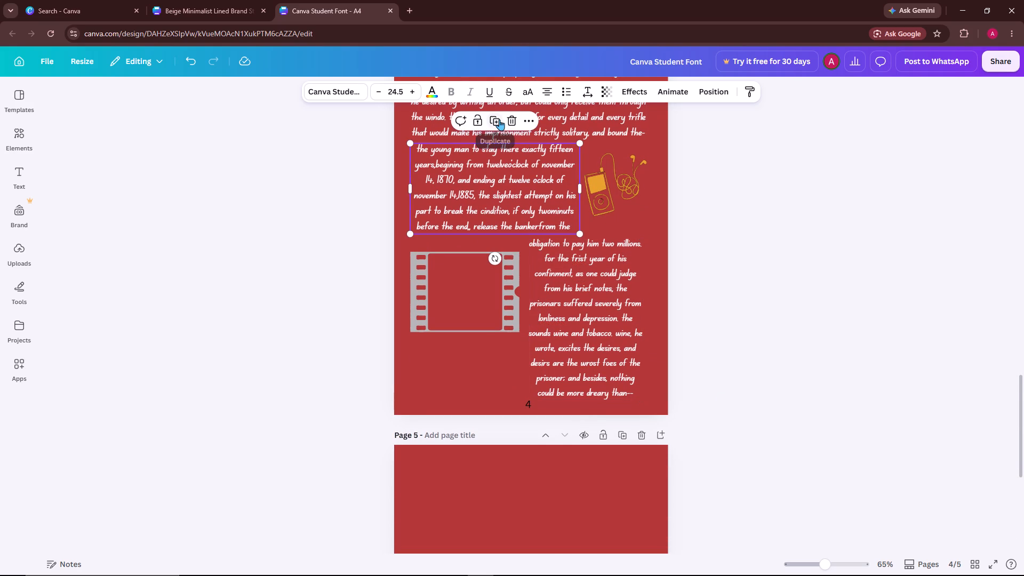
{"action": "left_click", "coordinate": [499, 119]}
{"action": "left_click_drag", "start_coordinate": [502, 193], "coordinate": [555, 504]}
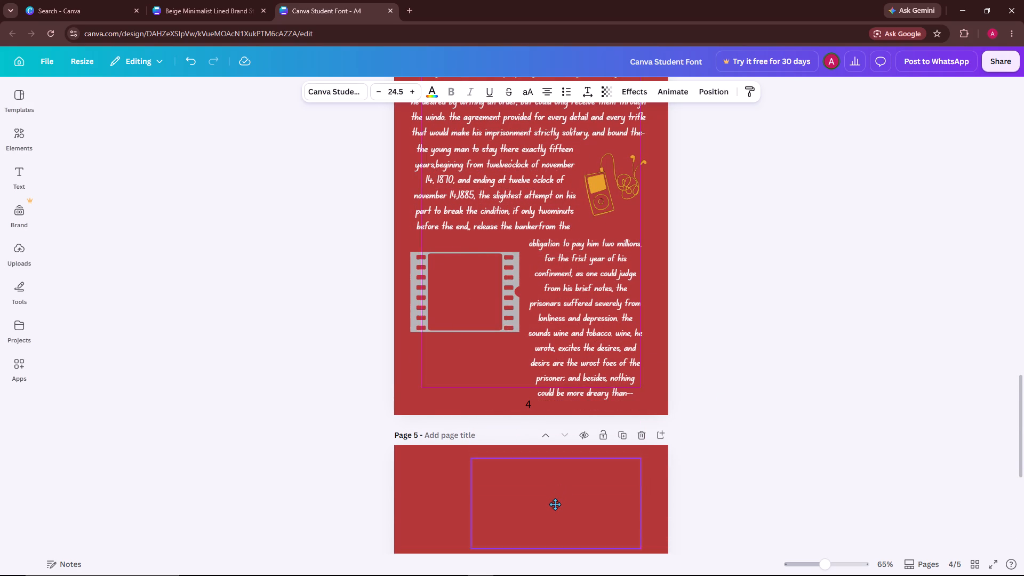
{"action": "left_click_drag", "start_coordinate": [555, 504], "coordinate": [553, 506]}
{"action": "scroll", "coordinate": [495, 405], "scroll_direction": "down", "scroll_amount": 3}
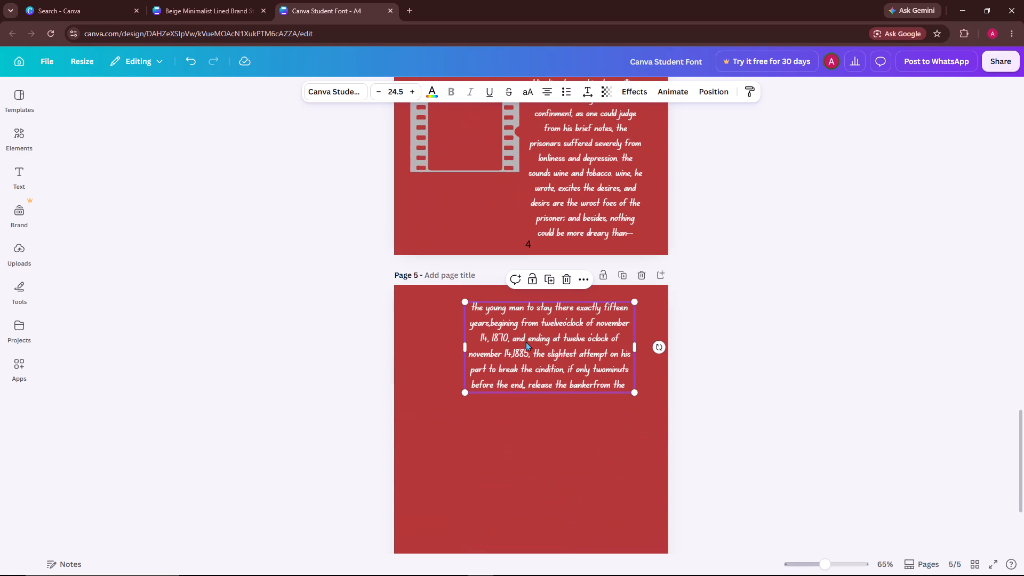
{"action": "left_click_drag", "start_coordinate": [525, 341], "coordinate": [519, 345]}
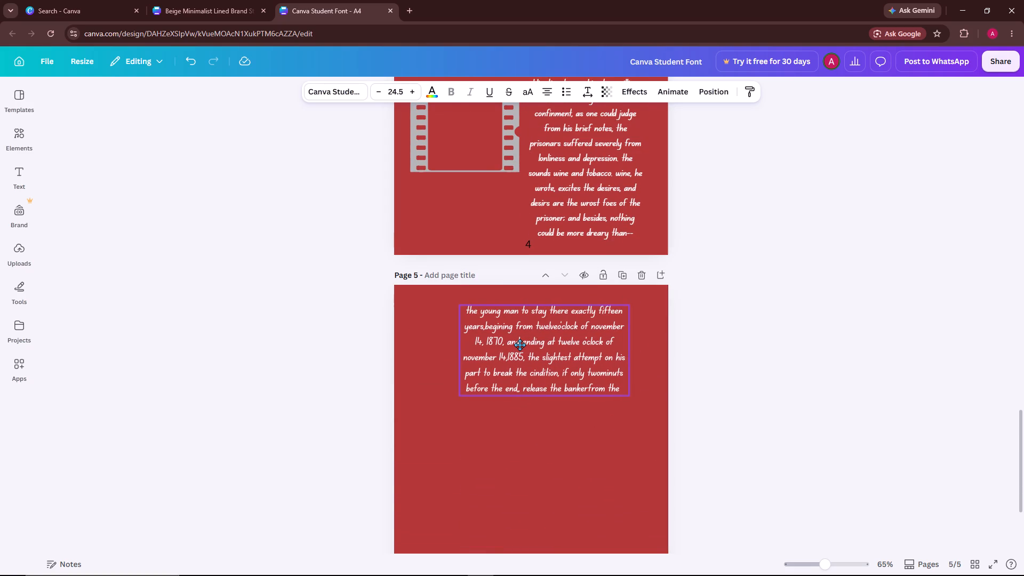
{"action": "left_click_drag", "start_coordinate": [519, 345], "coordinate": [510, 347]}
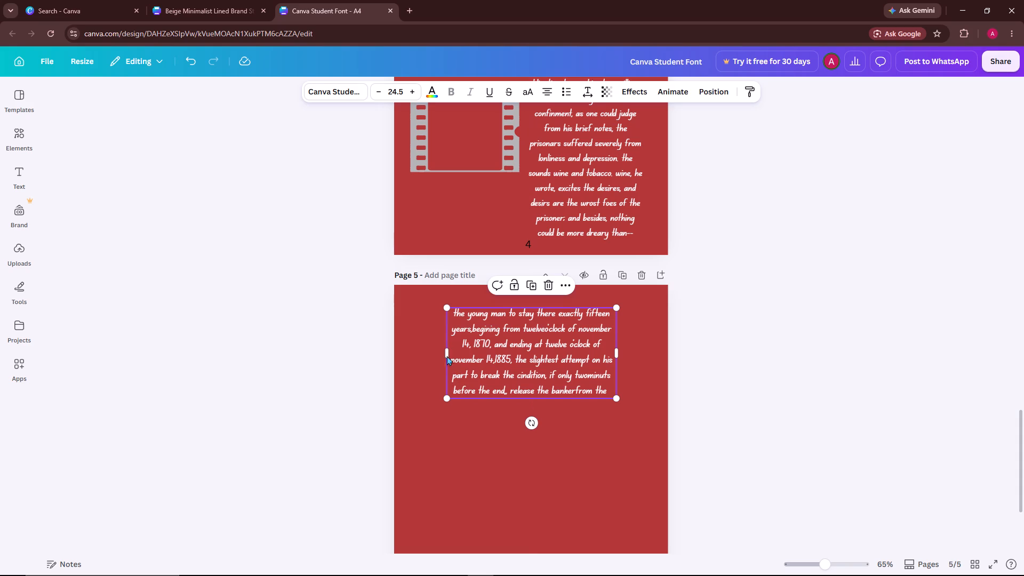
Widen page 5's copied text box on both sides to about 17.3 and centre it horizontally on the page.
{"action": "left_click_drag", "start_coordinate": [446, 359], "coordinate": [415, 351]}
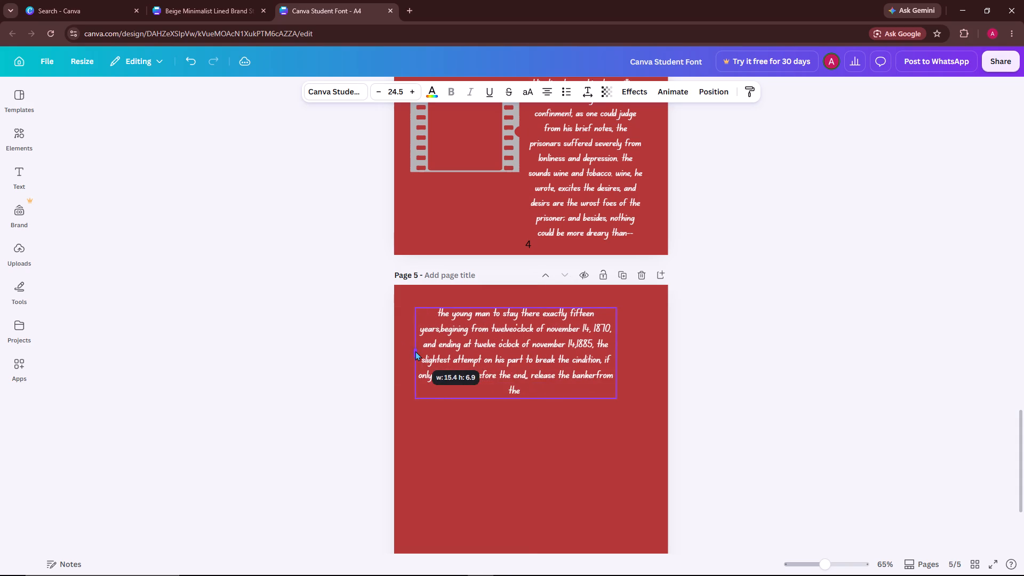
{"action": "left_click_drag", "start_coordinate": [415, 351], "coordinate": [420, 345]}
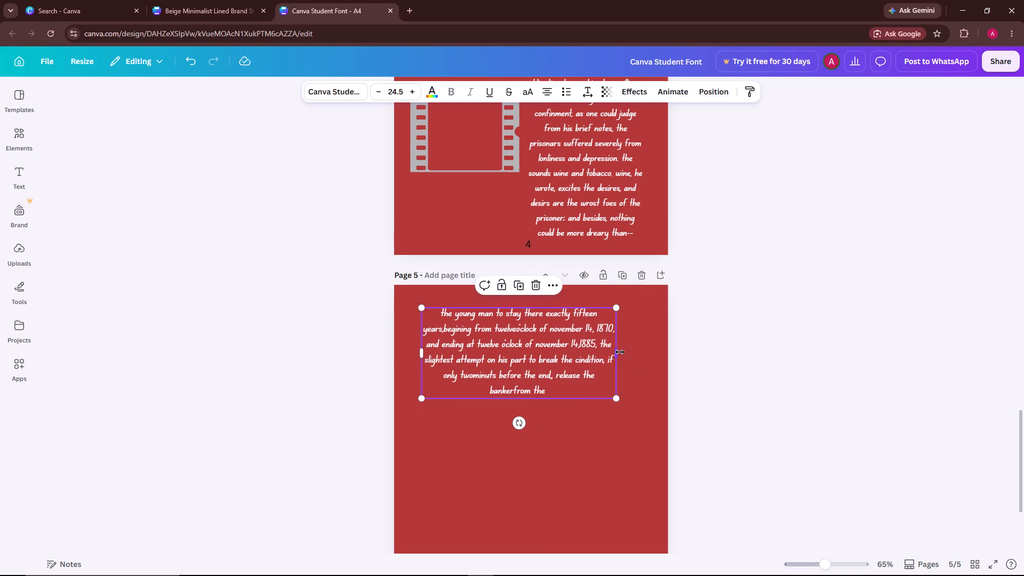
{"action": "left_click_drag", "start_coordinate": [620, 352], "coordinate": [651, 324]}
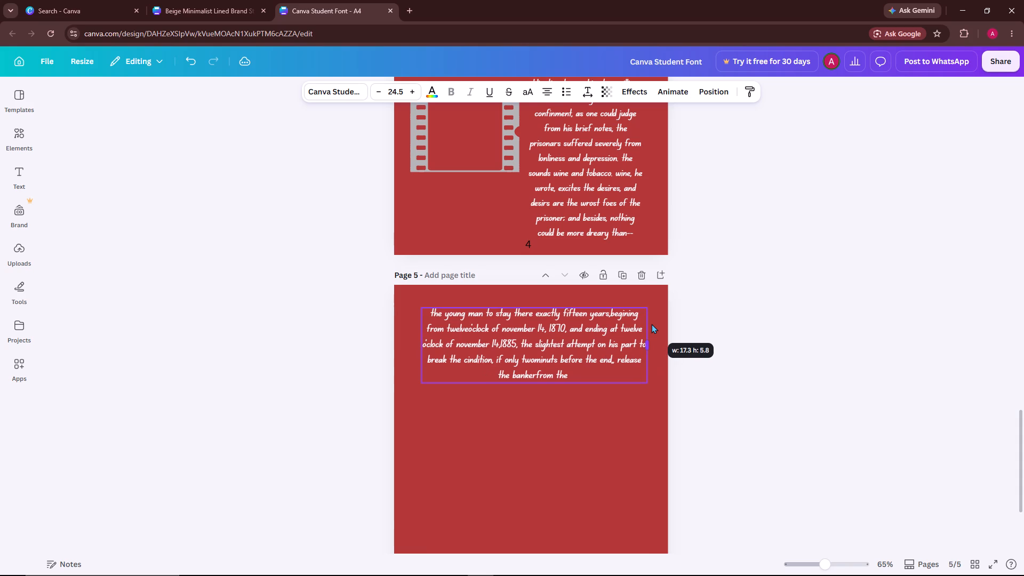
{"action": "left_click_drag", "start_coordinate": [651, 324], "coordinate": [647, 328]}
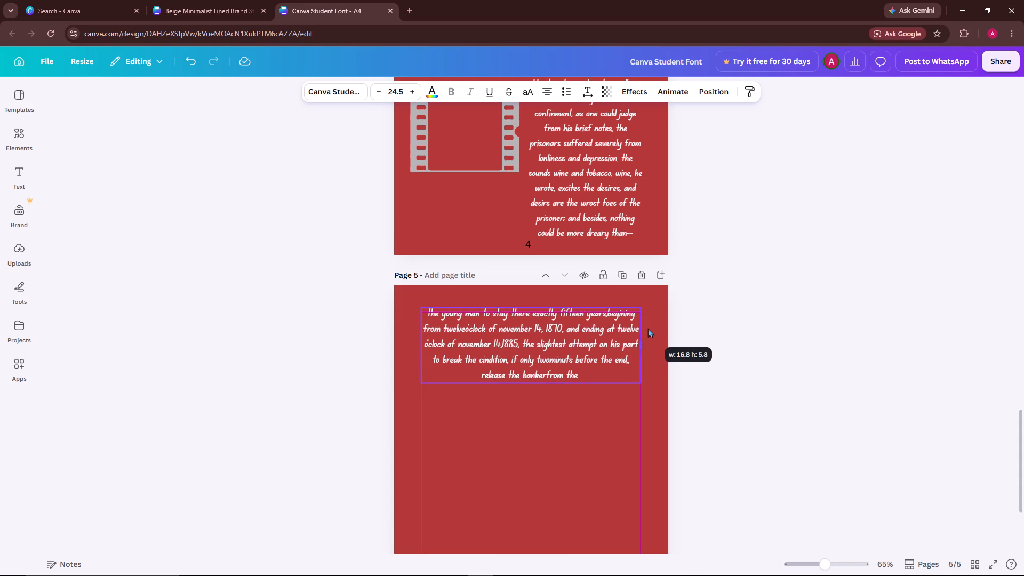
{"action": "left_click_drag", "start_coordinate": [647, 328], "coordinate": [650, 325]}
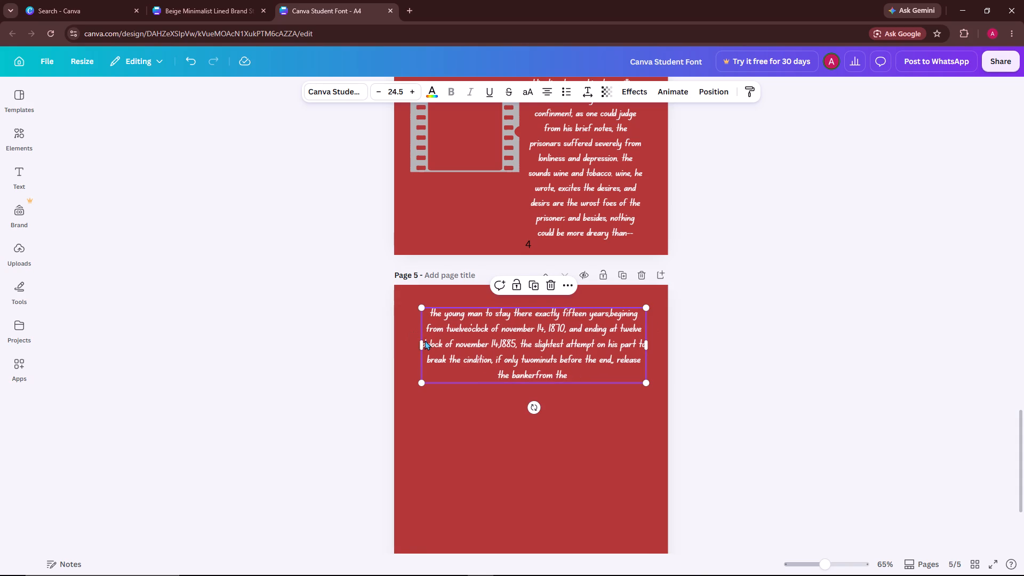
{"action": "left_click", "coordinate": [420, 345]}
{"action": "left_click", "coordinate": [518, 341]}
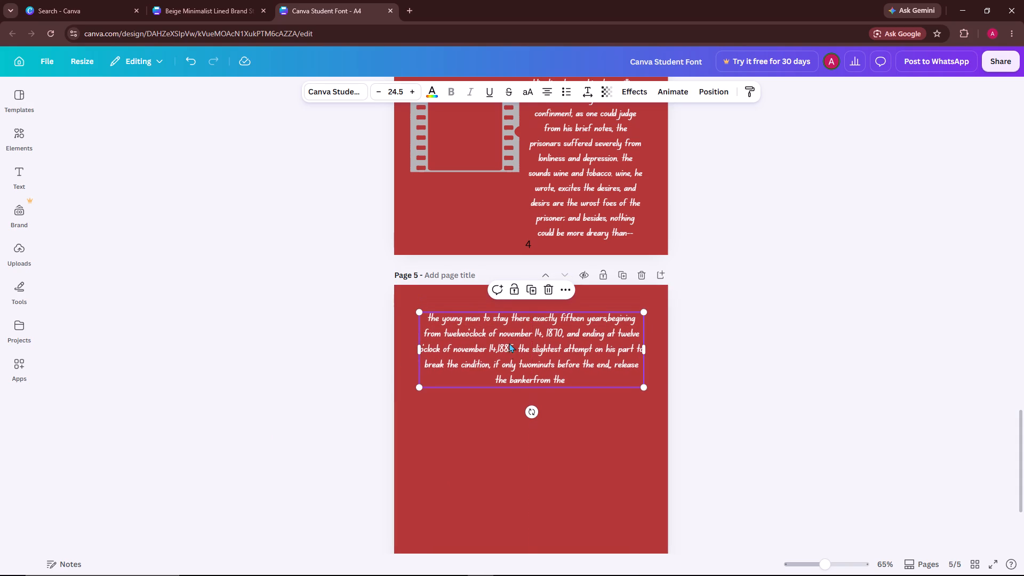
Replace all the text in page 5's top paragraph with "in the second year".
{"action": "left_click", "coordinate": [506, 354]}
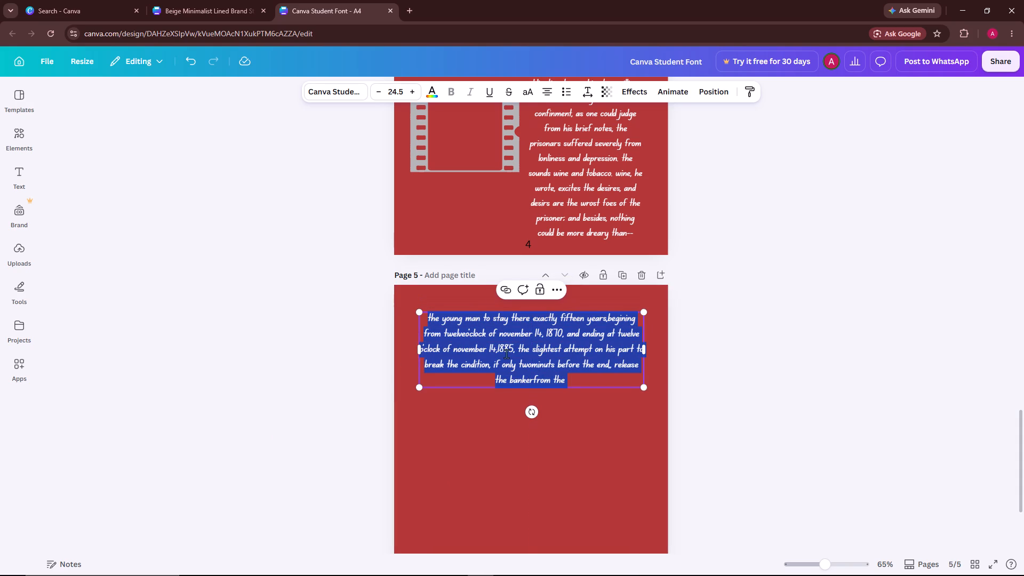
{"action": "key", "text": "BackSpace"}
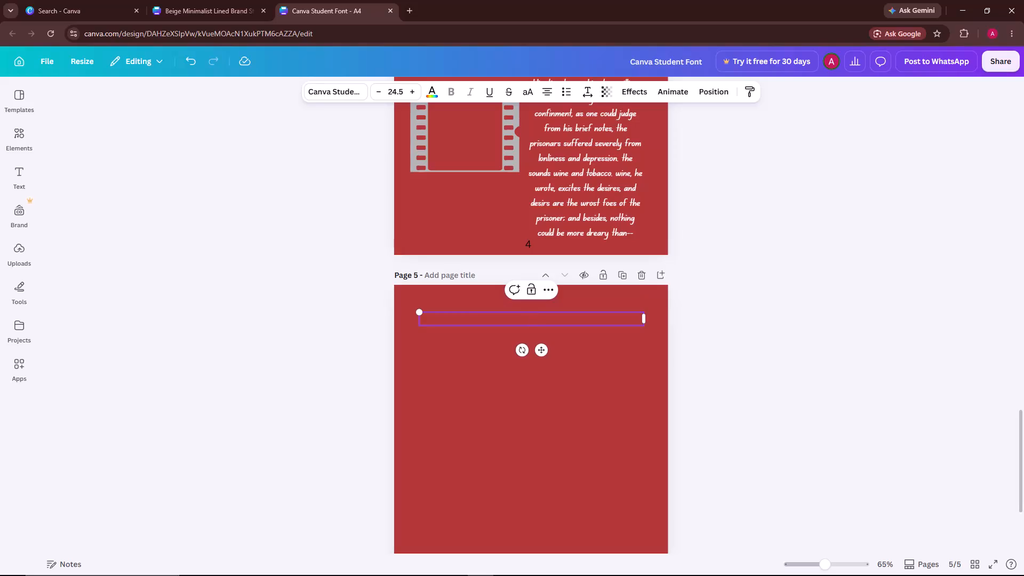
{"action": "type", "text": "in the"}
{"action": "key", "text": "space"}
{"action": "type", "text": "second"}
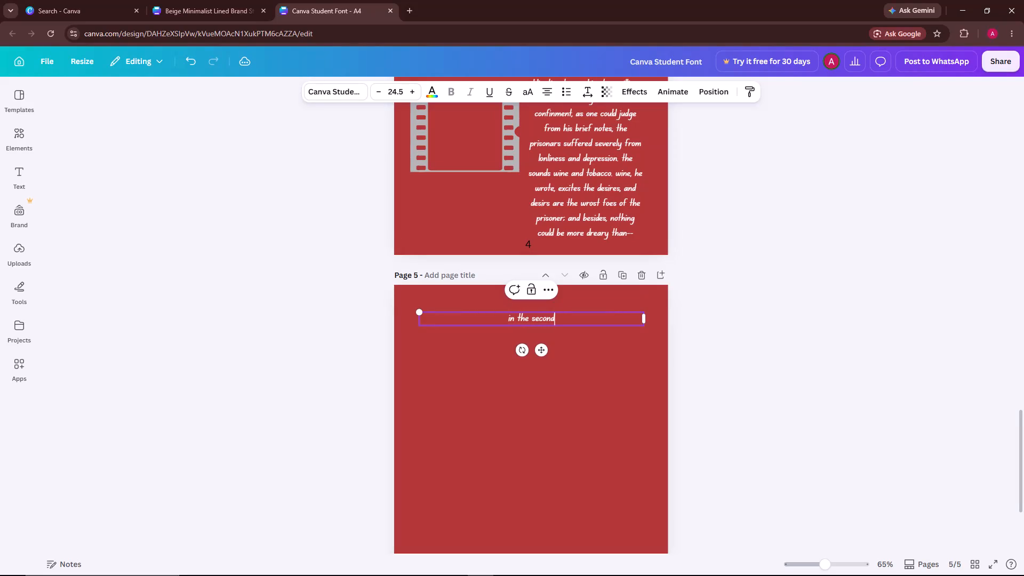
{"action": "key", "text": "space"}
{"action": "type", "text": "year"}
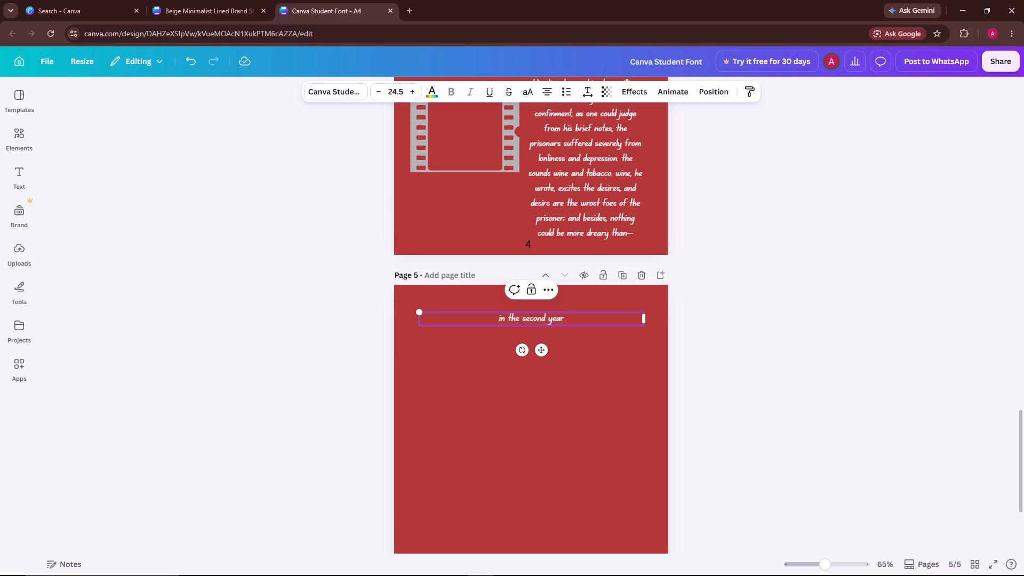
Continue page 5's paragraph with "the piano was", starting directly after "year" without a space.
{"action": "key", "text": "t"}
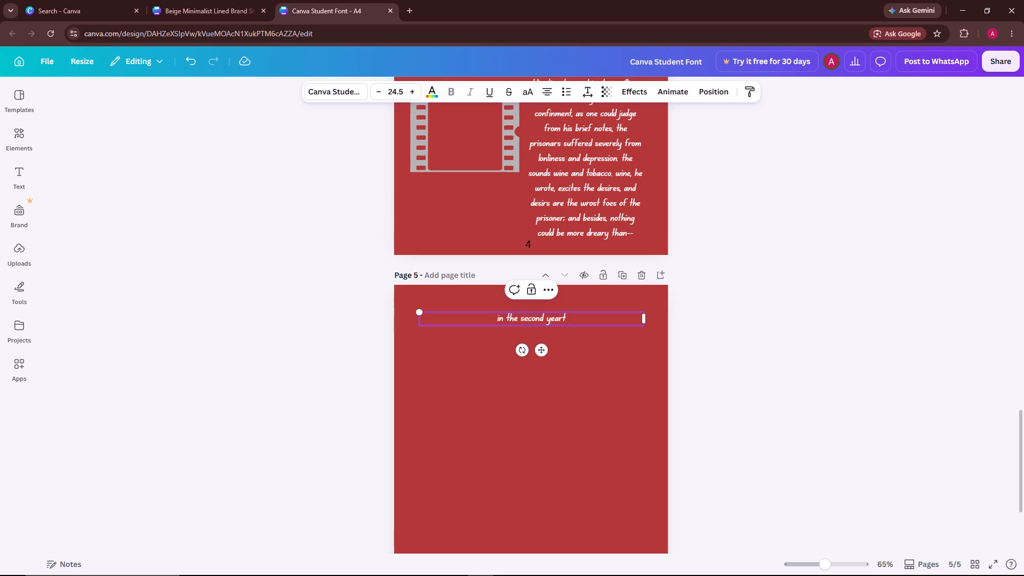
{"action": "type", "text": "he"}
{"action": "key", "text": "space"}
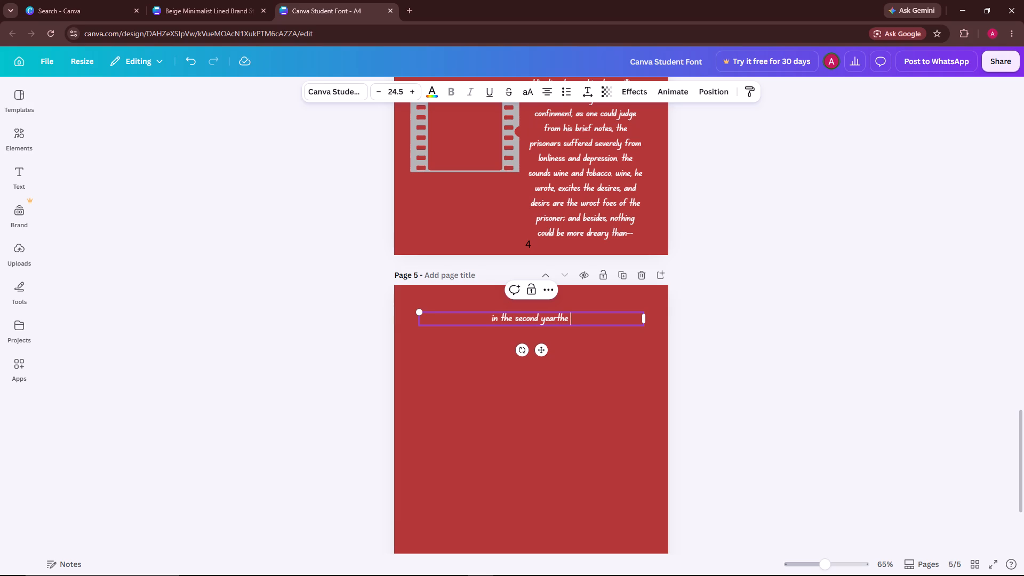
{"action": "type", "text": "pi"}
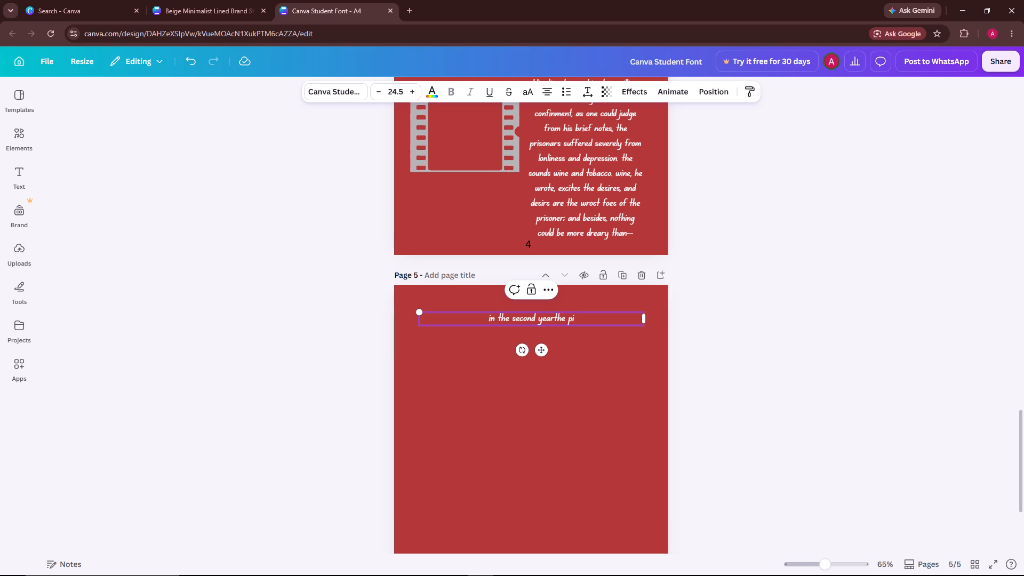
{"action": "type", "text": "ano"}
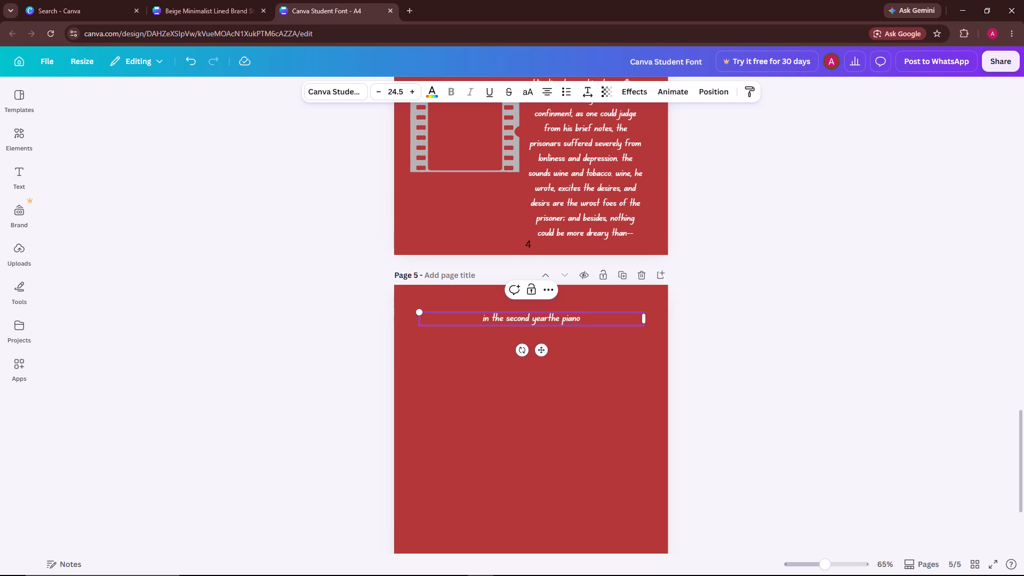
{"action": "type", "text": "wa"}
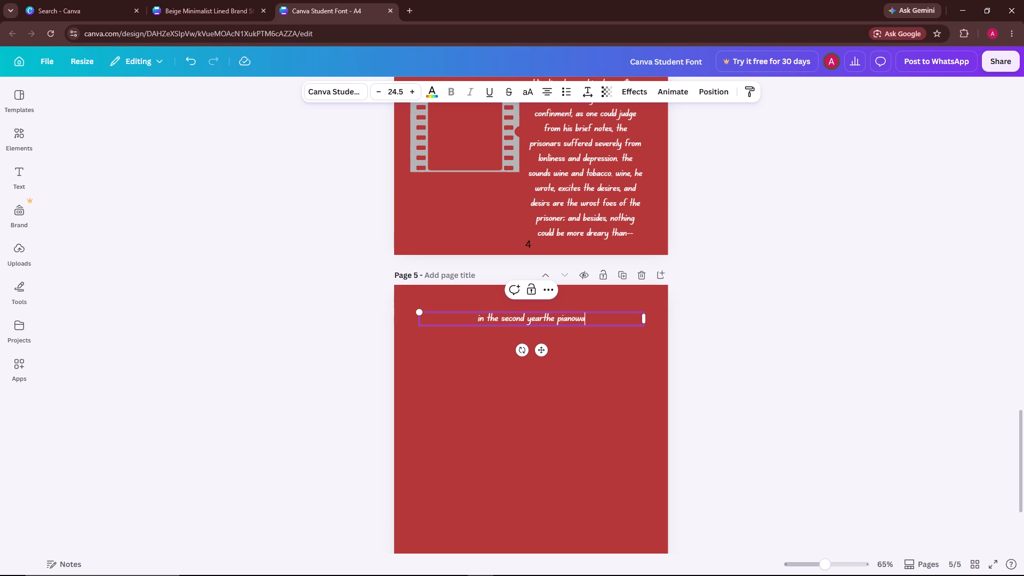
{"action": "key", "text": "s"}
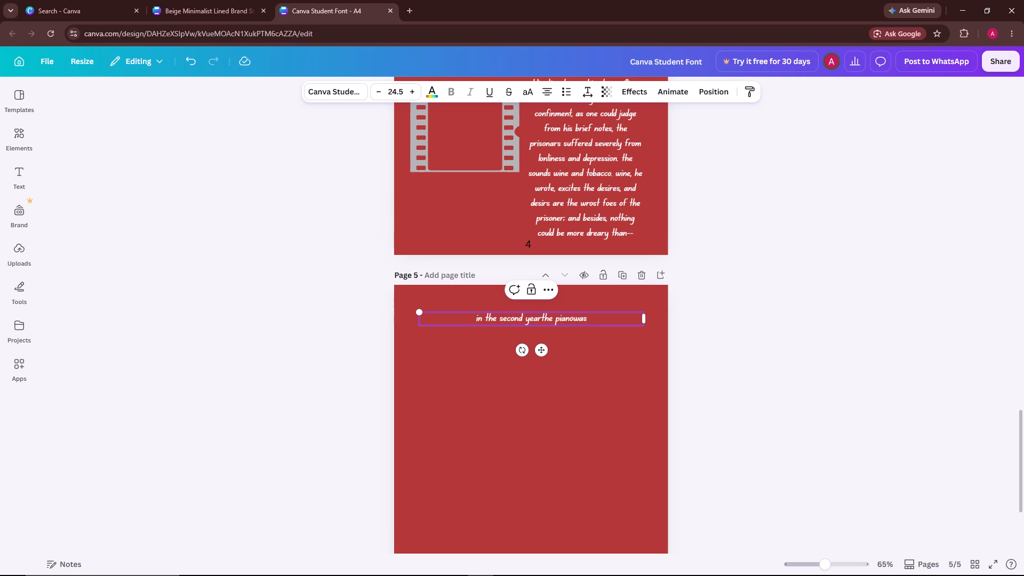
{"action": "key", "text": "BackSpace"}
{"action": "key", "text": "BackSpace"}
{"action": "key", "text": "BackSpace"}
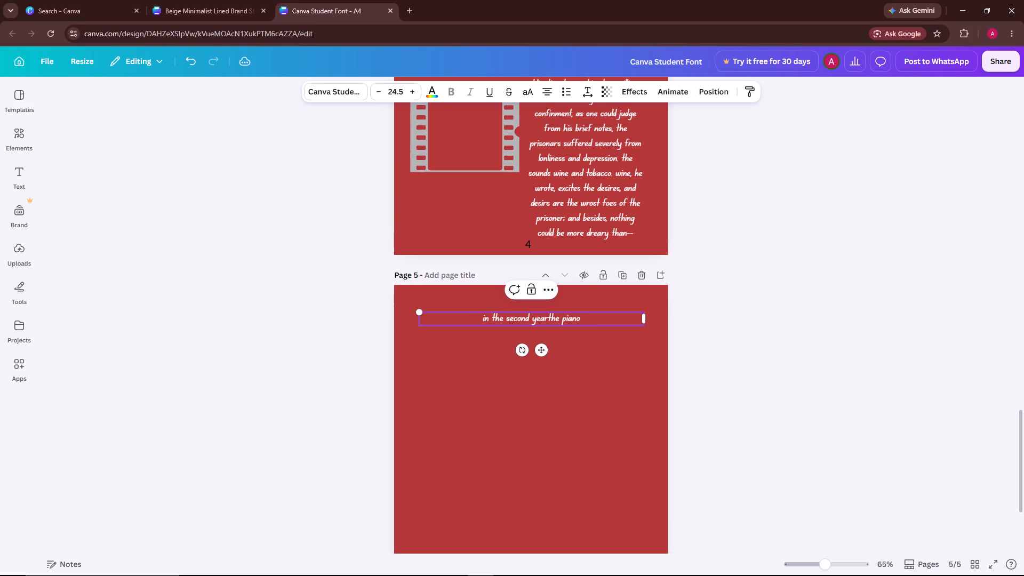
{"action": "key", "text": "space"}
{"action": "type", "text": "was"}
{"action": "key", "text": "space"}
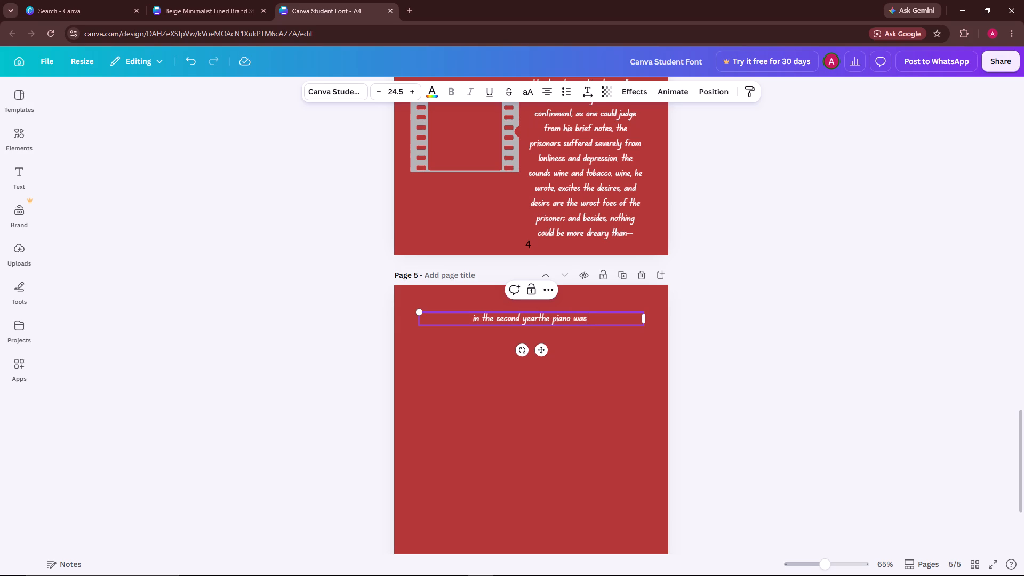
Continue page 5's paragraph after "the piano was" with the words "silent in the".
{"action": "key", "text": "s"}
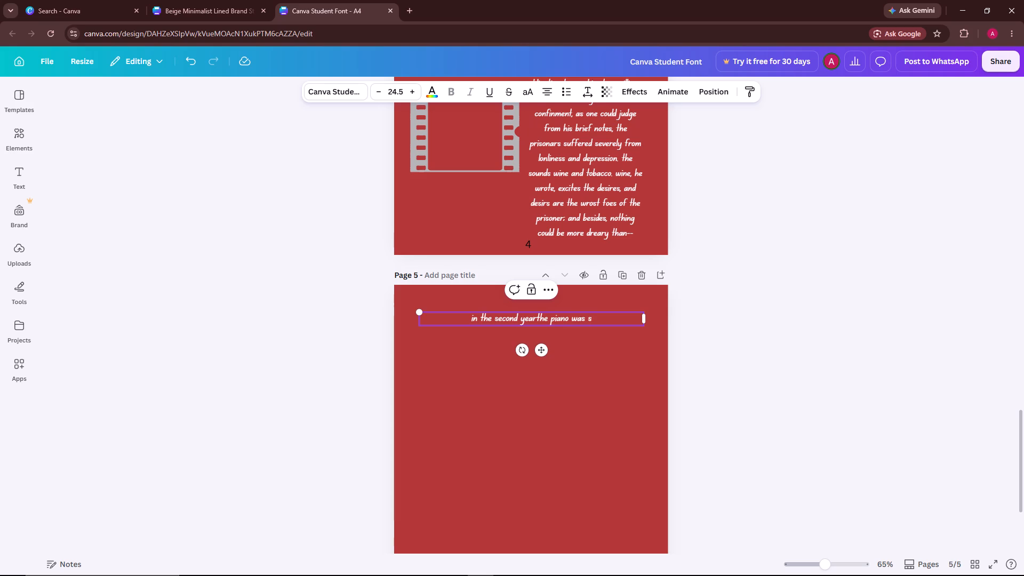
{"action": "key", "text": "i"}
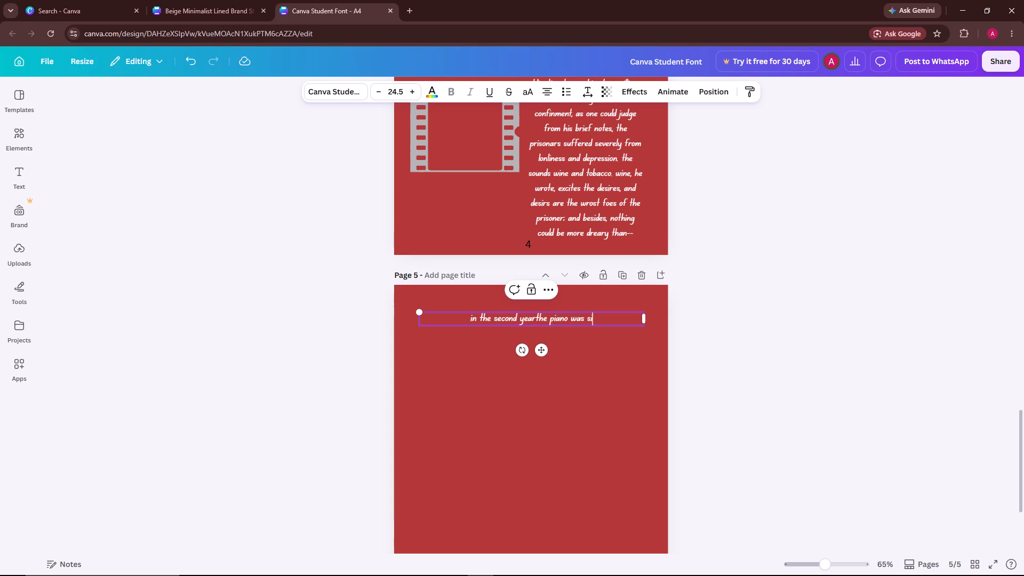
{"action": "key", "text": "l"}
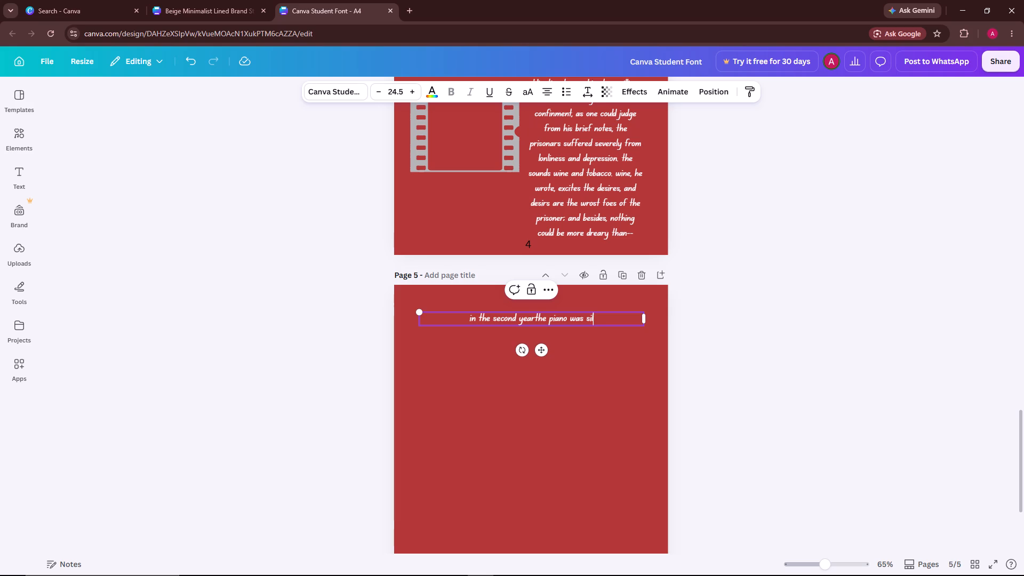
{"action": "key", "text": "e"}
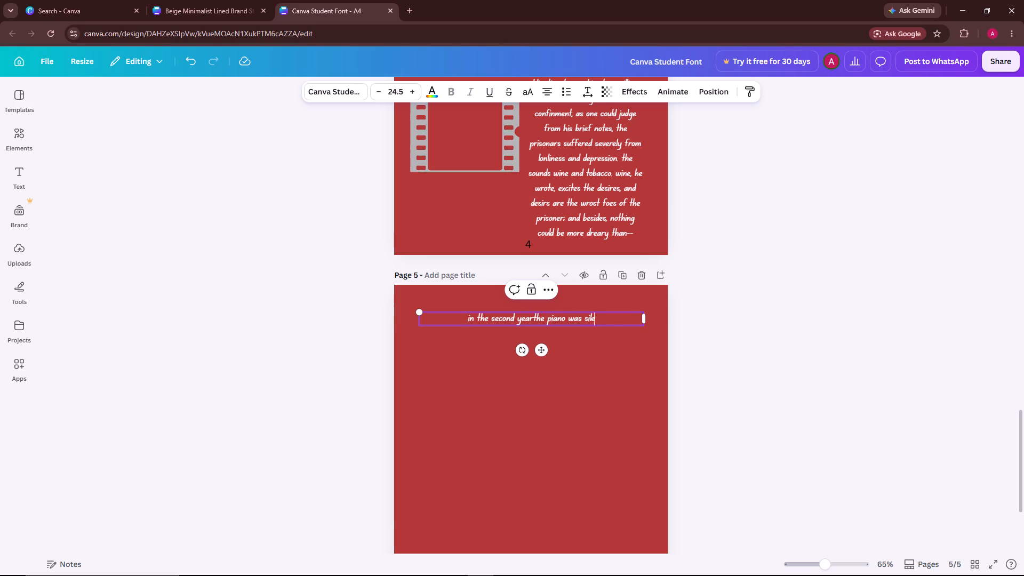
{"action": "key", "text": "n"}
{"action": "key", "text": "t"}
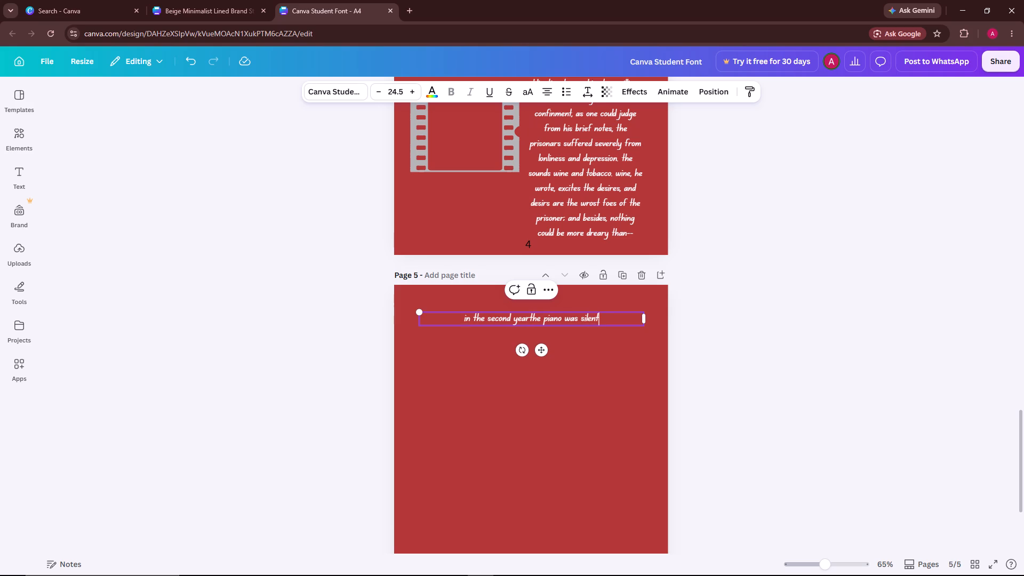
{"action": "key", "text": "space"}
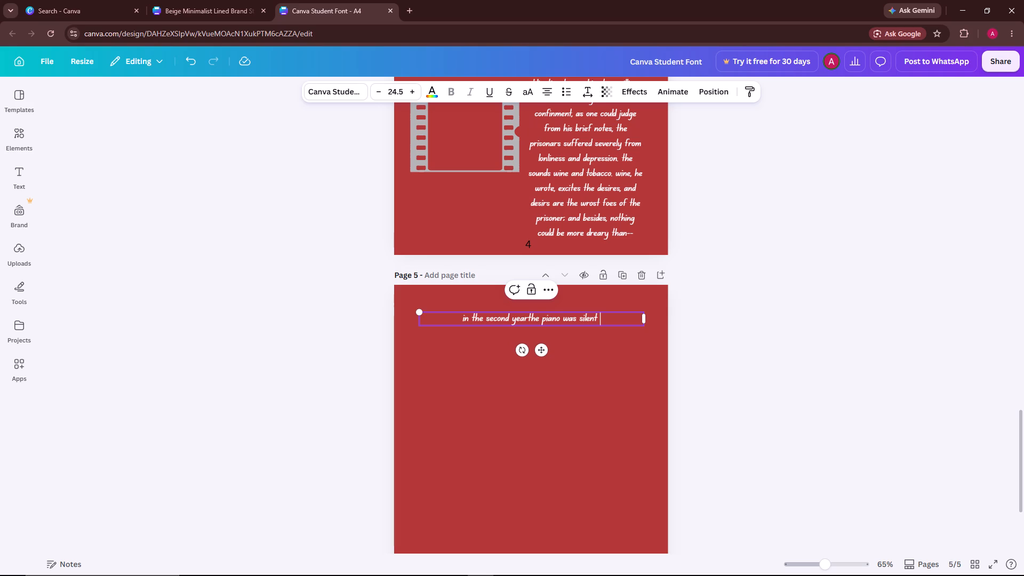
{"action": "key", "text": "i"}
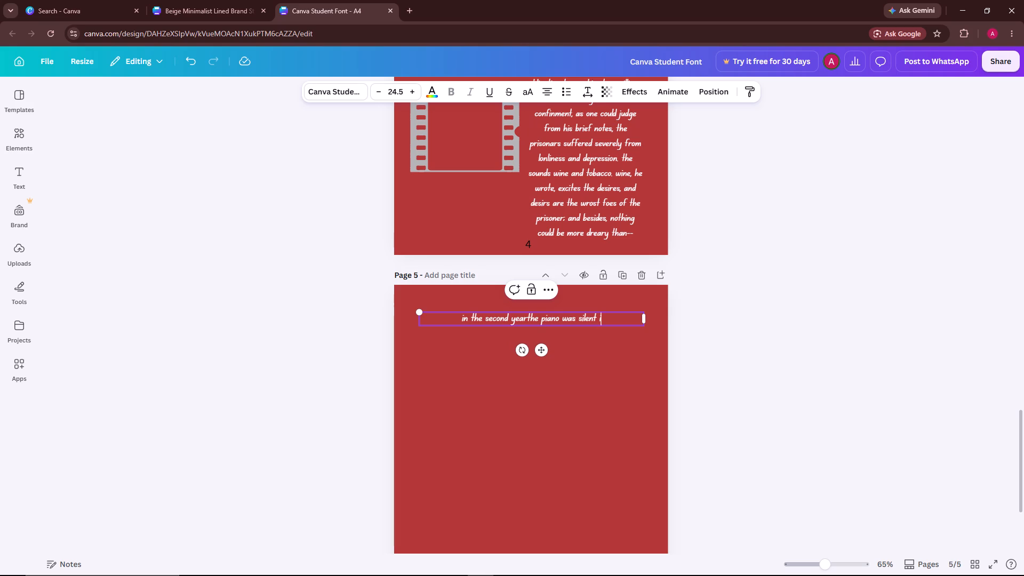
{"action": "type", "text": "n"}
{"action": "key", "text": "space"}
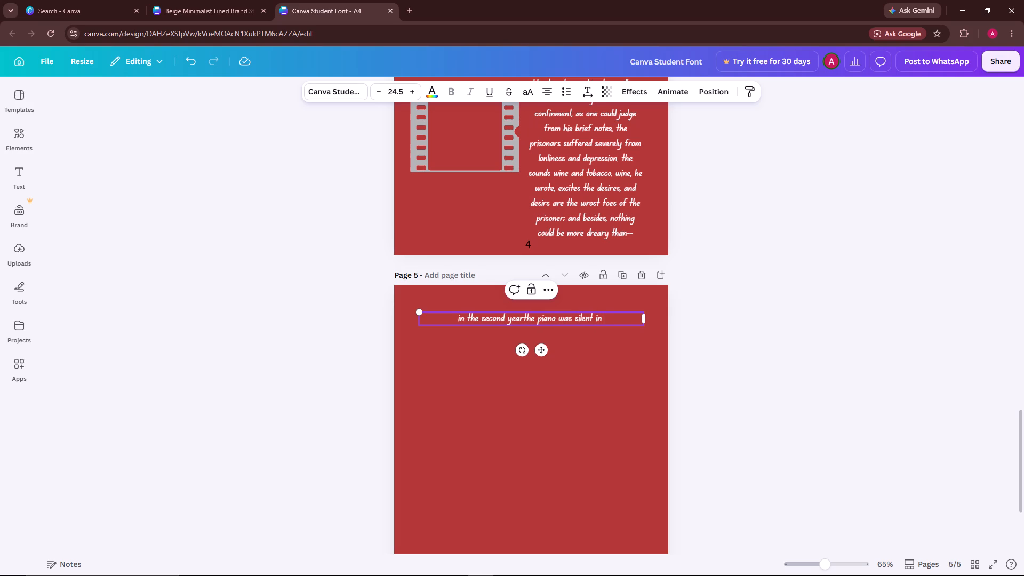
{"action": "key", "text": "t"}
{"action": "key", "text": "h"}
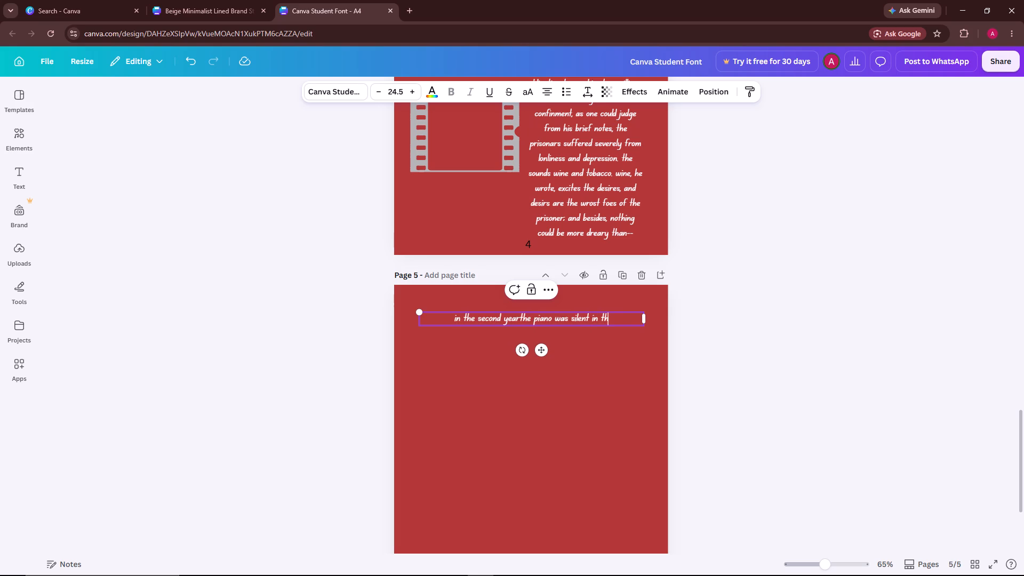
{"action": "key", "text": "e"}
{"action": "key", "text": "space"}
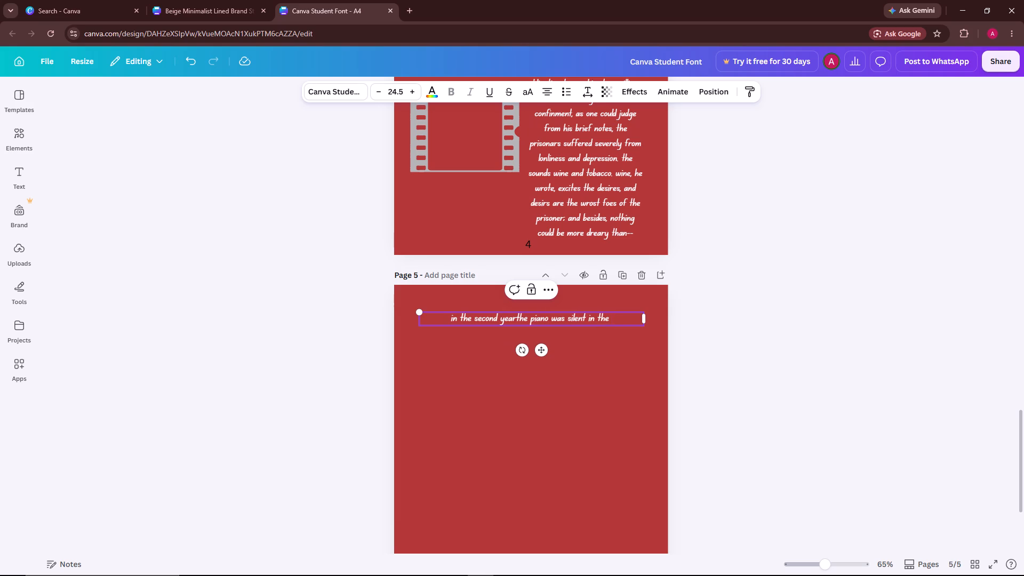
Continue page 5's paragraph after "silent in the" with "lodge, and the".
{"action": "type", "text": "lo"}
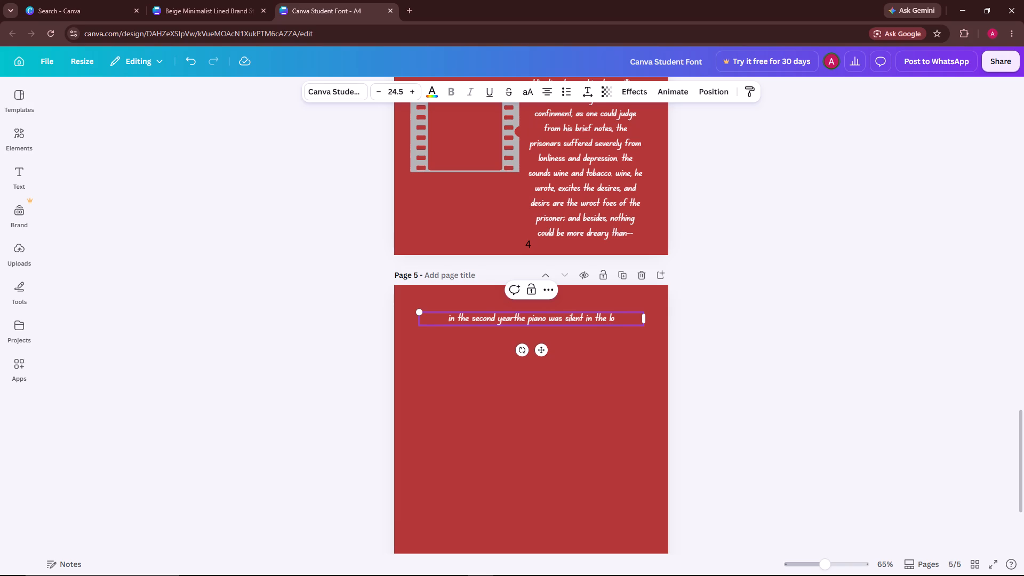
{"action": "key", "text": "d"}
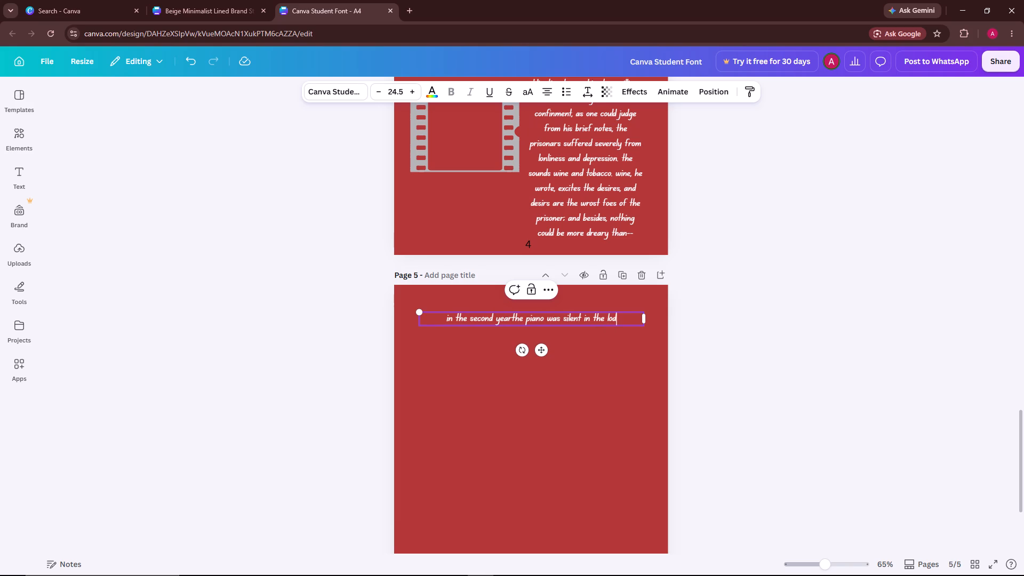
{"action": "type", "text": "ge"}
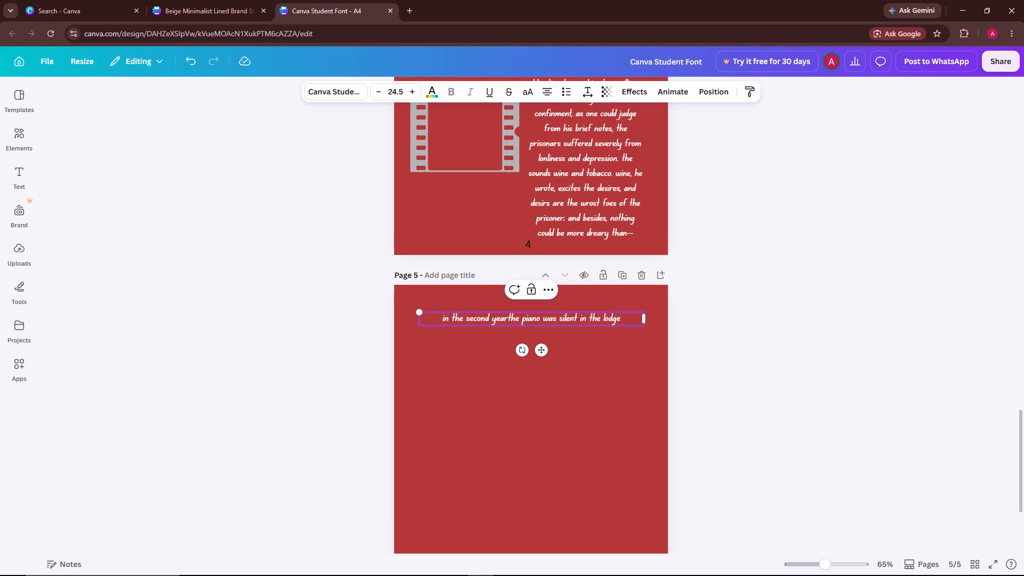
{"action": "type", "text": ","}
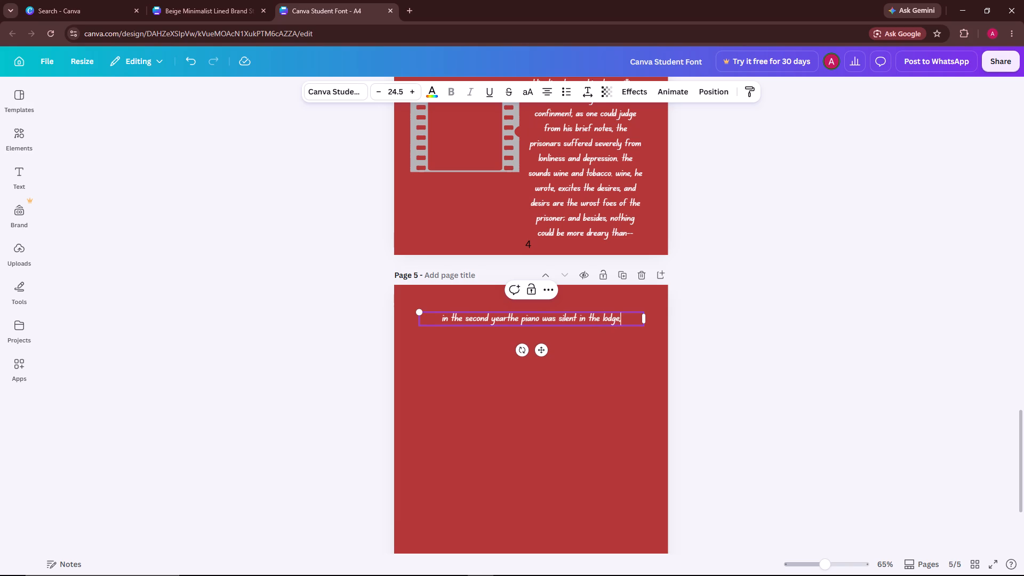
{"action": "key", "text": "space"}
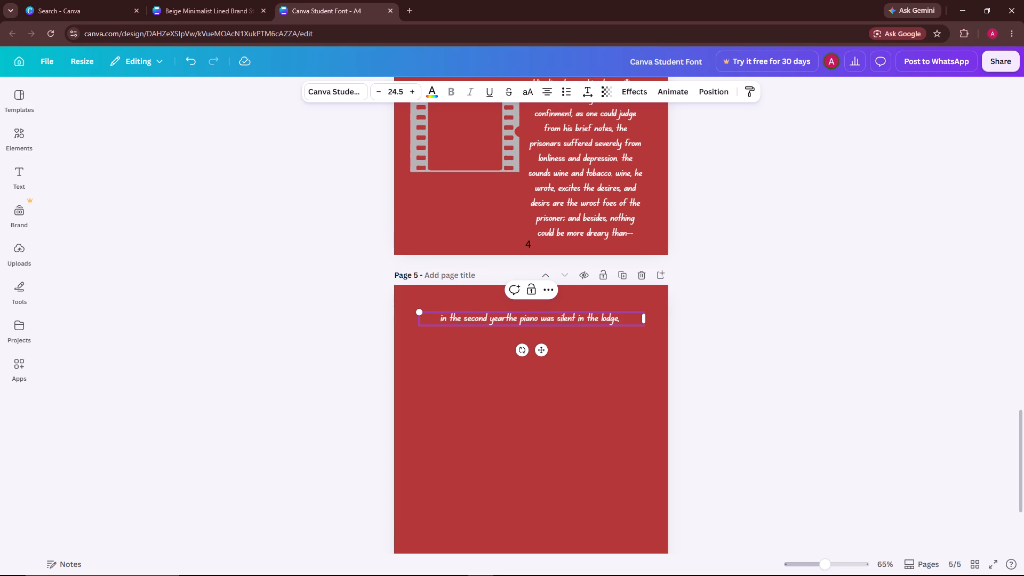
{"action": "key", "text": "a"}
{"action": "key", "text": "n"}
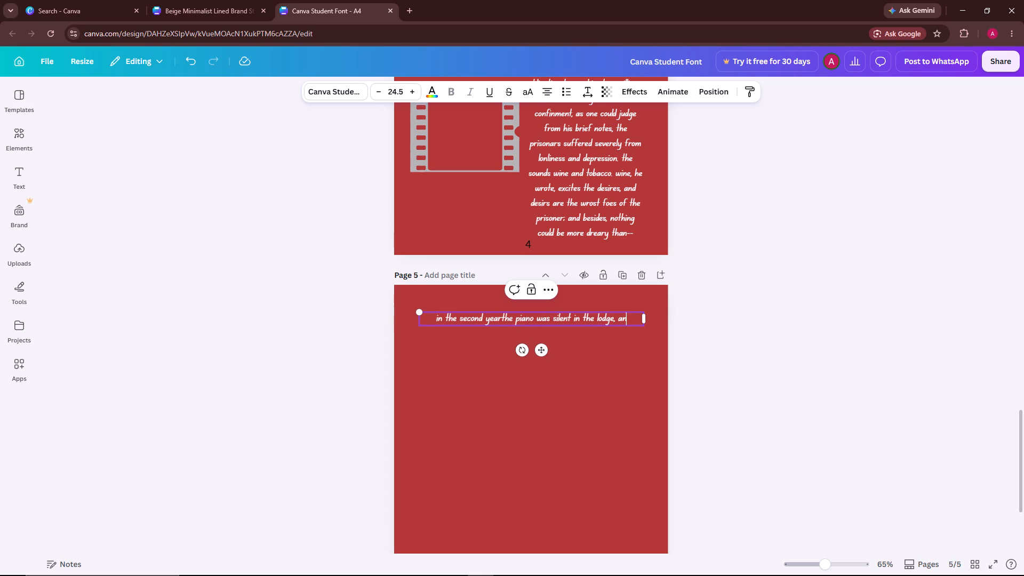
{"action": "key", "text": "d"}
{"action": "key", "text": "space"}
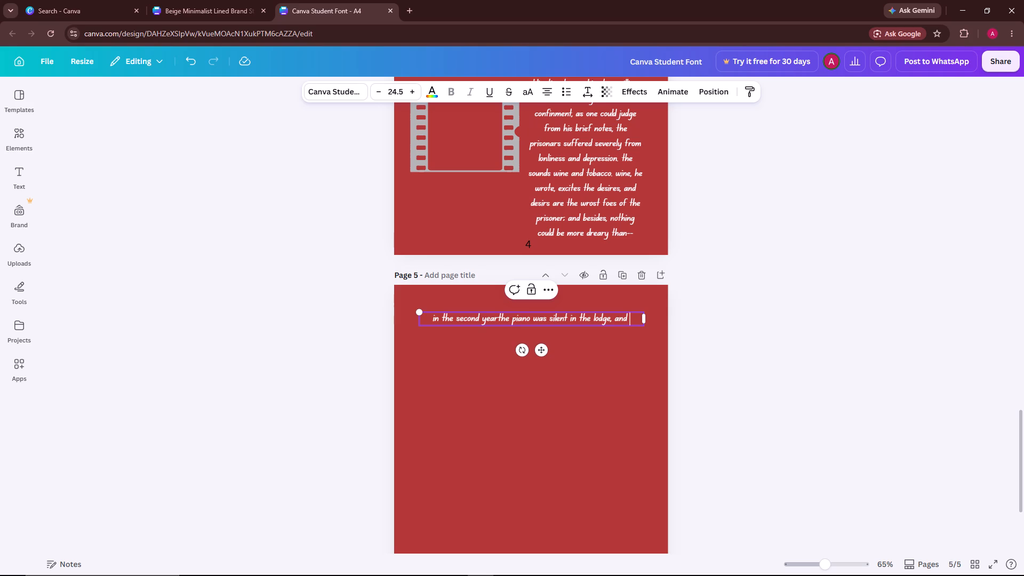
{"action": "key", "text": "t"}
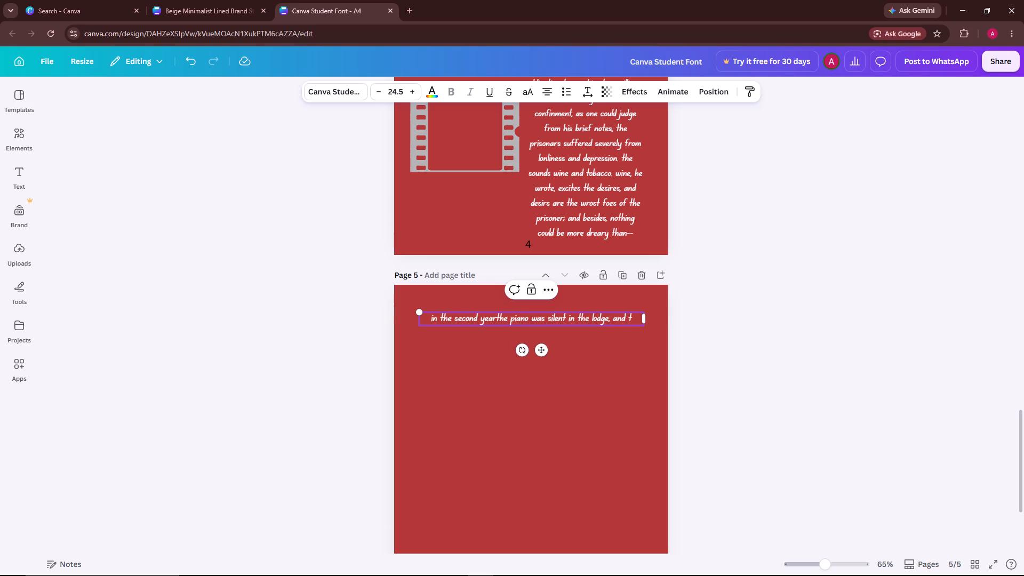
{"action": "key", "text": "h"}
{"action": "key", "text": "a"}
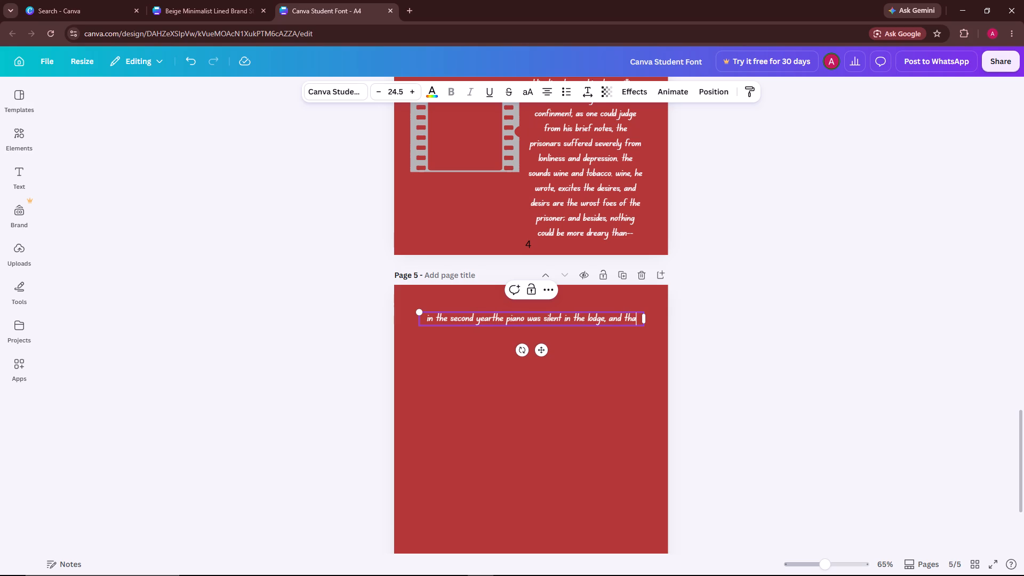
{"action": "key", "text": "BackSpace"}
{"action": "key", "text": "e"}
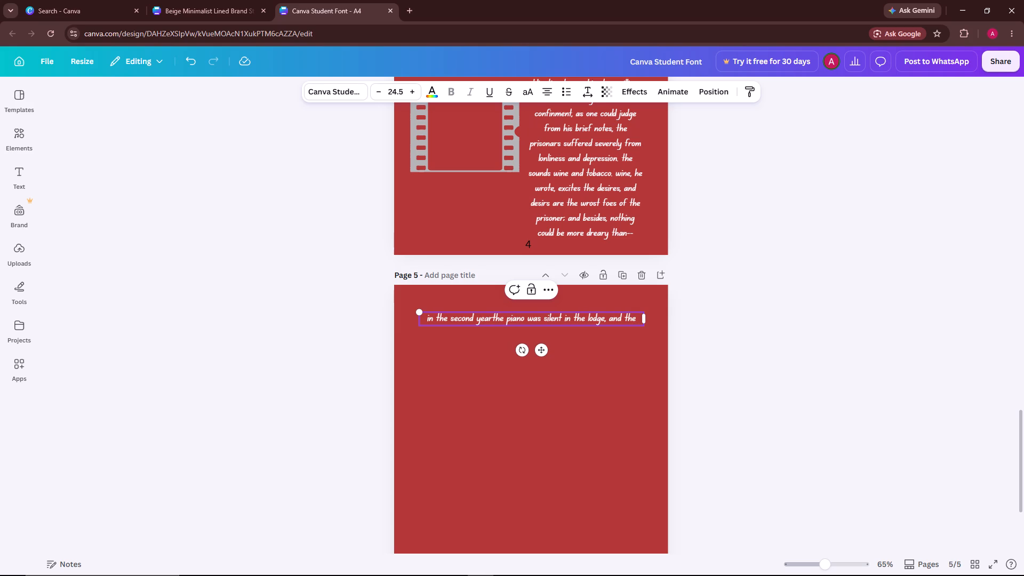
{"action": "key", "text": "space"}
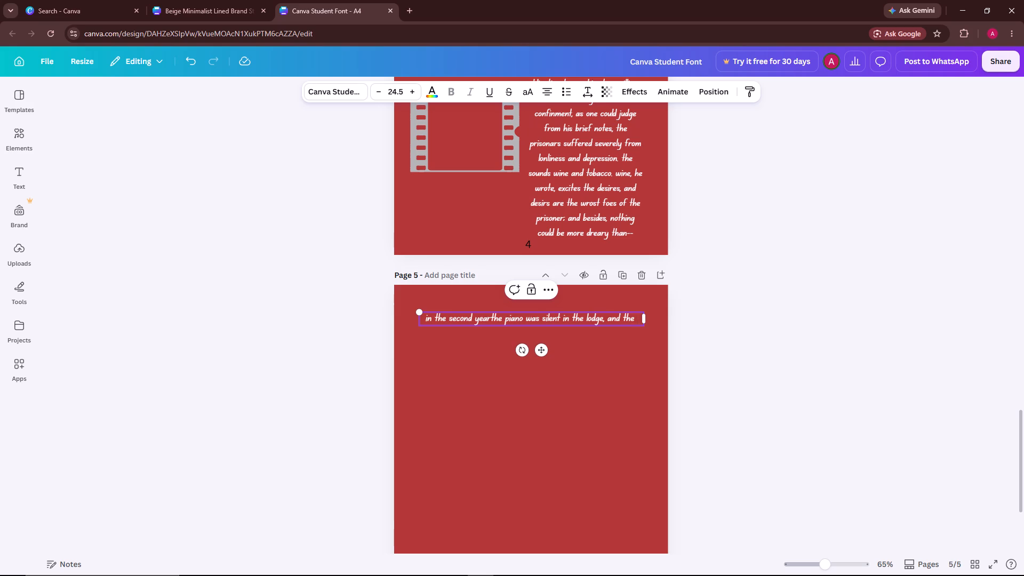
Complete page 5's first sentence with "prisonar asked for the classics.", keeping the spelling "prisonar".
{"action": "type", "text": "prid"}
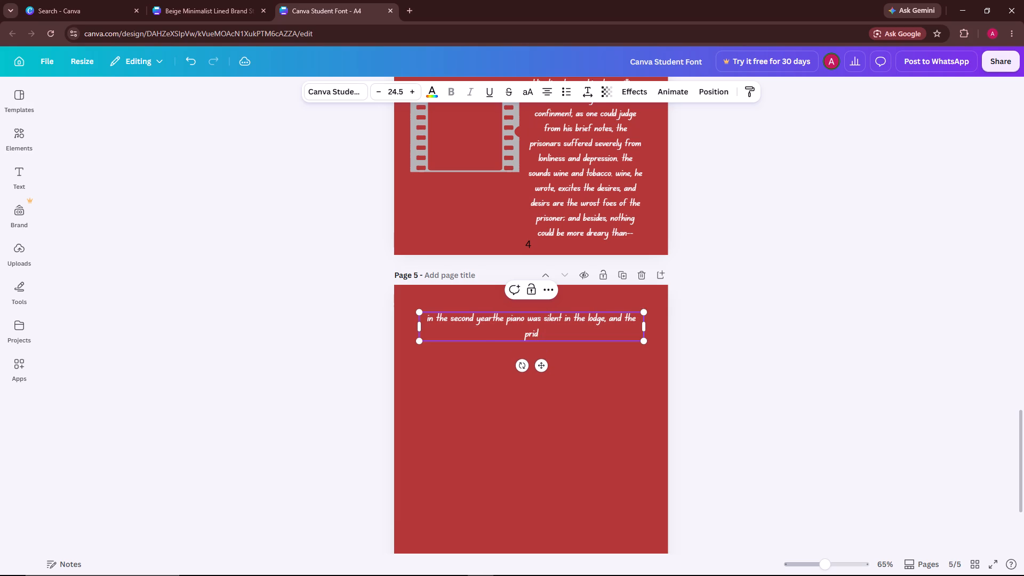
{"action": "key", "text": "BackSpace"}
{"action": "type", "text": "sonar"}
{"action": "key", "text": "space"}
{"action": "type", "text": "asked"}
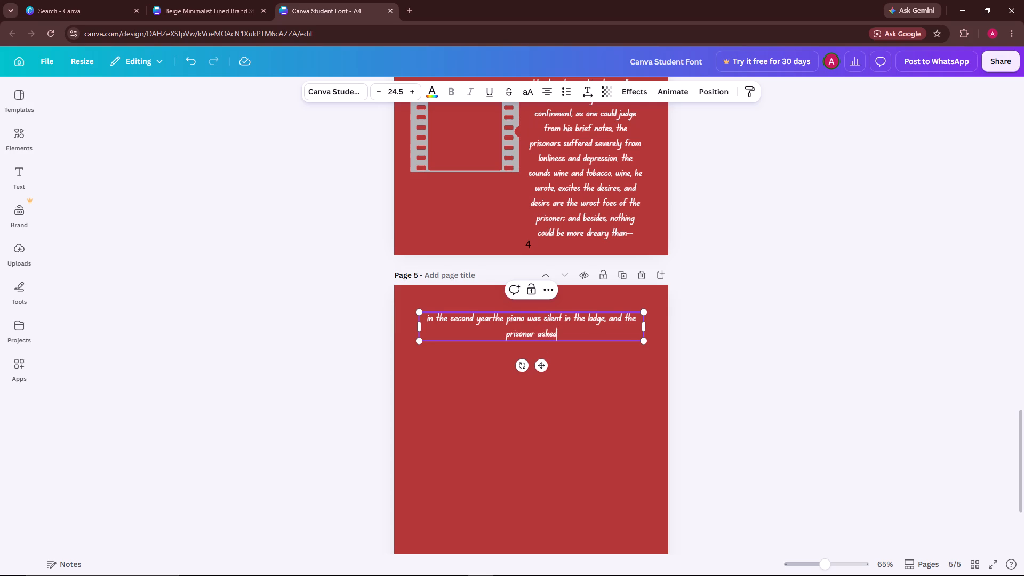
{"action": "key", "text": "space"}
{"action": "type", "text": "foe"}
{"action": "key", "text": "BackSpace"}
{"action": "type", "text": "r"}
{"action": "key", "text": "space"}
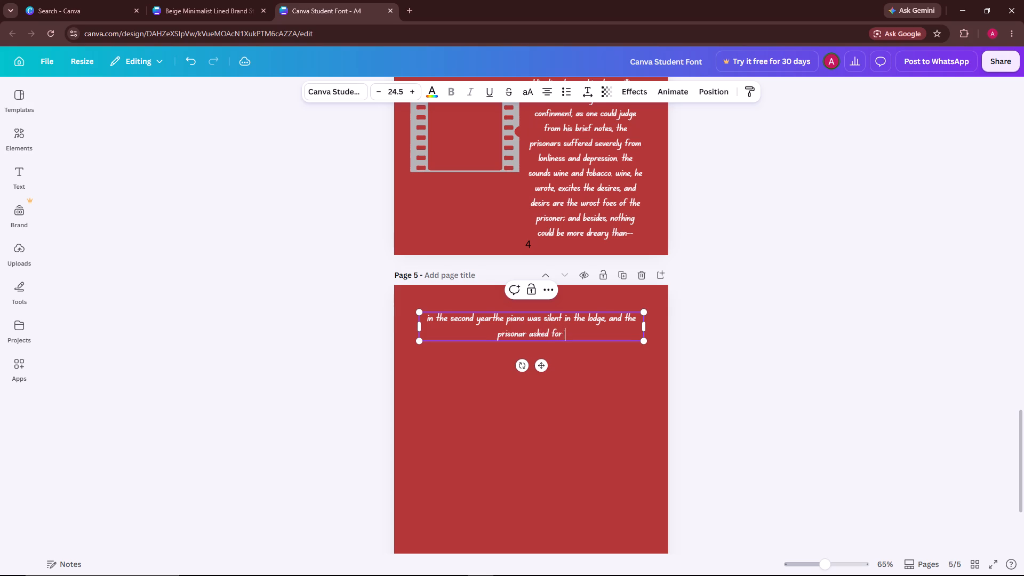
{"action": "type", "text": "the"}
{"action": "key", "text": "space"}
{"action": "type", "text": "classic"}
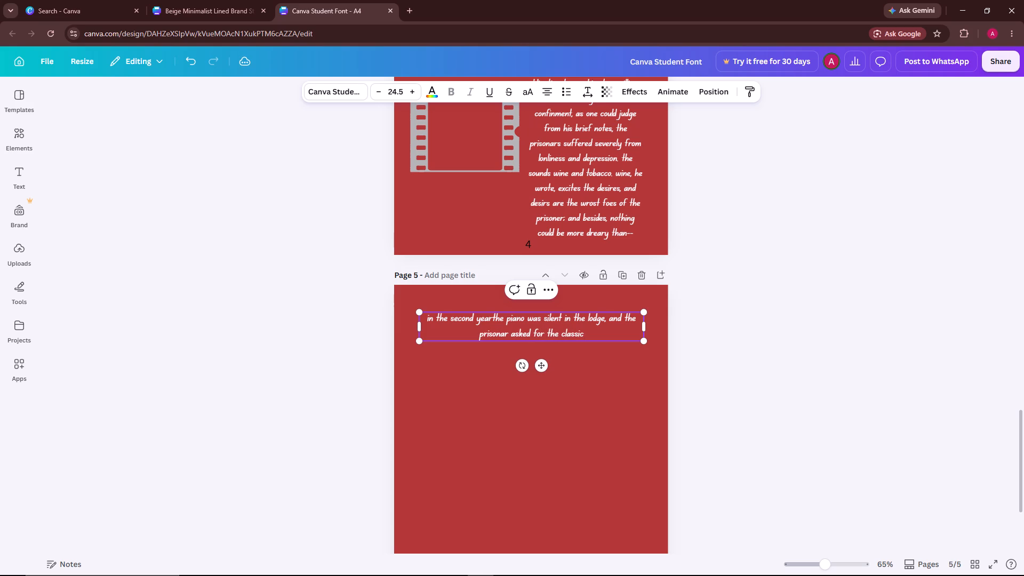
{"action": "key", "text": "s"}
{"action": "key", "text": "period"}
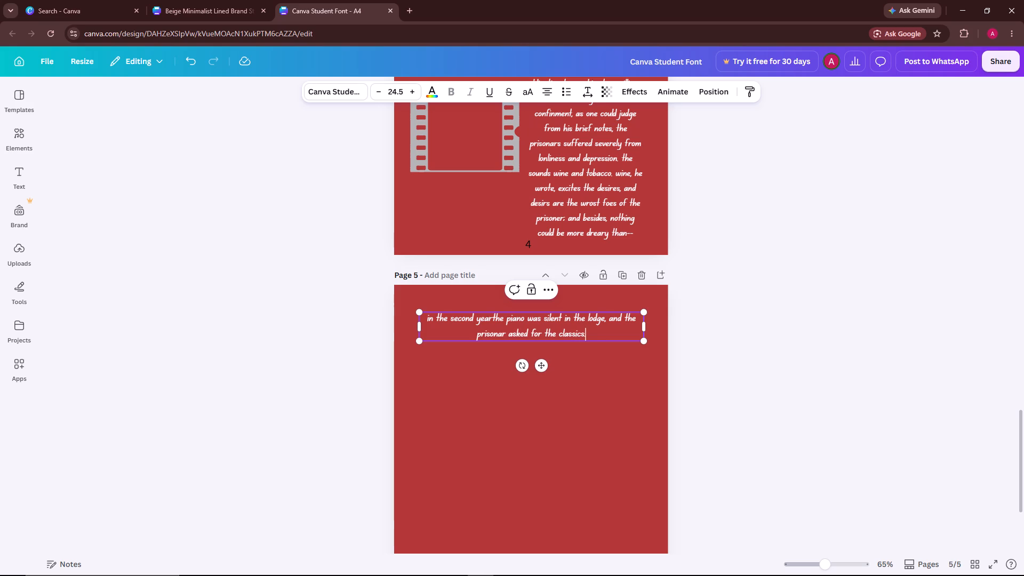
Begin the second sentence of page 5's paragraph with "in the fifth year" in lowercase.
{"action": "key", "text": "space"}
{"action": "type", "text": "in"}
{"action": "key", "text": "space"}
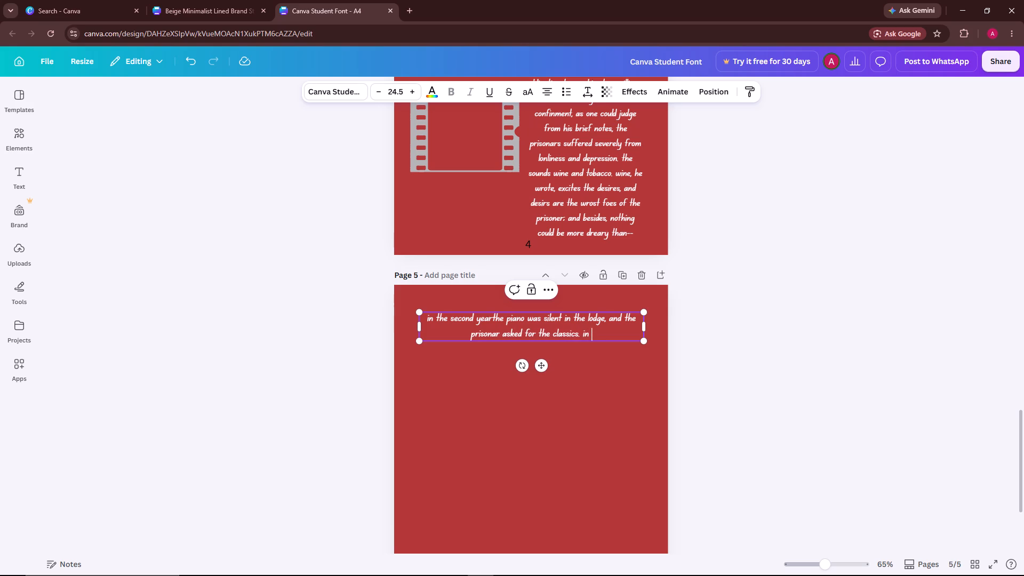
{"action": "type", "text": "the"}
{"action": "key", "text": "space"}
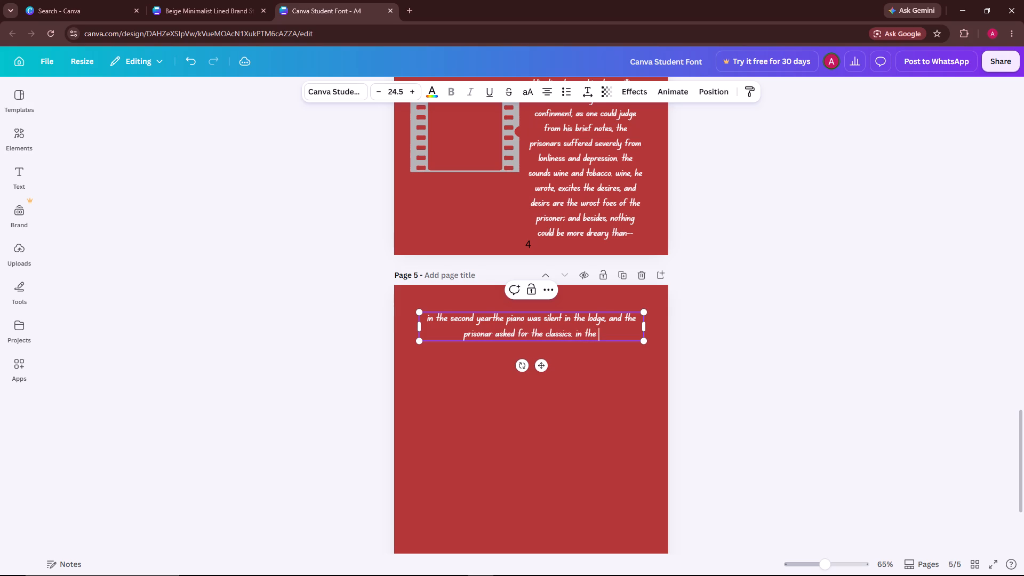
{"action": "type", "text": "fift"}
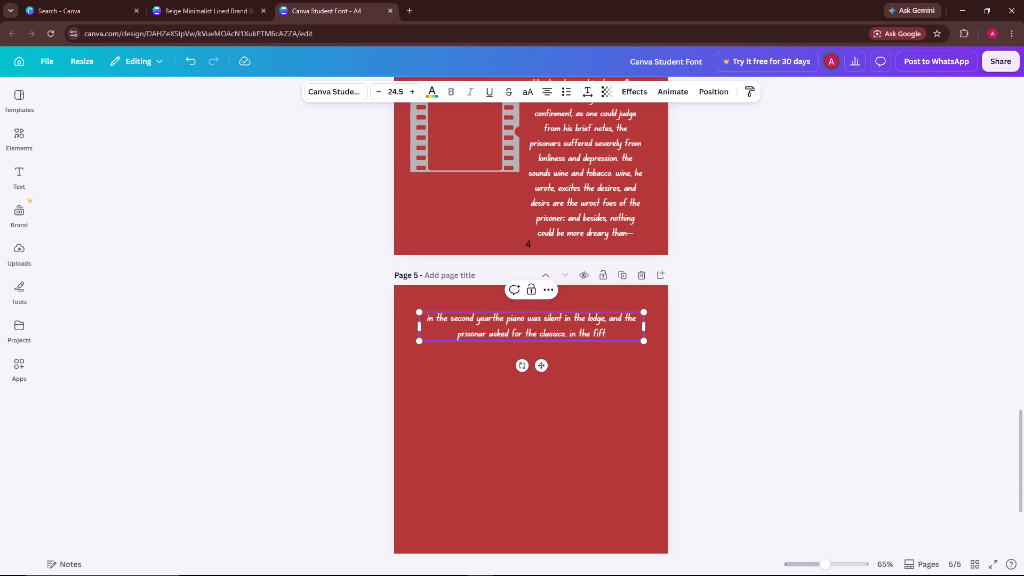
{"action": "key", "text": "BackSpace"}
{"action": "type", "text": "th"}
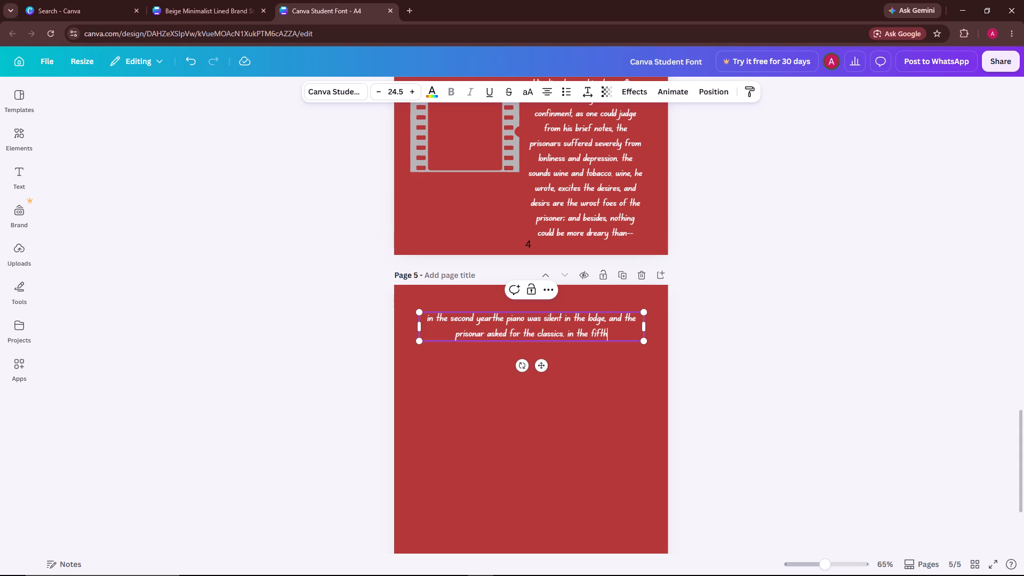
{"action": "key", "text": "space"}
{"action": "type", "text": "year"}
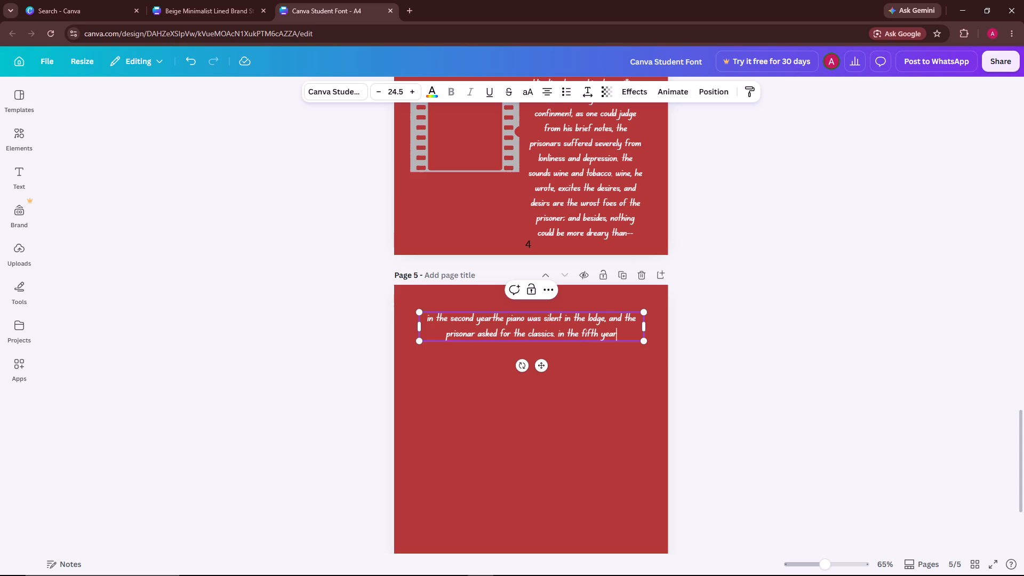
{"action": "key", "text": "space"}
Continue page 5's second sentence after "in the fifth year" with "music was audible again,".
{"action": "type", "text": "music"}
{"action": "key", "text": "space"}
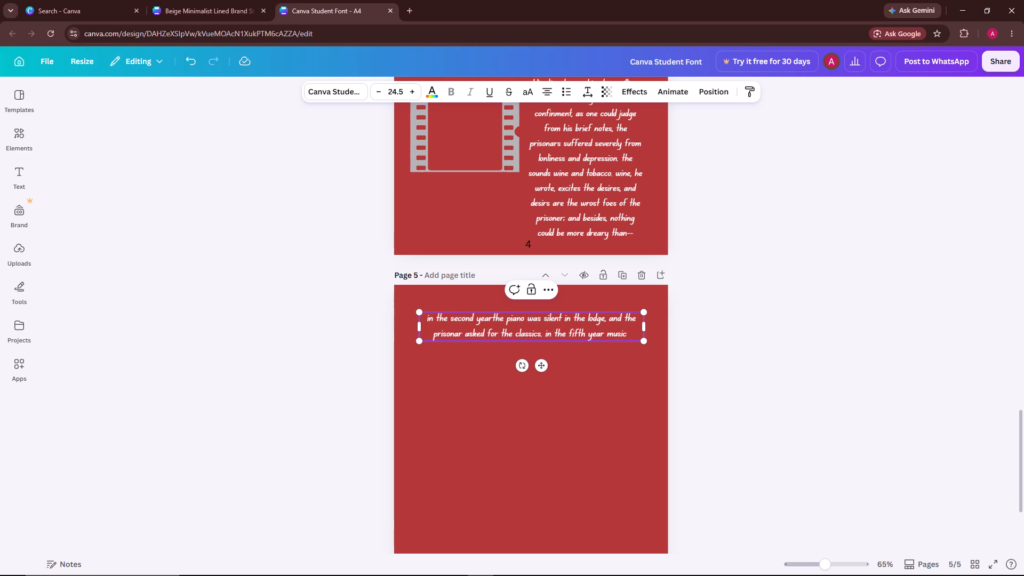
{"action": "type", "text": "was"}
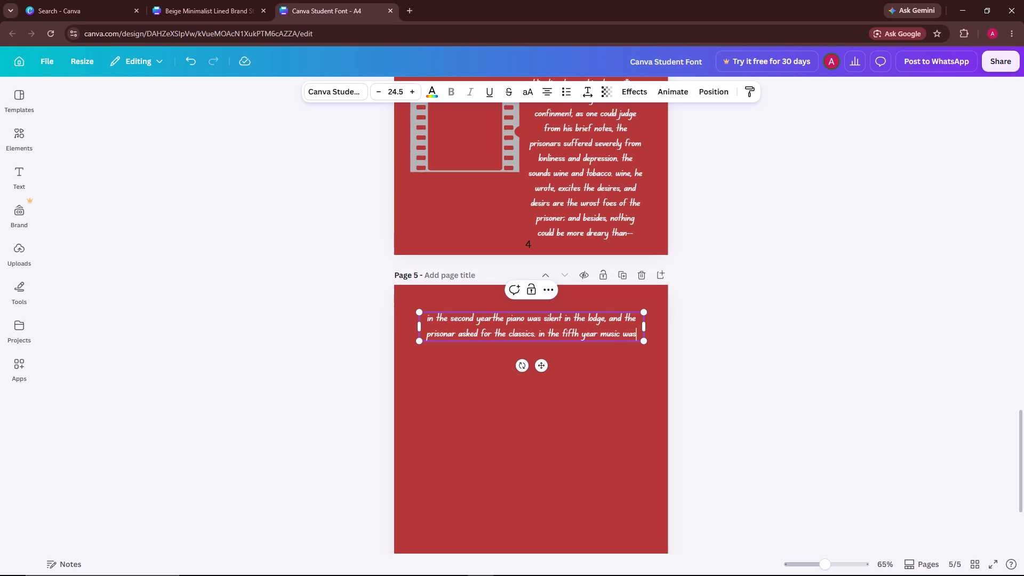
{"action": "key", "text": "space"}
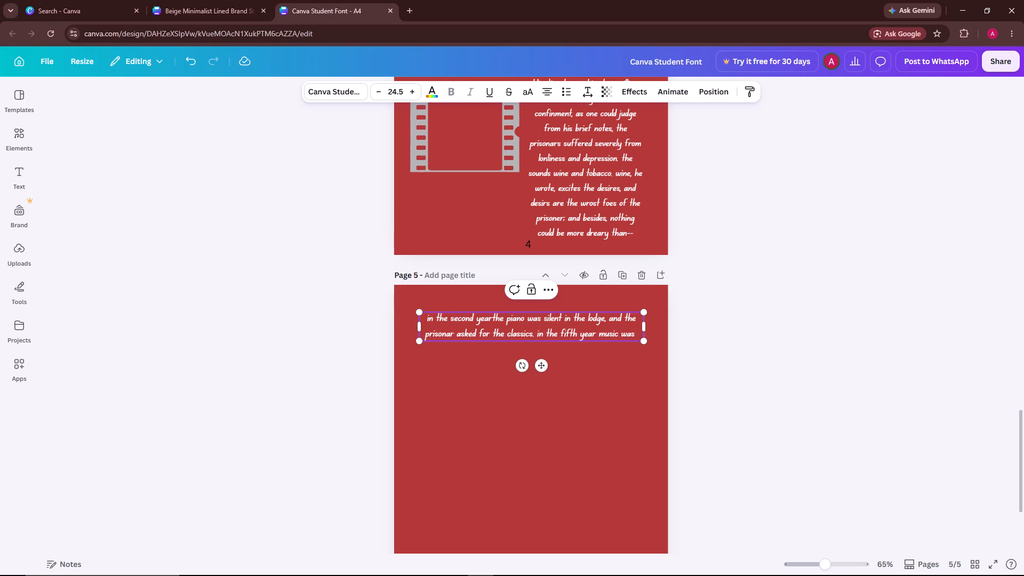
{"action": "type", "text": "au"}
{"action": "key", "text": "d"}
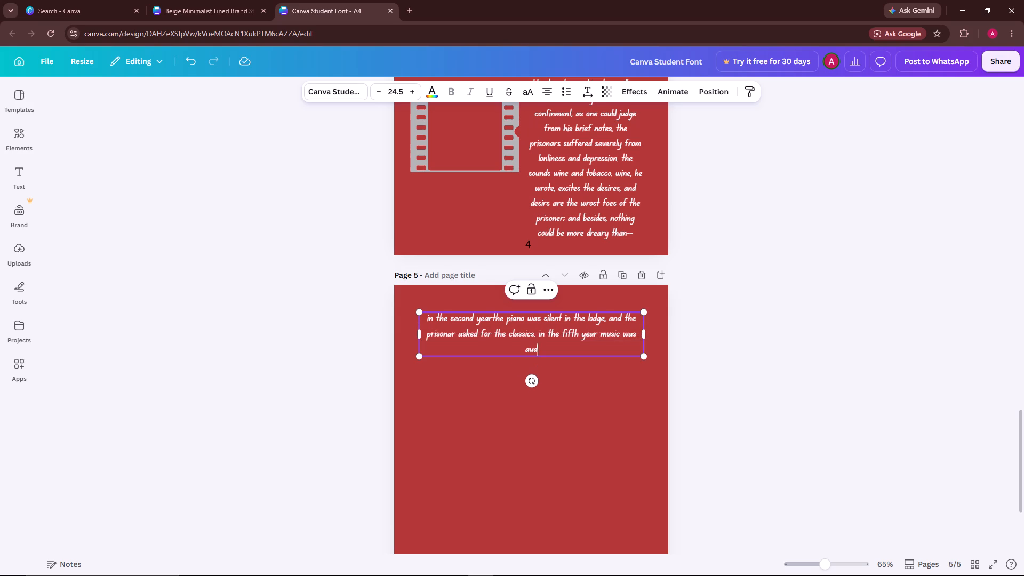
{"action": "type", "text": "ible"}
{"action": "key", "text": "space"}
{"action": "type", "text": "again"}
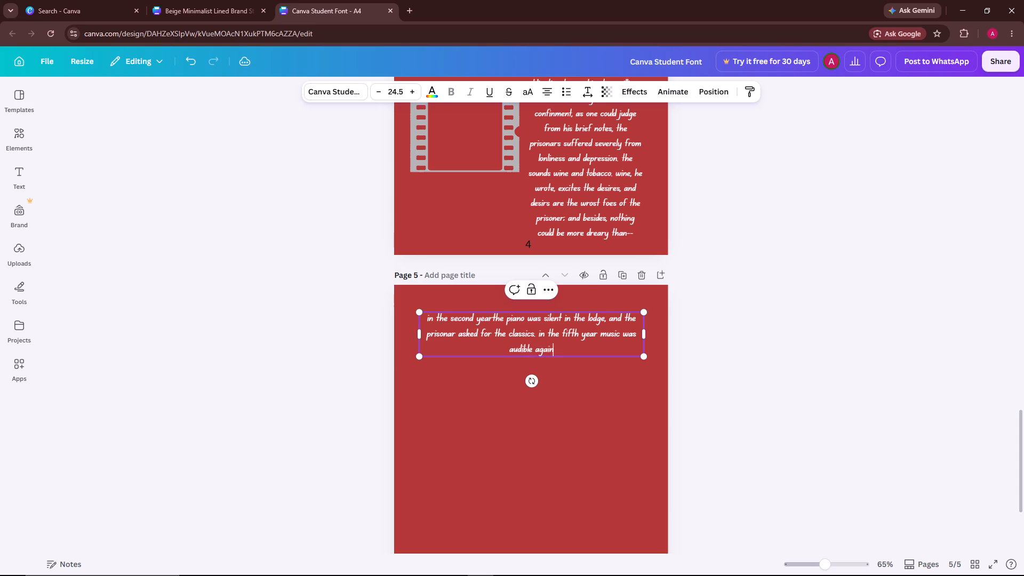
{"action": "key", "text": "comma"}
Continue page 5's second sentence after "music was audible again," with "and the prisoner".
{"action": "key", "text": "space"}
{"action": "type", "text": "and"}
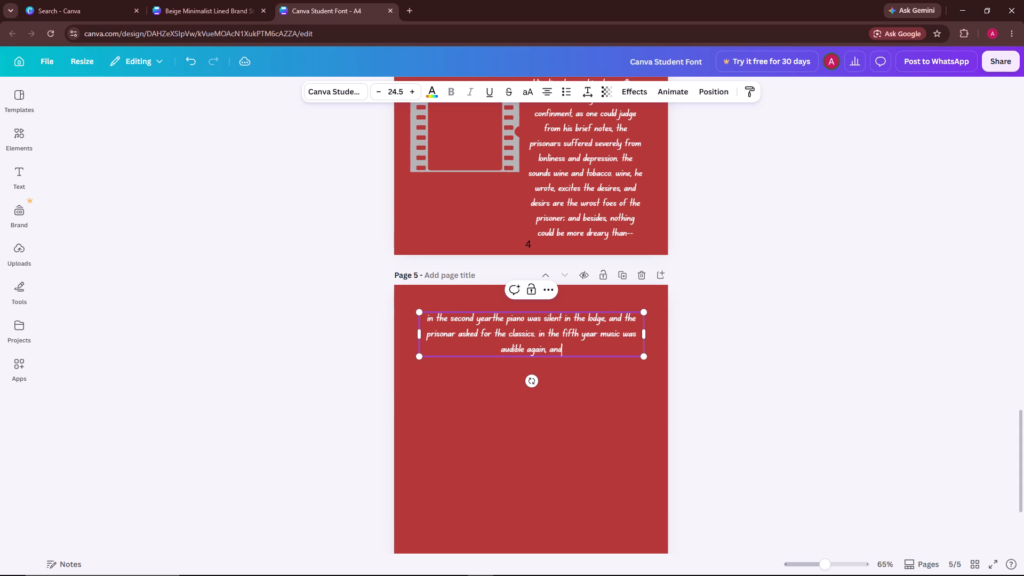
{"action": "key", "text": "space"}
{"action": "type", "text": "the"}
{"action": "key", "text": "space"}
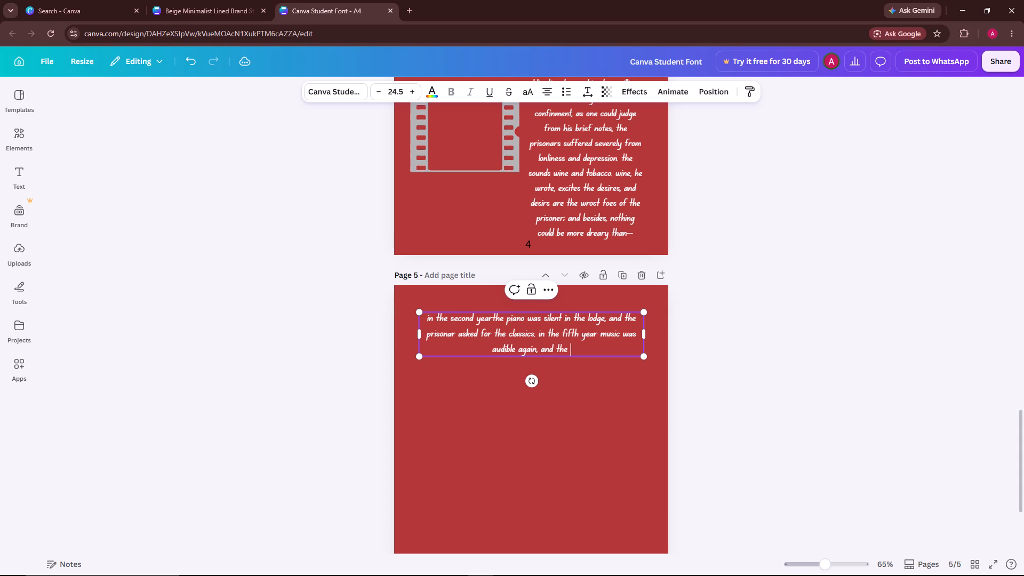
{"action": "type", "text": "pri"}
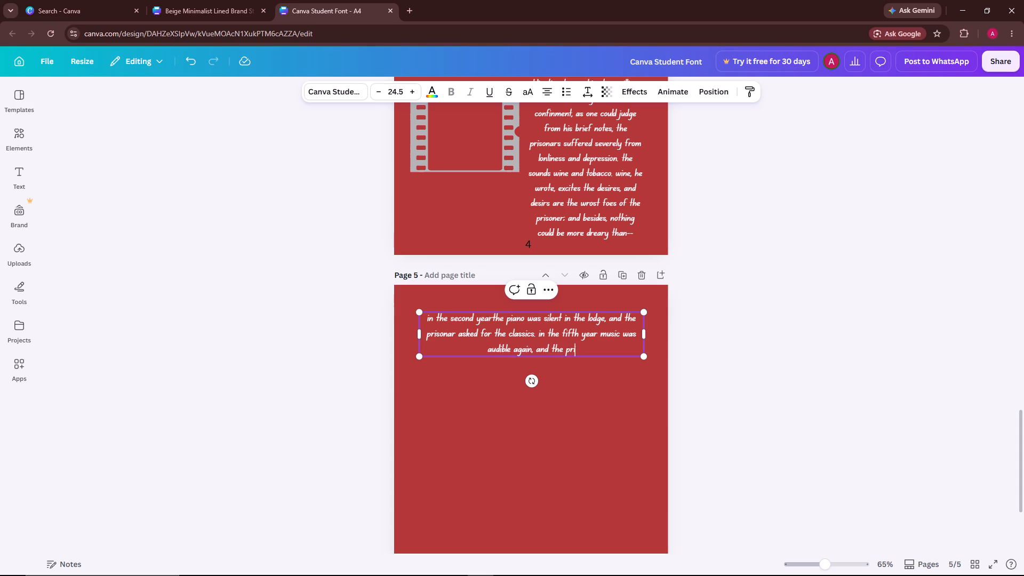
{"action": "type", "text": "so"}
{"action": "type", "text": "ner"}
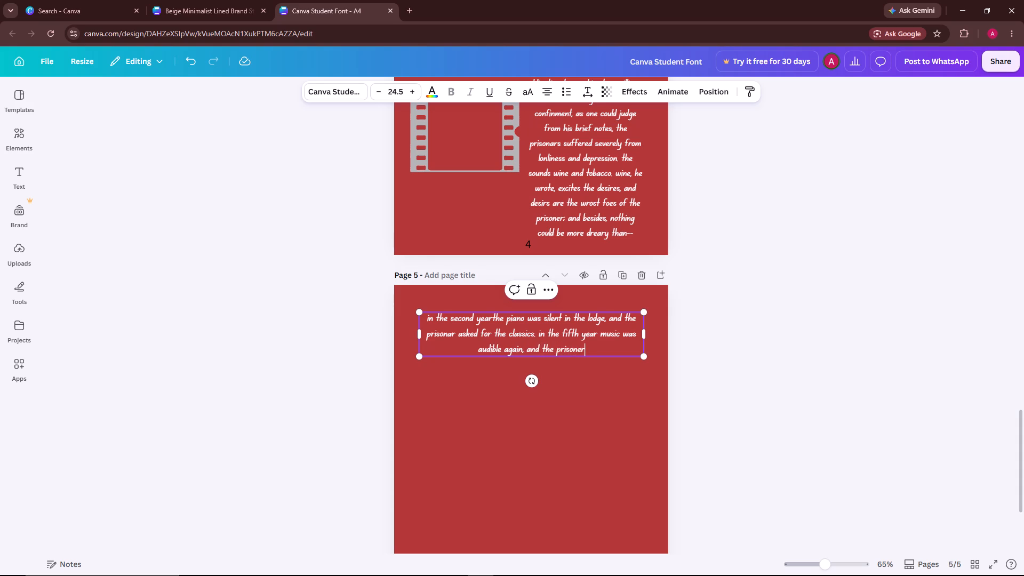
Complete page 5's second sentence with "asked for wine." after "and the prisoner".
{"action": "key", "text": "space"}
{"action": "type", "text": "as"}
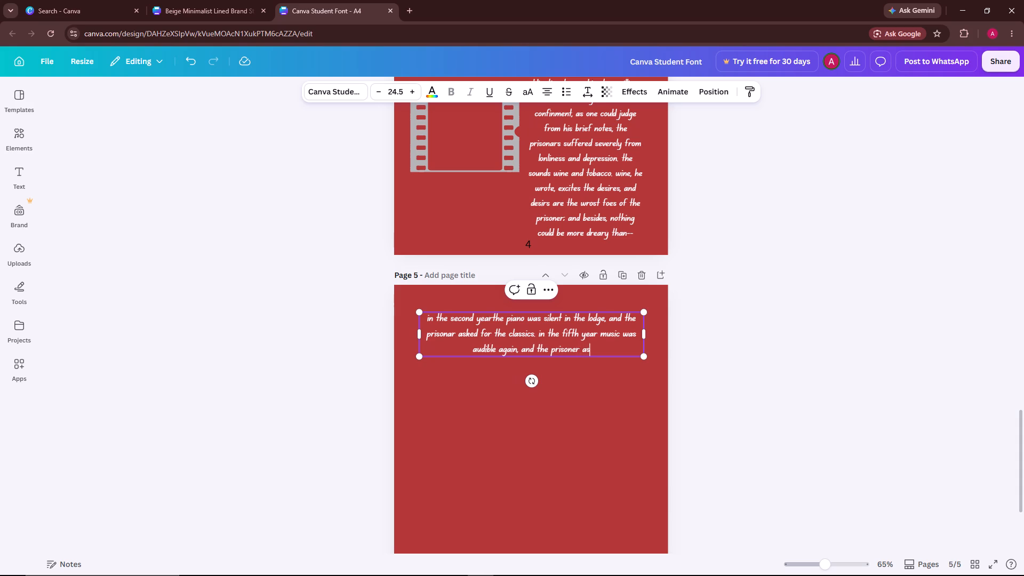
{"action": "type", "text": "ked"}
{"action": "key", "text": "space"}
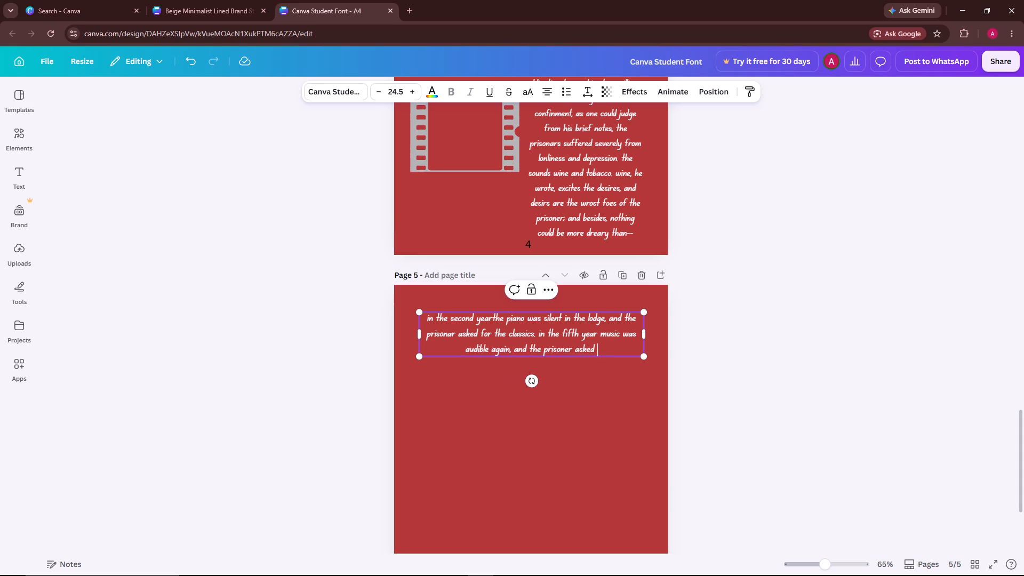
{"action": "type", "text": "foe"}
{"action": "key", "text": "BackSpace"}
{"action": "type", "text": "r wine"}
{"action": "key", "text": "space"}
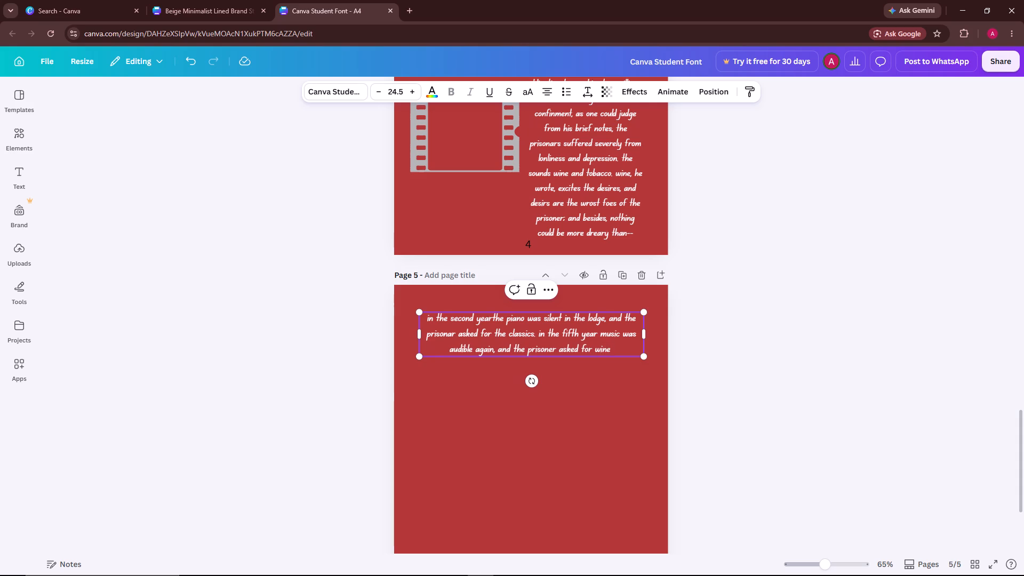
{"action": "key", "text": "BackSpace"}
{"action": "type", "text": "."}
{"action": "key", "text": "space"}
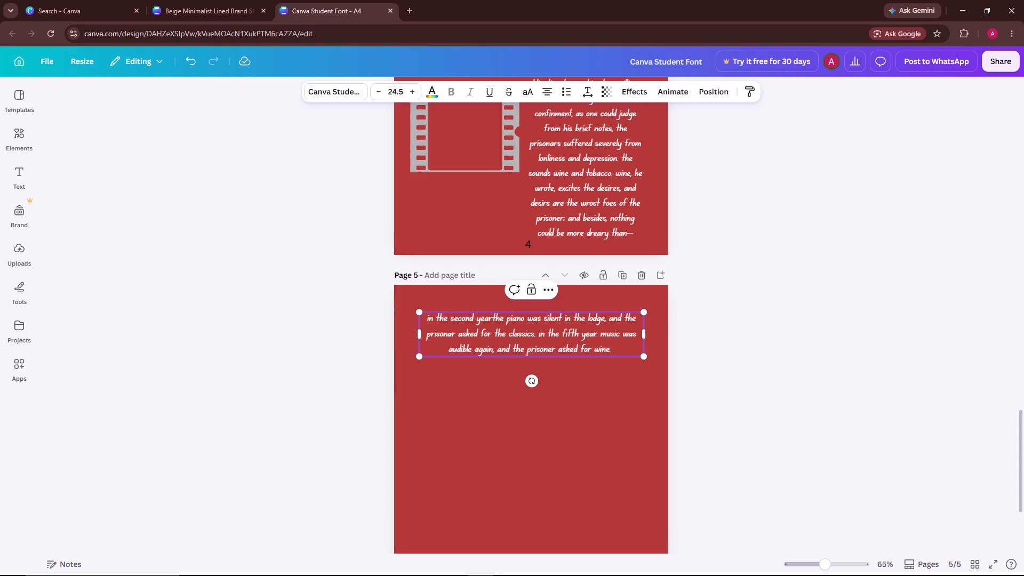
Begin the third sentence of page 5's paragraph with "those who watched him" in lowercase.
{"action": "type", "text": "those"}
{"action": "key", "text": "space"}
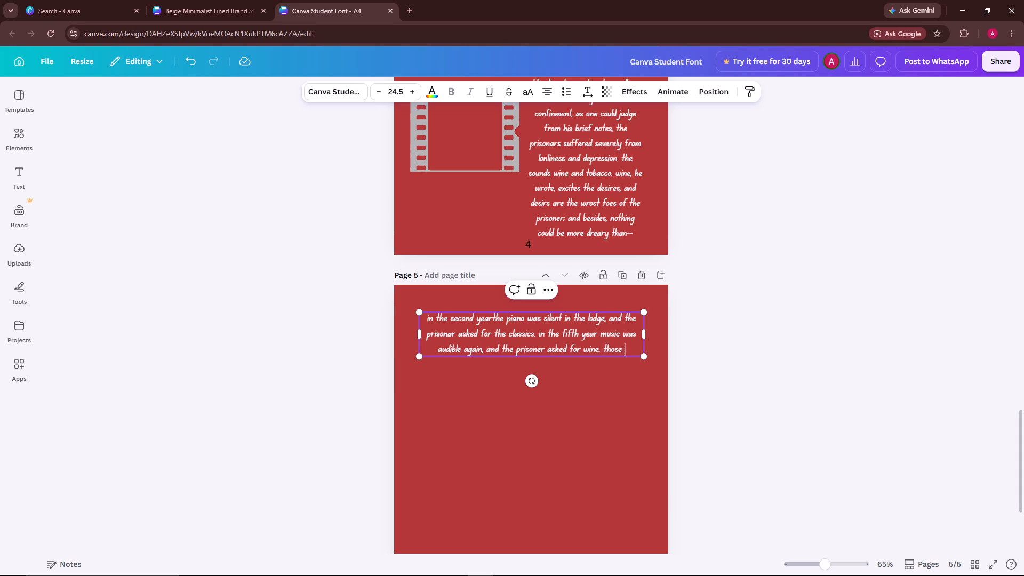
{"action": "type", "text": "who"}
{"action": "key", "text": "space"}
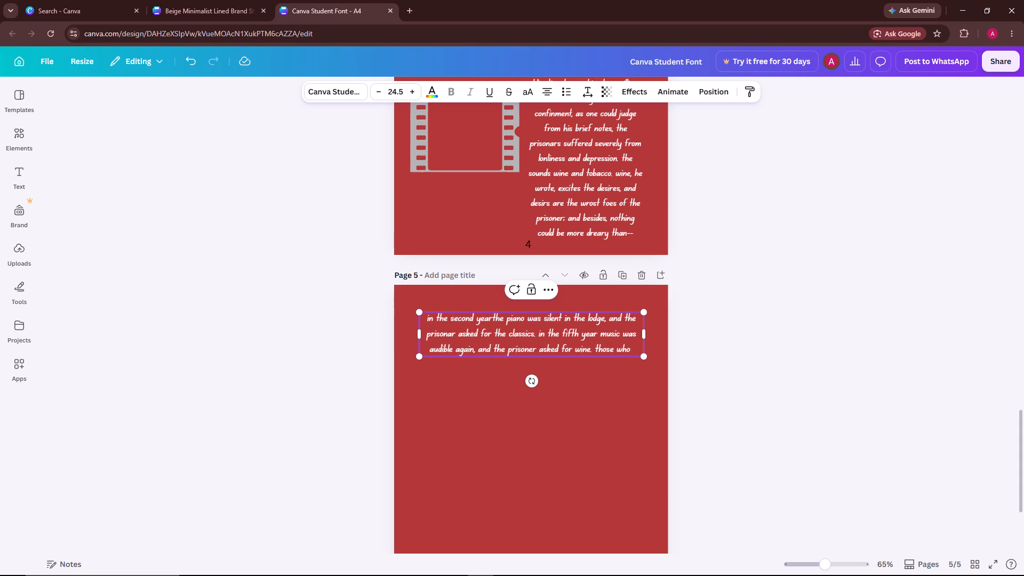
{"action": "type", "text": "watch"}
{"action": "key", "text": "e"}
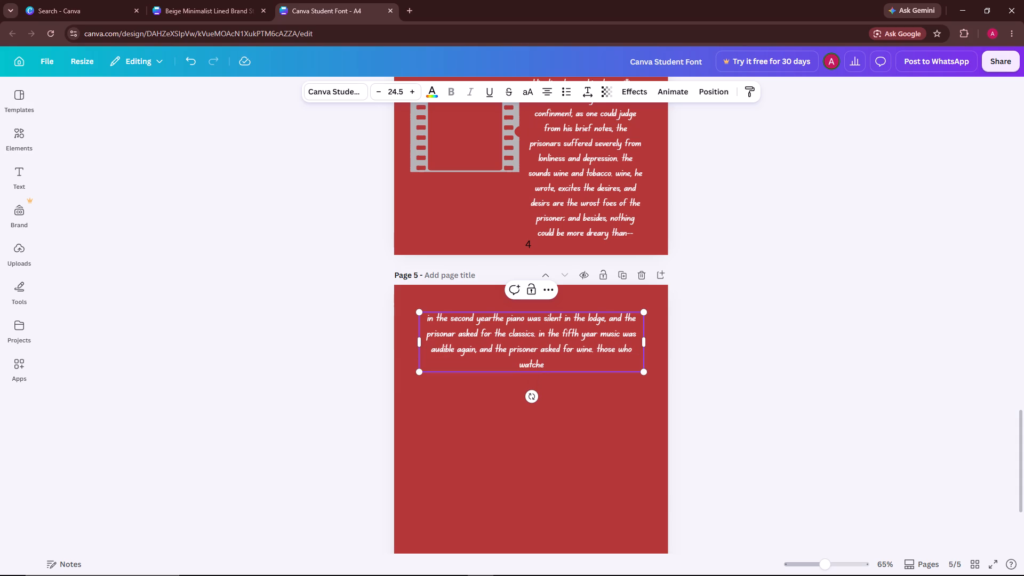
{"action": "key", "text": "d"}
{"action": "key", "text": "space"}
{"action": "type", "text": "him"}
{"action": "key", "text": "space"}
Continue page 5's third sentence with "through the windo", keeping the spelling "windo".
{"action": "key", "text": "t"}
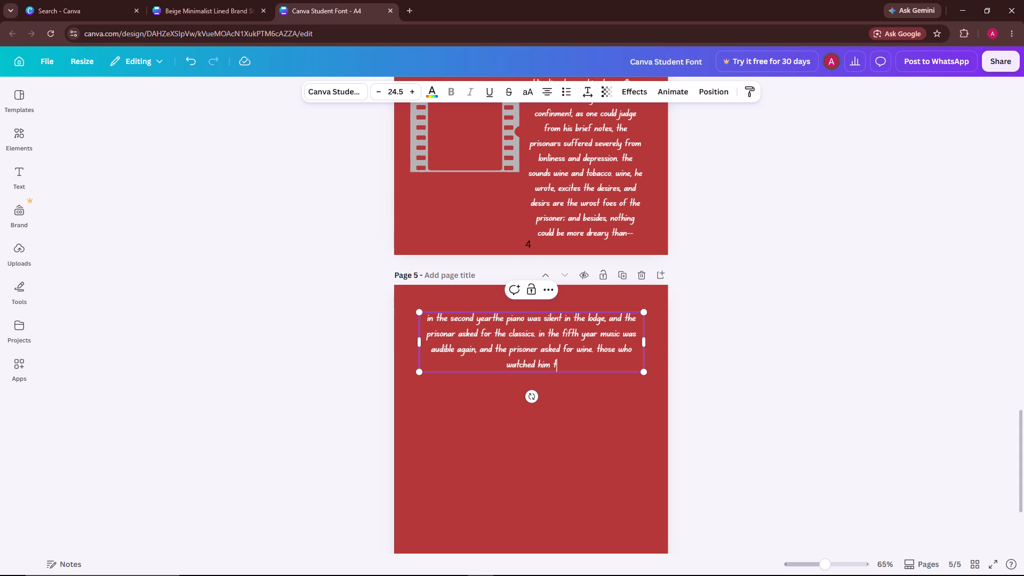
{"action": "key", "text": "BackSpace"}
{"action": "key", "text": "t"}
{"action": "type", "text": "hr"}
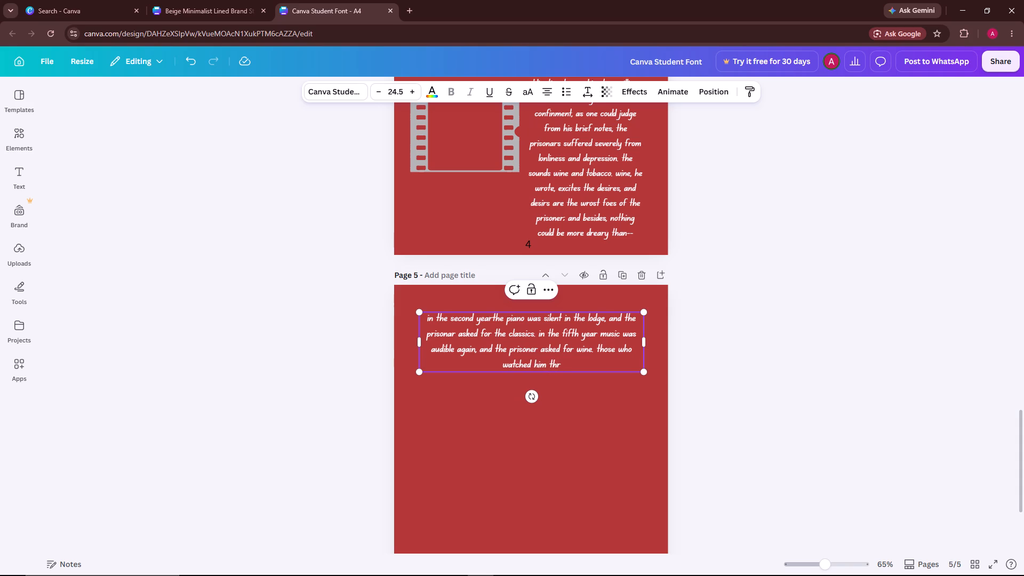
{"action": "type", "text": "ou"}
{"action": "type", "text": "gh"}
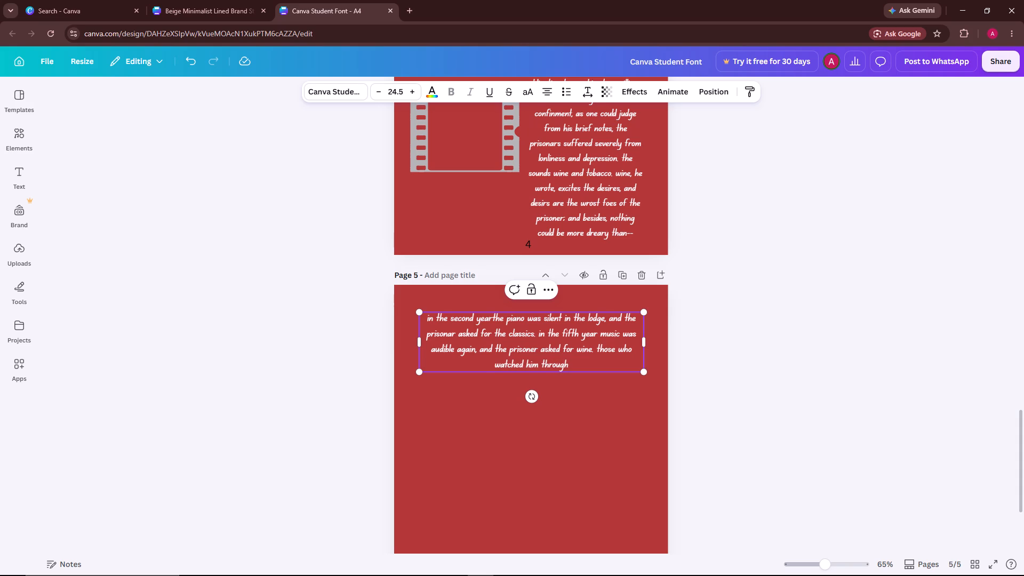
{"action": "key", "text": "space"}
{"action": "type", "text": "the"}
{"action": "key", "text": "space"}
{"action": "type", "text": "win"}
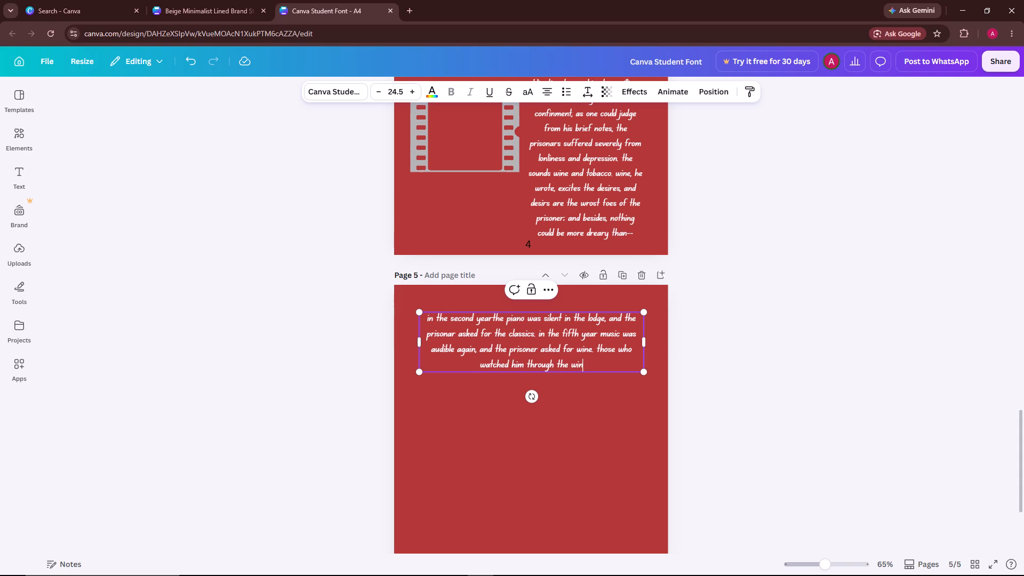
{"action": "type", "text": "do"}
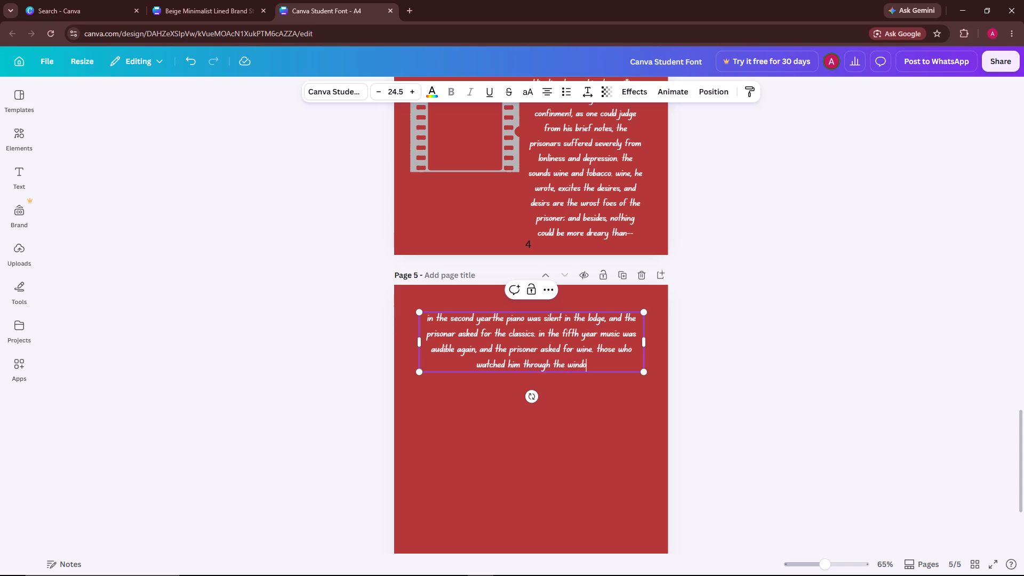
{"action": "key", "text": "space"}
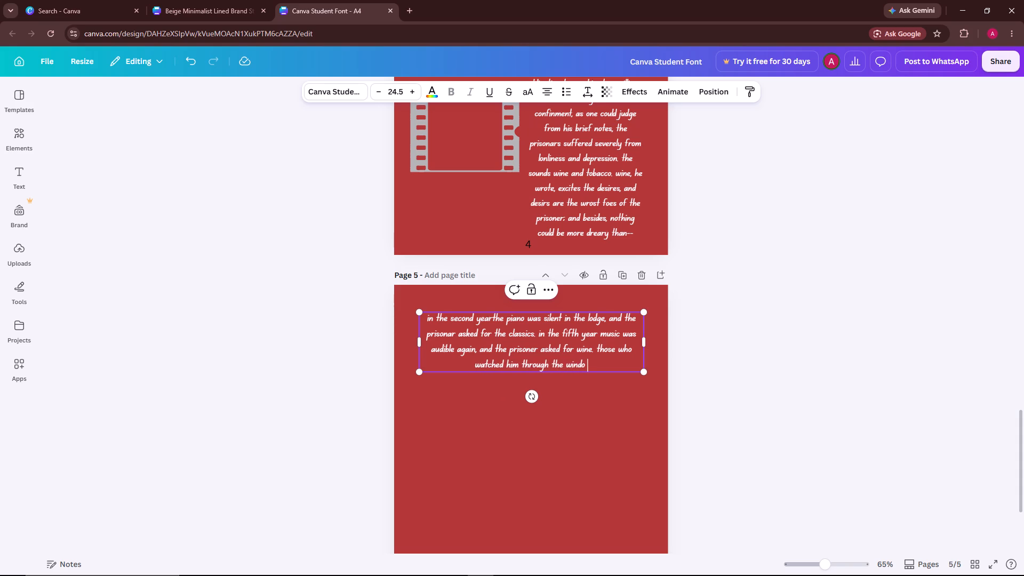
Continue page 5's third sentence with "said that all that year he spent" and finish editing the paragraph.
{"action": "type", "text": "said"}
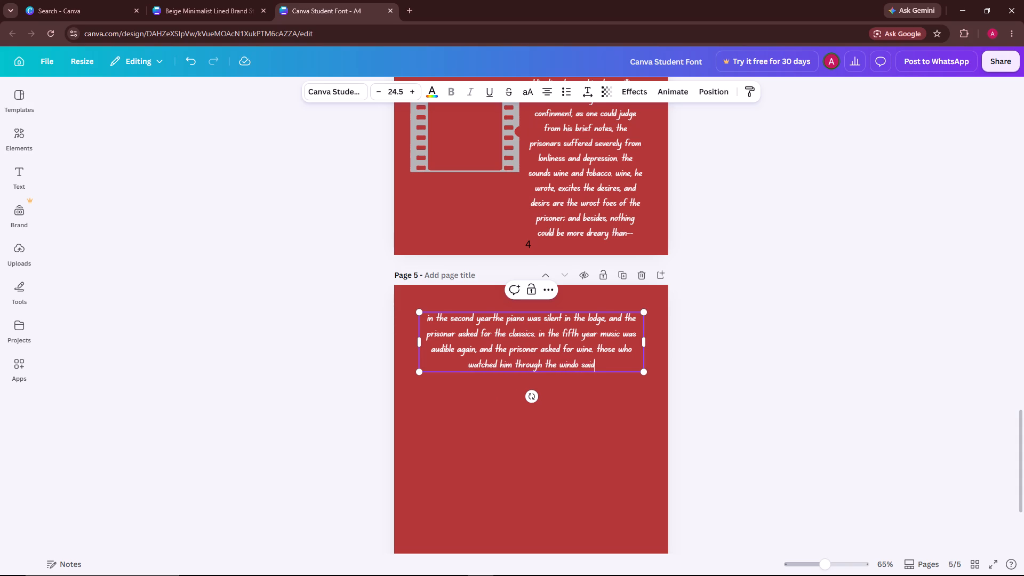
{"action": "key", "text": "space"}
{"action": "type", "text": "that"}
{"action": "key", "text": "space"}
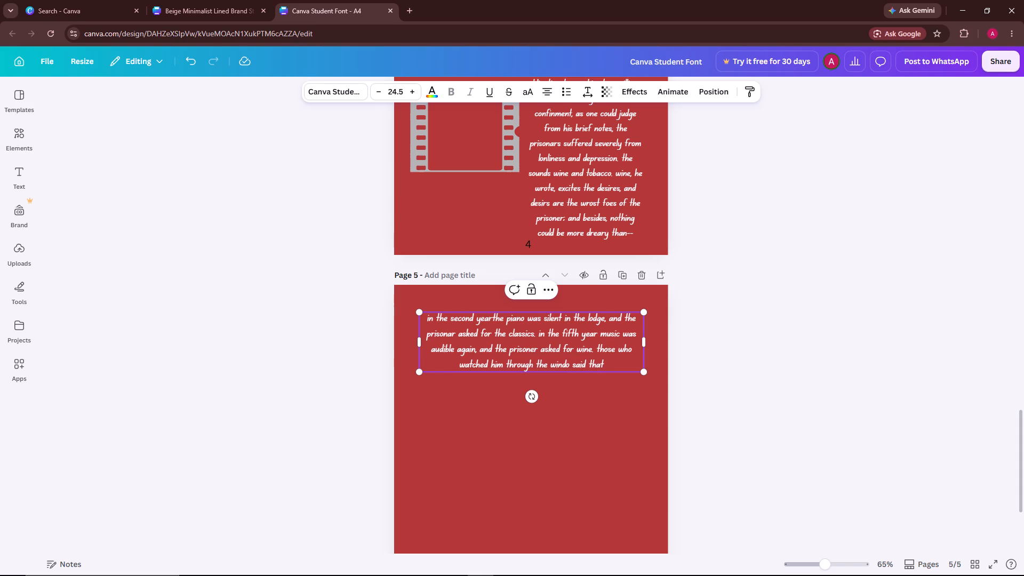
{"action": "type", "text": "all"}
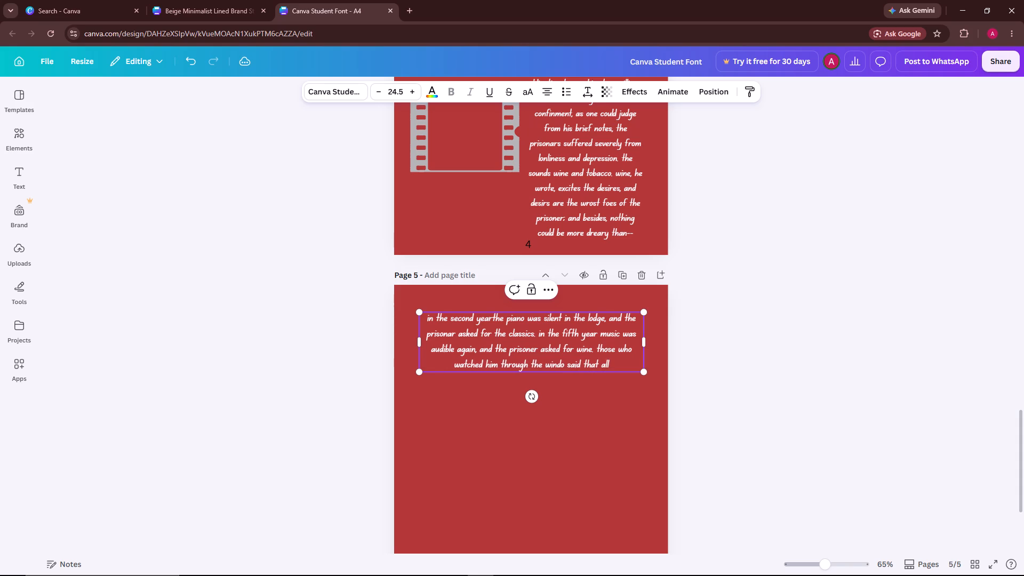
{"action": "key", "text": "space"}
{"action": "type", "text": "that"}
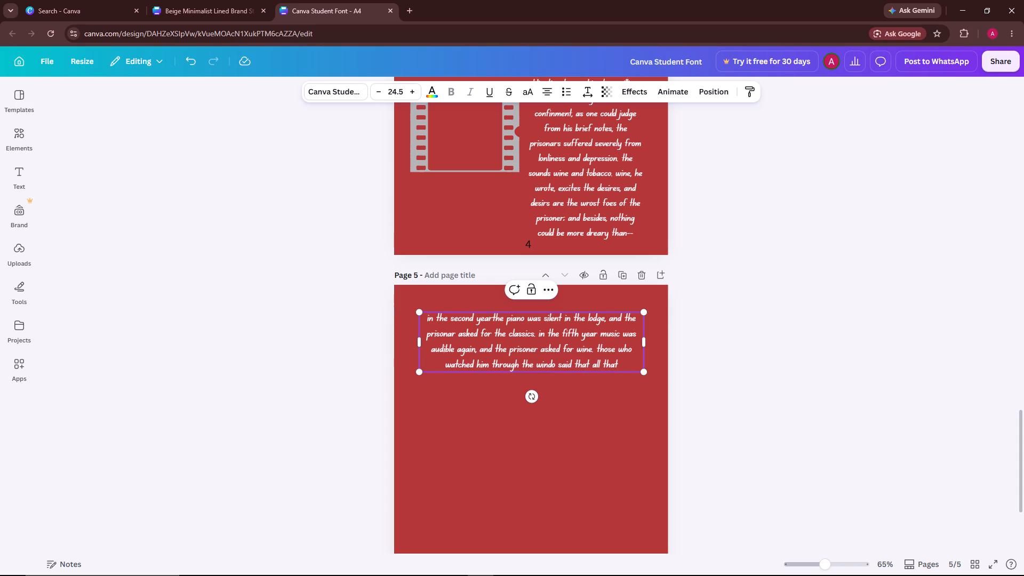
{"action": "key", "text": "space"}
{"action": "type", "text": "year"}
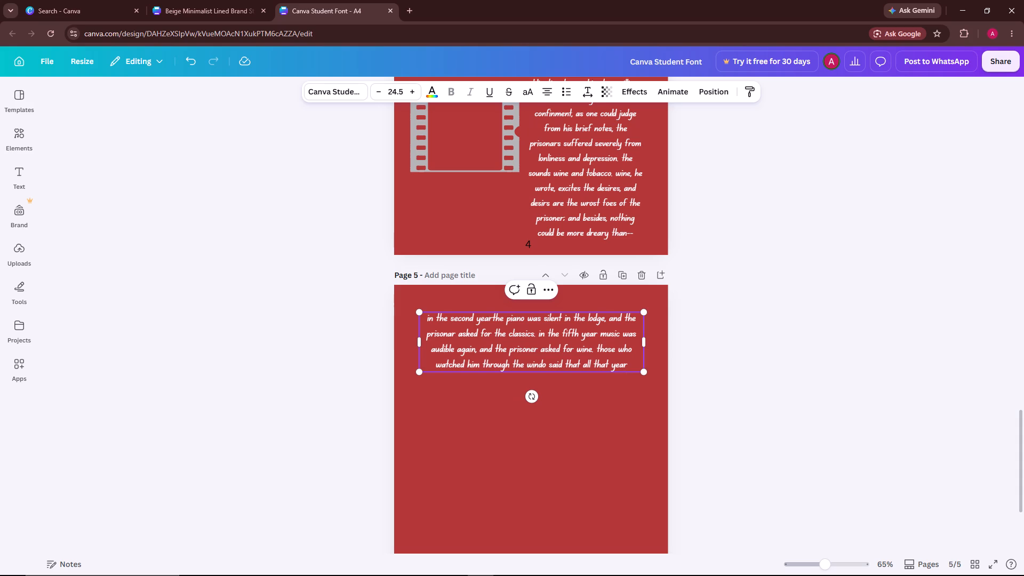
{"action": "key", "text": "space"}
{"action": "type", "text": "he"}
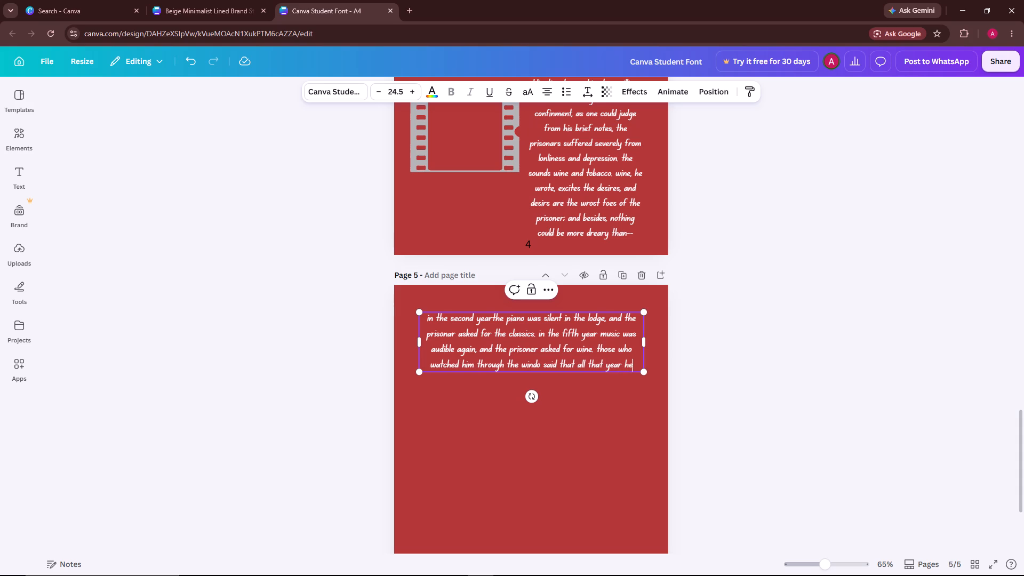
{"action": "key", "text": "space"}
{"action": "type", "text": "spent"}
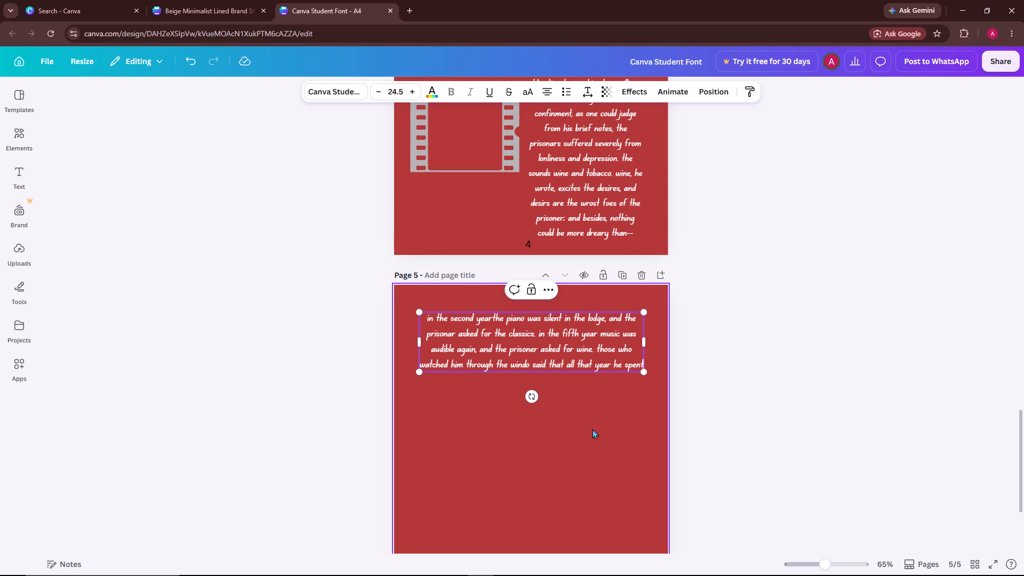
{"action": "left_click", "coordinate": [707, 357]}
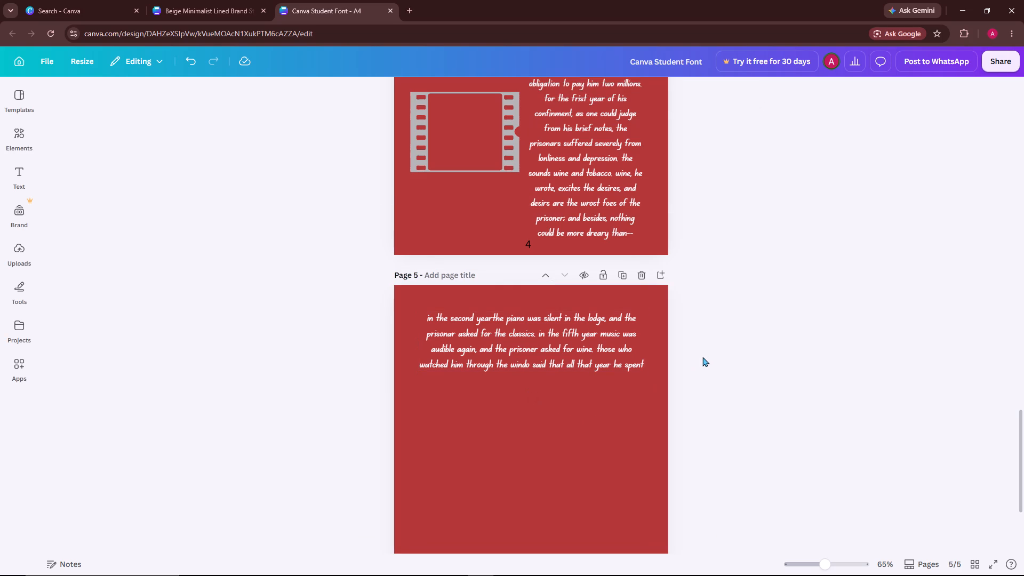
Search the graphics elements for "a men read book", replacing the previous search term.
{"action": "left_click", "coordinate": [15, 137]}
{"action": "left_click", "coordinate": [143, 109]}
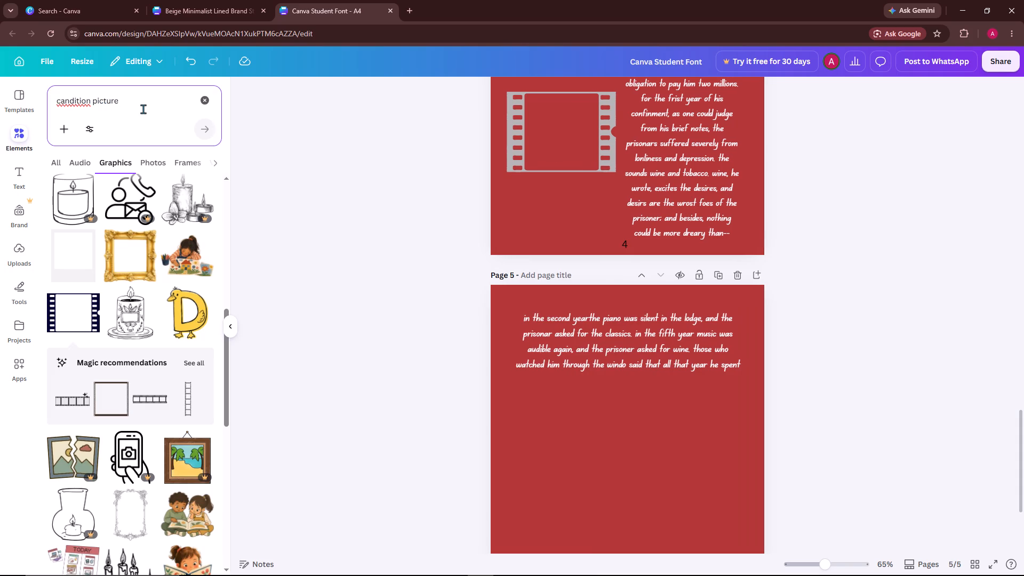
{"action": "left_click", "coordinate": [135, 100]}
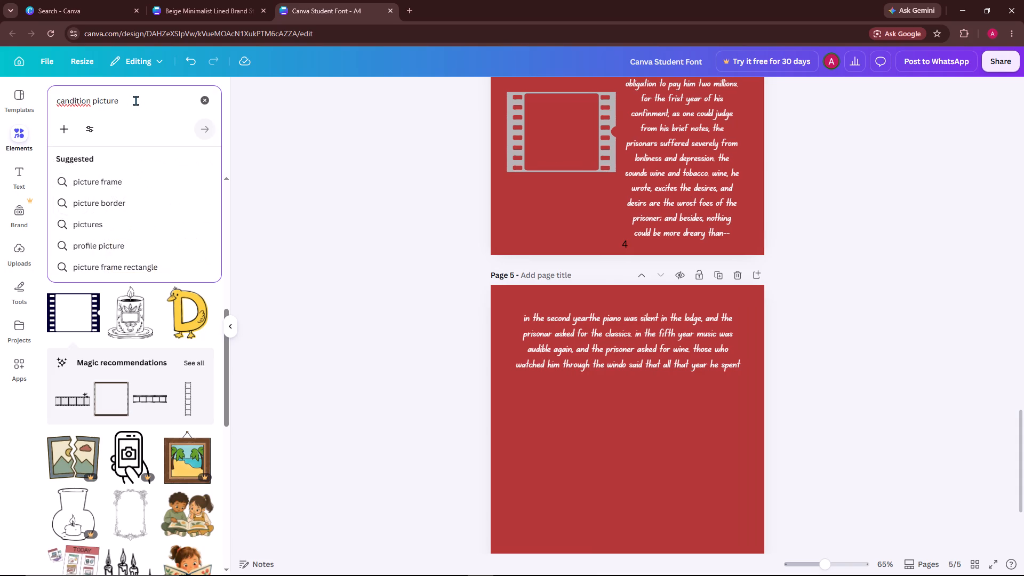
{"action": "key", "text": "BackSpace"}
{"action": "key", "text": "BackSpace"}
{"action": "key", "text": "BackSpace"}
{"action": "key", "text": "BackSpace"}
{"action": "key", "text": "BackSpace"}
{"action": "key", "text": "BackSpace"}
{"action": "key", "text": "BackSpace"}
{"action": "key", "text": "BackSpace"}
{"action": "key", "text": "BackSpace"}
{"action": "key", "text": "BackSpace"}
{"action": "key", "text": "BackSpace"}
{"action": "key", "text": "BackSpace"}
{"action": "key", "text": "BackSpace"}
{"action": "key", "text": "BackSpace"}
{"action": "key", "text": "BackSpace"}
{"action": "key", "text": "BackSpace"}
{"action": "key", "text": "BackSpace"}
{"action": "key", "text": "BackSpace"}
{"action": "key", "text": "BackSpace"}
{"action": "key", "text": "BackSpace"}
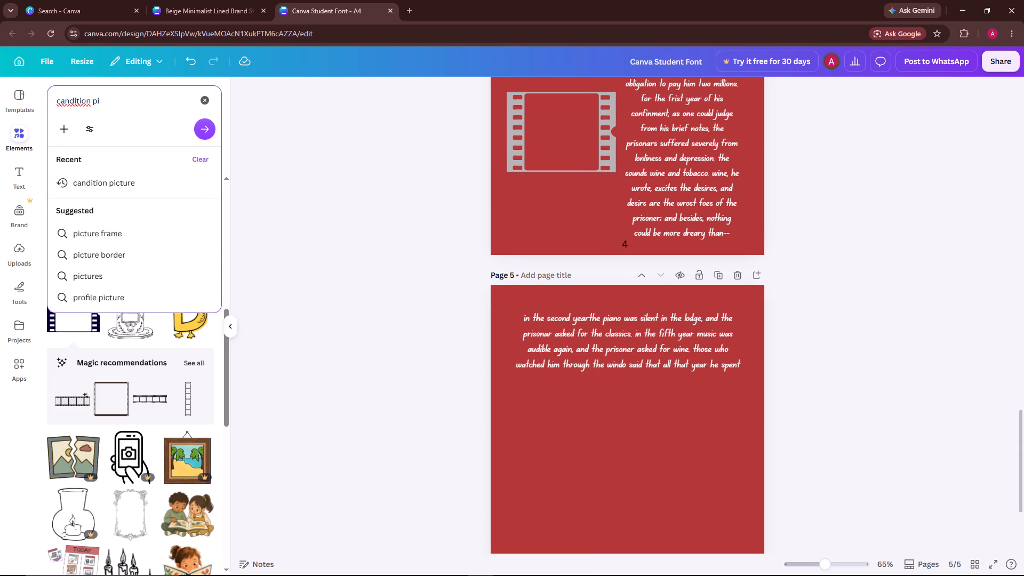
{"action": "type", "text": "a men read"}
{"action": "key", "text": "space"}
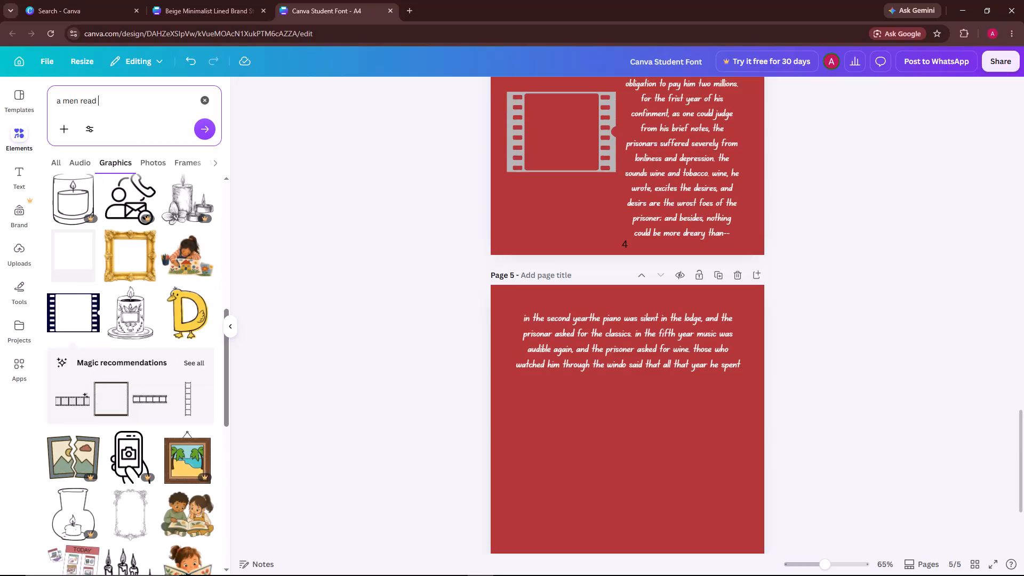
{"action": "type", "text": "book"}
{"action": "key", "text": "Return"}
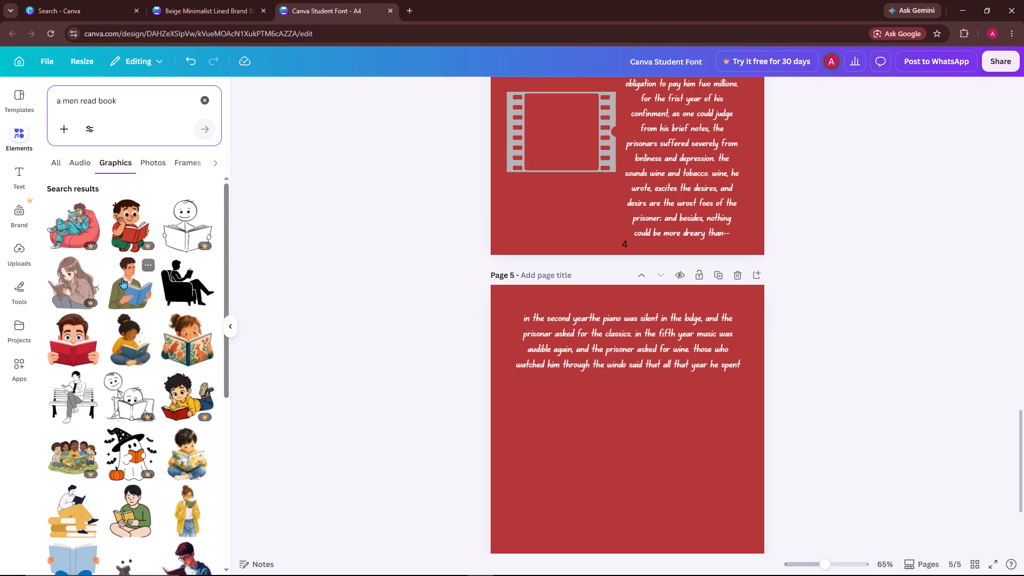
Place the black silhouette of a man reading in an armchair on page 5, below the paragraph's right end.
{"action": "left_click_drag", "start_coordinate": [186, 282], "coordinate": [359, 323]}
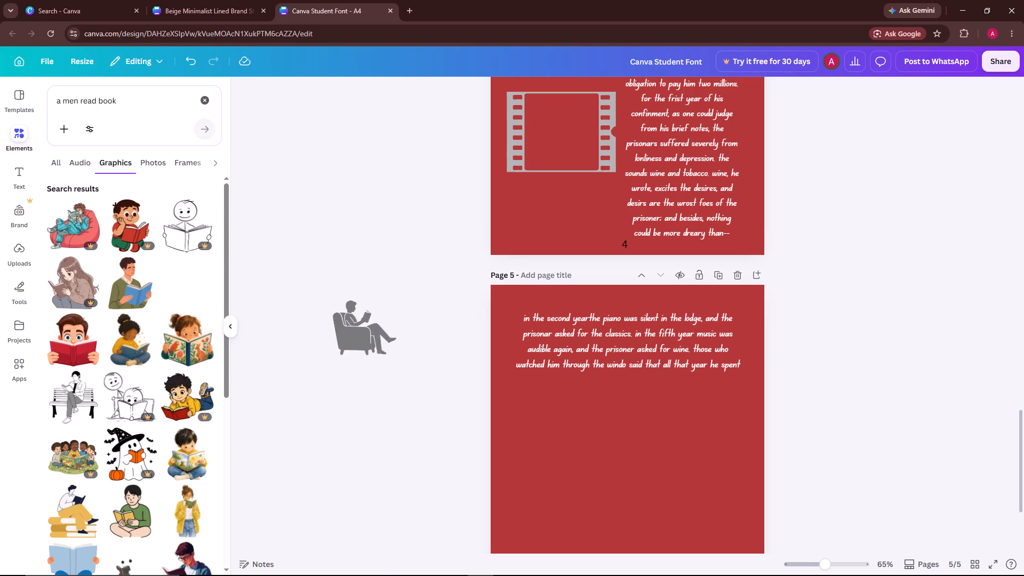
{"action": "left_click_drag", "start_coordinate": [359, 323], "coordinate": [682, 404]}
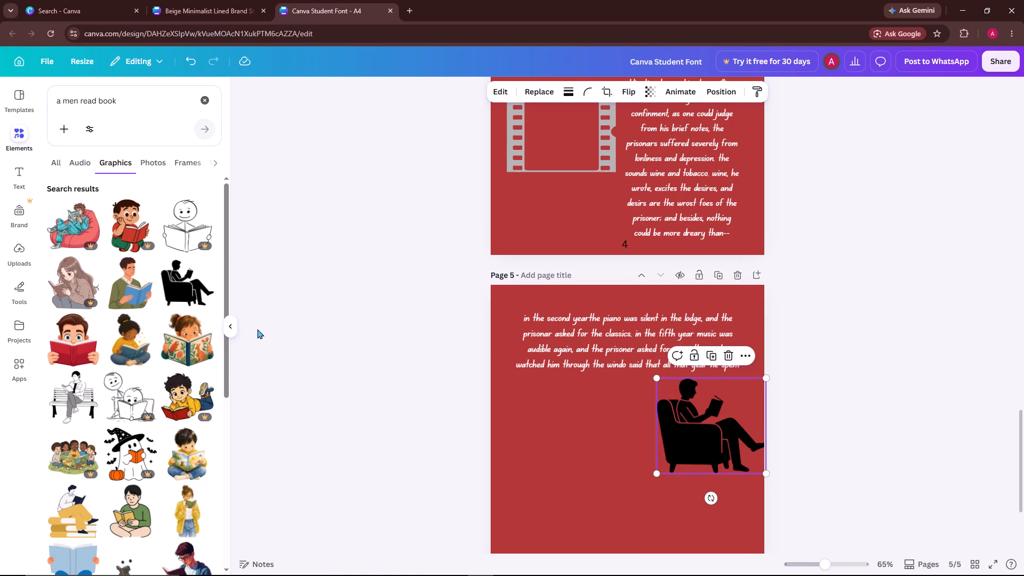
{"action": "left_click", "coordinate": [236, 322]}
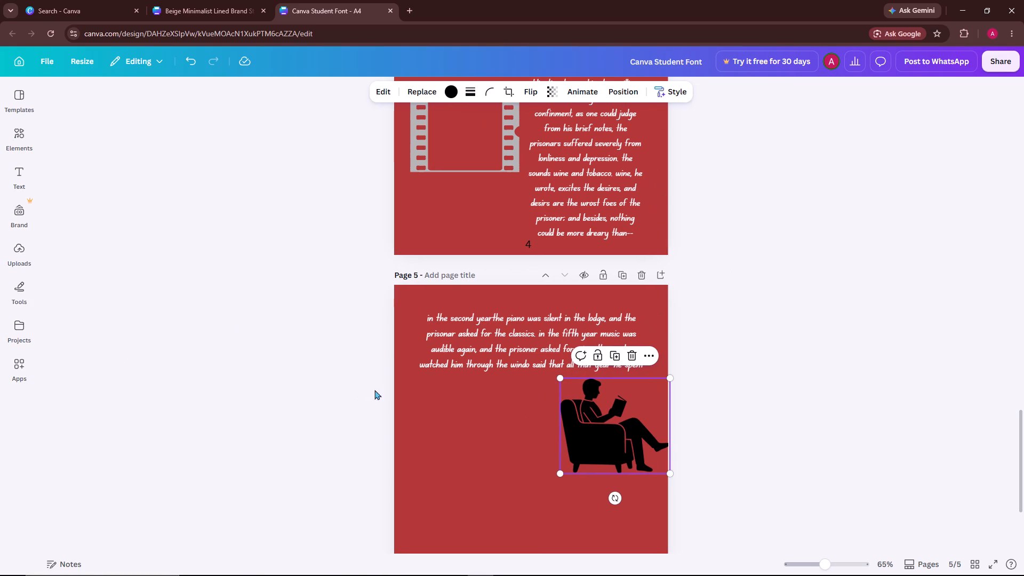
Look over the graphics and their colouring on the story's earlier pages, ending back at page 5.
{"action": "scroll", "coordinate": [335, 317], "scroll_direction": "up", "scroll_amount": 13}
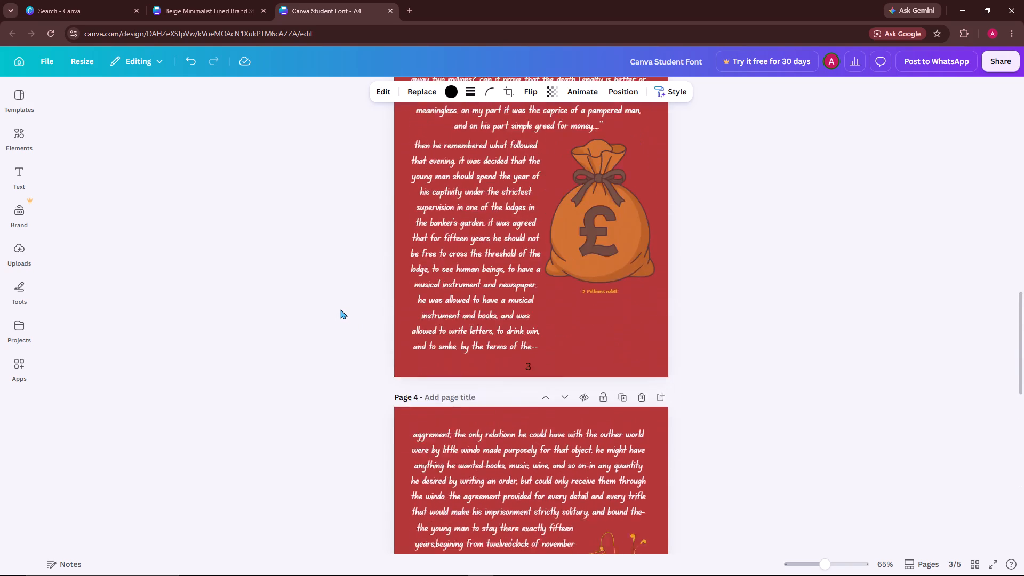
{"action": "scroll", "coordinate": [340, 309], "scroll_direction": "up", "scroll_amount": 14}
{"action": "scroll", "coordinate": [340, 309], "scroll_direction": "down", "scroll_amount": 7}
{"action": "scroll", "coordinate": [340, 309], "scroll_direction": "up", "scroll_amount": 3}
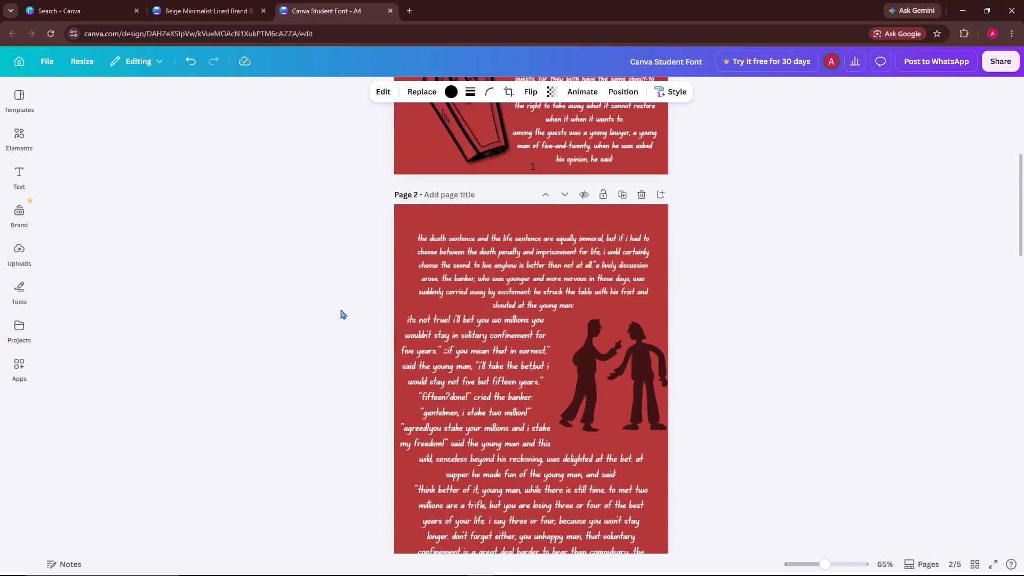
{"action": "scroll", "coordinate": [340, 309], "scroll_direction": "up", "scroll_amount": 3}
{"action": "scroll", "coordinate": [340, 309], "scroll_direction": "down", "scroll_amount": 19}
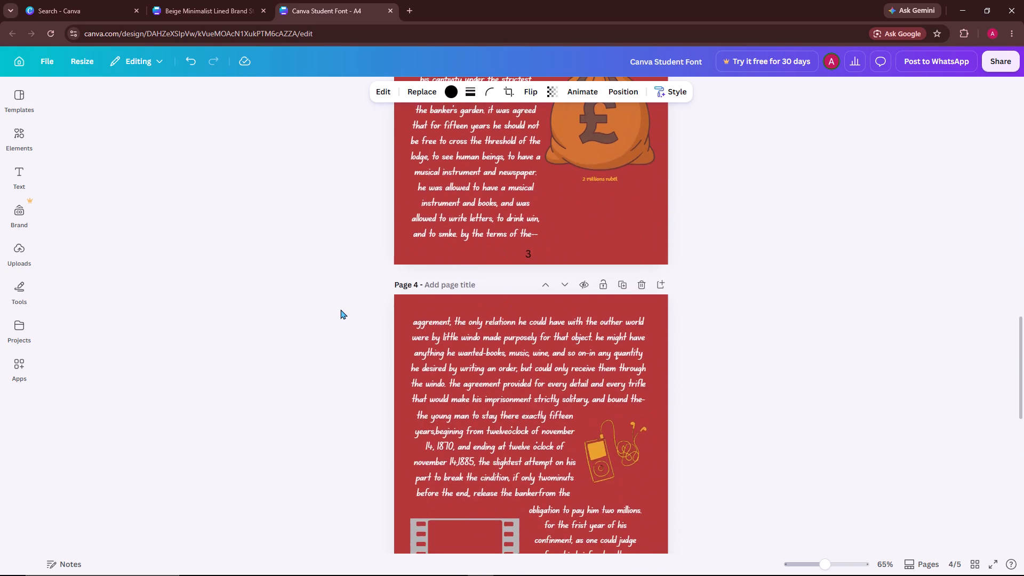
{"action": "scroll", "coordinate": [340, 309], "scroll_direction": "down", "scroll_amount": 9}
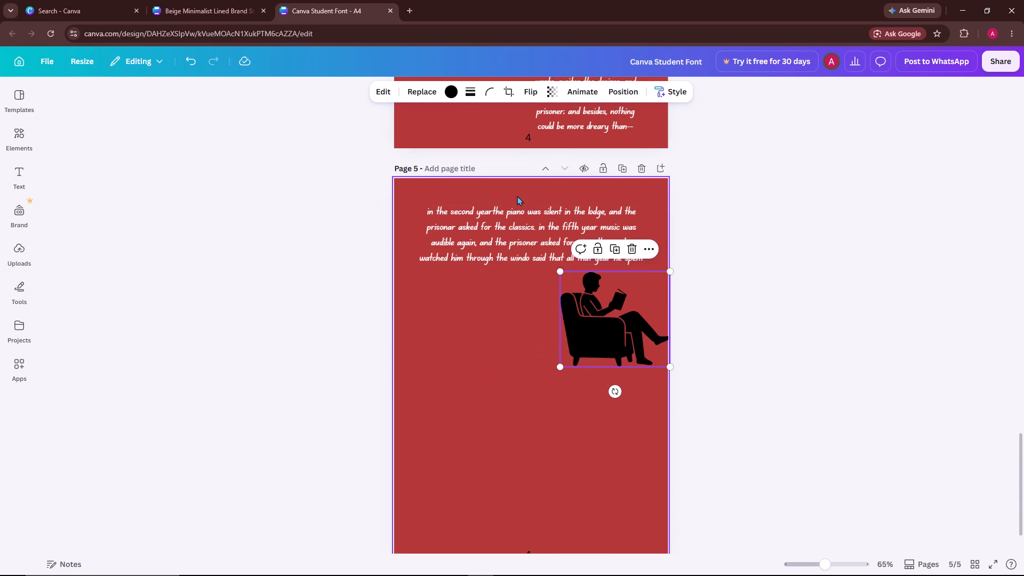
Recolour the armchair reader with the money bag's orange photo colour and set its transparency to 55.
{"action": "left_click", "coordinate": [457, 95]}
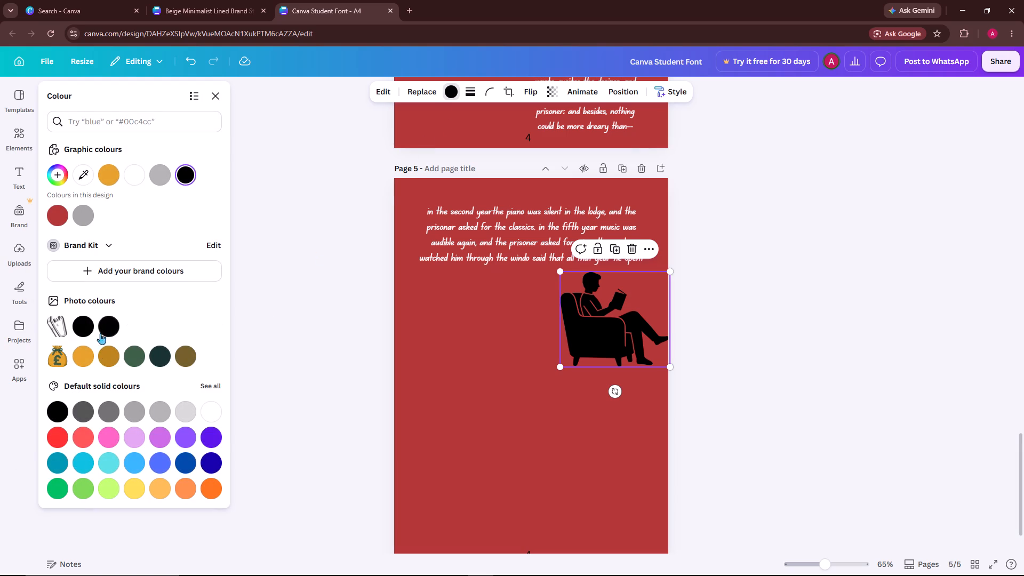
{"action": "left_click", "coordinate": [91, 357]}
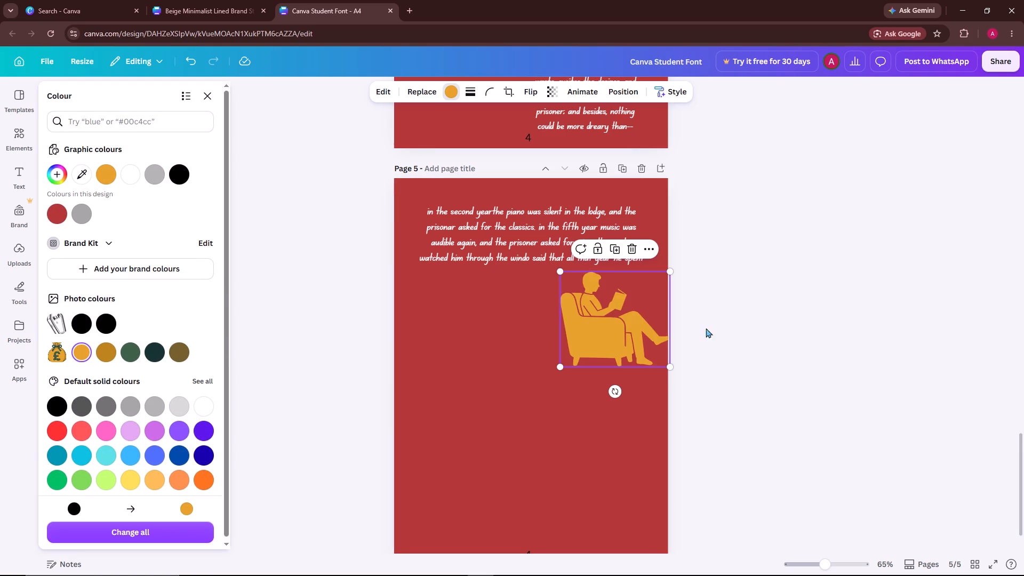
{"action": "left_click", "coordinate": [559, 87]}
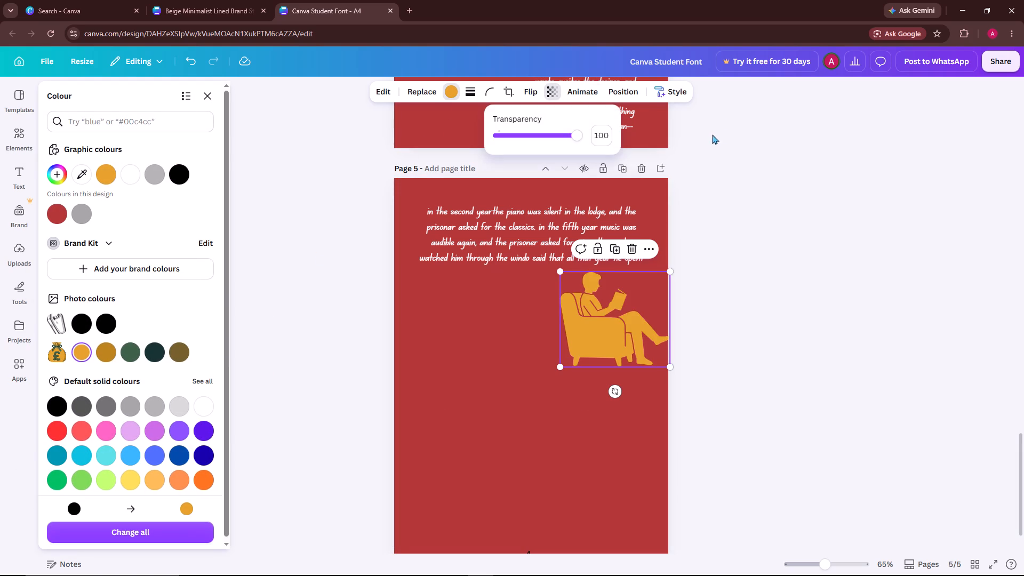
{"action": "left_click", "coordinate": [599, 137]}
{"action": "type", "text": "55"}
{"action": "key", "text": "Return"}
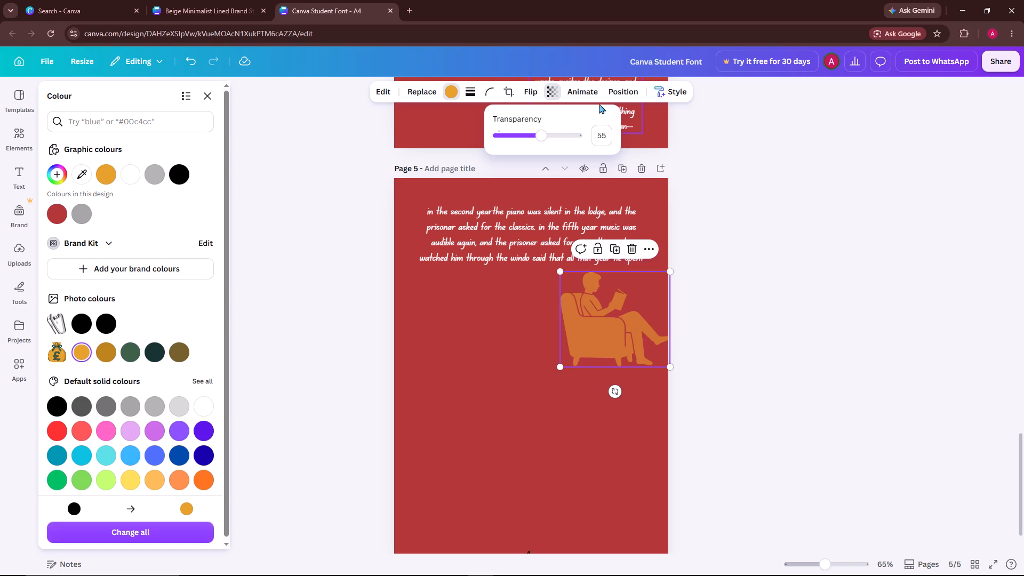
{"action": "left_click", "coordinate": [523, 294]}
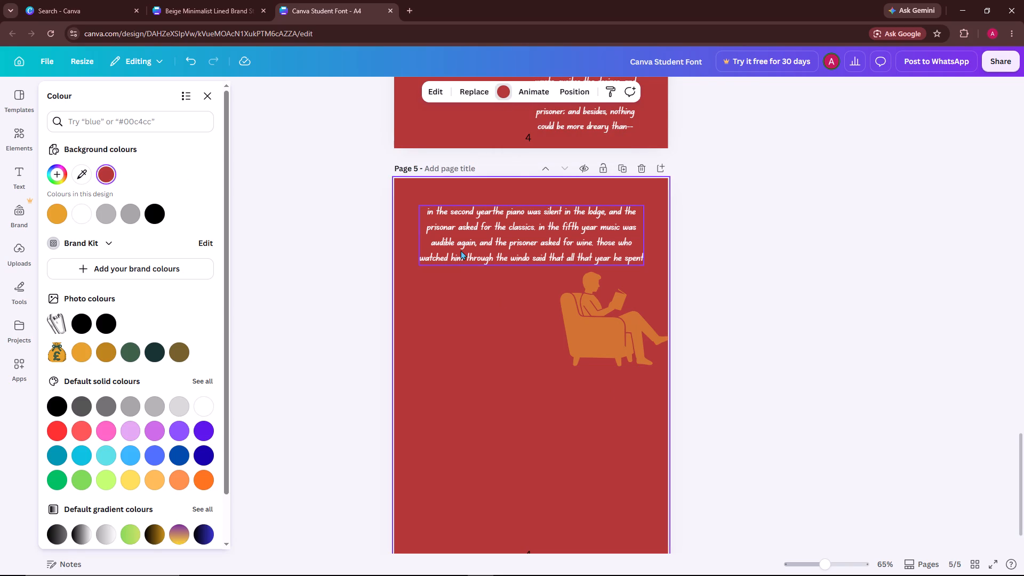
Duplicate page 5's paragraph and move the copy below the original.
{"action": "left_click", "coordinate": [460, 250]}
{"action": "left_click", "coordinate": [534, 177]}
{"action": "left_click_drag", "start_coordinate": [537, 246], "coordinate": [528, 281]}
{"action": "left_click_drag", "start_coordinate": [526, 287], "coordinate": [525, 290]}
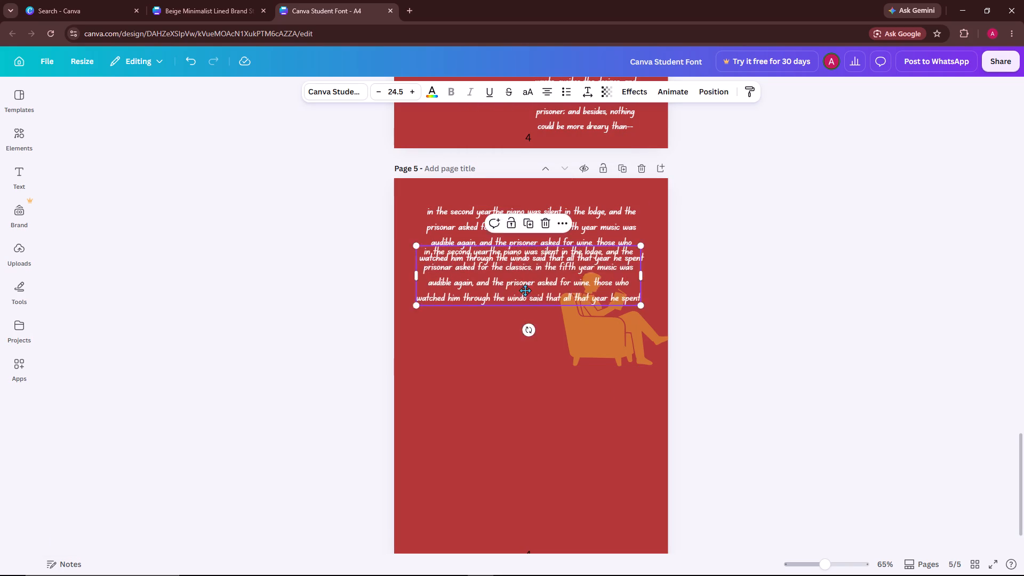
{"action": "left_click_drag", "start_coordinate": [525, 290], "coordinate": [524, 301]}
{"action": "left_click_drag", "start_coordinate": [518, 284], "coordinate": [520, 330]}
{"action": "left_click_drag", "start_coordinate": [417, 327], "coordinate": [442, 329]}
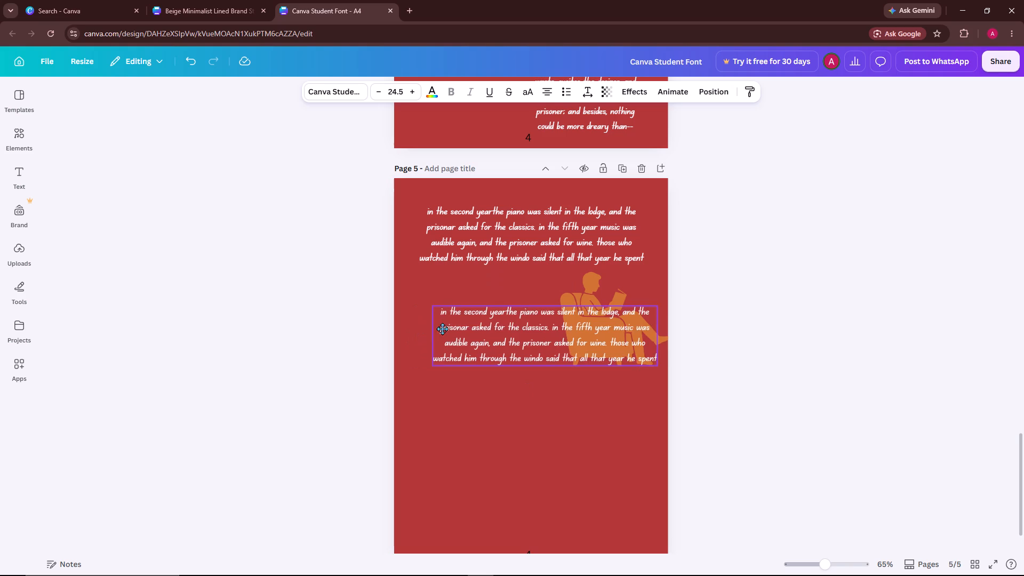
{"action": "left_click_drag", "start_coordinate": [442, 329], "coordinate": [392, 292]}
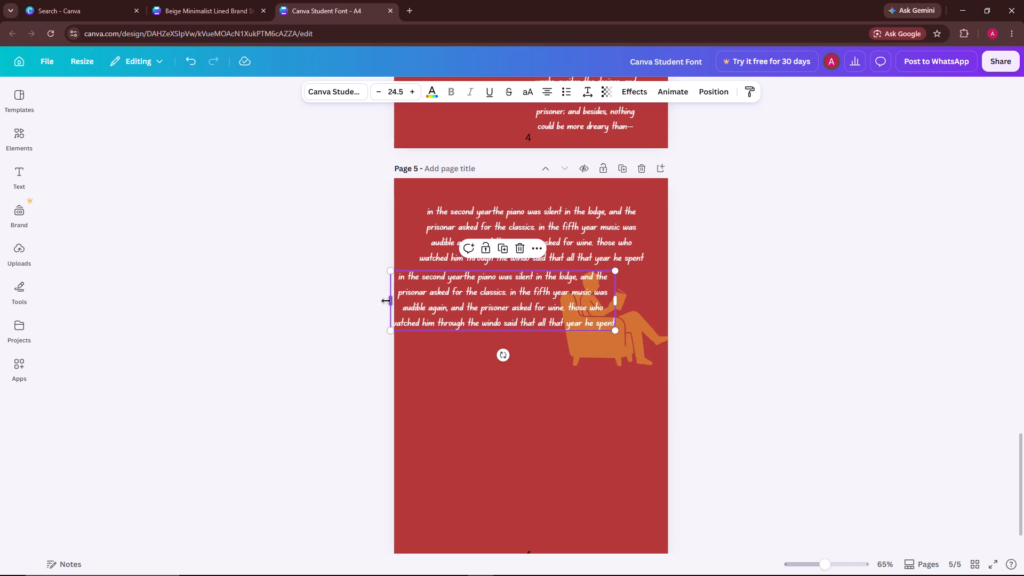
Narrow the copied paragraph's text box and position it in the space to the left of the armchair reader.
{"action": "left_click_drag", "start_coordinate": [386, 301], "coordinate": [465, 325]}
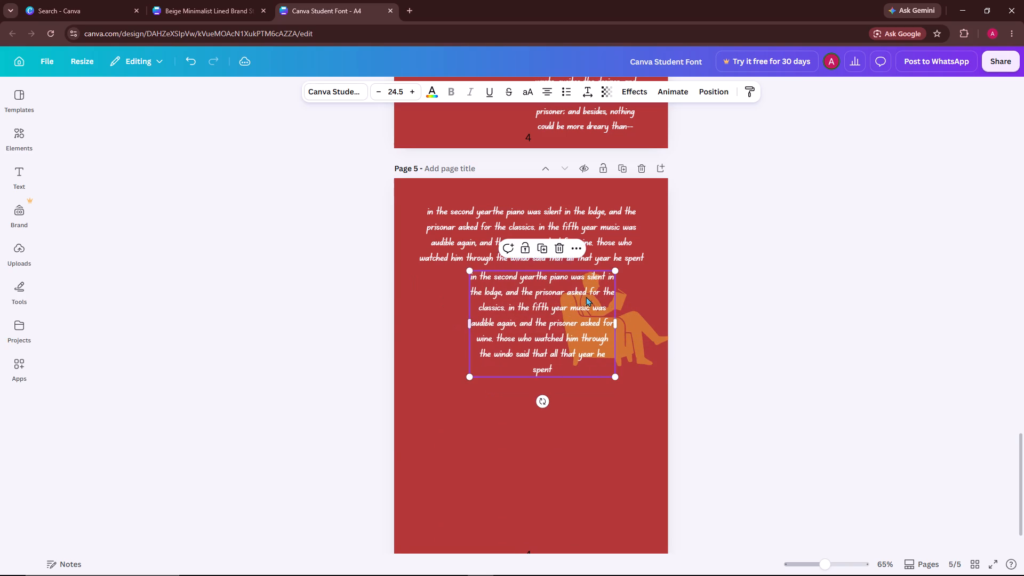
{"action": "left_click_drag", "start_coordinate": [586, 295], "coordinate": [527, 309]}
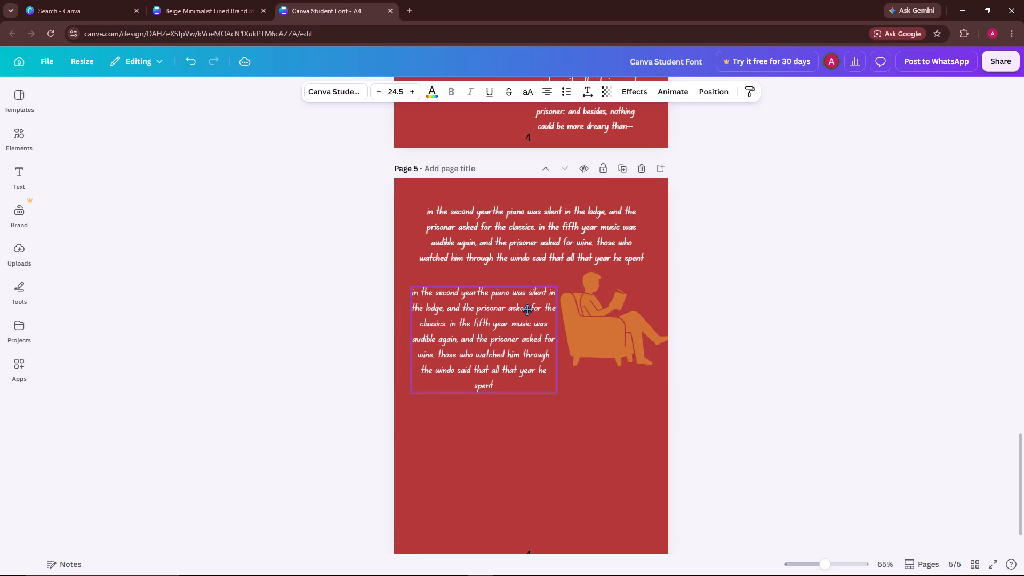
{"action": "left_click_drag", "start_coordinate": [527, 309], "coordinate": [528, 307]}
{"action": "left_click_drag", "start_coordinate": [410, 321], "coordinate": [415, 311]}
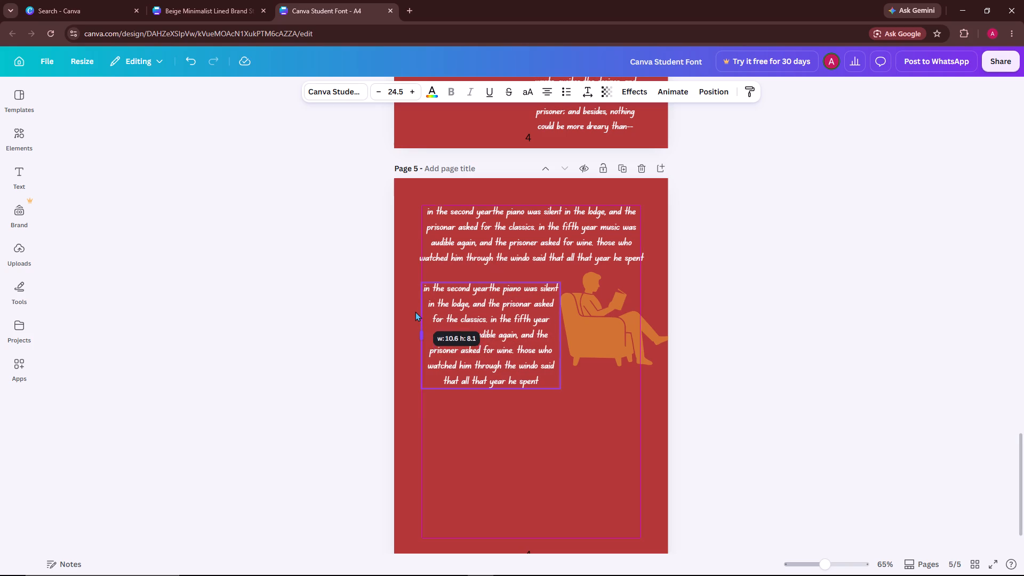
{"action": "left_click_drag", "start_coordinate": [415, 311], "coordinate": [415, 309]}
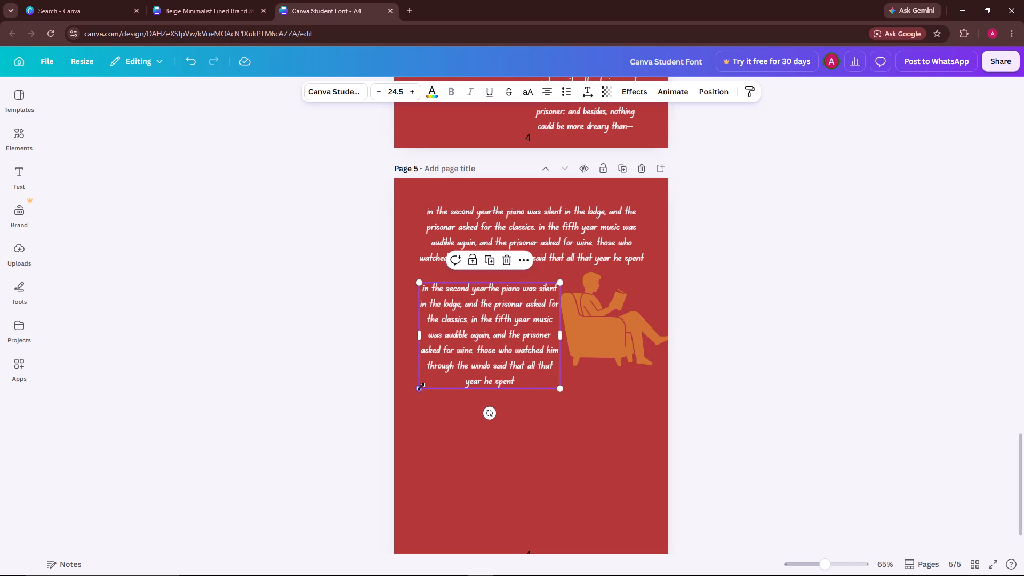
Enlarge the copied paragraph's text to size 36.9 and narrow its box so it fits beside the armchair reader.
{"action": "left_click_drag", "start_coordinate": [558, 387], "coordinate": [558, 390]}
{"action": "left_click_drag", "start_coordinate": [558, 390], "coordinate": [578, 510]}
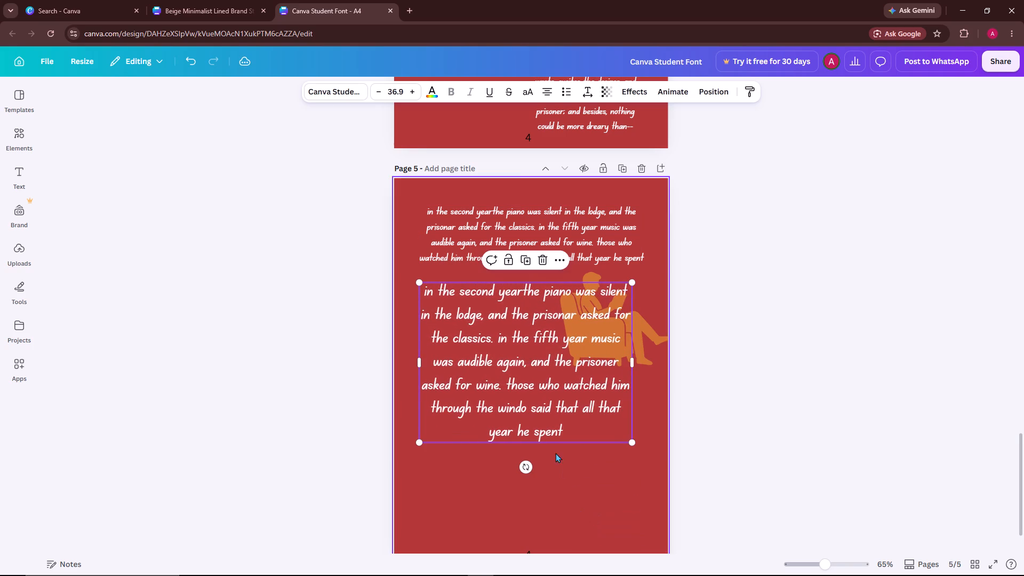
{"action": "left_click_drag", "start_coordinate": [637, 362], "coordinate": [634, 362]}
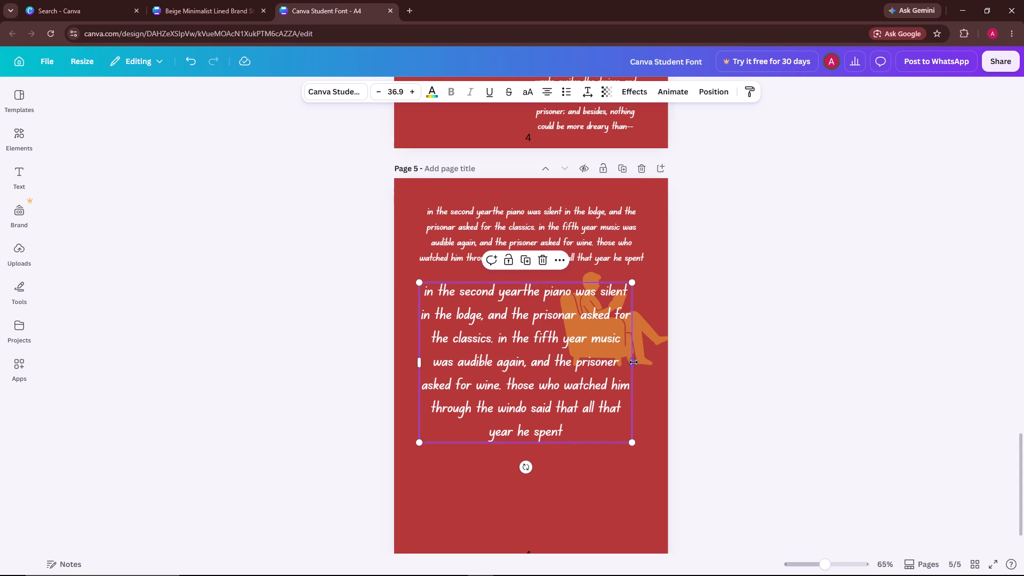
{"action": "left_click_drag", "start_coordinate": [634, 362], "coordinate": [563, 353]}
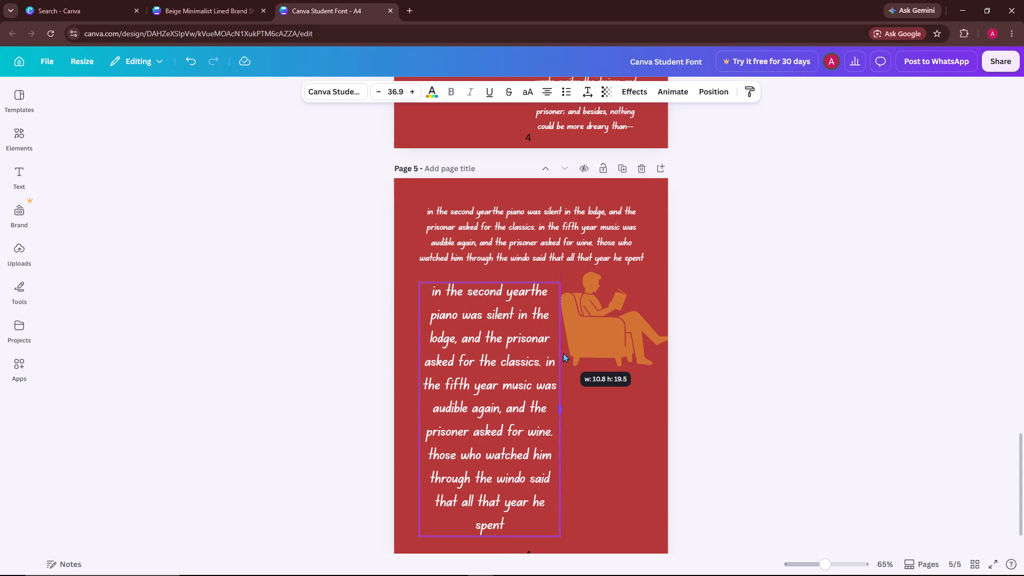
{"action": "left_click_drag", "start_coordinate": [563, 353], "coordinate": [562, 350]}
Move the enlarged paragraph copy up to sit directly beneath page 5's first paragraph.
{"action": "left_click", "coordinate": [614, 410]}
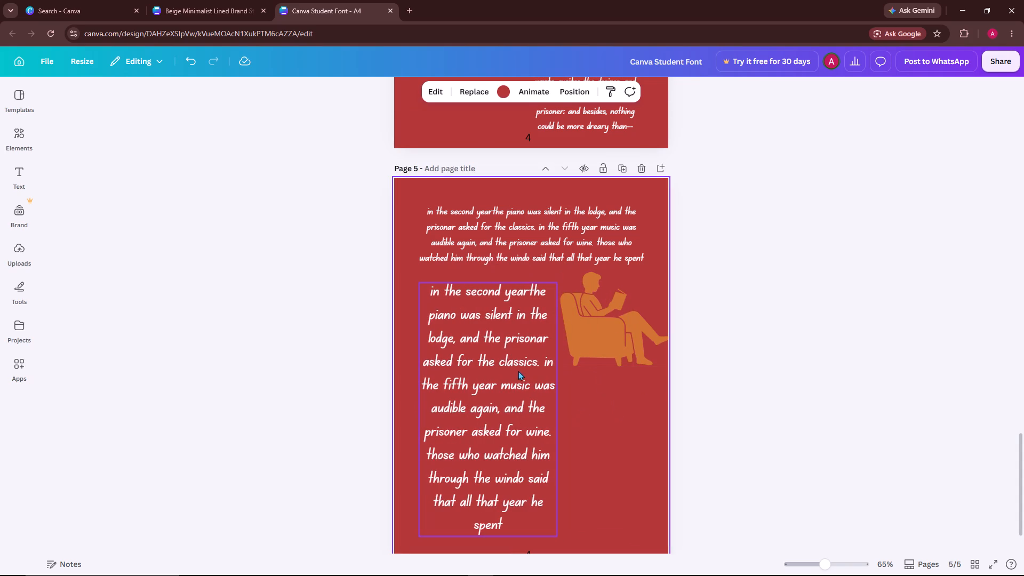
{"action": "left_click_drag", "start_coordinate": [485, 381], "coordinate": [485, 374]}
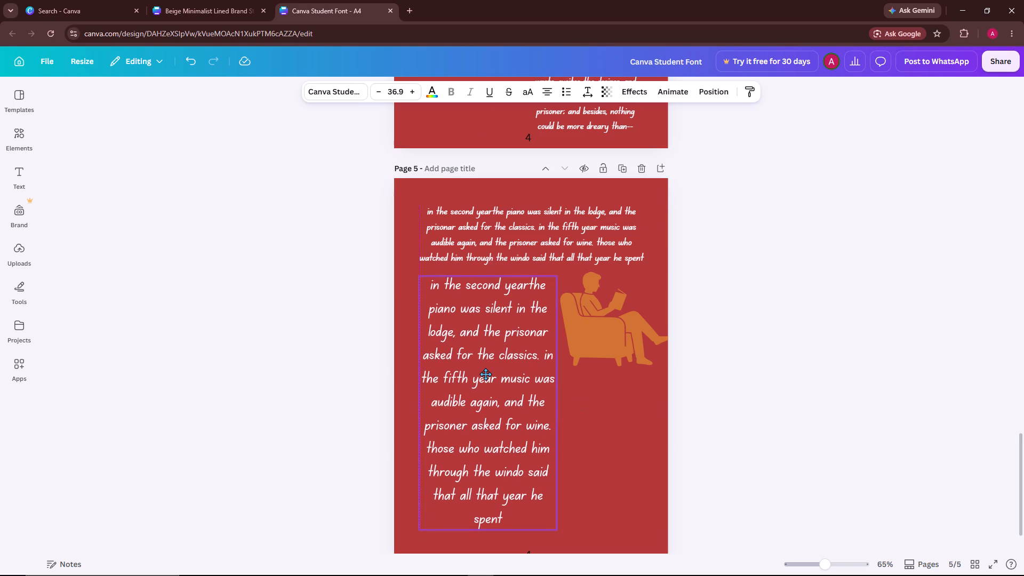
{"action": "left_click_drag", "start_coordinate": [485, 374], "coordinate": [485, 371]}
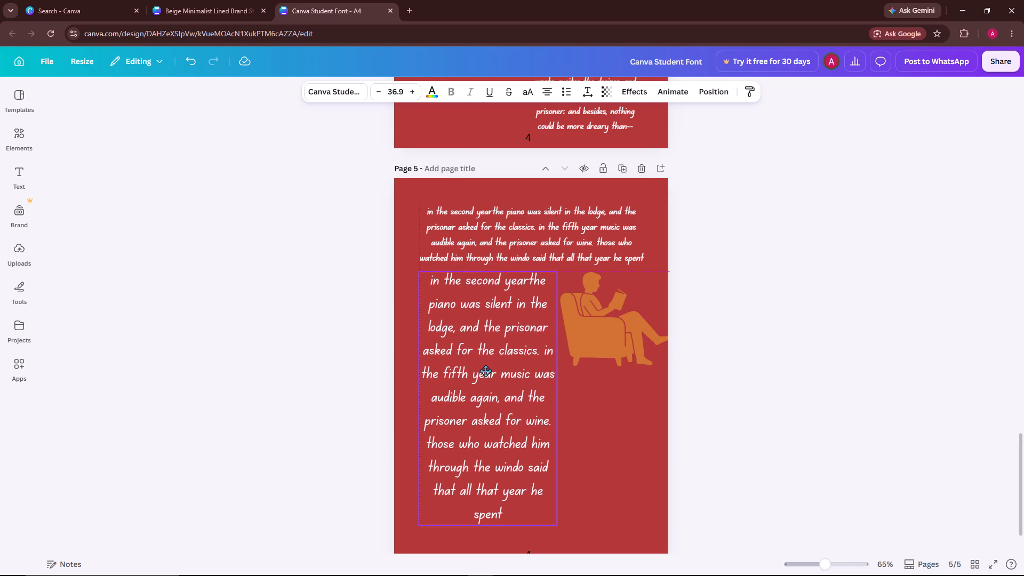
{"action": "left_click_drag", "start_coordinate": [485, 371], "coordinate": [484, 364]}
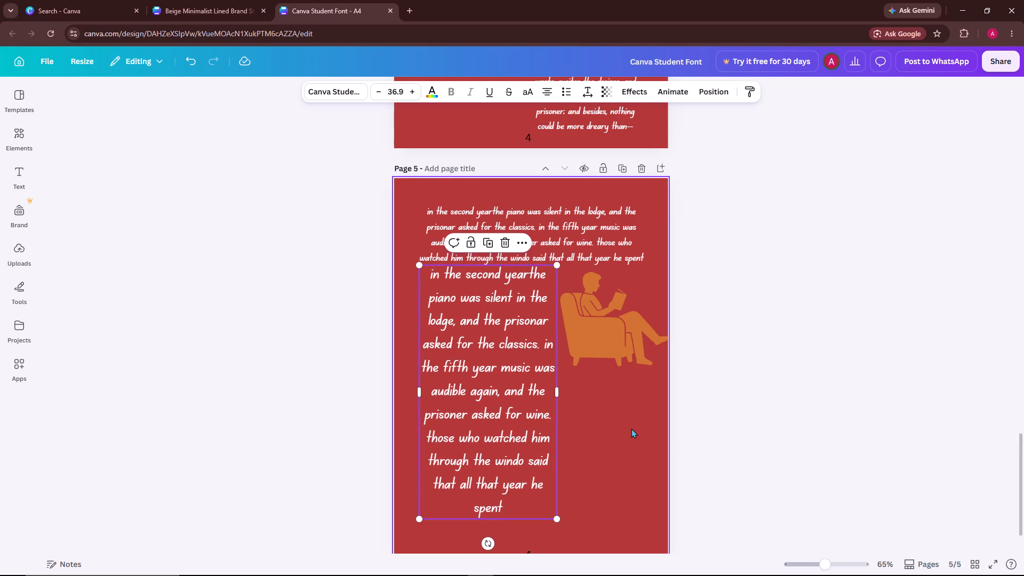
Scale the copied paragraph on page 5 down to text size 23.7 and widen its box beside the armchair reader.
{"action": "left_click", "coordinate": [621, 425]}
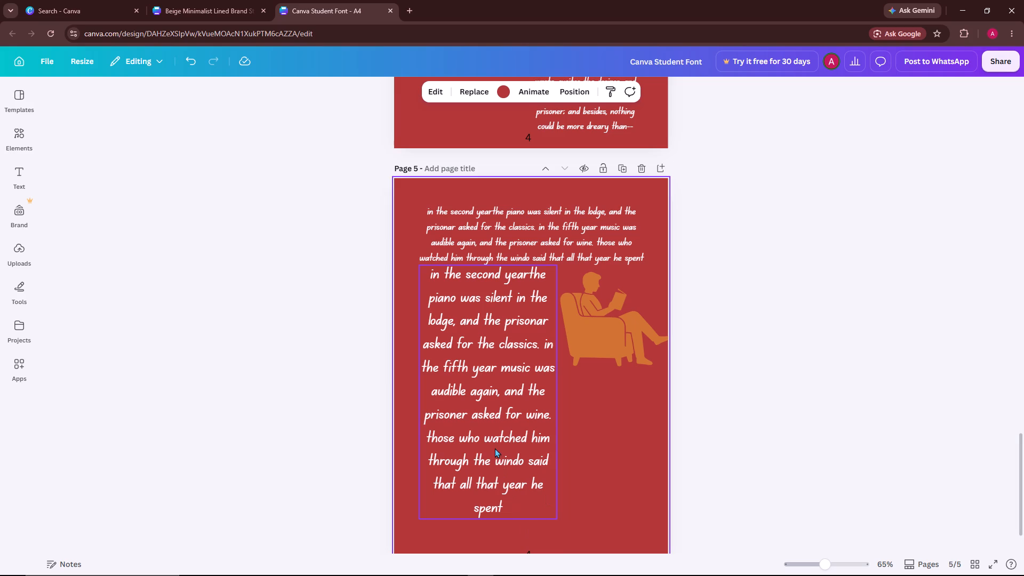
{"action": "left_click", "coordinate": [486, 381]}
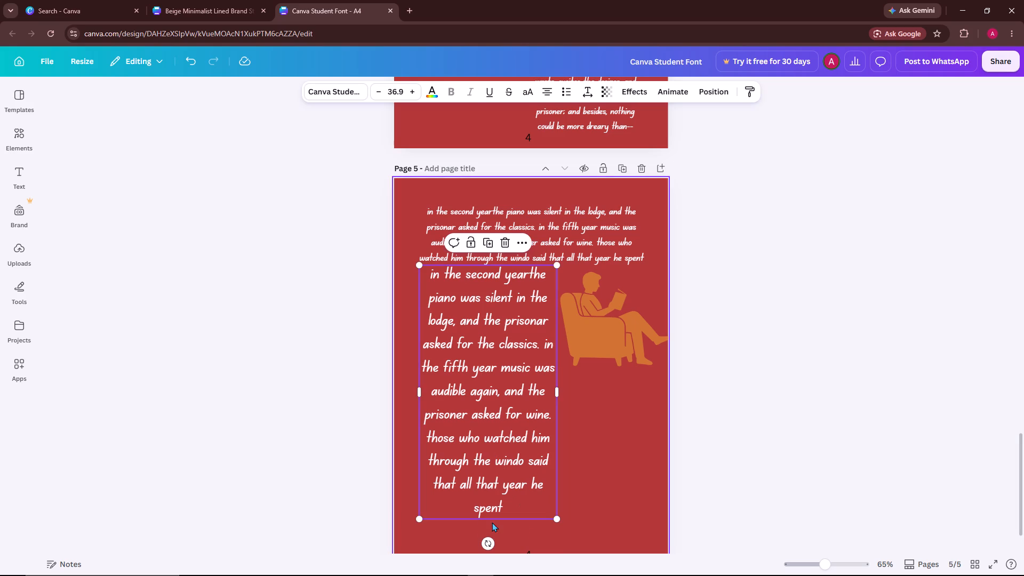
{"action": "left_click_drag", "start_coordinate": [419, 518], "coordinate": [476, 366]}
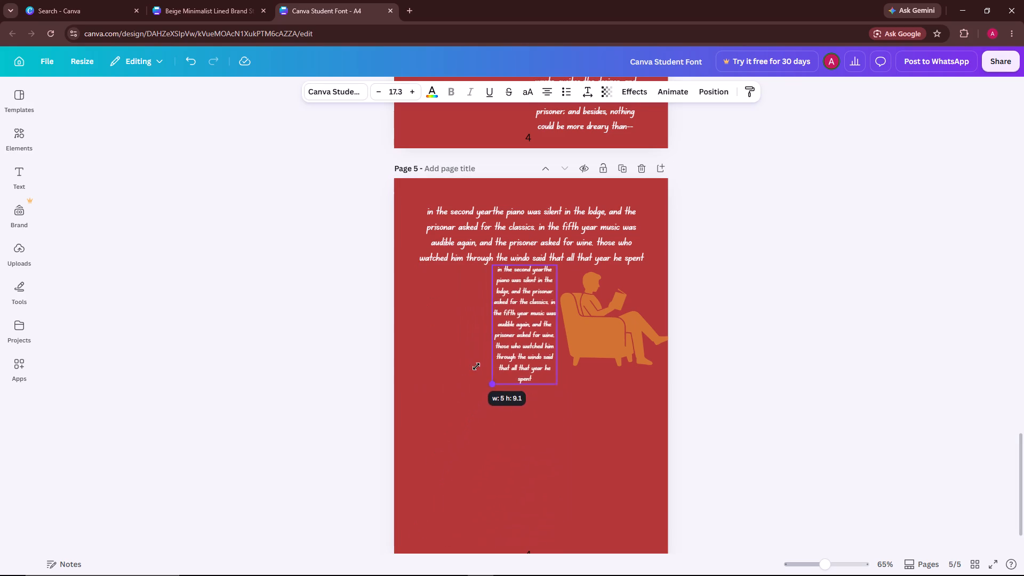
{"action": "left_click_drag", "start_coordinate": [476, 366], "coordinate": [439, 387]}
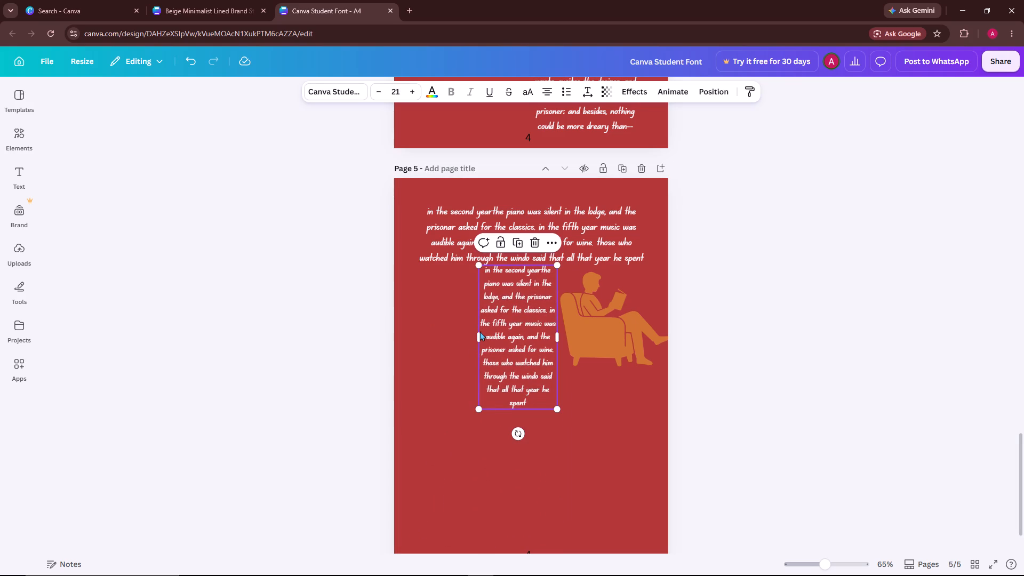
{"action": "left_click_drag", "start_coordinate": [478, 338], "coordinate": [431, 347]}
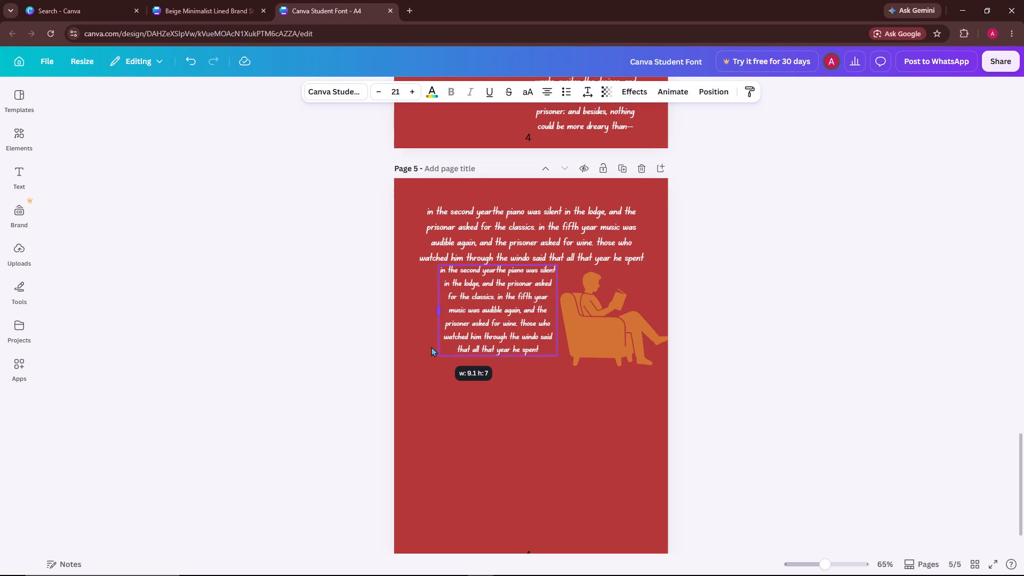
{"action": "left_click_drag", "start_coordinate": [431, 347], "coordinate": [420, 359]}
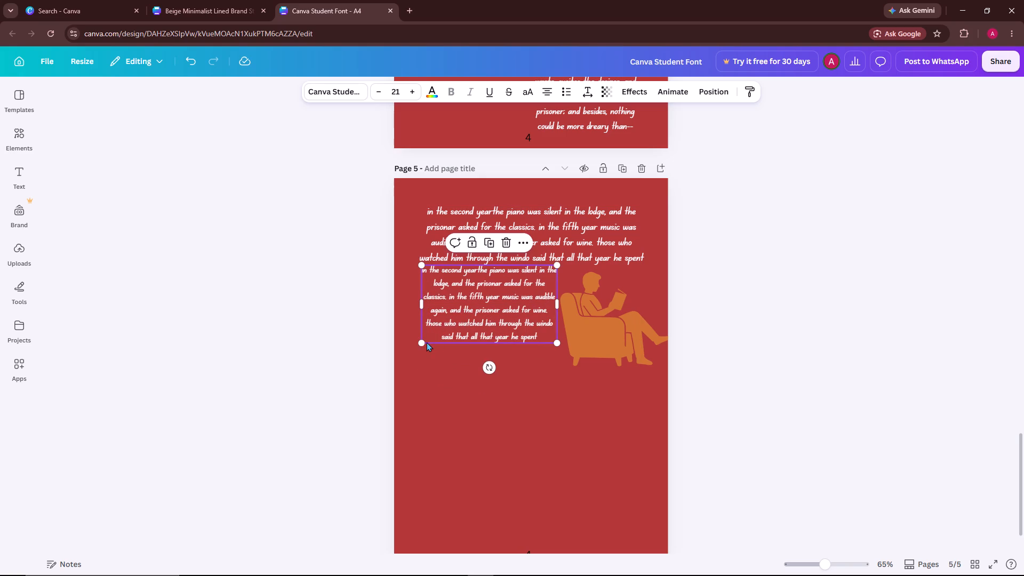
{"action": "left_click_drag", "start_coordinate": [423, 342], "coordinate": [422, 374]}
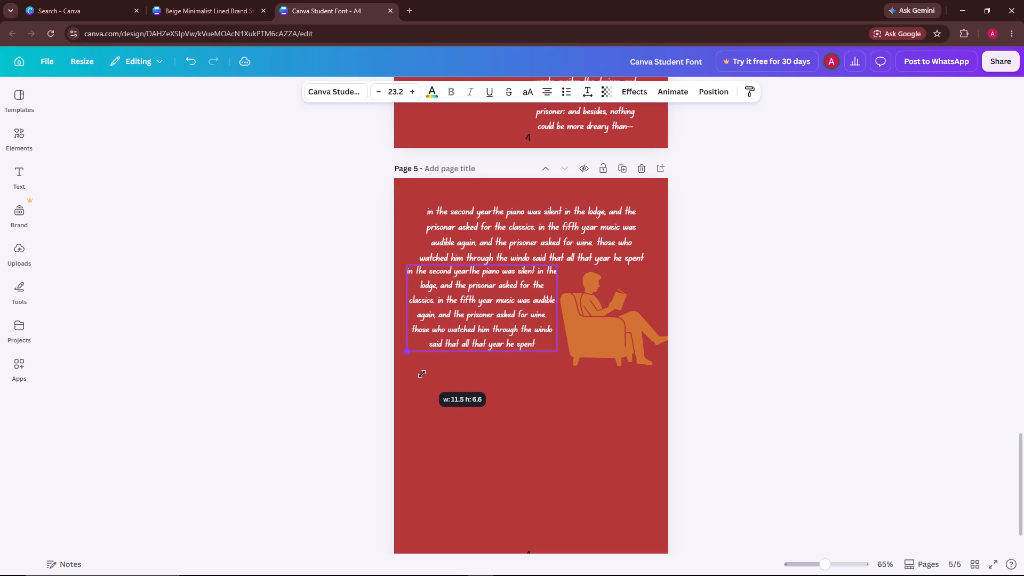
{"action": "left_click_drag", "start_coordinate": [422, 374], "coordinate": [421, 378]}
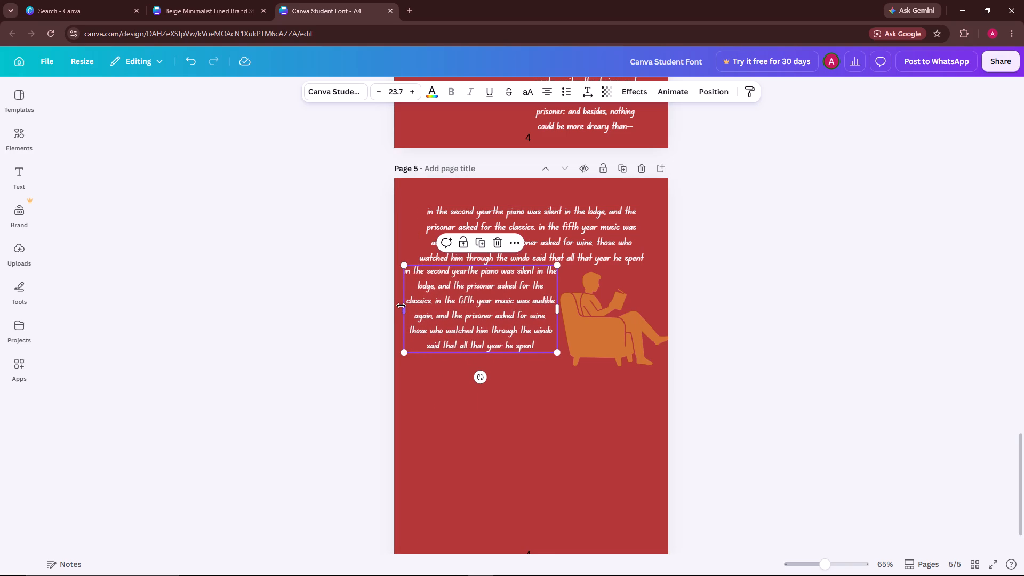
Narrow the copied paragraph's box so its left edge lines up with the paragraph above.
{"action": "left_click_drag", "start_coordinate": [401, 306], "coordinate": [410, 340]}
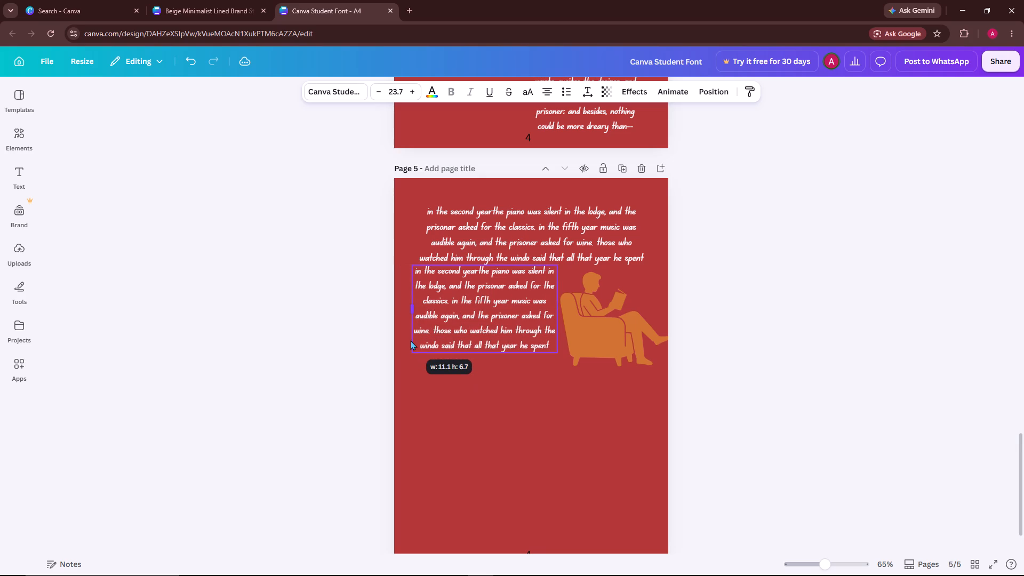
{"action": "left_click_drag", "start_coordinate": [410, 340], "coordinate": [414, 350]}
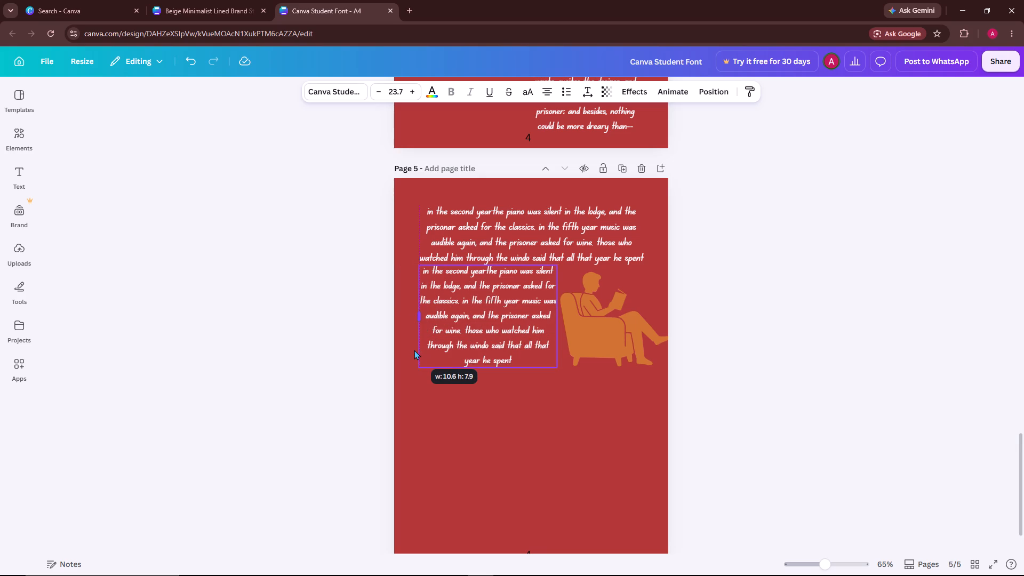
{"action": "left_click_drag", "start_coordinate": [414, 350], "coordinate": [423, 352]}
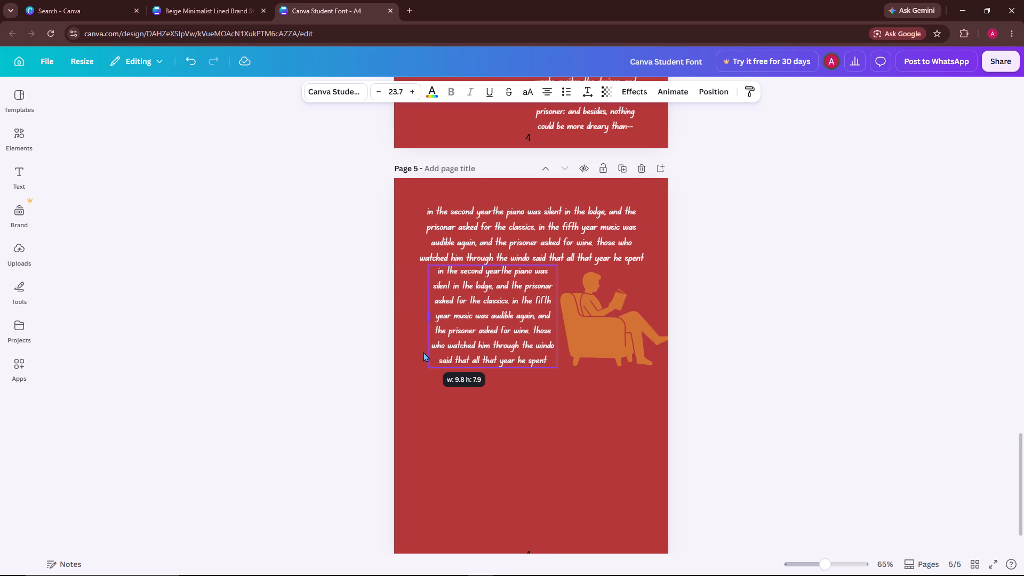
{"action": "left_click_drag", "start_coordinate": [423, 352], "coordinate": [417, 333]}
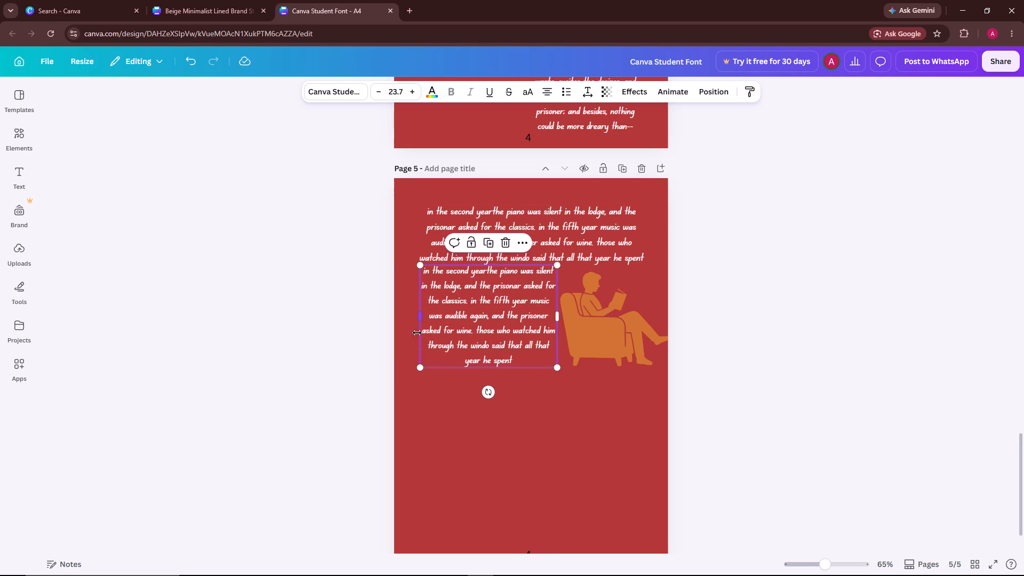
{"action": "left_click", "coordinate": [761, 358]}
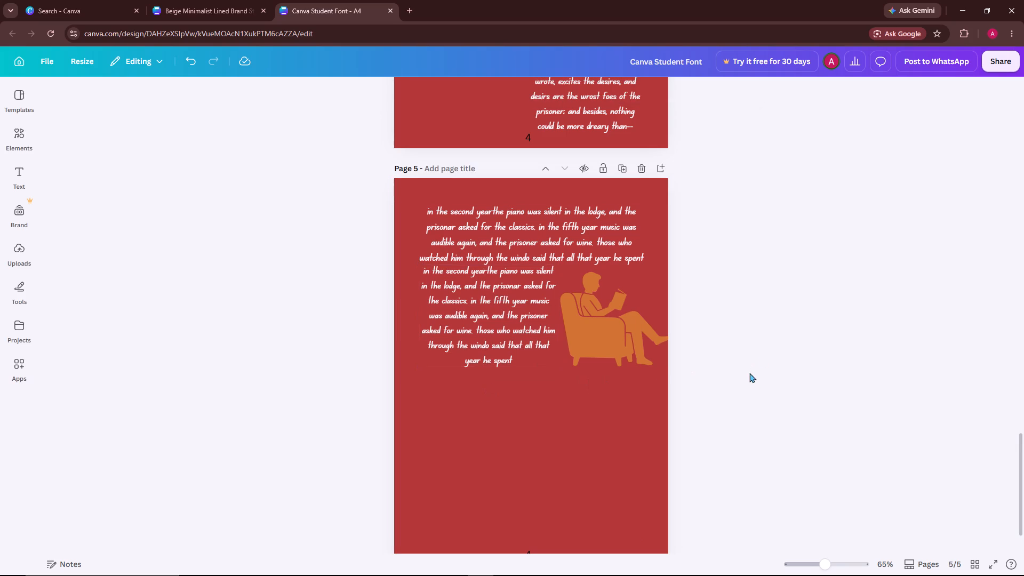
{"action": "left_click", "coordinate": [481, 292]}
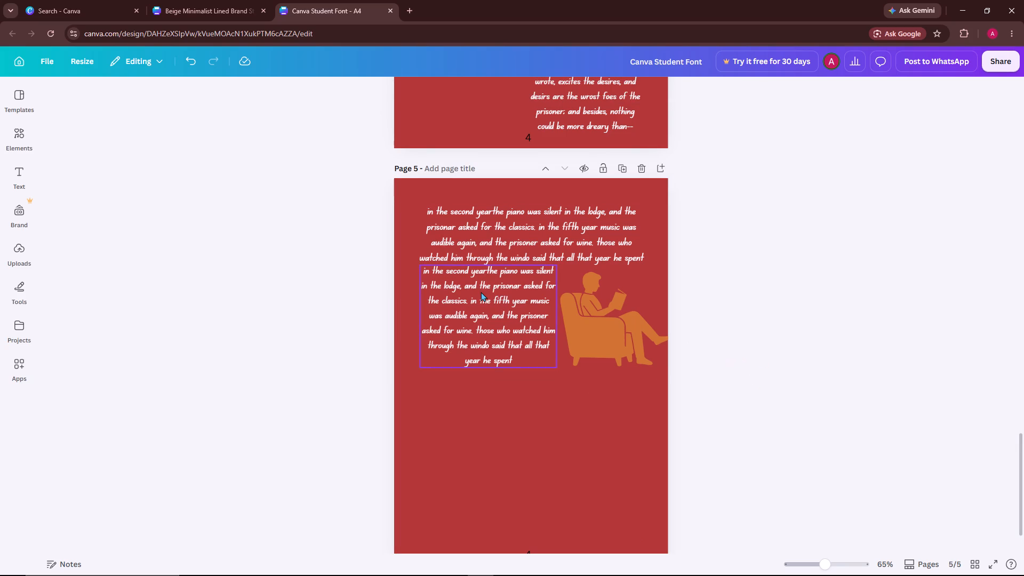
{"action": "left_click", "coordinate": [491, 311]}
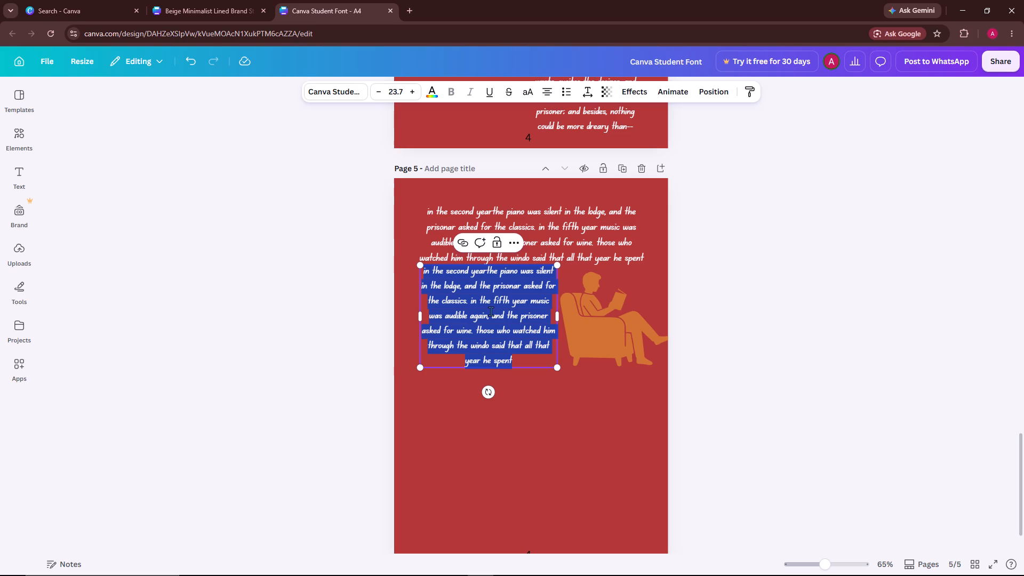
{"action": "key", "text": "BackSpace"}
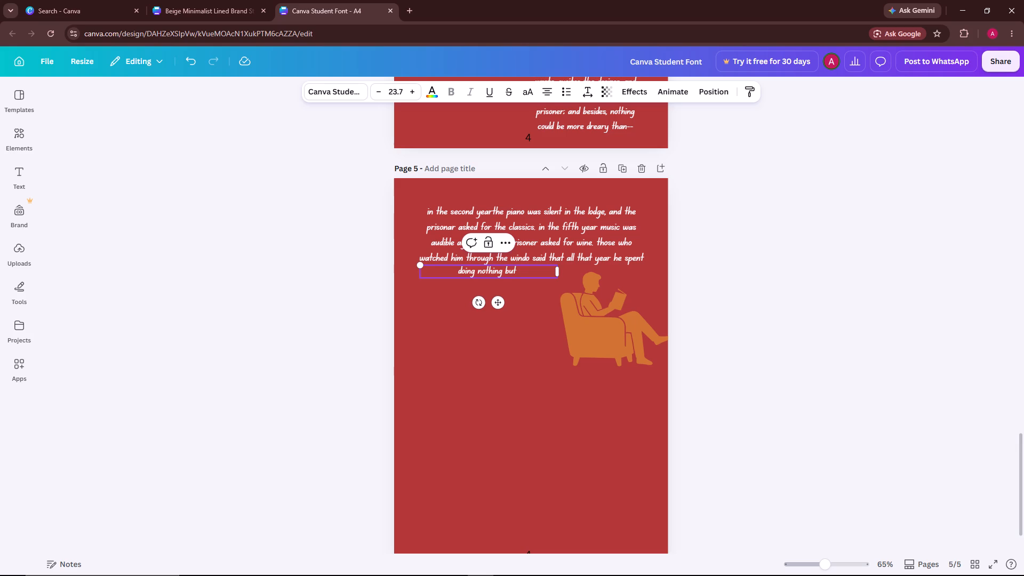
{"action": "type", "text": "eat"}
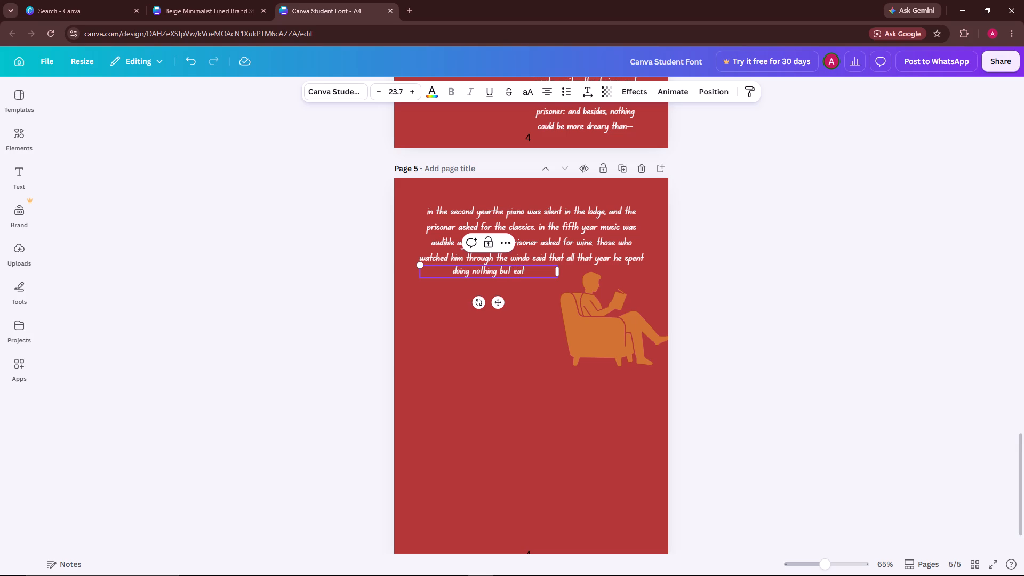
{"action": "type", "text": "ing"}
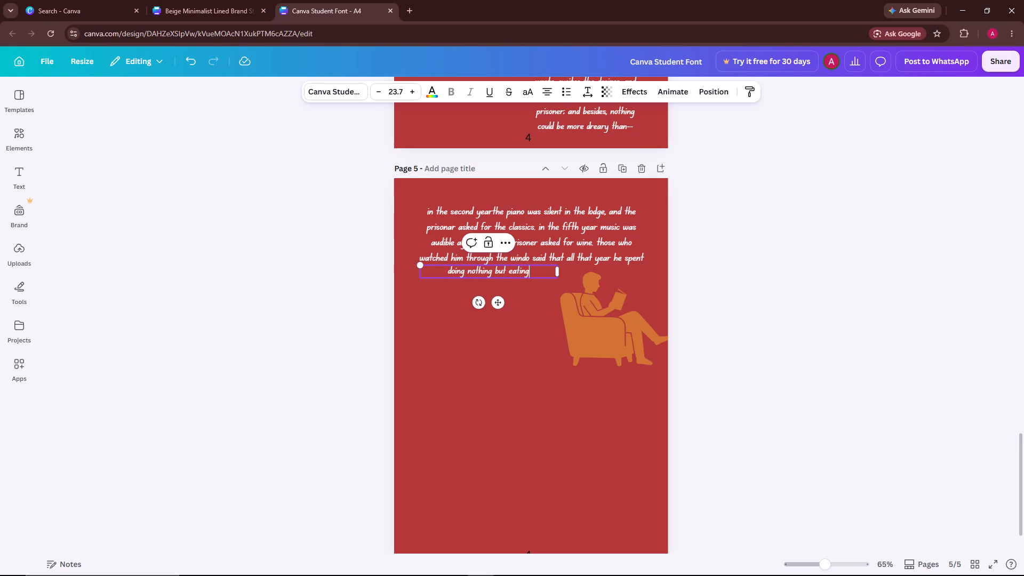
{"action": "key", "text": "space"}
{"action": "type", "text": "and drinkin"}
{"action": "type", "text": "g"}
{"action": "key", "text": "space"}
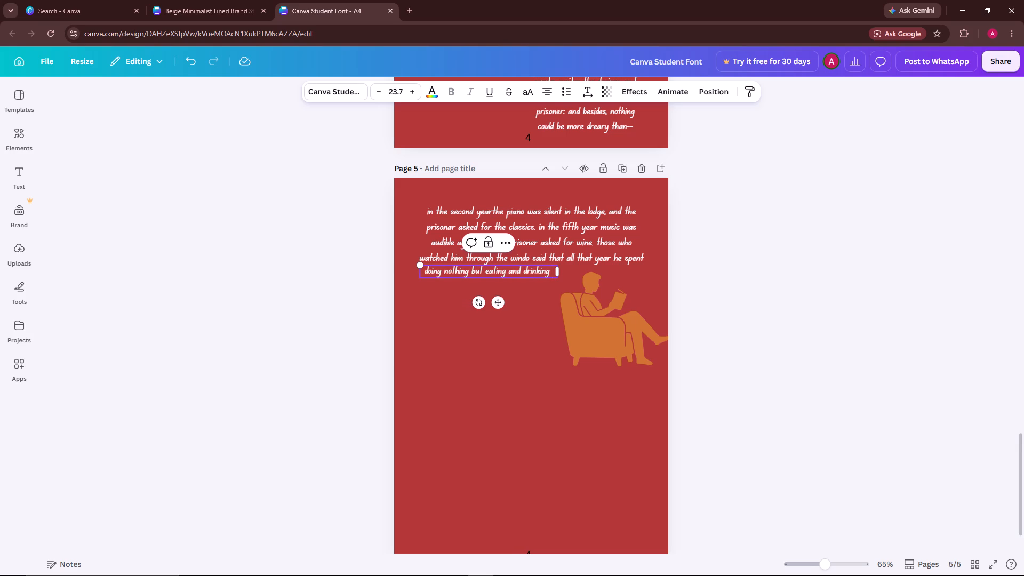
{"action": "key", "text": "BackSpace"}
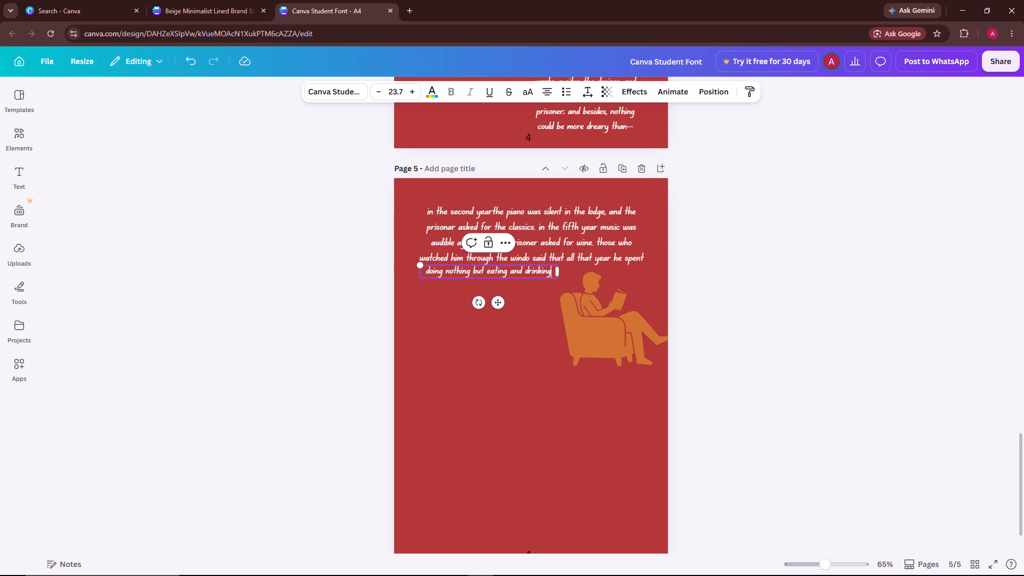
{"action": "key", "text": "space"}
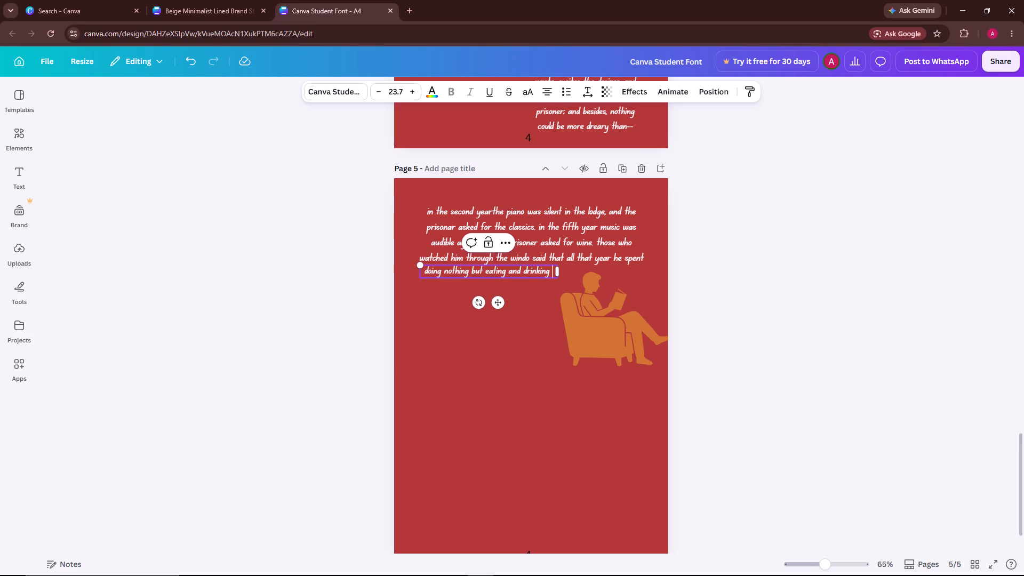
Continue page 5's second paragraph, beside the armchair reader, with "and laying on his bed,".
{"action": "type", "text": "an"}
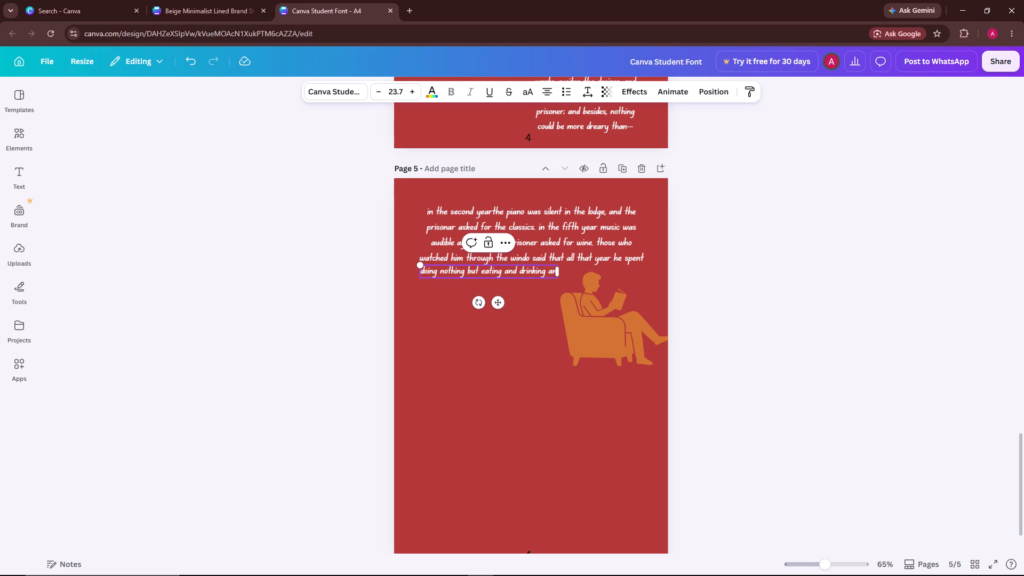
{"action": "type", "text": "d"}
{"action": "key", "text": "space"}
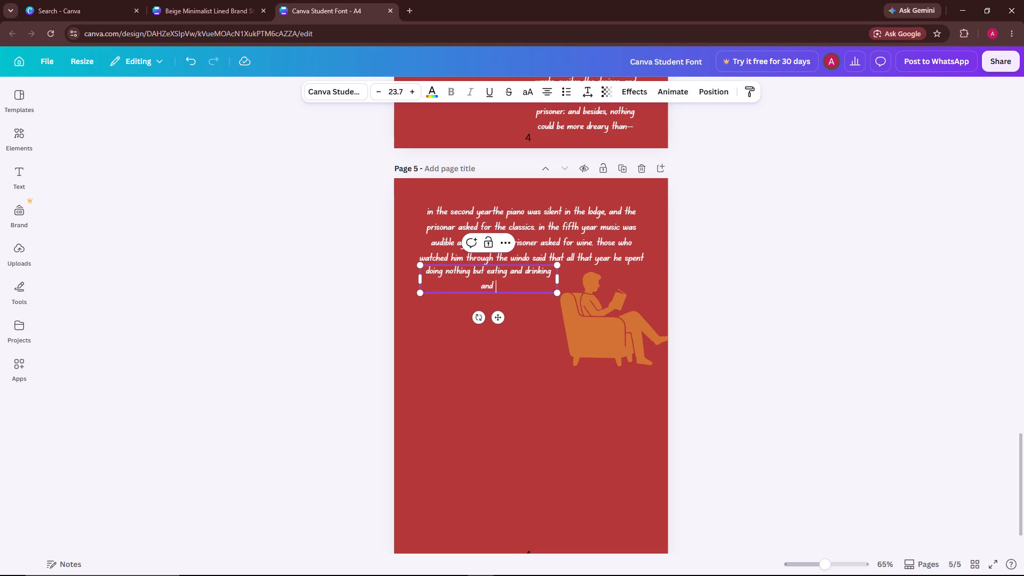
{"action": "key", "text": "l"}
{"action": "type", "text": "ay"}
{"action": "type", "text": "ing"}
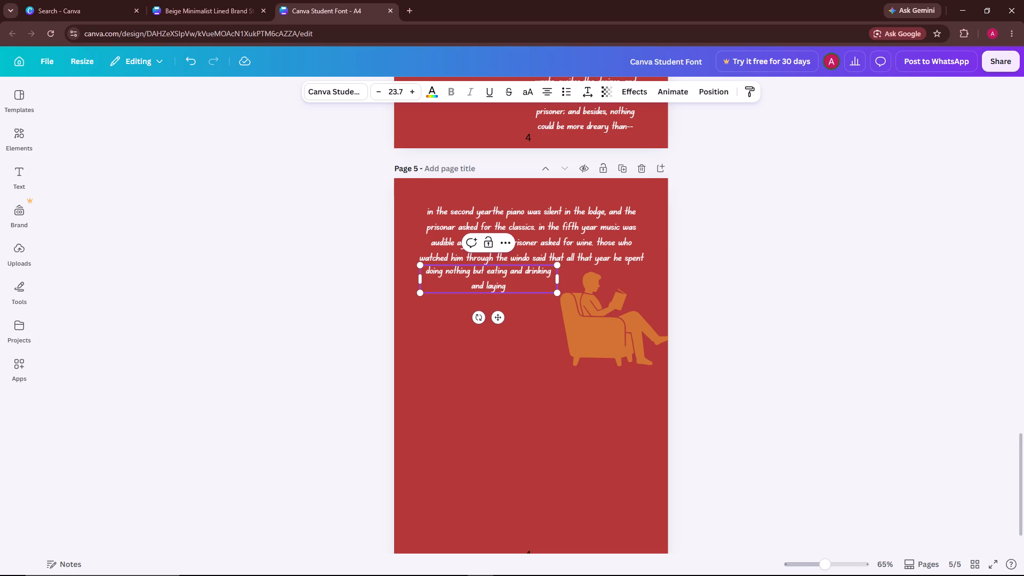
{"action": "key", "text": "space"}
{"action": "type", "text": "on"}
{"action": "key", "text": "space"}
{"action": "type", "text": "his"}
{"action": "key", "text": "space"}
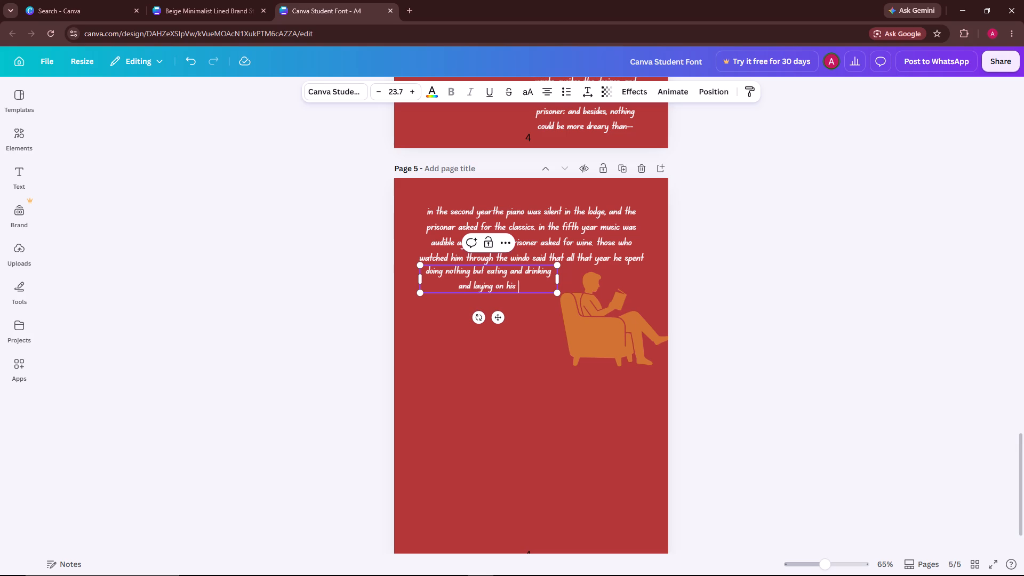
{"action": "type", "text": "bed"}
{"action": "key", "text": "space"}
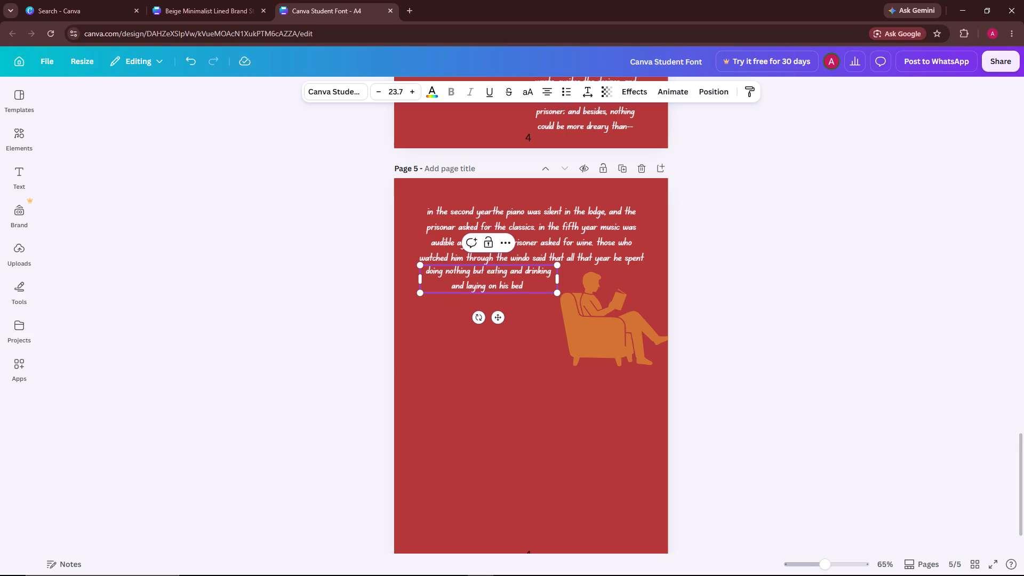
{"action": "key", "text": "BackSpace"}
{"action": "key", "text": "comma"}
{"action": "key", "text": "space"}
Add "frequently yawning and" to the end of page 5's second paragraph.
{"action": "type", "text": "fre"}
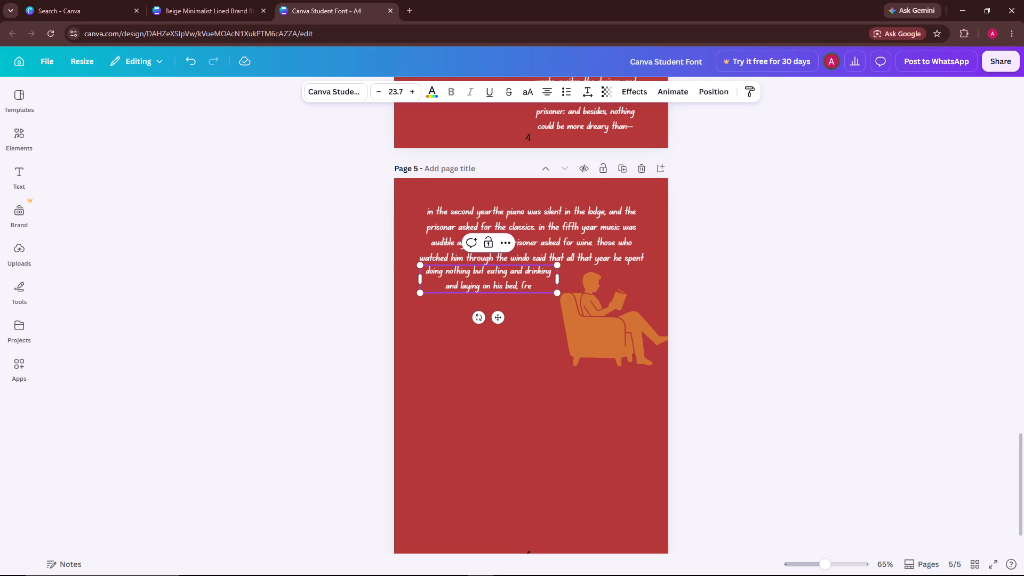
{"action": "key", "text": "w"}
{"action": "key", "text": "BackSpace"}
{"action": "type", "text": "qu"}
{"action": "type", "text": "entl"}
{"action": "key", "text": "y"}
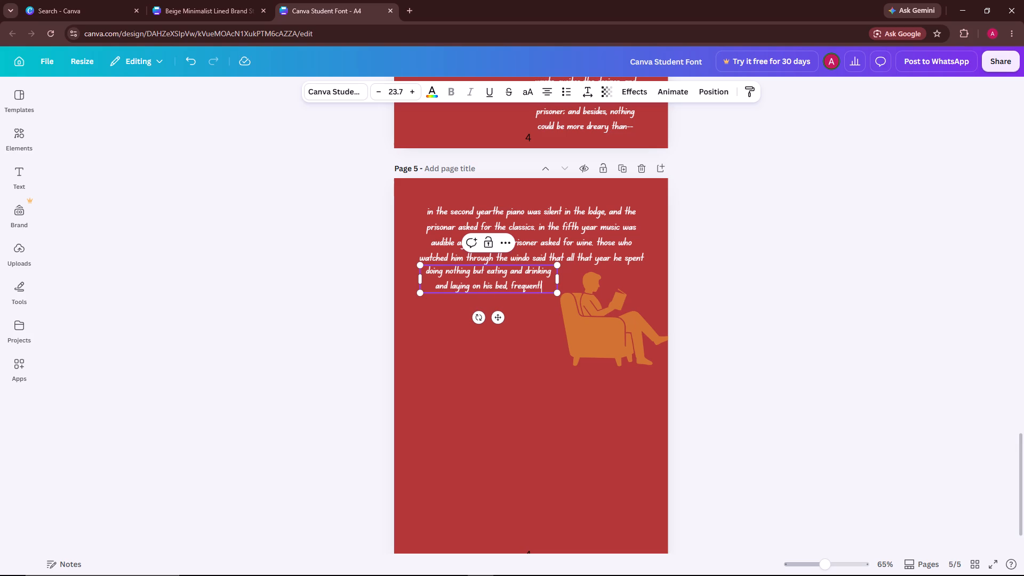
{"action": "key", "text": "space"}
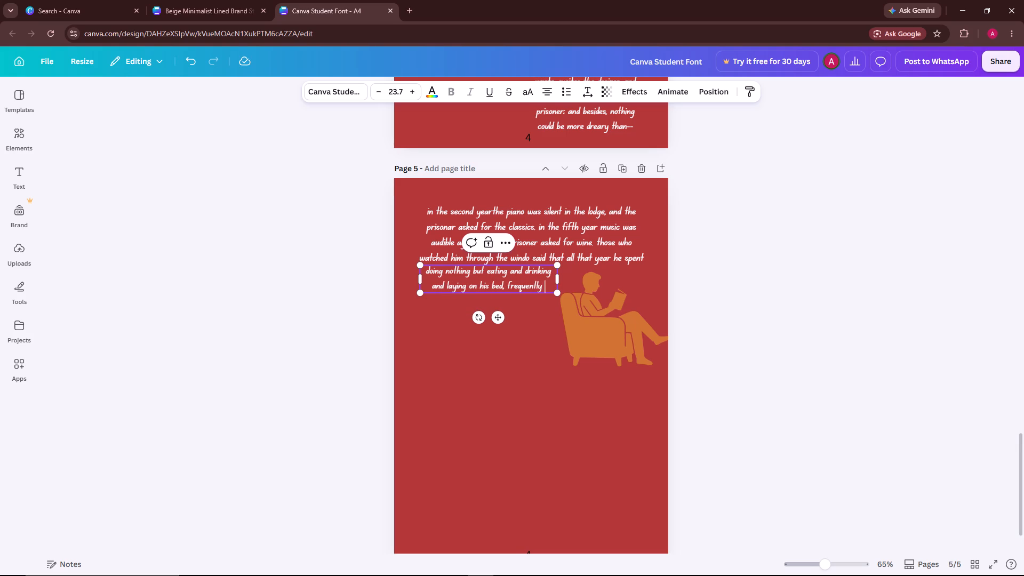
{"action": "key", "text": "y"}
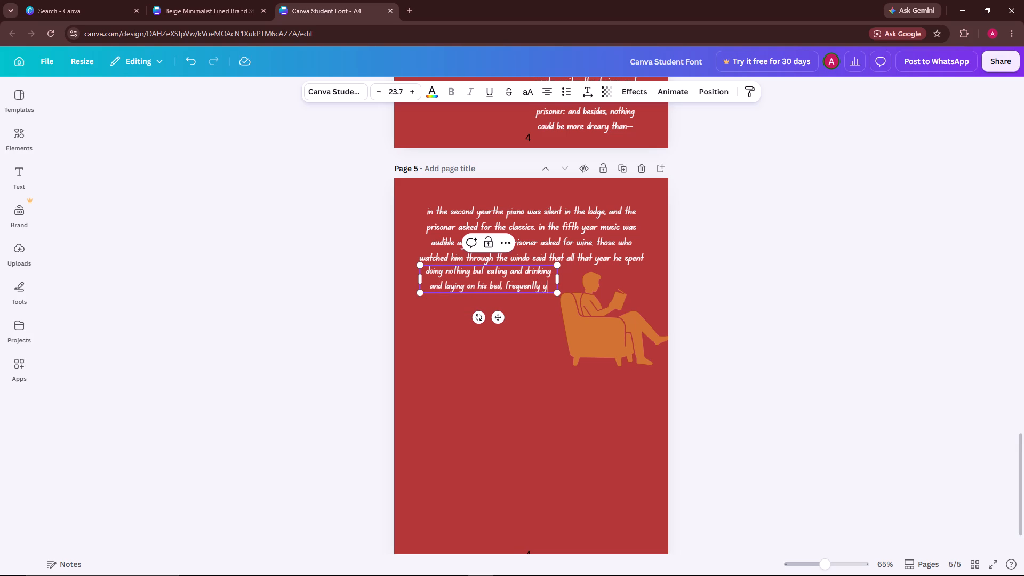
{"action": "type", "text": "aw"}
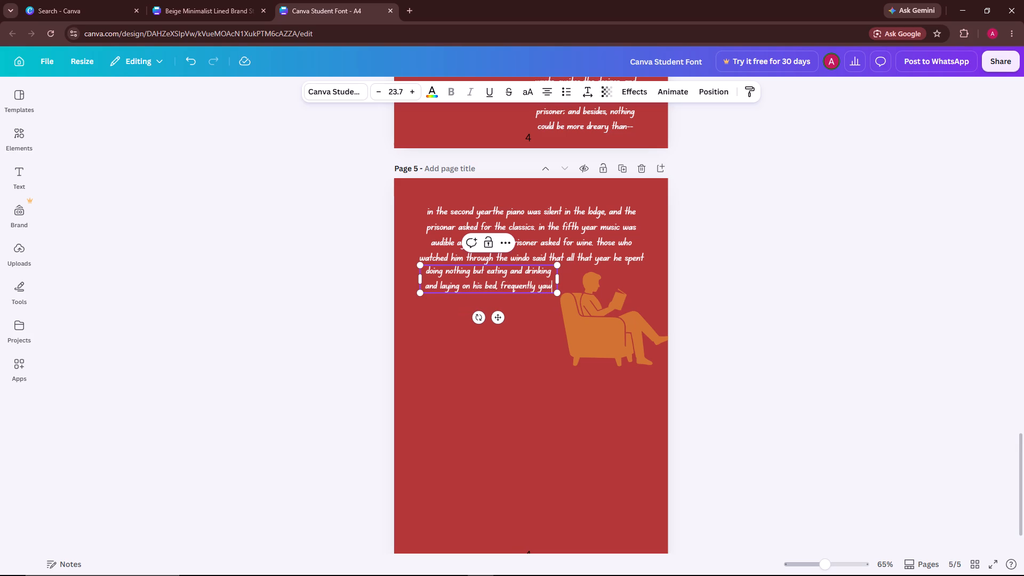
{"action": "type", "text": "nin"}
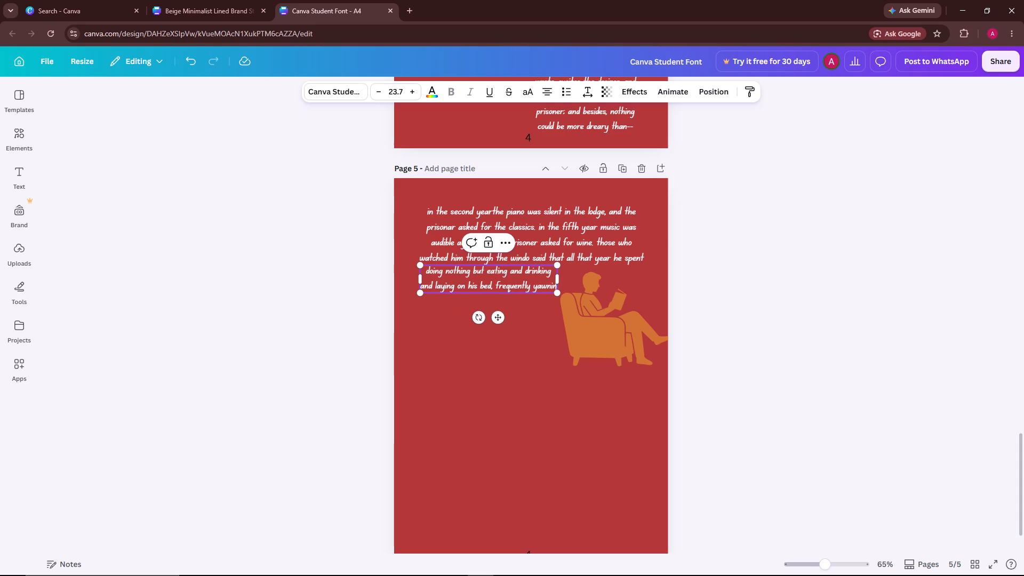
{"action": "key", "text": "g"}
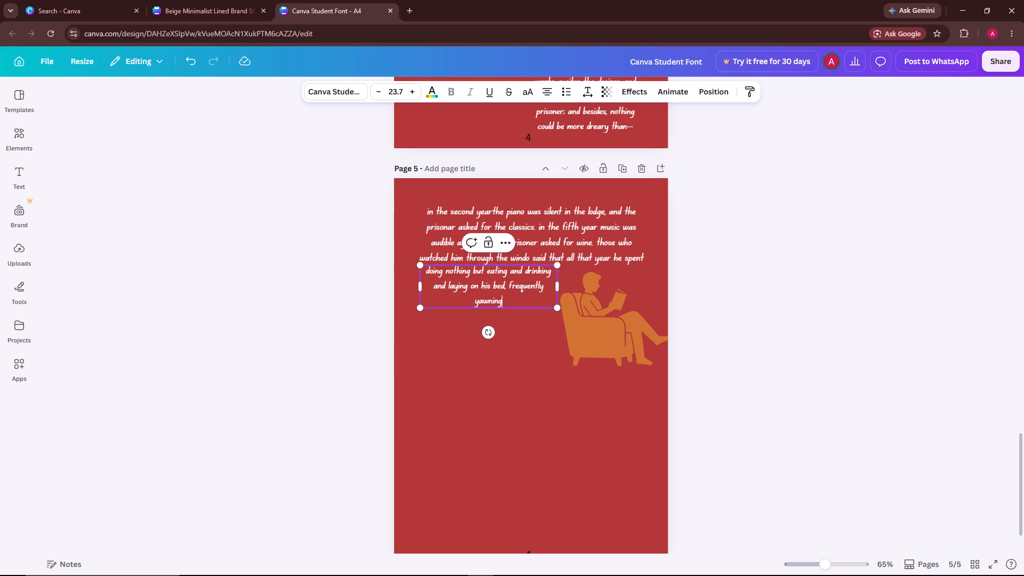
{"action": "key", "text": "space"}
{"action": "type", "text": "and"}
{"action": "key", "text": "space"}
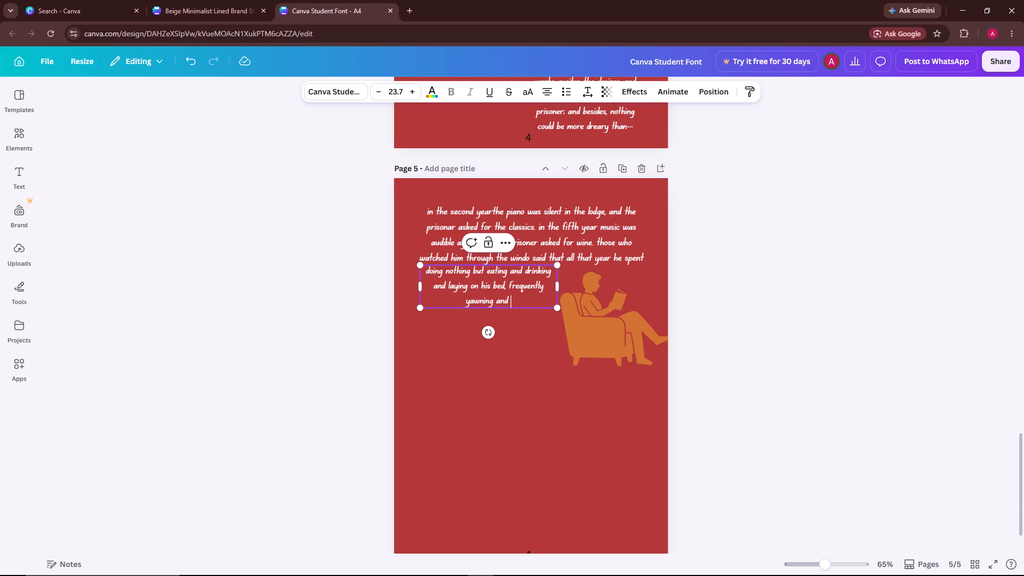
Complete the sentence in page 5's second paragraph with "angrily talking to himself.".
{"action": "key", "text": "n"}
{"action": "key", "text": "BackSpace"}
{"action": "type", "text": "ang"}
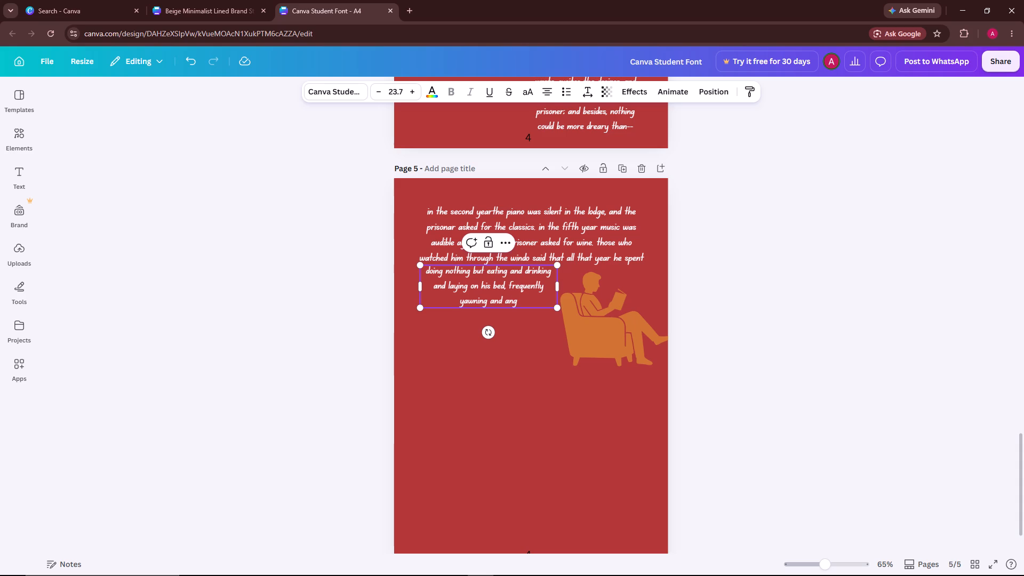
{"action": "type", "text": "ree"}
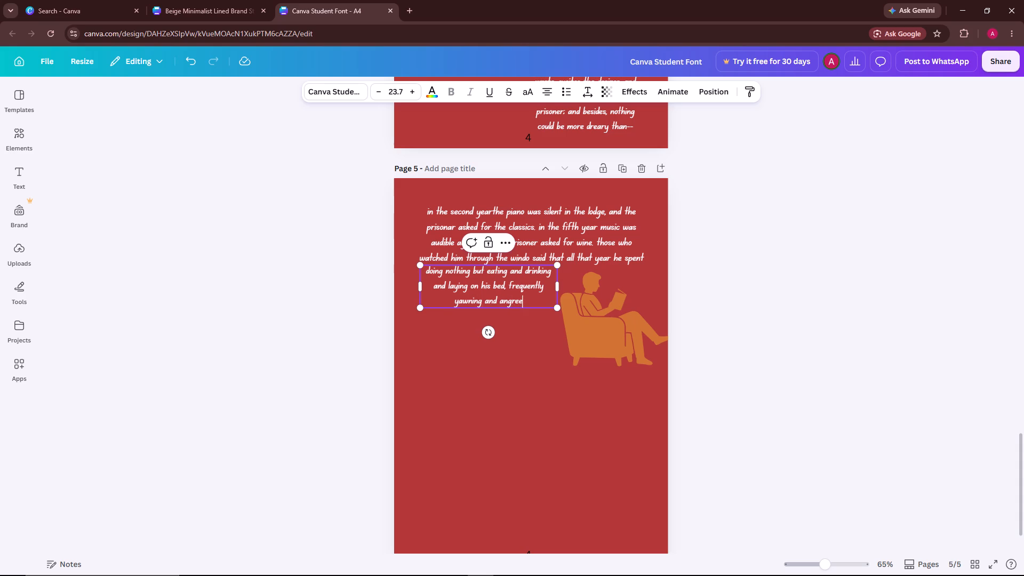
{"action": "key", "text": "BackSpace"}
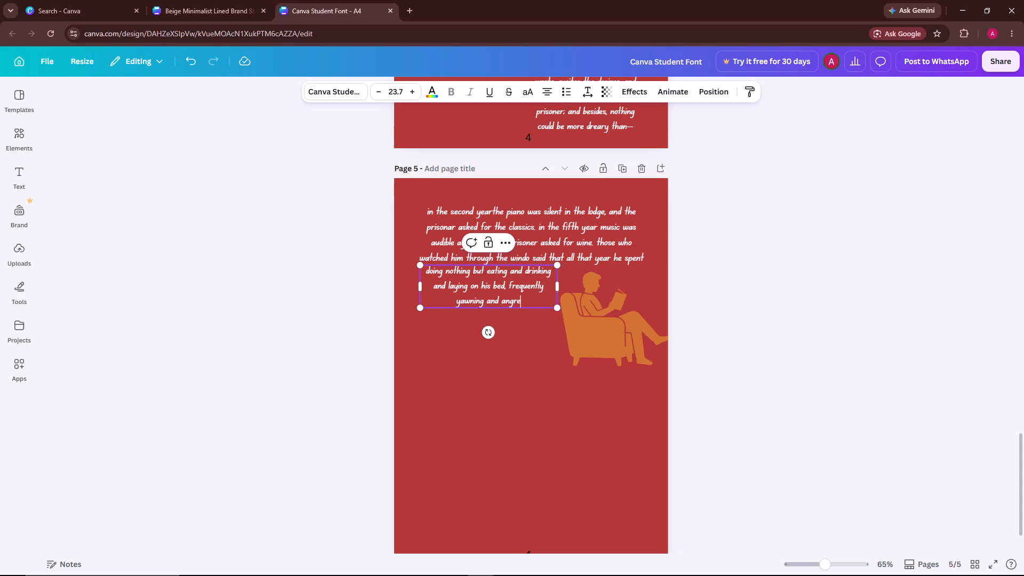
{"action": "key", "text": "BackSpace"}
{"action": "type", "text": "il"}
{"action": "key", "text": "y"}
{"action": "key", "text": "space"}
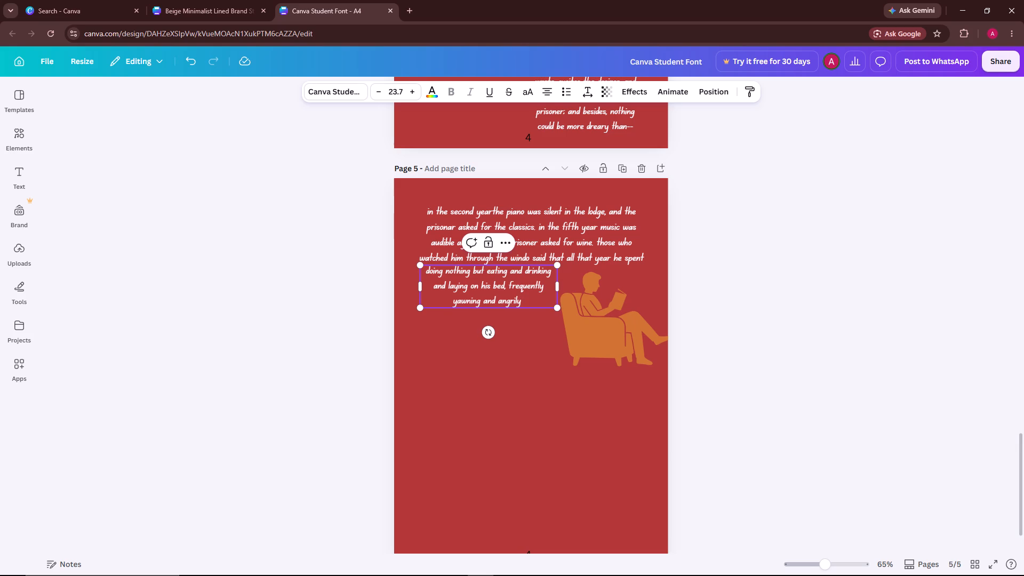
{"action": "type", "text": "talking"}
{"action": "key", "text": "space"}
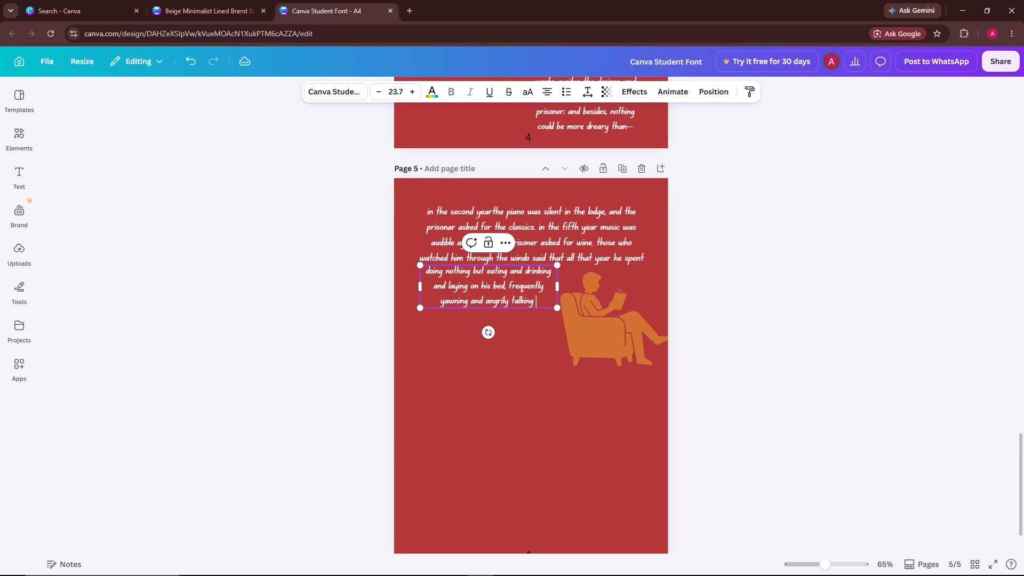
{"action": "type", "text": "to himd"}
{"action": "key", "text": "BackSpace"}
{"action": "type", "text": "sel"}
{"action": "type", "text": "f"}
{"action": "key", "text": "space"}
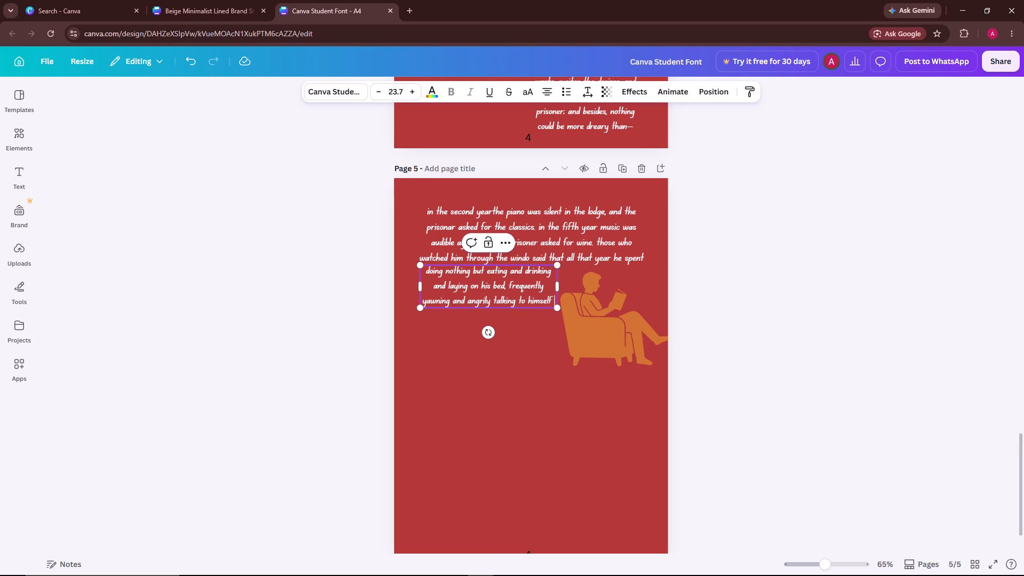
{"action": "key", "text": "BackSpace"}
{"action": "key", "text": "period"}
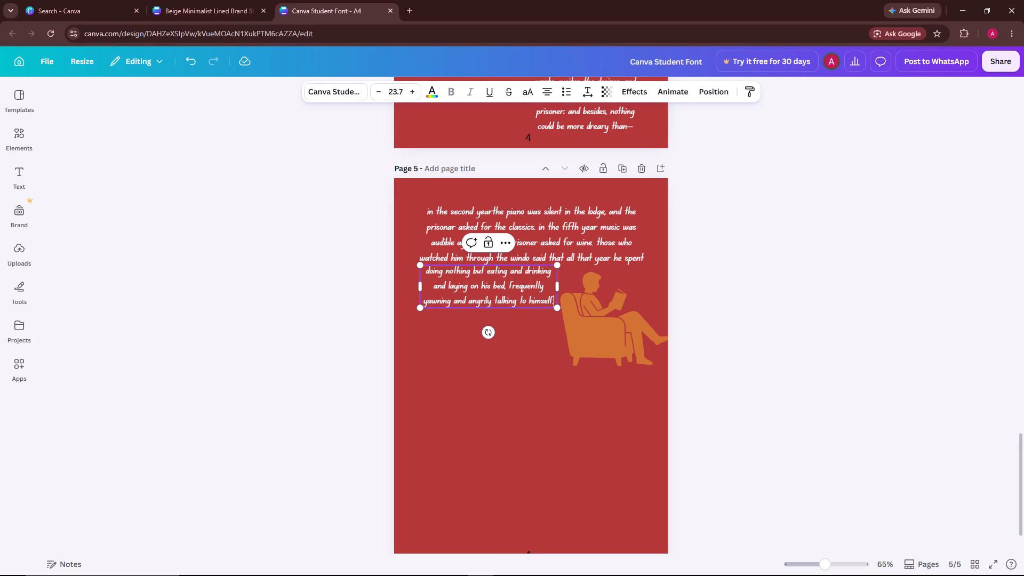
{"action": "key", "text": "space"}
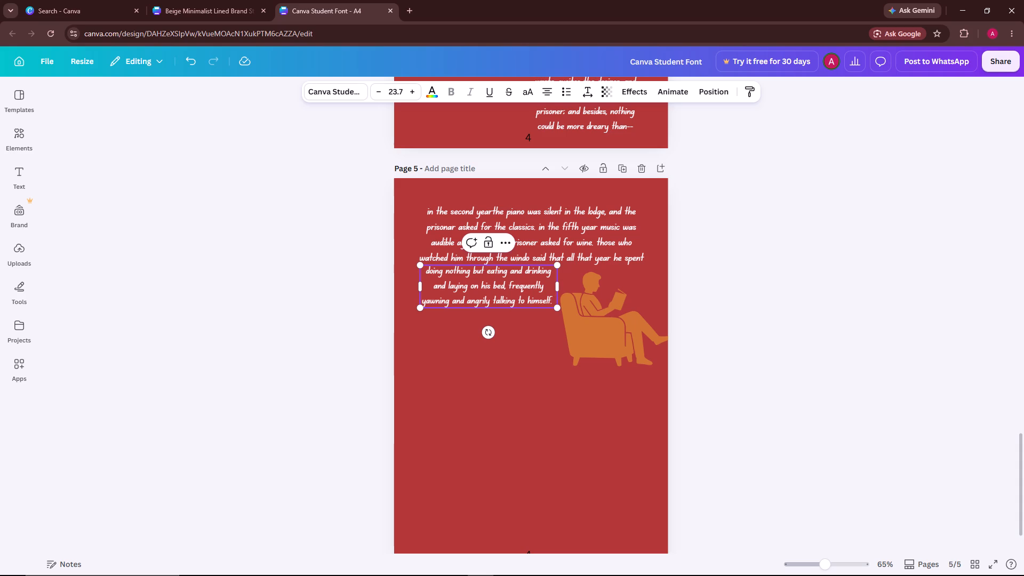
Add the sentence "he did not read books." to page 5's second paragraph.
{"action": "type", "text": "he"}
{"action": "key", "text": "space"}
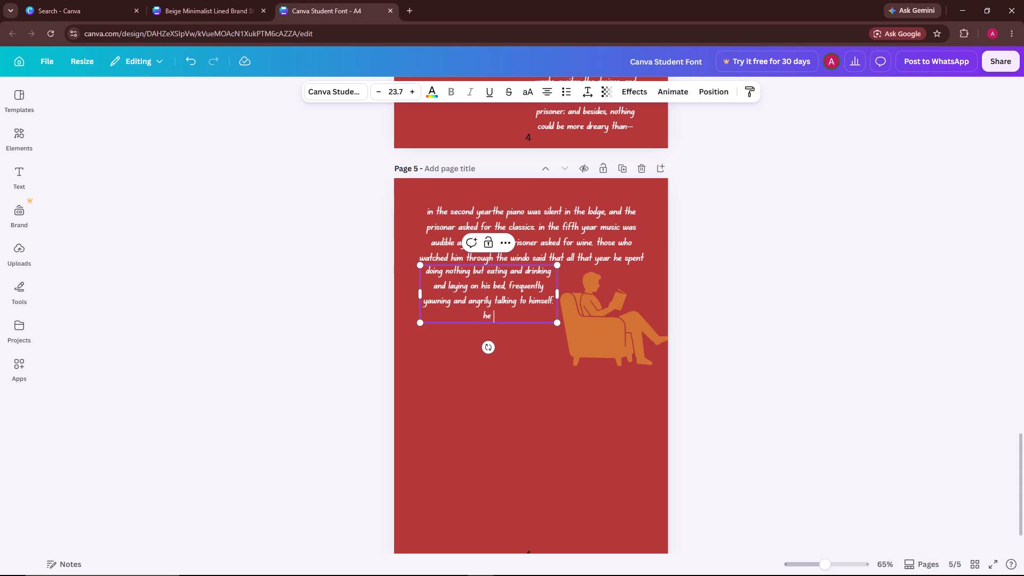
{"action": "type", "text": "din"}
{"action": "key", "text": "space"}
{"action": "key", "text": "BackSpace"}
{"action": "key", "text": "BackSpace"}
{"action": "type", "text": "d"}
{"action": "key", "text": "space"}
{"action": "type", "text": "not read"}
{"action": "key", "text": "space"}
{"action": "type", "text": "books"}
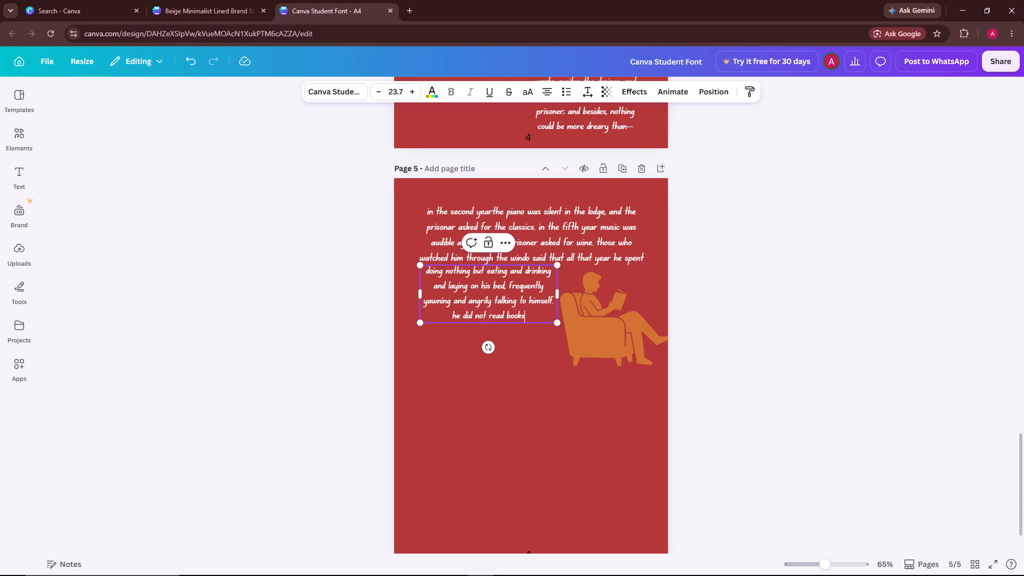
{"action": "type", "text": "."}
{"action": "key", "text": "space"}
Start a new sentence in page 5's second paragraph, beside the armchair reader, with "sometimes at night he".
{"action": "type", "text": "so"}
{"action": "type", "text": "meti"}
{"action": "type", "text": "mes"}
{"action": "key", "text": "space"}
{"action": "type", "text": "ar"}
{"action": "key", "text": "BackSpace"}
{"action": "type", "text": "t"}
{"action": "key", "text": "space"}
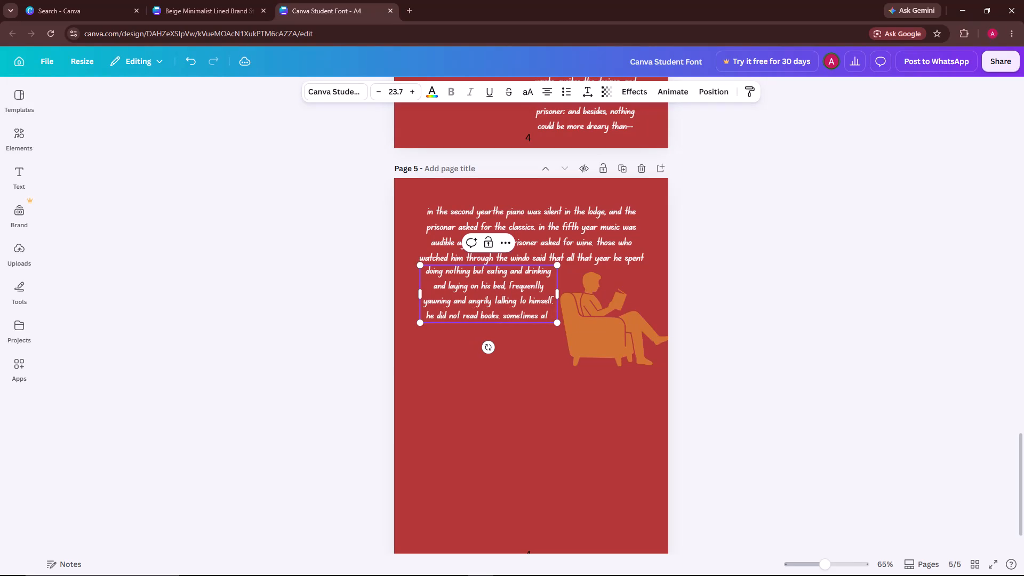
{"action": "type", "text": "night"}
{"action": "key", "text": "space"}
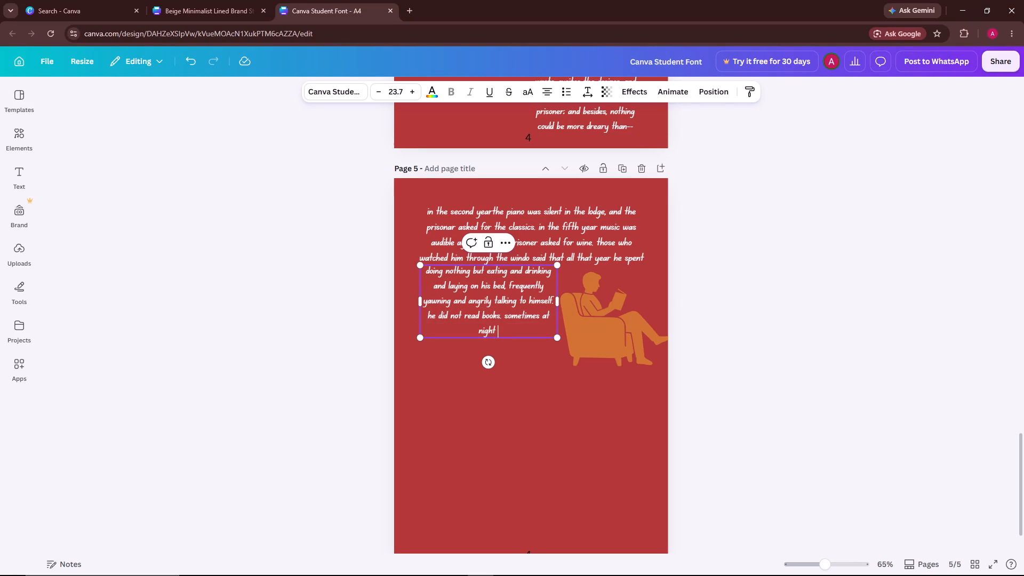
{"action": "type", "text": "he"}
{"action": "key", "text": "space"}
Continue the sentence in page 5's second paragraph with "would sit down to write;".
{"action": "type", "text": "wo"}
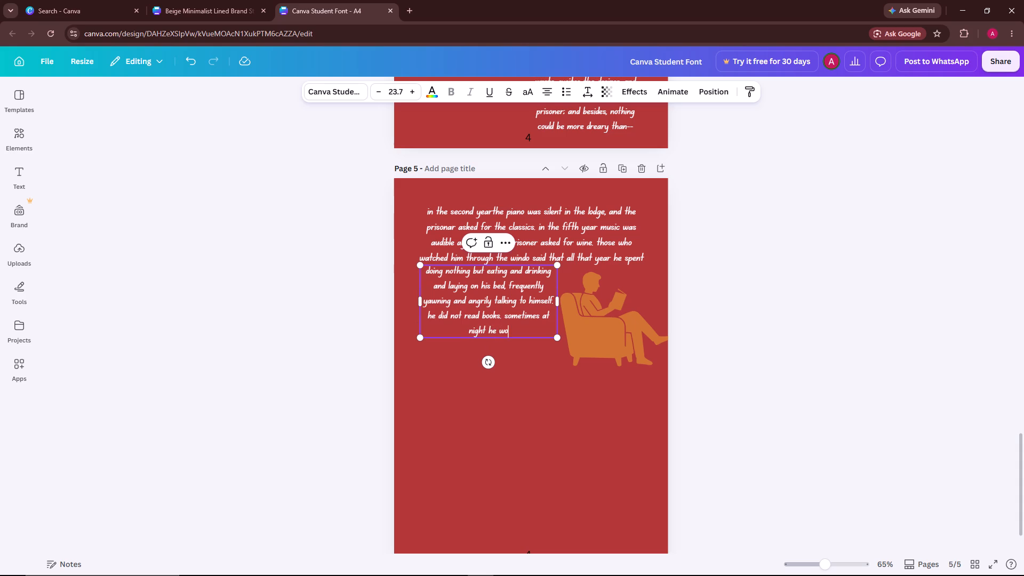
{"action": "type", "text": "ul"}
{"action": "type", "text": "d"}
{"action": "key", "text": "space"}
{"action": "type", "text": "sit down"}
{"action": "key", "text": "space"}
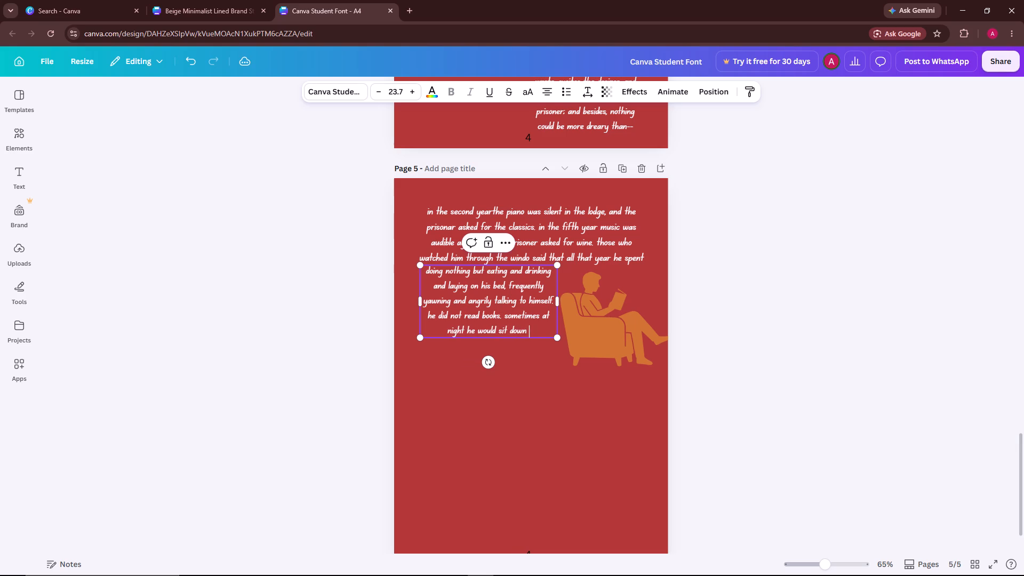
{"action": "type", "text": "to"}
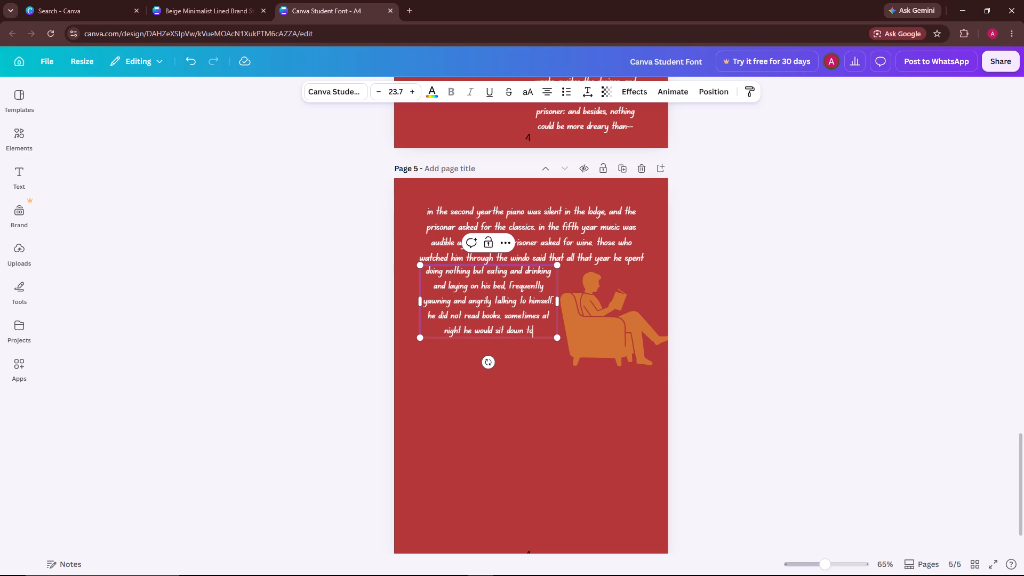
{"action": "key", "text": "space"}
{"action": "type", "text": "wr"}
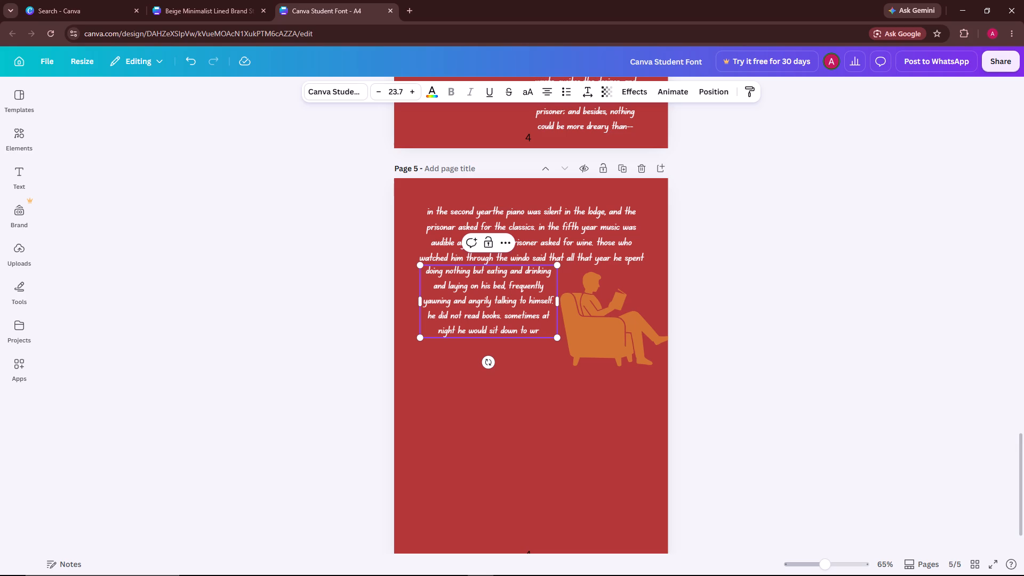
{"action": "type", "text": "it"}
{"action": "key", "text": "e"}
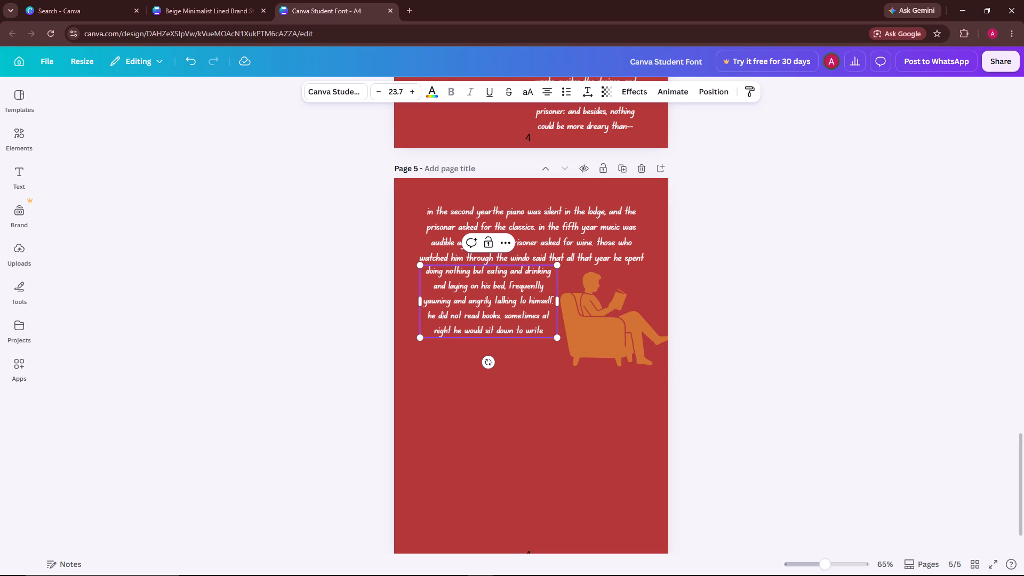
{"action": "key", "text": "semicolon"}
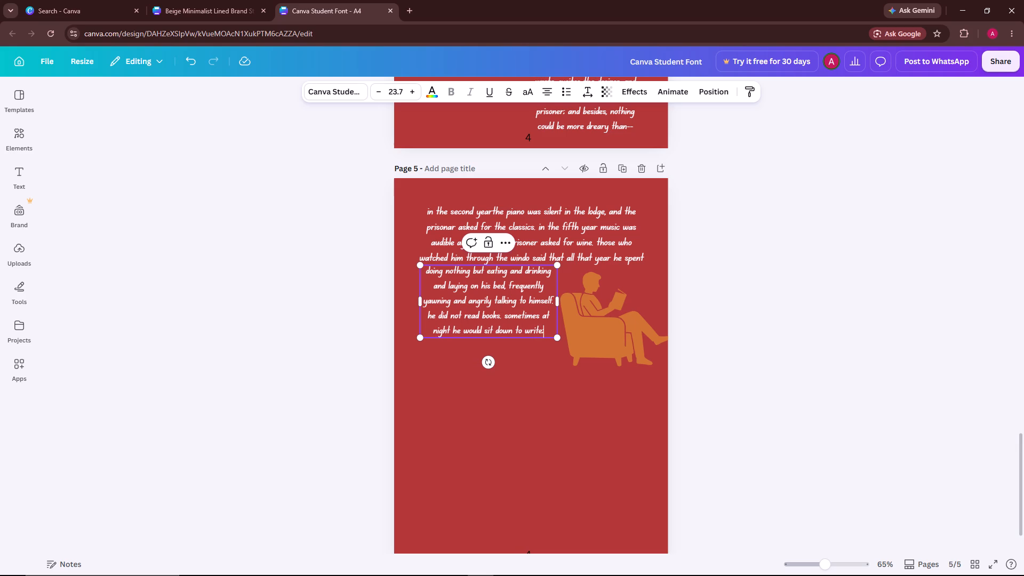
{"action": "key", "text": "space"}
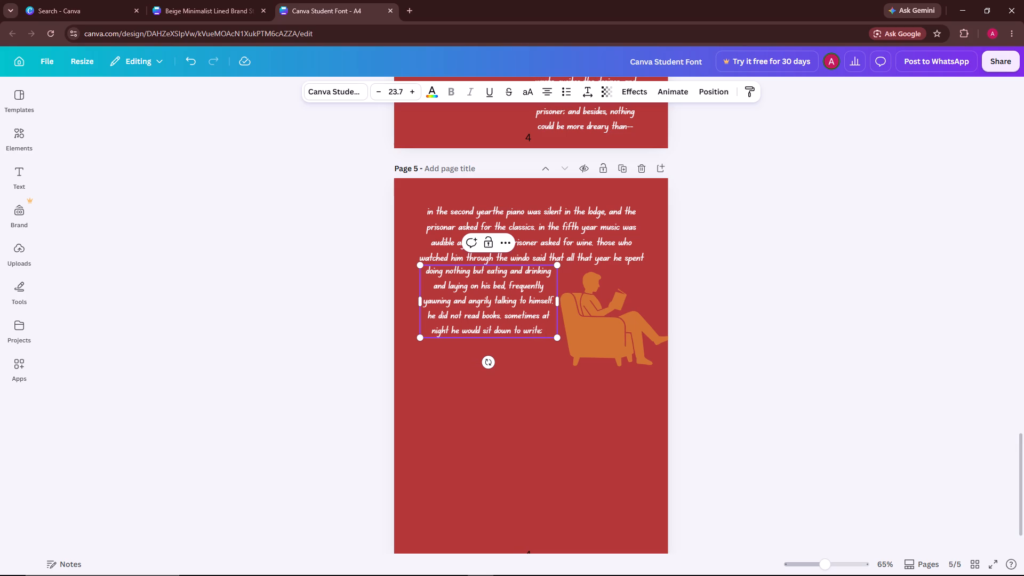
Add "he would spent hours writing" to the end of page 5's second paragraph.
{"action": "type", "text": "he"}
{"action": "key", "text": "space"}
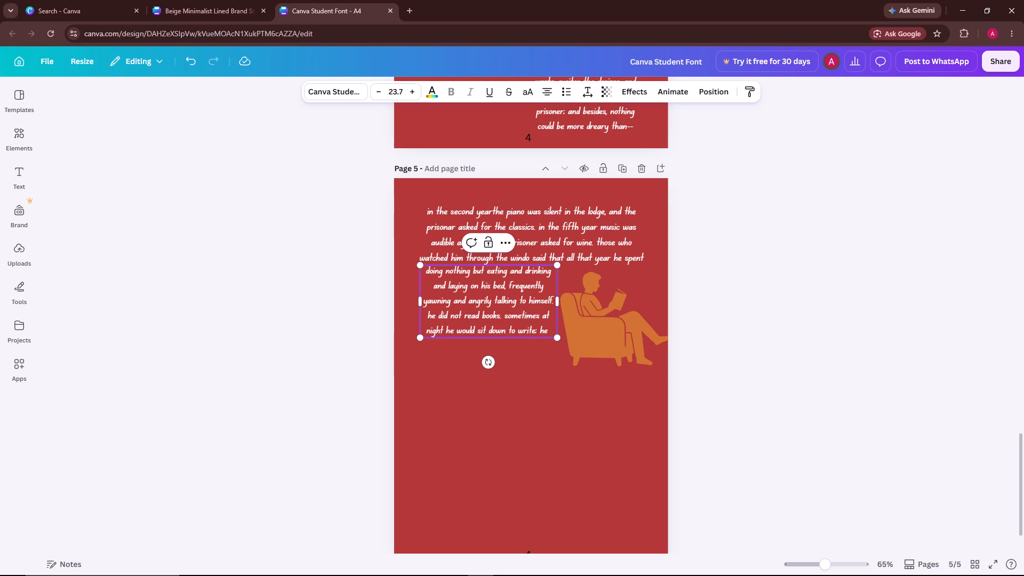
{"action": "type", "text": "wou"}
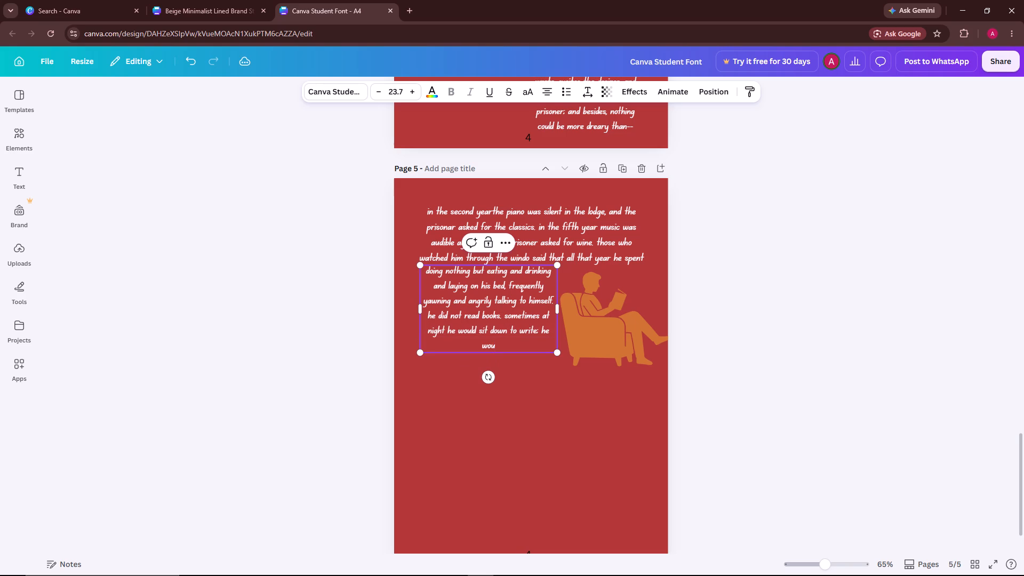
{"action": "type", "text": "ld"}
{"action": "key", "text": "space"}
{"action": "type", "text": "s"}
{"action": "type", "text": "pent"}
{"action": "key", "text": "space"}
{"action": "type", "text": "ho"}
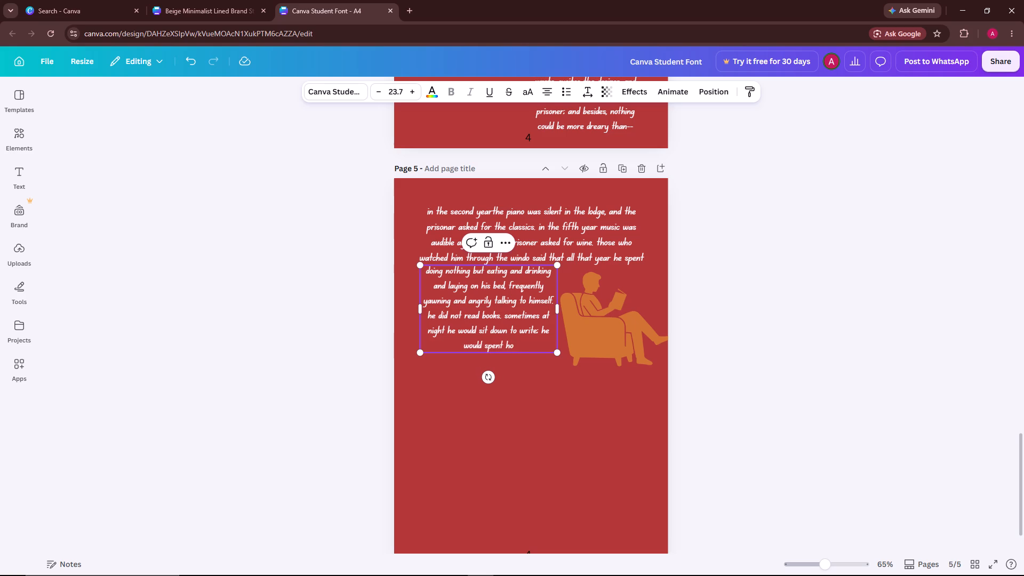
{"action": "type", "text": "ur"}
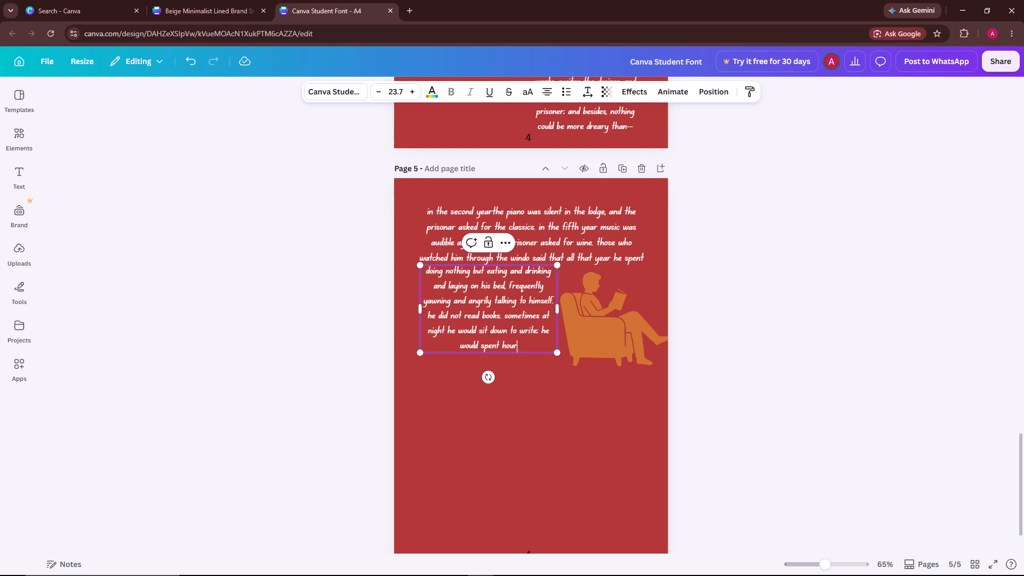
{"action": "key", "text": "s"}
{"action": "key", "text": "space"}
{"action": "type", "text": "writing"}
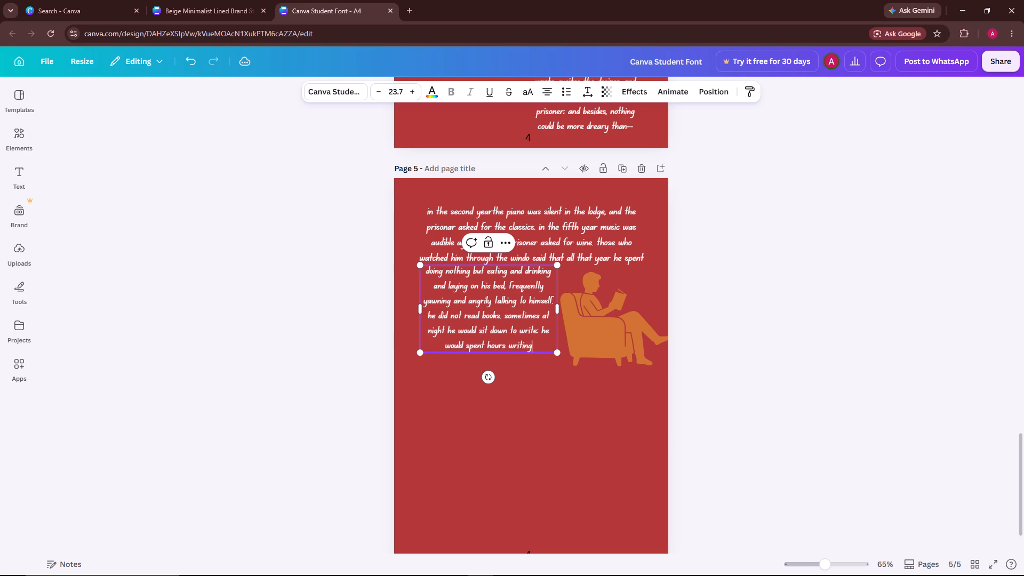
{"action": "key", "text": "space"}
{"action": "key", "text": "BackSpace"}
Extend page 5's second paragraph with ", and in the morning tear up".
{"action": "key", "text": "comma"}
{"action": "key", "text": "space"}
{"action": "type", "text": "and"}
{"action": "key", "text": "space"}
{"action": "type", "text": "in"}
{"action": "key", "text": "space"}
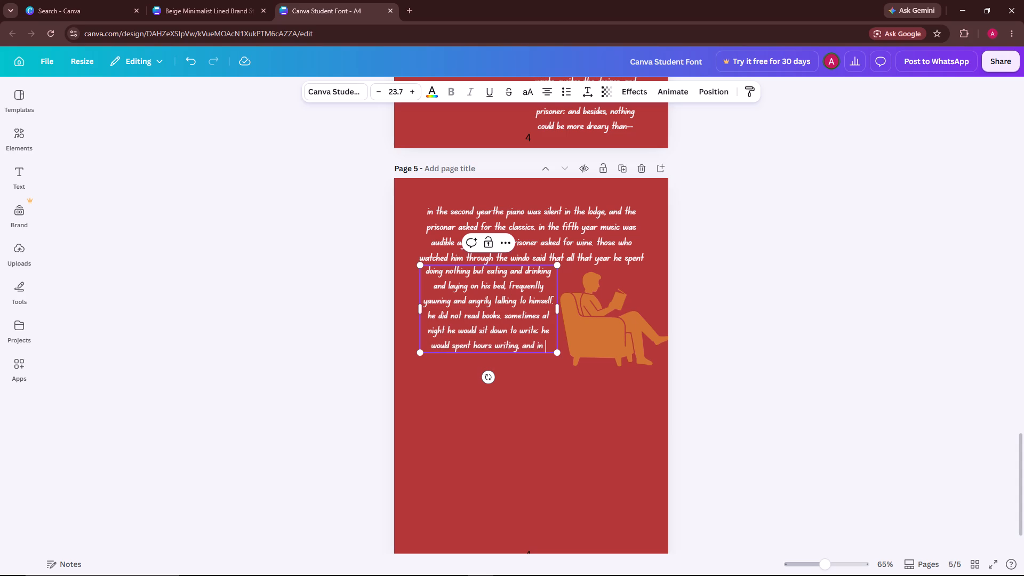
{"action": "type", "text": "the"}
{"action": "key", "text": "space"}
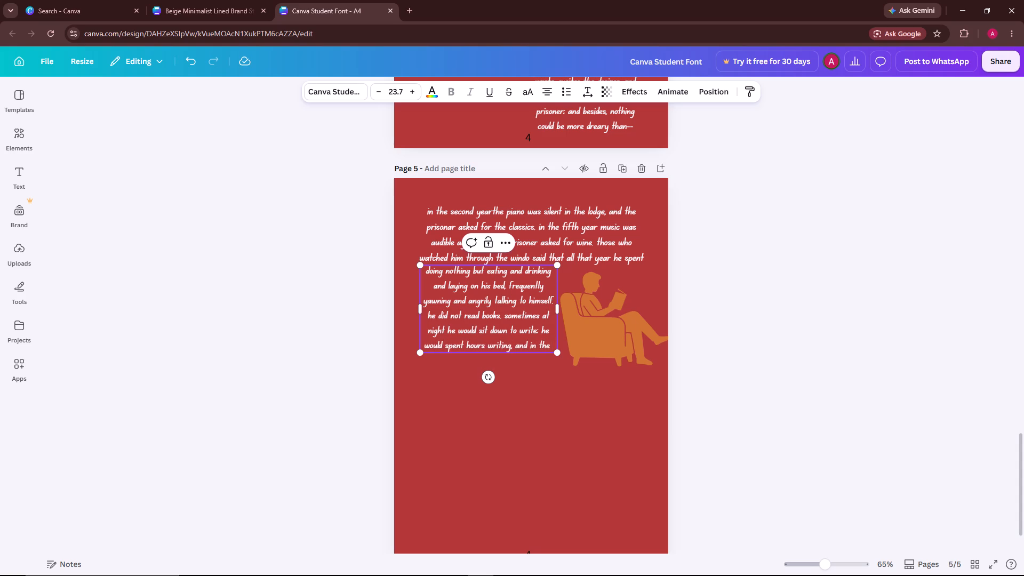
{"action": "type", "text": "morning"}
{"action": "key", "text": "space"}
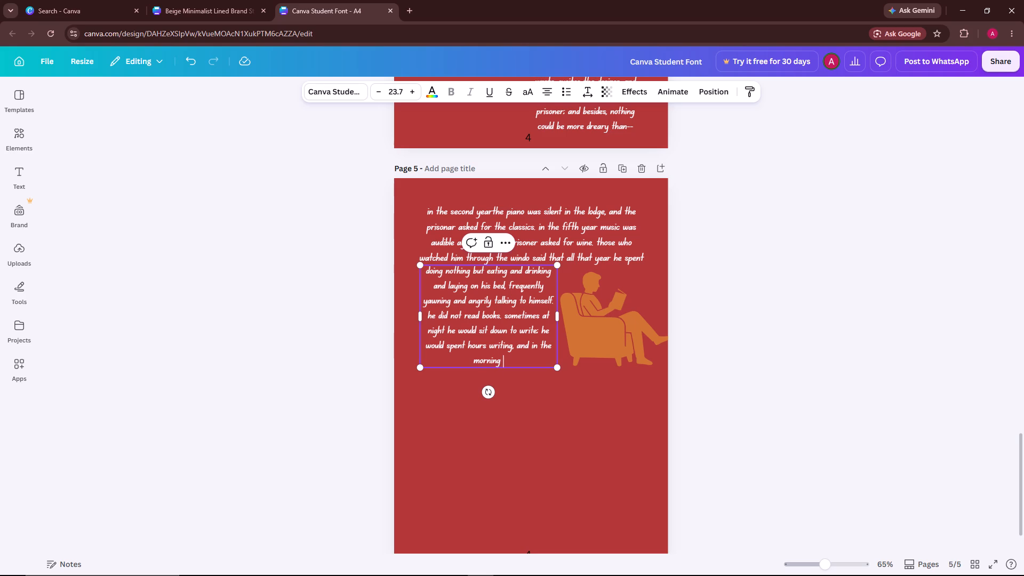
{"action": "type", "text": "tear"}
{"action": "key", "text": "space"}
{"action": "type", "text": "up"}
{"action": "key", "text": "space"}
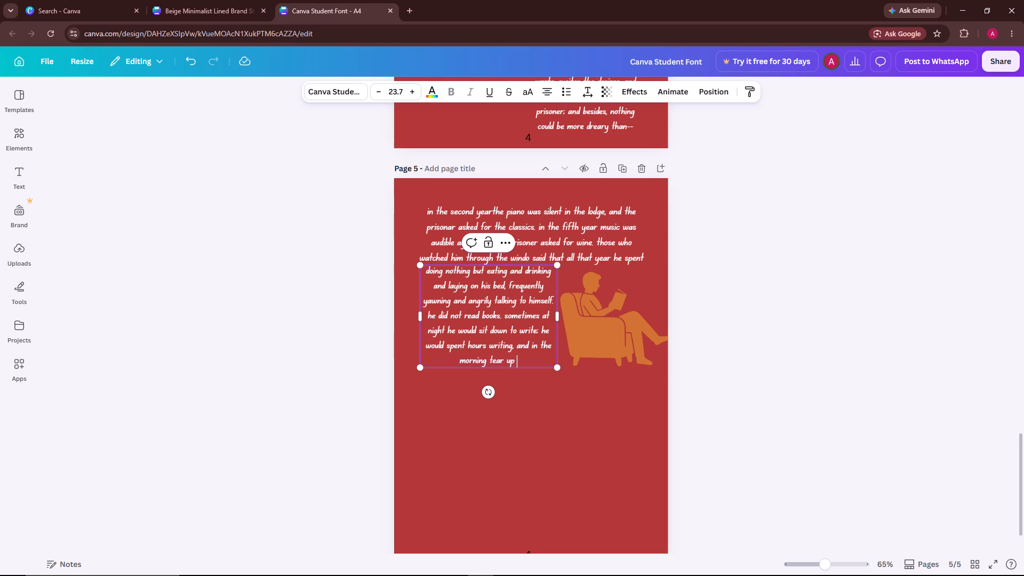
Continue page 5's second paragraph, beside the armchair reader, with "all that he had written".
{"action": "type", "text": "all y"}
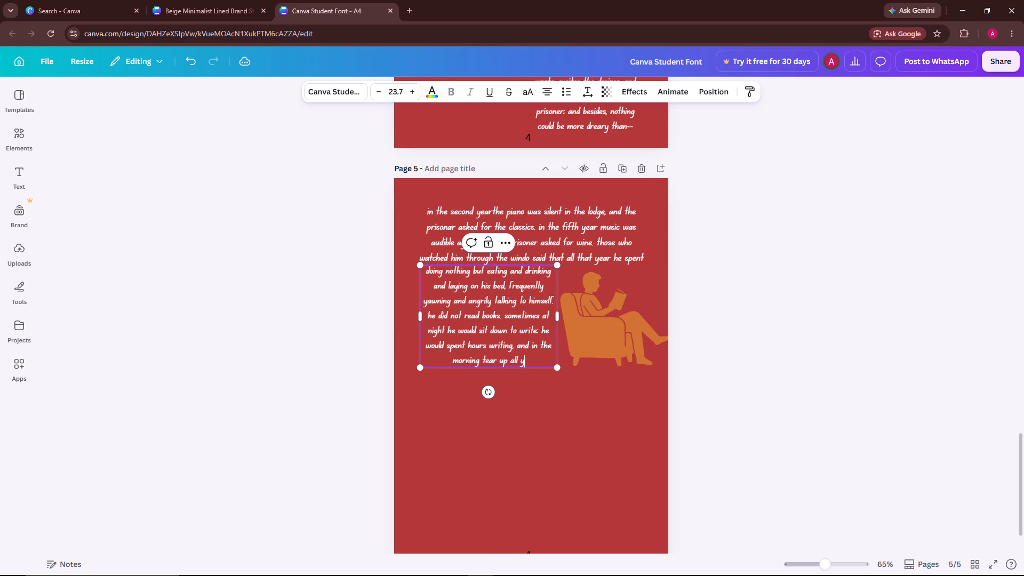
{"action": "key", "text": "BackSpace"}
{"action": "type", "text": "that"}
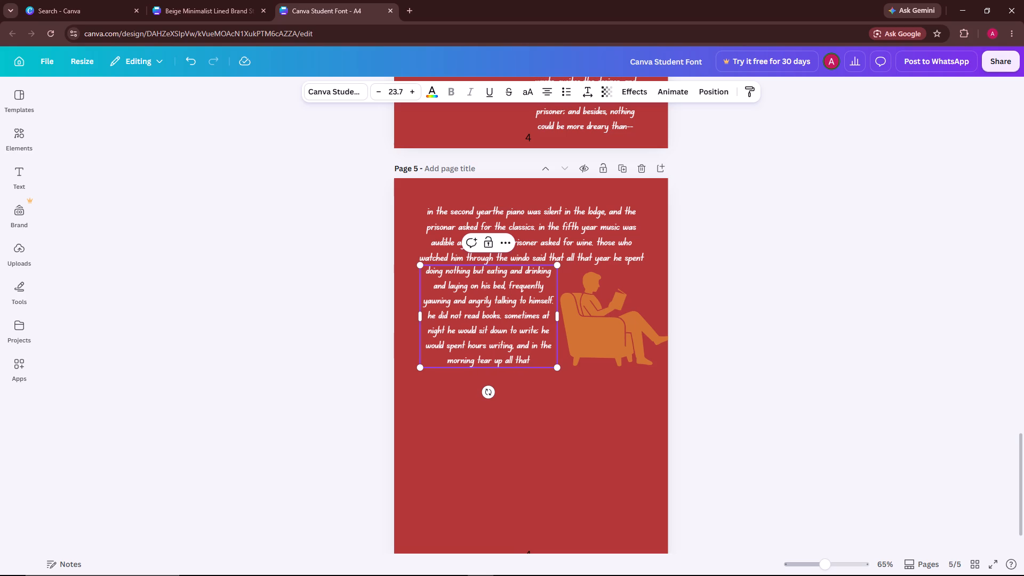
{"action": "key", "text": "space"}
{"action": "type", "text": "he"}
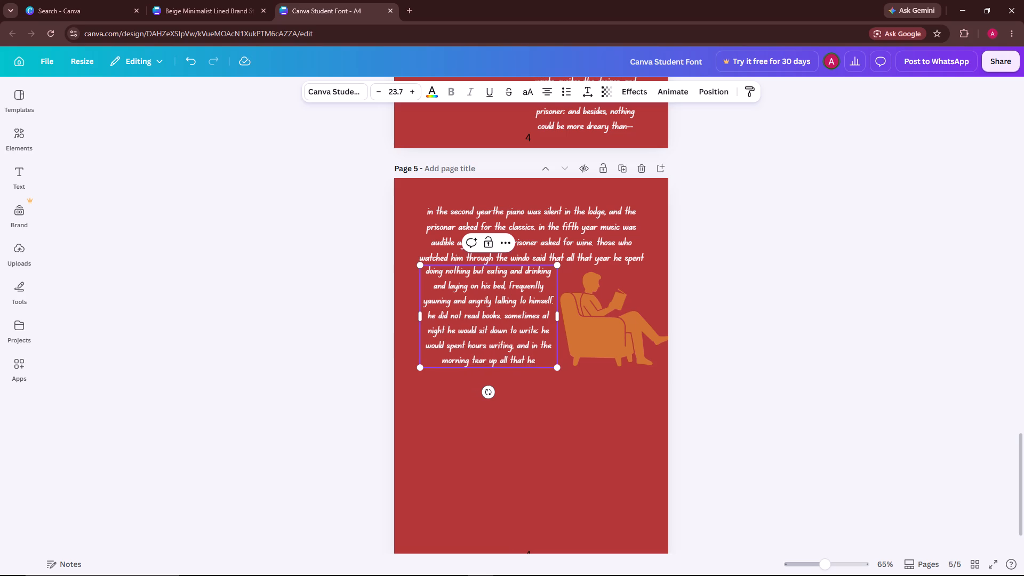
{"action": "key", "text": "space"}
{"action": "type", "text": "had"}
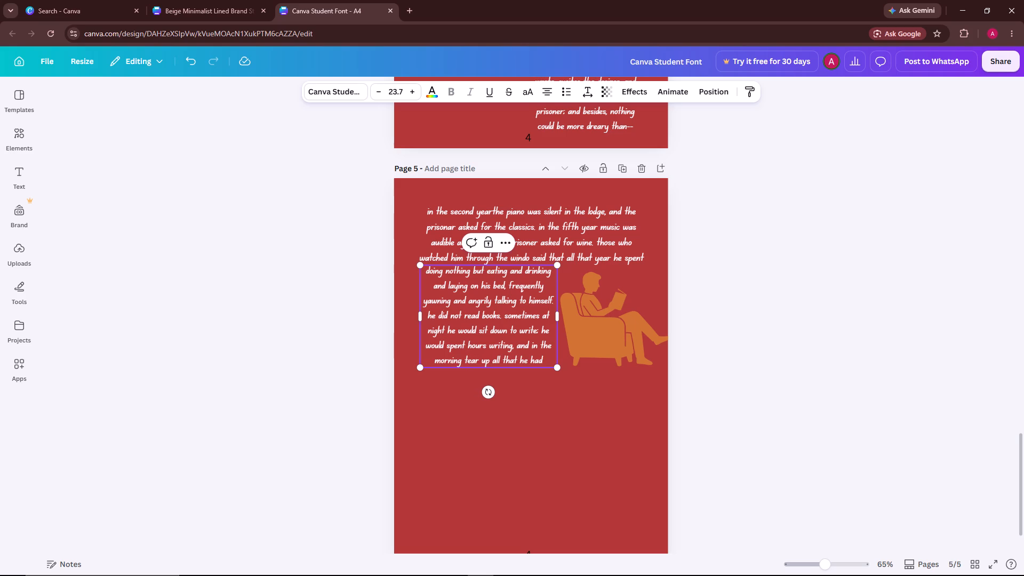
{"action": "key", "text": "space"}
{"action": "type", "text": "wro"}
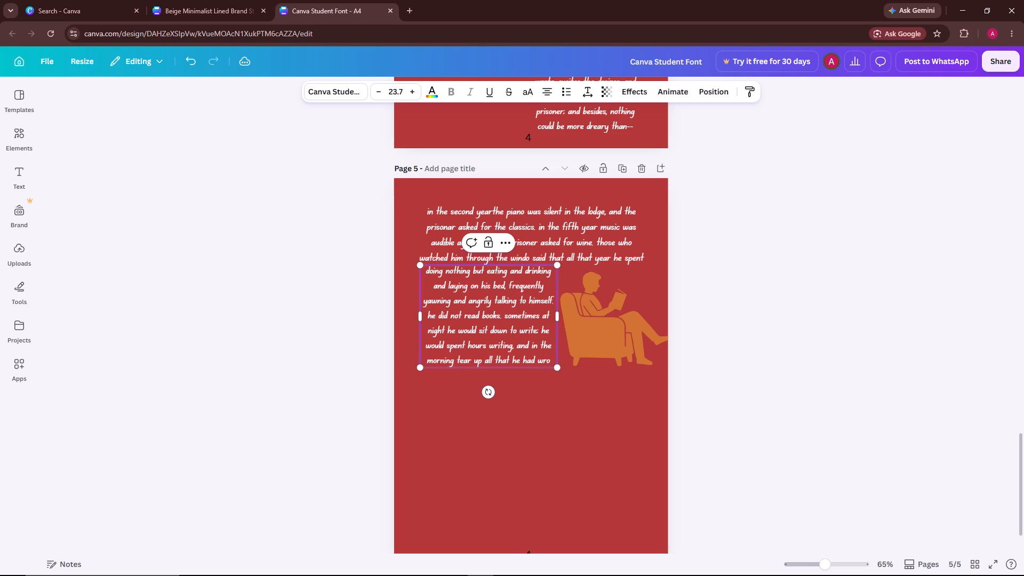
{"action": "key", "text": "BackSpace"}
{"action": "type", "text": "ite"}
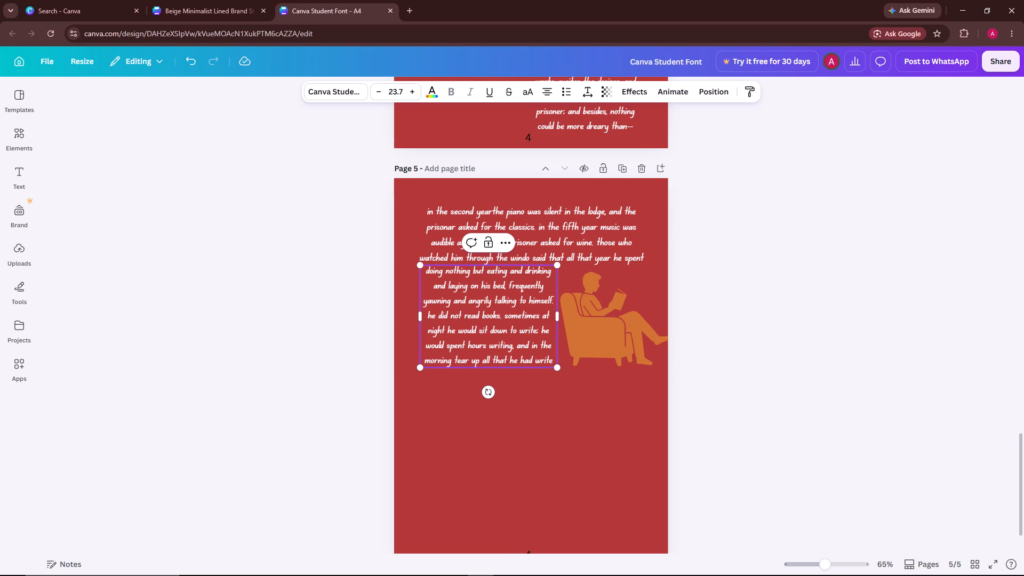
{"action": "key", "text": "slash"}
{"action": "key", "text": "BackSpace"}
{"action": "key", "text": "semicolon"}
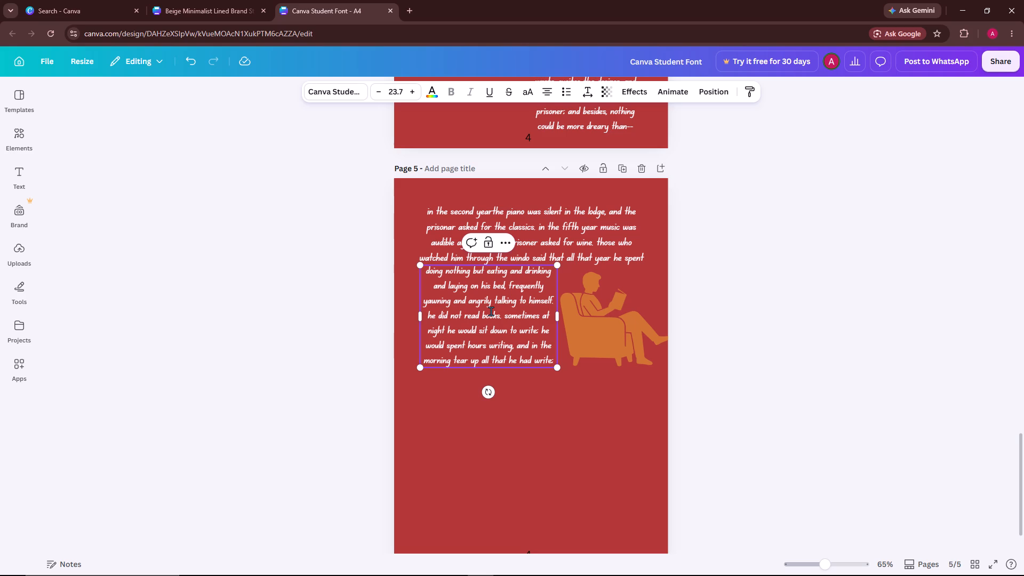
{"action": "key", "text": "BackSpace"}
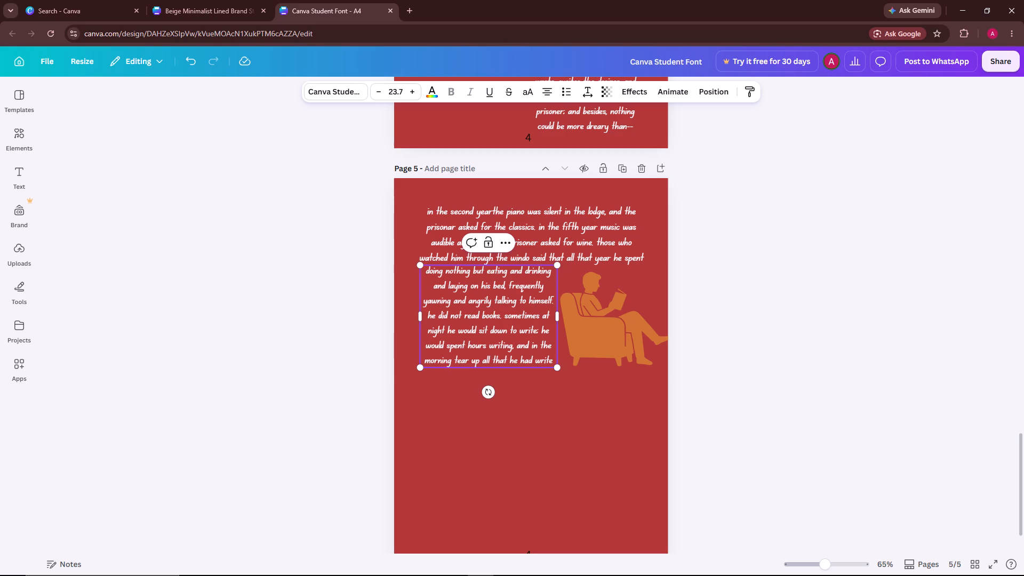
{"action": "key", "text": "BackSpace"}
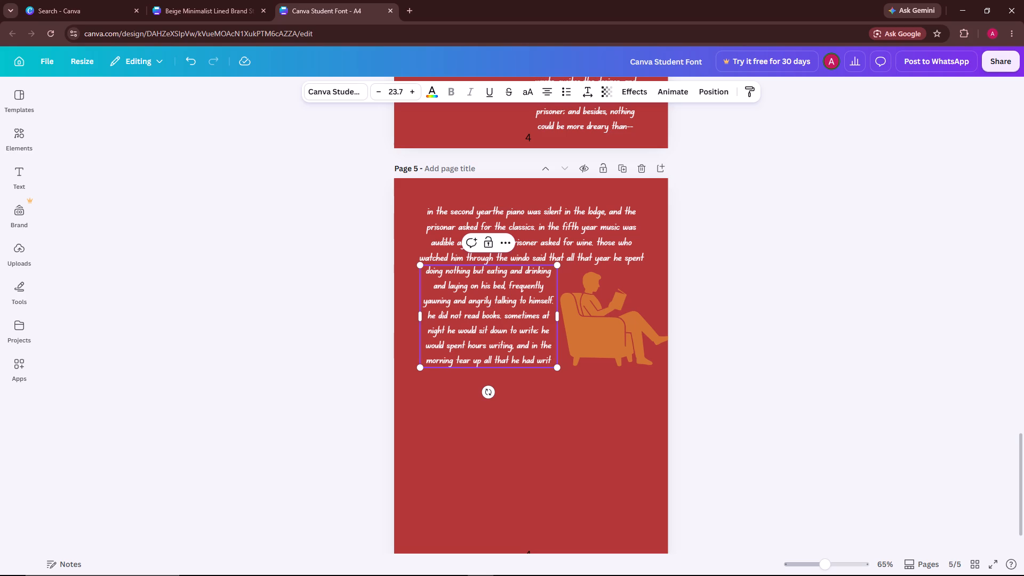
{"action": "key", "text": "BackSpace"}
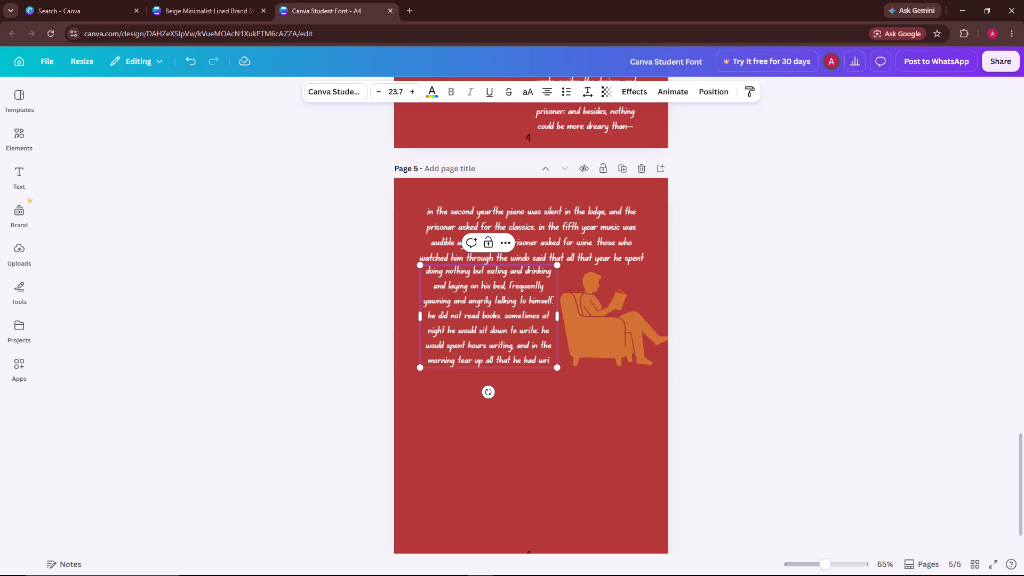
{"action": "type", "text": "tten"}
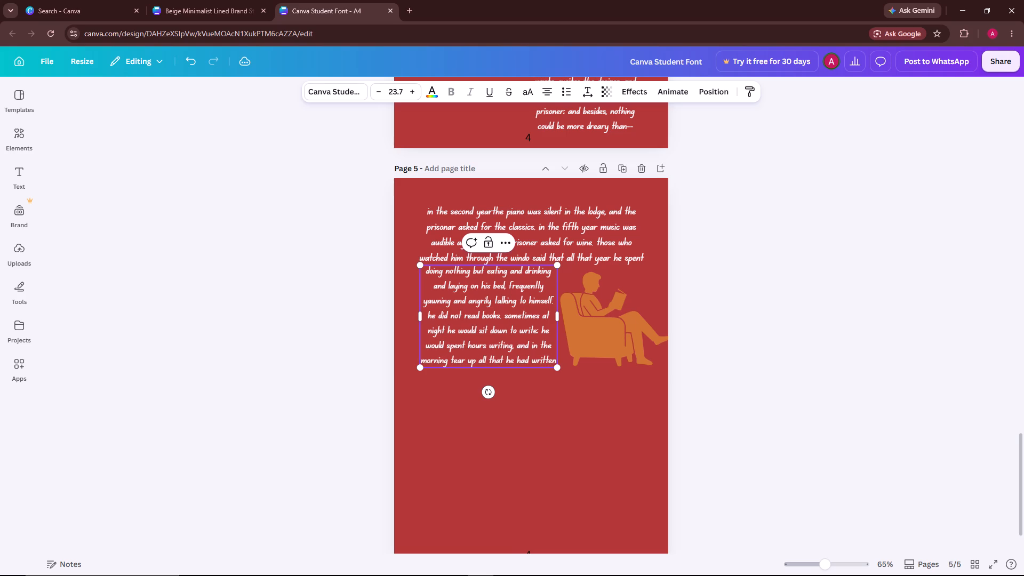
End the sentence with a full stop and start a new one in the same paragraph with "more than once he could".
{"action": "type", "text": ". more than"}
{"action": "key", "text": "space"}
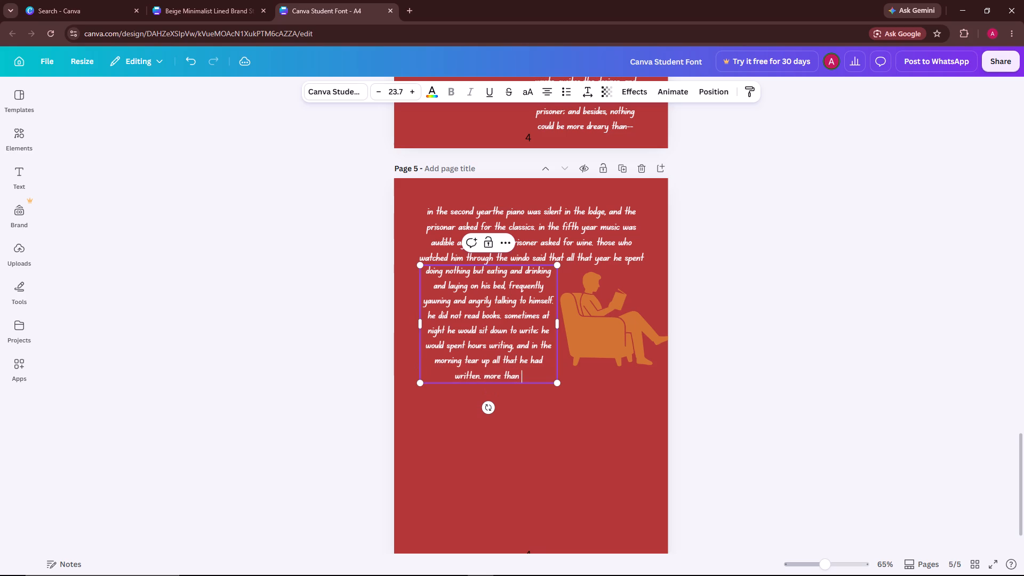
{"action": "type", "text": "onc"}
{"action": "key", "text": "e"}
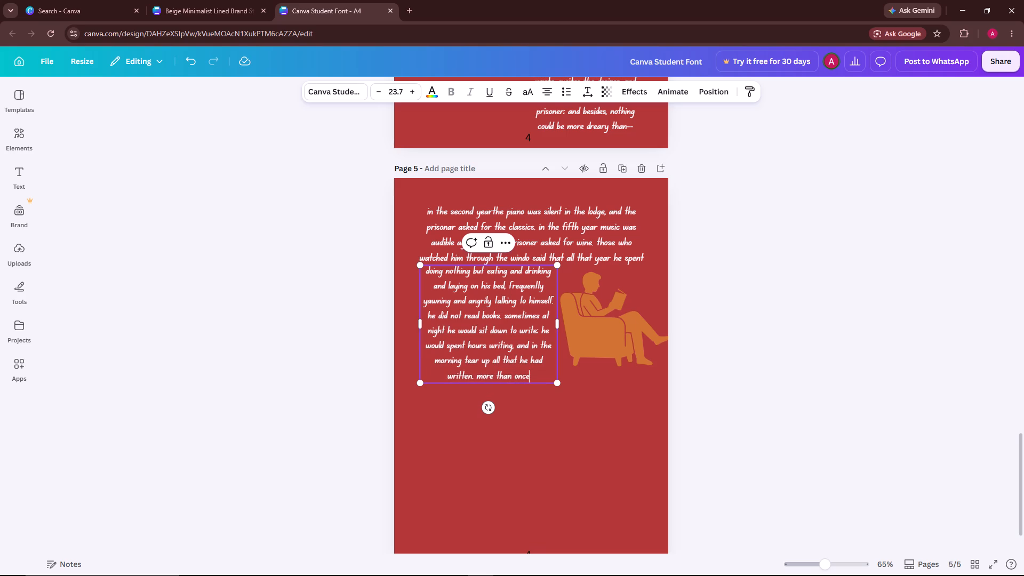
{"action": "key", "text": "space"}
{"action": "type", "text": "he"}
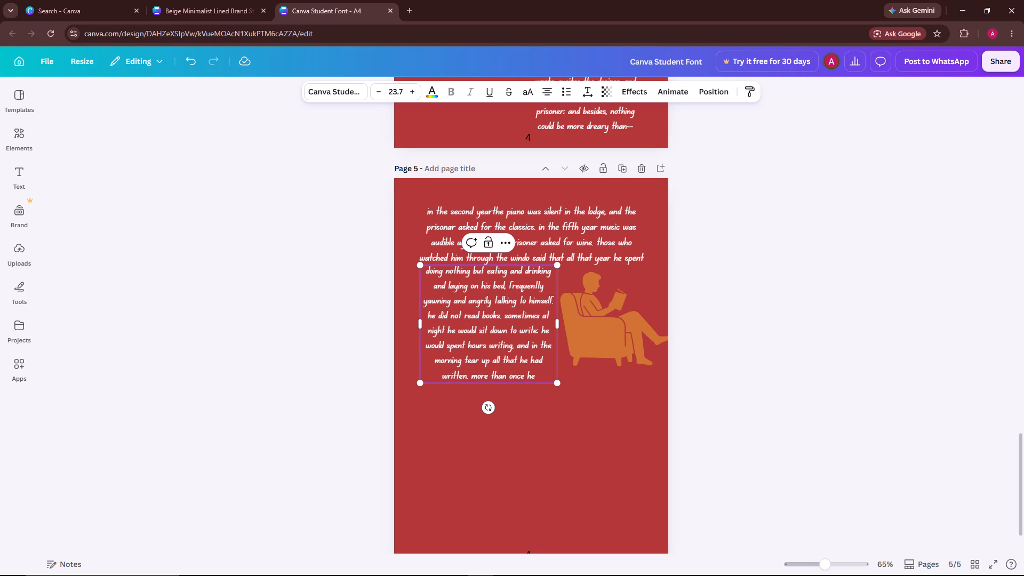
{"action": "key", "text": "space"}
{"action": "type", "text": "coi"}
{"action": "key", "text": "BackSpace"}
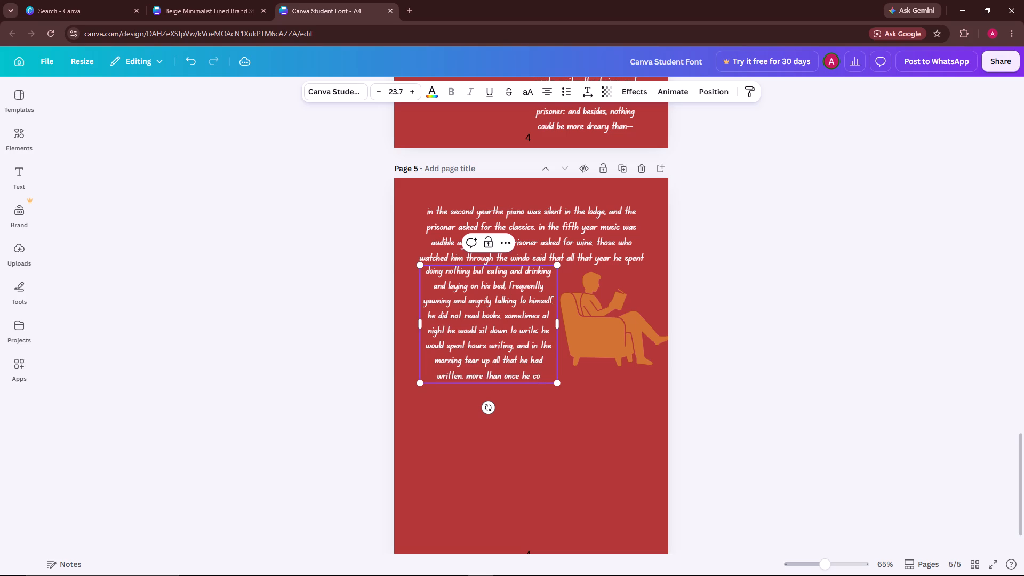
{"action": "key", "text": "u"}
{"action": "type", "text": "ld"}
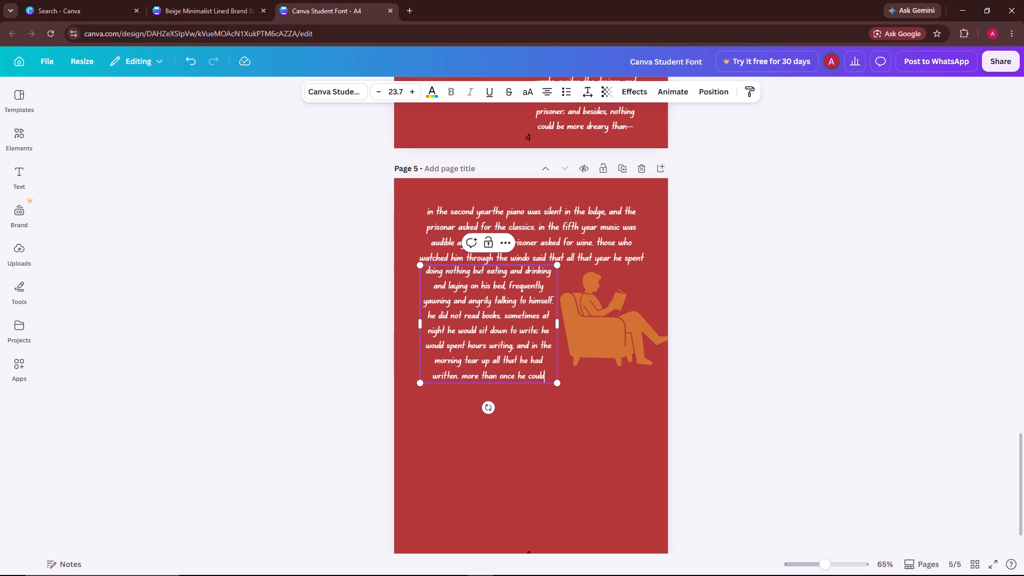
Finish page 5's second paragraph with "be heard cryng." and leave the text.
{"action": "key", "text": "space"}
{"action": "type", "text": "be"}
{"action": "key", "text": "space"}
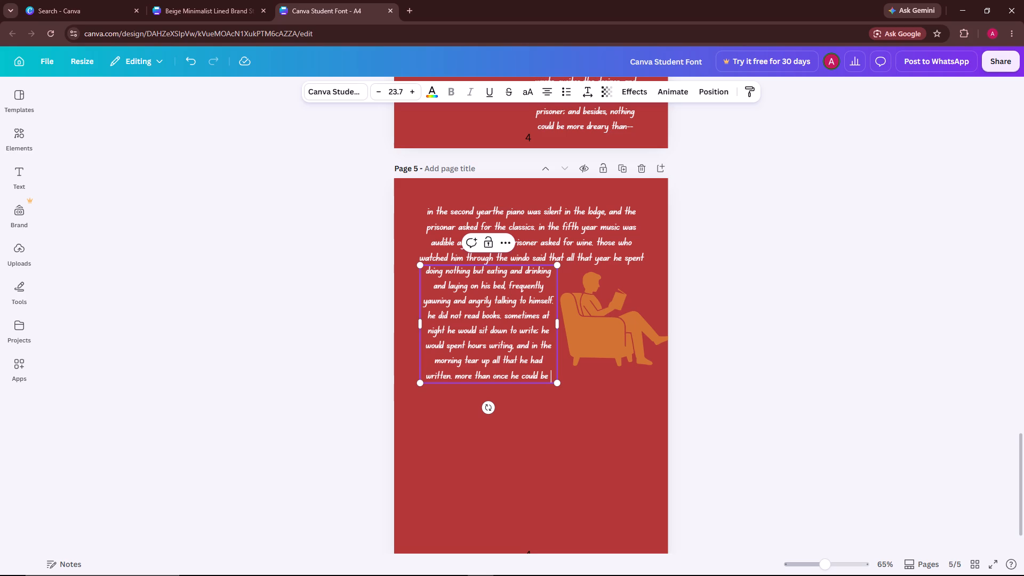
{"action": "key", "text": "h"}
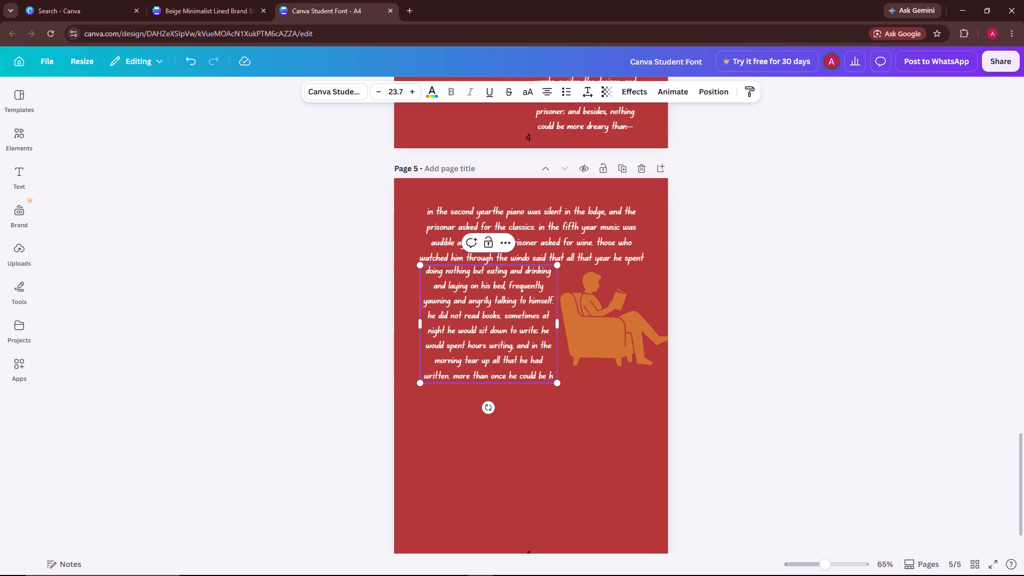
{"action": "type", "text": "eard"}
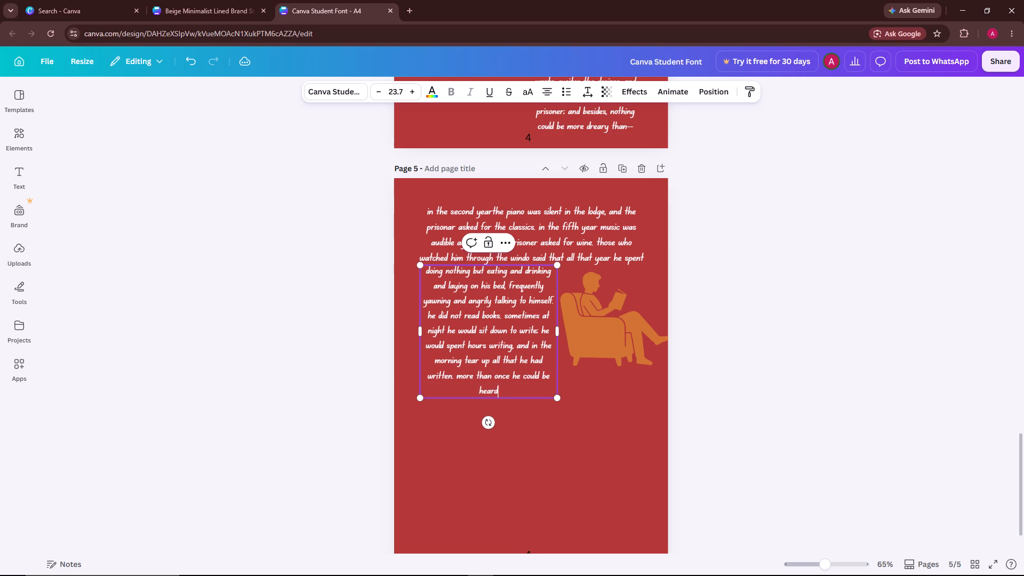
{"action": "key", "text": "space"}
{"action": "type", "text": "cry"}
{"action": "type", "text": "ng"}
{"action": "key", "text": "period"}
{"action": "left_click", "coordinate": [595, 414]}
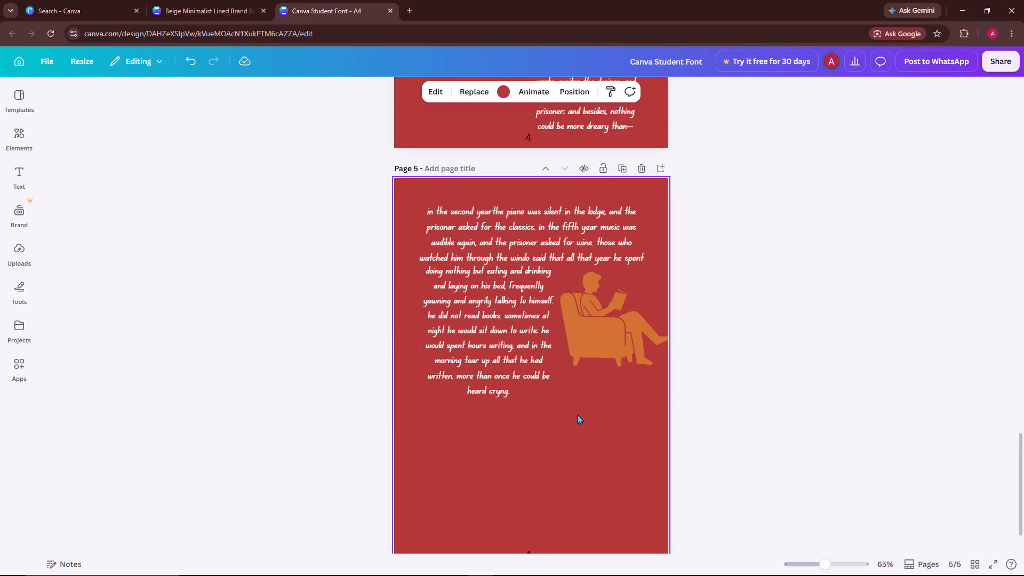
Search the graphics for "a man drink wine" and place the black wine glass and bottle graphic below page 5's text.
{"action": "left_click", "coordinate": [25, 127]}
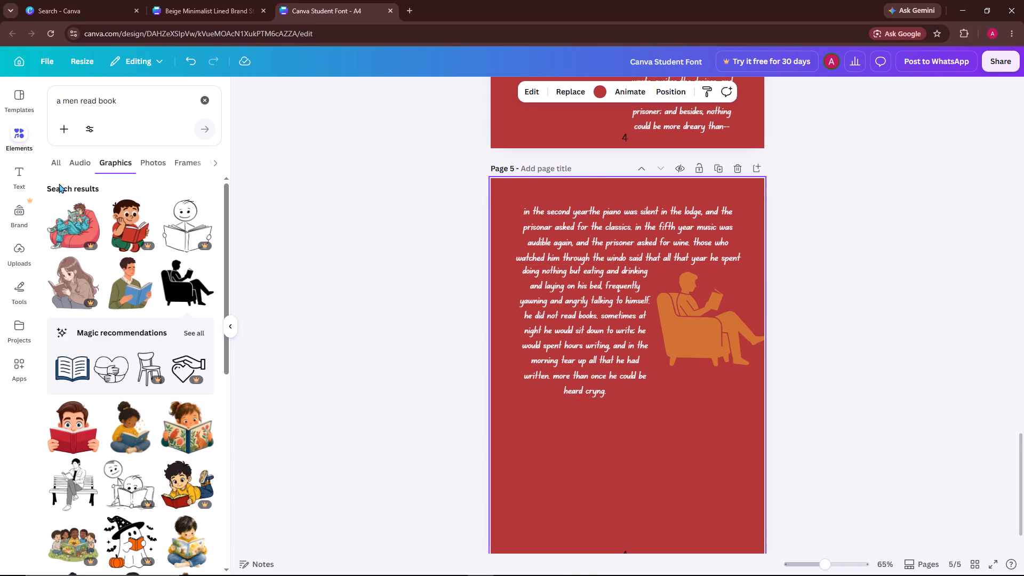
{"action": "left_click", "coordinate": [127, 104]}
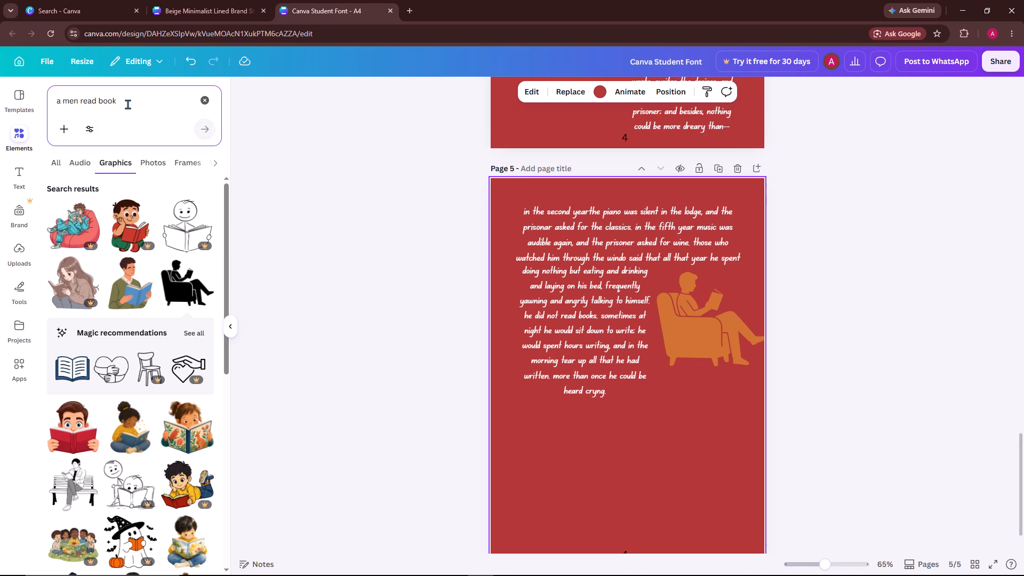
{"action": "key", "text": "BackSpace"}
{"action": "key", "text": "BackSpace"}
{"action": "key", "text": "BackSpace"}
{"action": "key", "text": "BackSpace"}
{"action": "key", "text": "BackSpace"}
{"action": "key", "text": "BackSpace"}
{"action": "key", "text": "BackSpace"}
{"action": "key", "text": "BackSpace"}
{"action": "key", "text": "BackSpace"}
{"action": "key", "text": "BackSpace"}
{"action": "key", "text": "BackSpace"}
{"action": "key", "text": "BackSpace"}
{"action": "key", "text": "BackSpace"}
{"action": "key", "text": "BackSpace"}
{"action": "key", "text": "BackSpace"}
{"action": "key", "text": "BackSpace"}
{"action": "key", "text": "BackSpace"}
{"action": "key", "text": "BackSpace"}
{"action": "key", "text": "BackSpace"}
{"action": "key", "text": "BackSpace"}
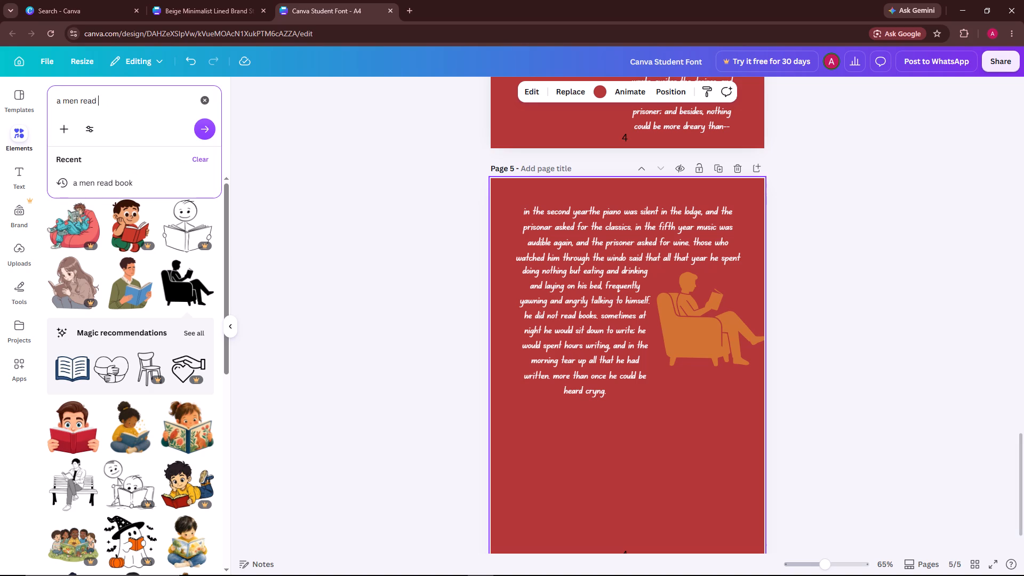
{"action": "type", "text": "a man"}
{"action": "key", "text": "space"}
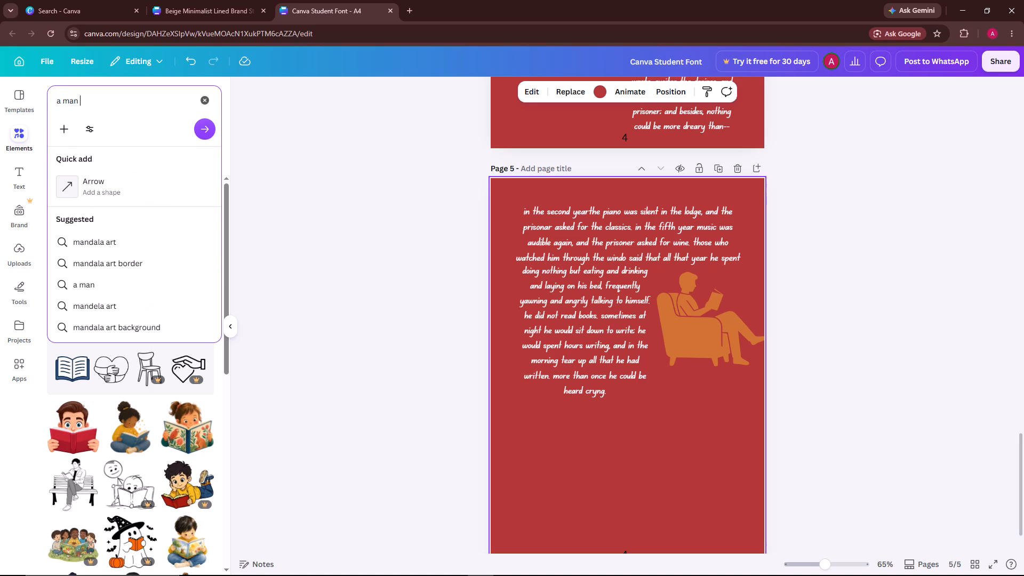
{"action": "type", "text": "drink wine"}
{"action": "key", "text": "Return"}
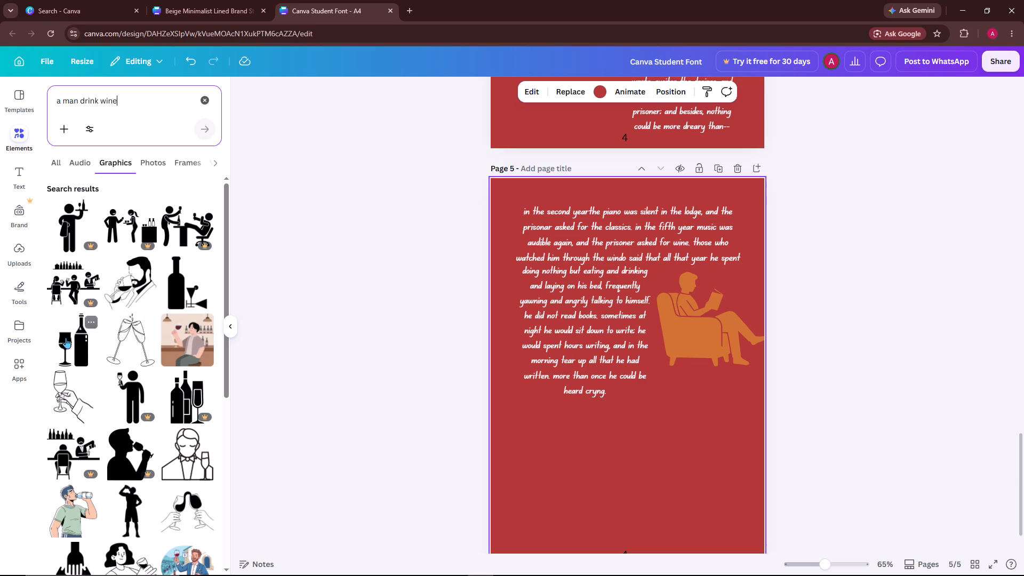
{"action": "left_click_drag", "start_coordinate": [66, 338], "coordinate": [524, 422]}
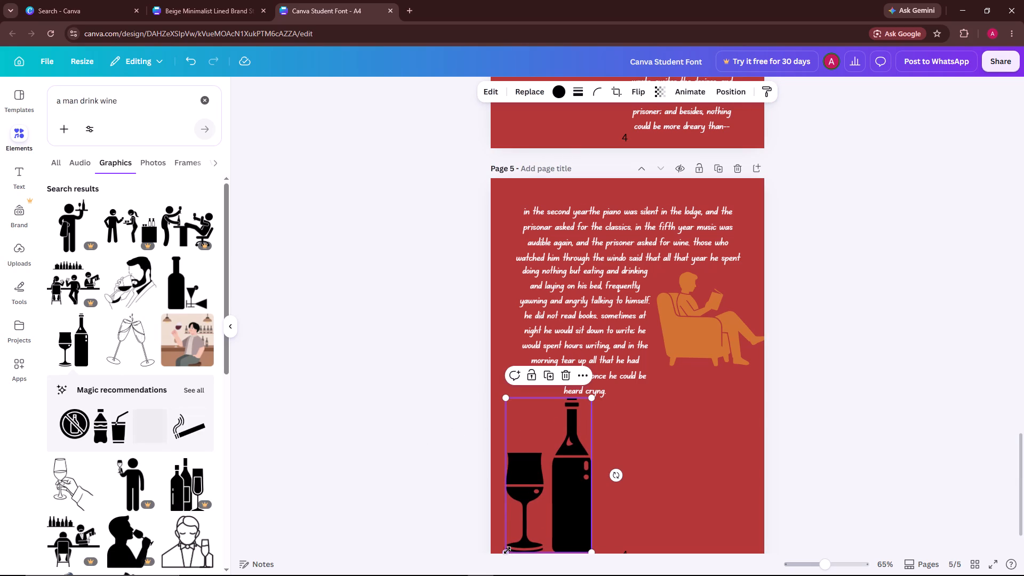
Shrink the wine glass and bottle graphic and position it just below page 5's second paragraph, near the page's bottom-left area.
{"action": "left_click_drag", "start_coordinate": [507, 550], "coordinate": [534, 515]}
{"action": "left_click_drag", "start_coordinate": [547, 471], "coordinate": [547, 490]}
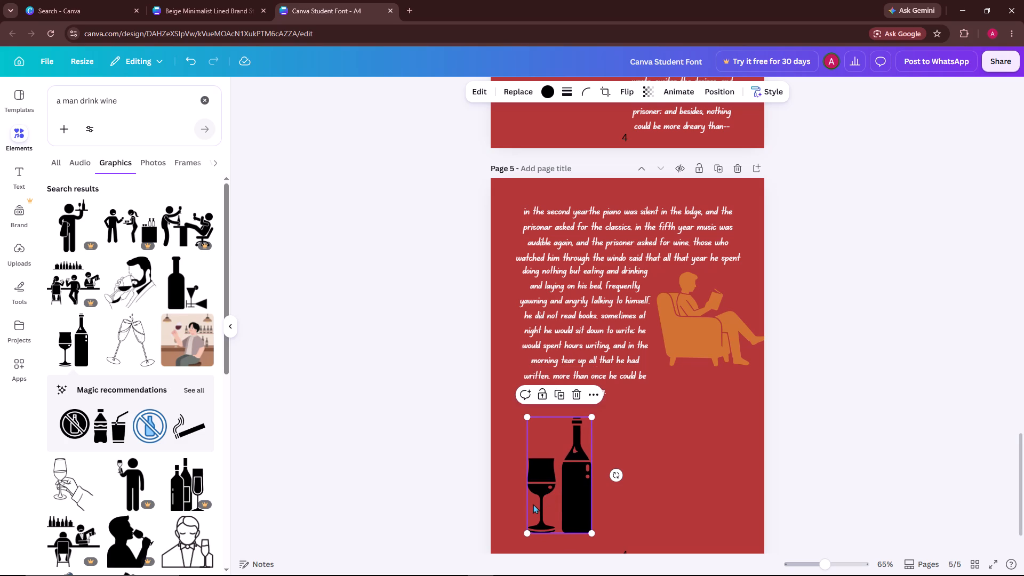
{"action": "left_click", "coordinate": [546, 485]}
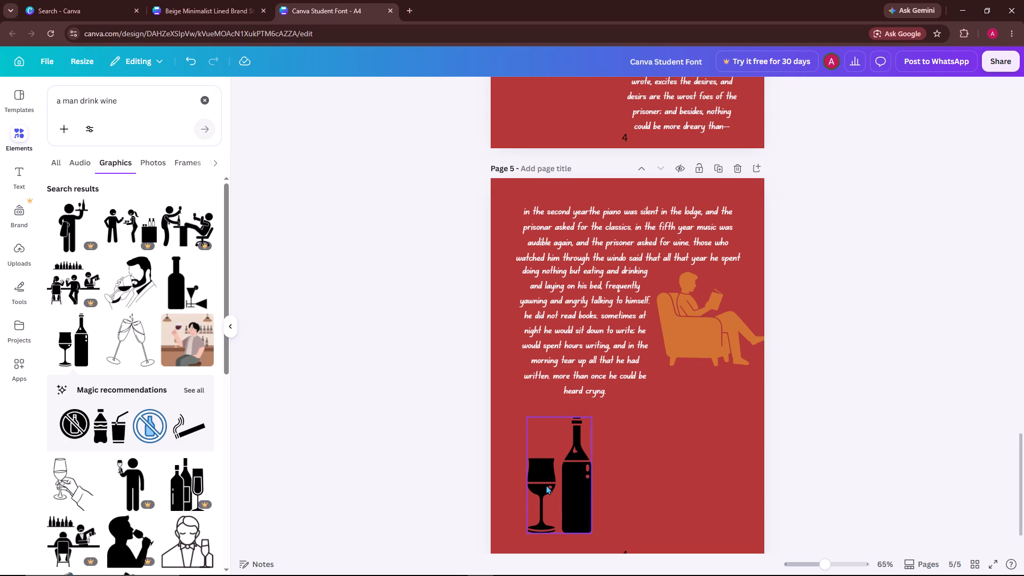
{"action": "left_click", "coordinate": [531, 422]}
{"action": "left_click_drag", "start_coordinate": [528, 418], "coordinate": [523, 417]}
{"action": "left_click", "coordinate": [571, 459]}
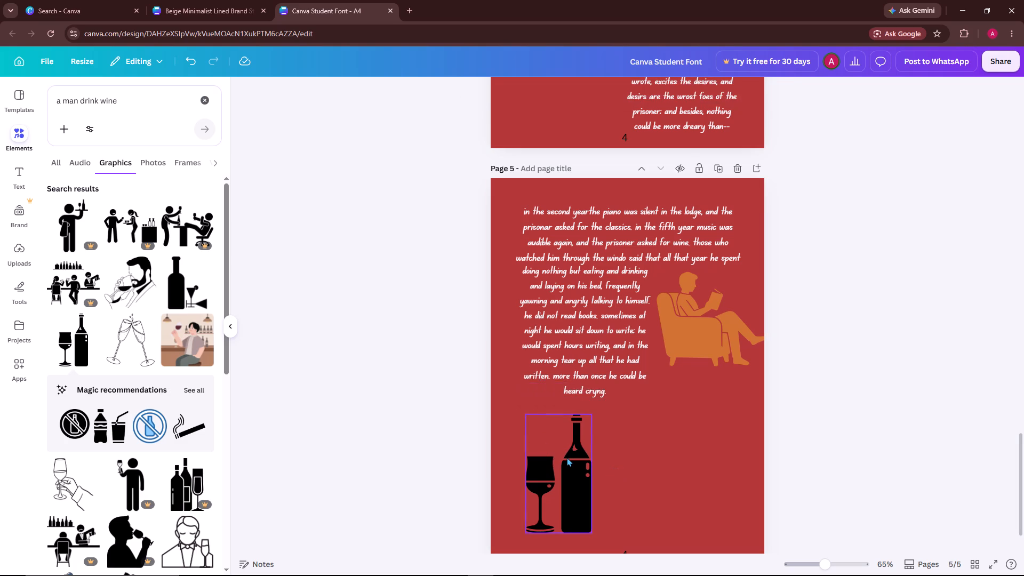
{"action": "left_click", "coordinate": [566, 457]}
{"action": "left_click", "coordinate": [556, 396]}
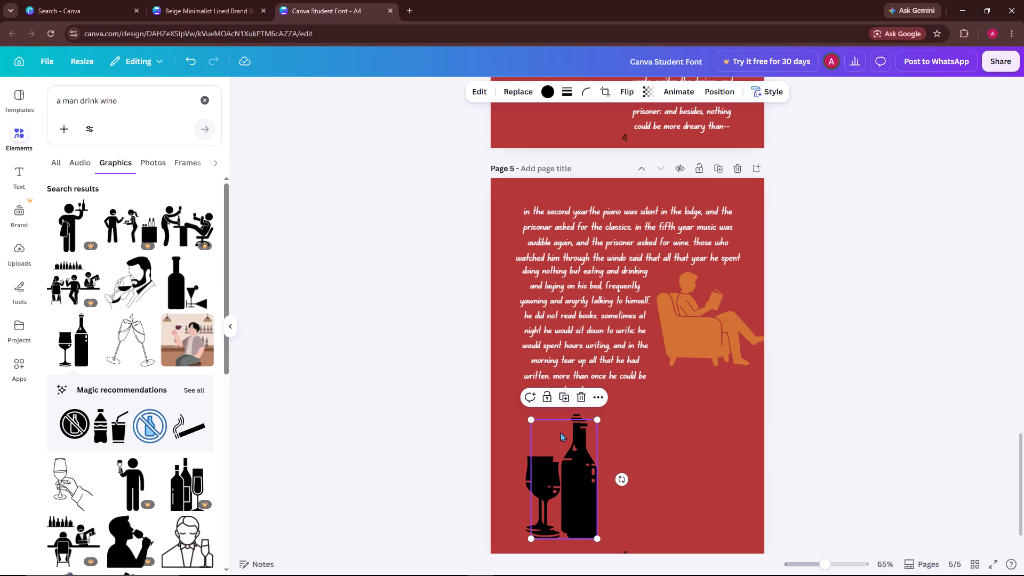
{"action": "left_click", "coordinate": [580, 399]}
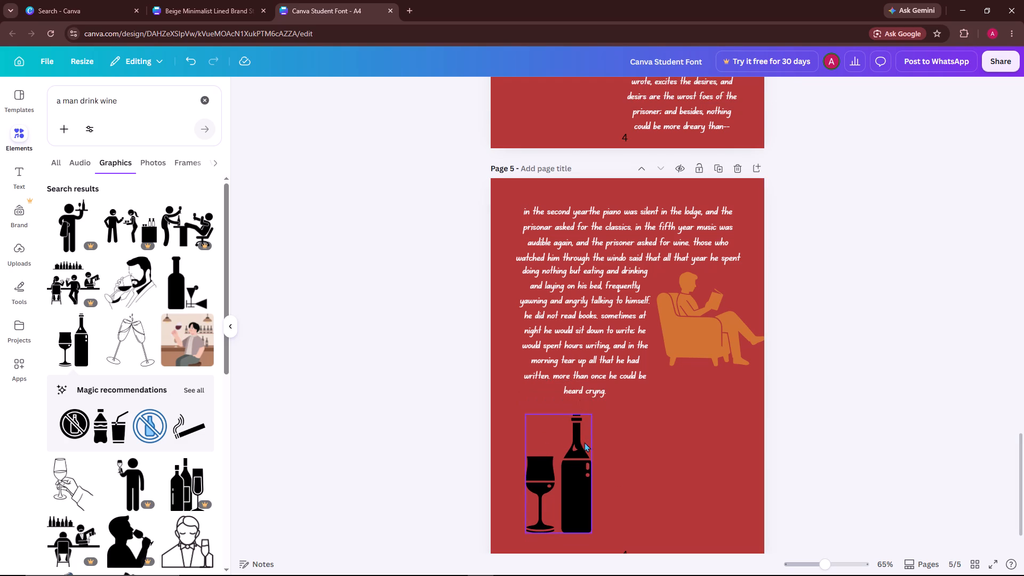
Recolour page 5's wine glass and bottle graphic from black to the dark gold in the money bag's photo colours.
{"action": "left_click", "coordinate": [577, 459]}
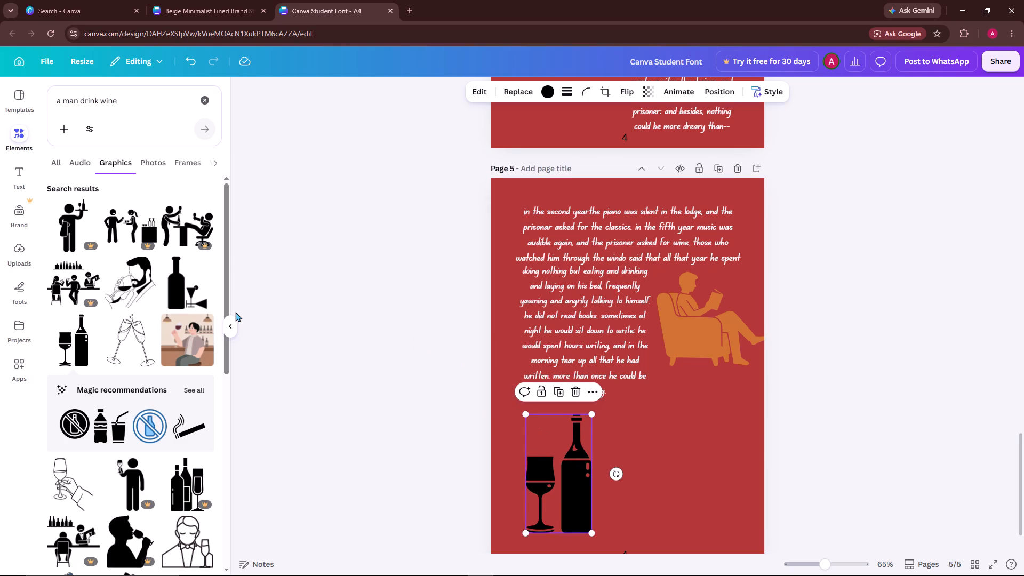
{"action": "left_click", "coordinate": [231, 322]}
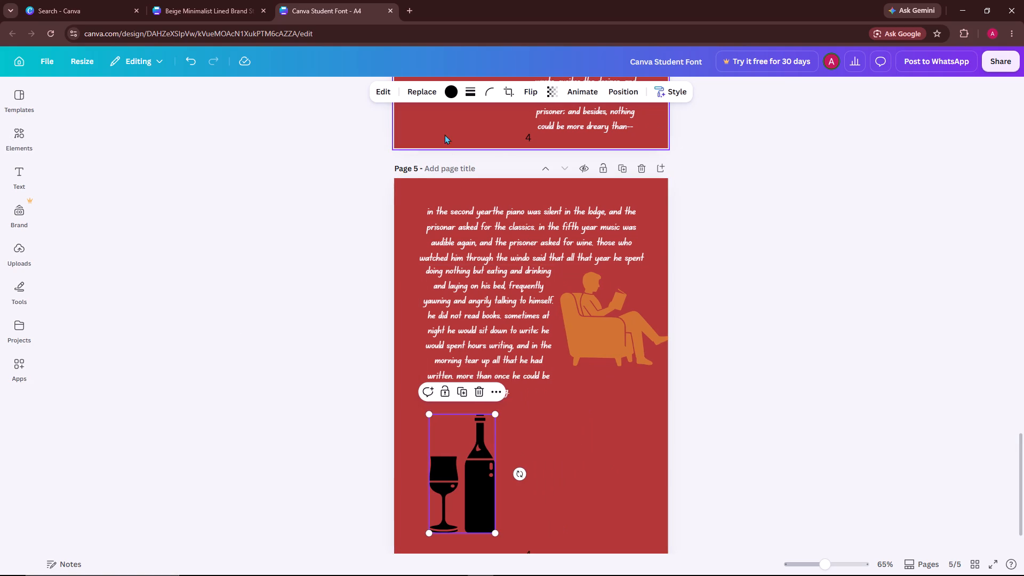
{"action": "left_click", "coordinate": [444, 97]}
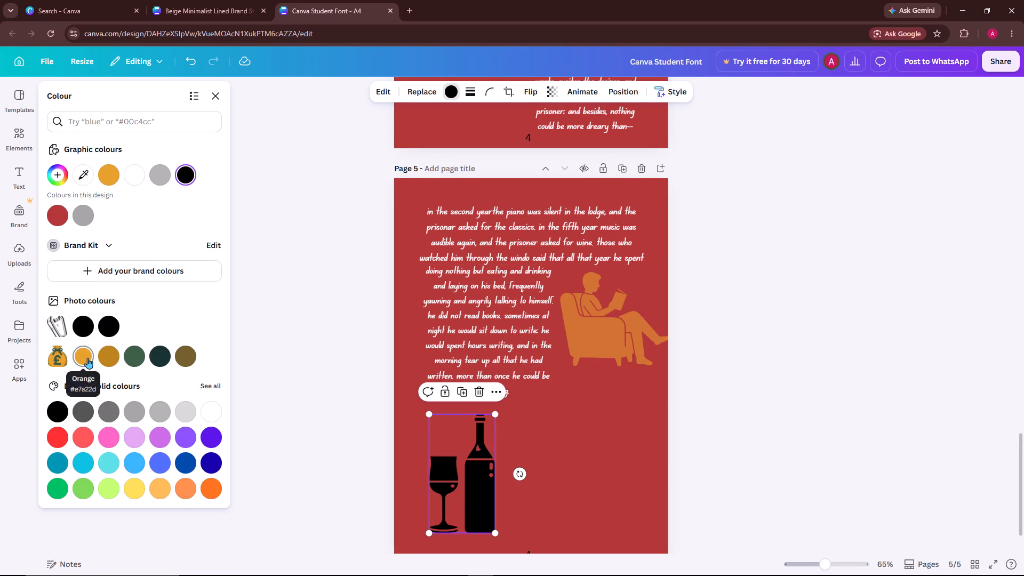
{"action": "left_click", "coordinate": [111, 356]}
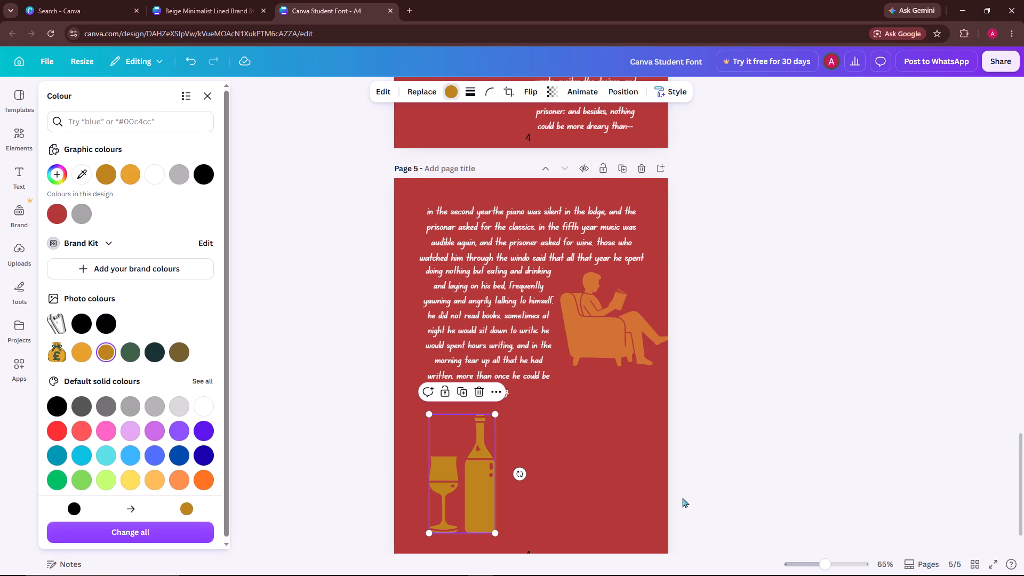
{"action": "left_click", "coordinate": [561, 470]}
Try transparency values of 55 and 65 on the wine glass and bottle graphic, and settle on 75.
{"action": "left_click", "coordinate": [465, 492]}
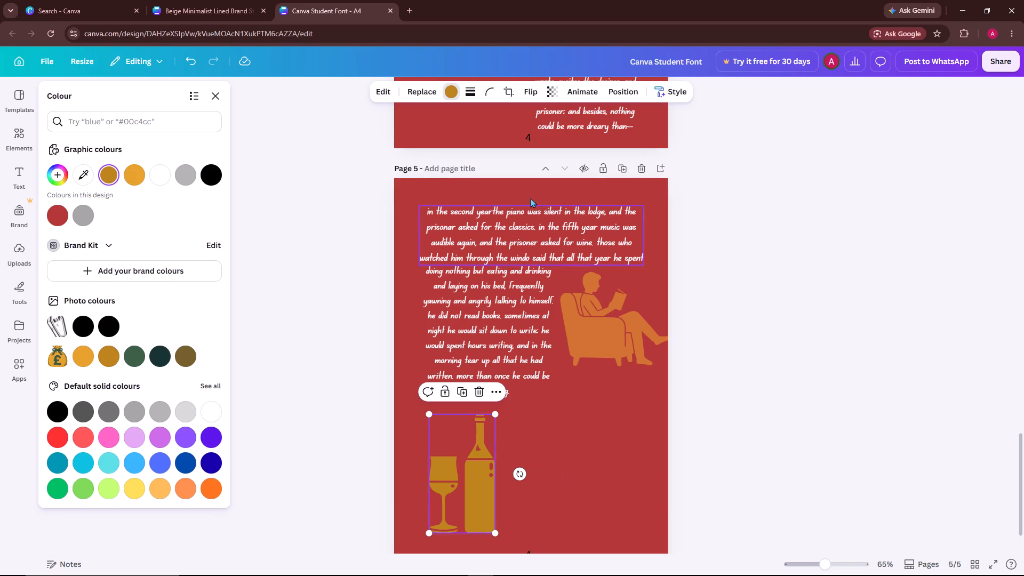
{"action": "left_click", "coordinate": [559, 92]}
{"action": "left_click", "coordinate": [609, 142]}
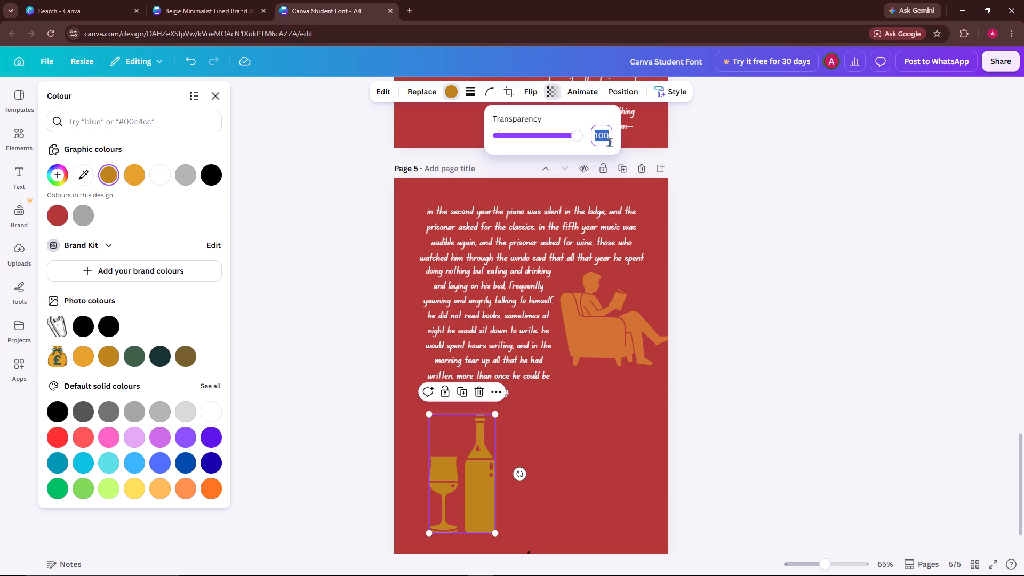
{"action": "type", "text": "55"}
{"action": "key", "text": "Return"}
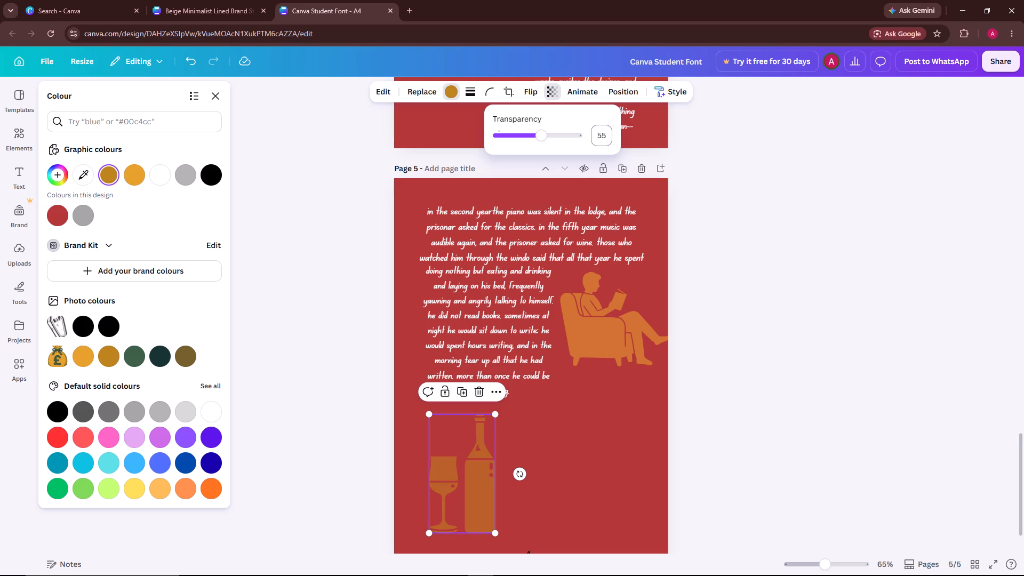
{"action": "left_click", "coordinate": [604, 139]}
{"action": "type", "text": "65"}
{"action": "key", "text": "Return"}
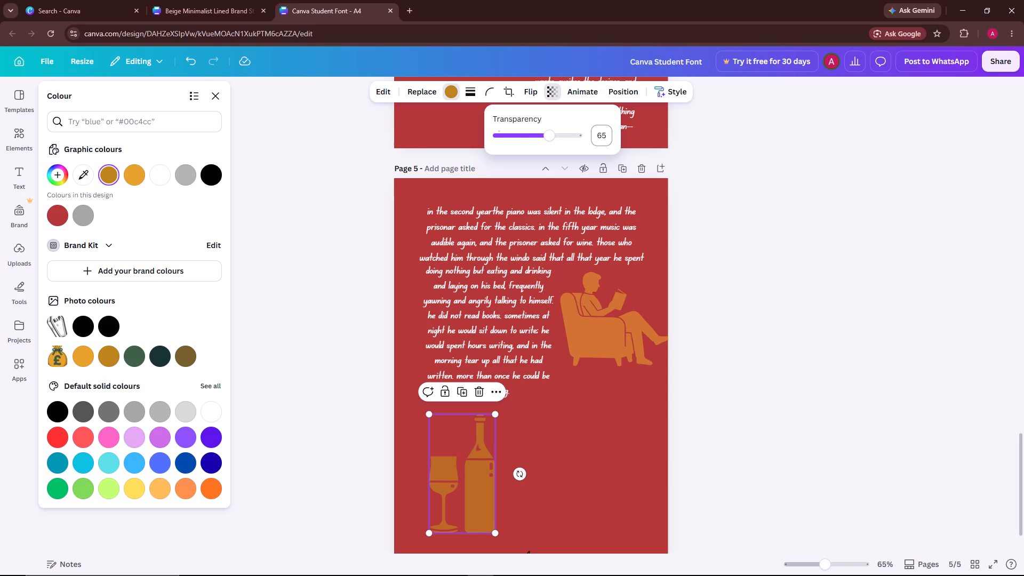
{"action": "left_click", "coordinate": [607, 130]}
{"action": "type", "text": "75"}
{"action": "key", "text": "Return"}
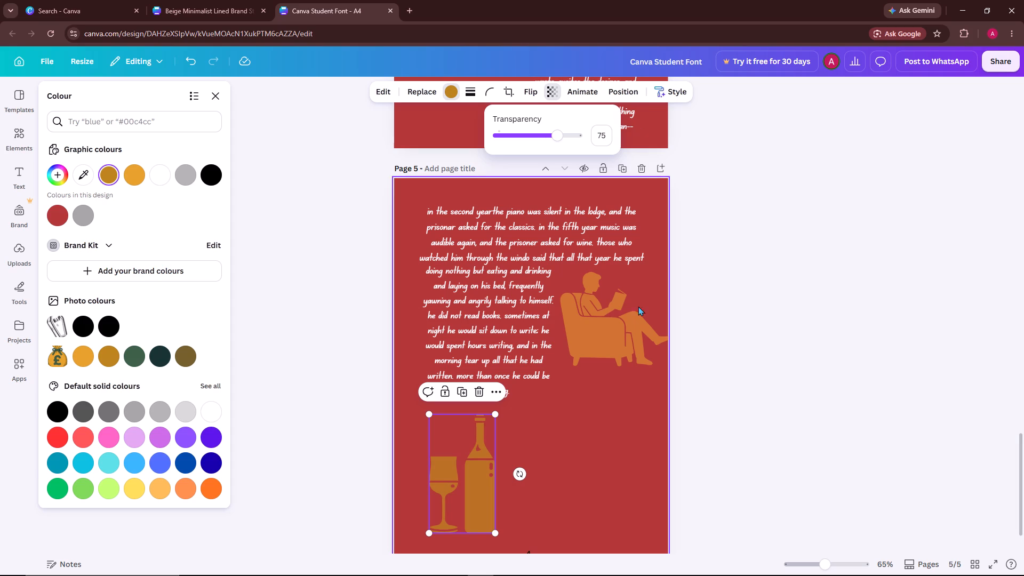
{"action": "left_click", "coordinate": [617, 422]}
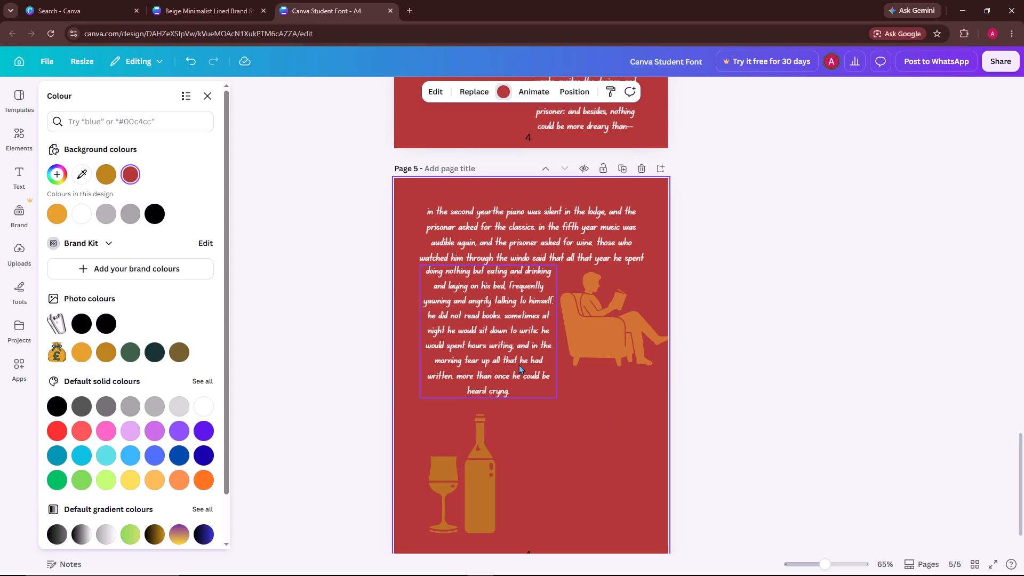
Duplicate page 5's second paragraph and place the copy beside the wine bottle, below the seated reader graphic.
{"action": "left_click", "coordinate": [514, 324]}
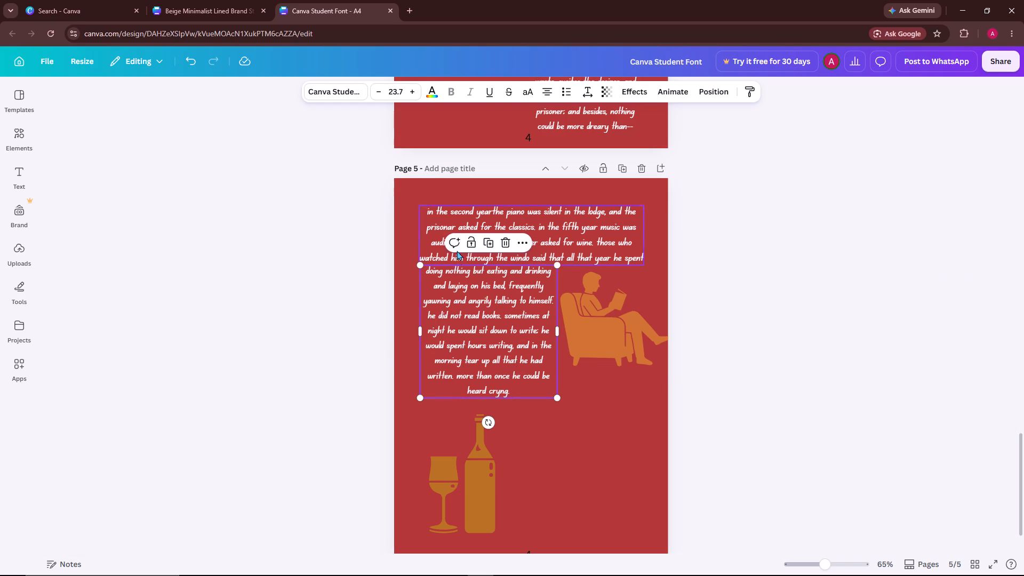
{"action": "left_click", "coordinate": [487, 240]}
{"action": "left_click_drag", "start_coordinate": [488, 325], "coordinate": [553, 376]}
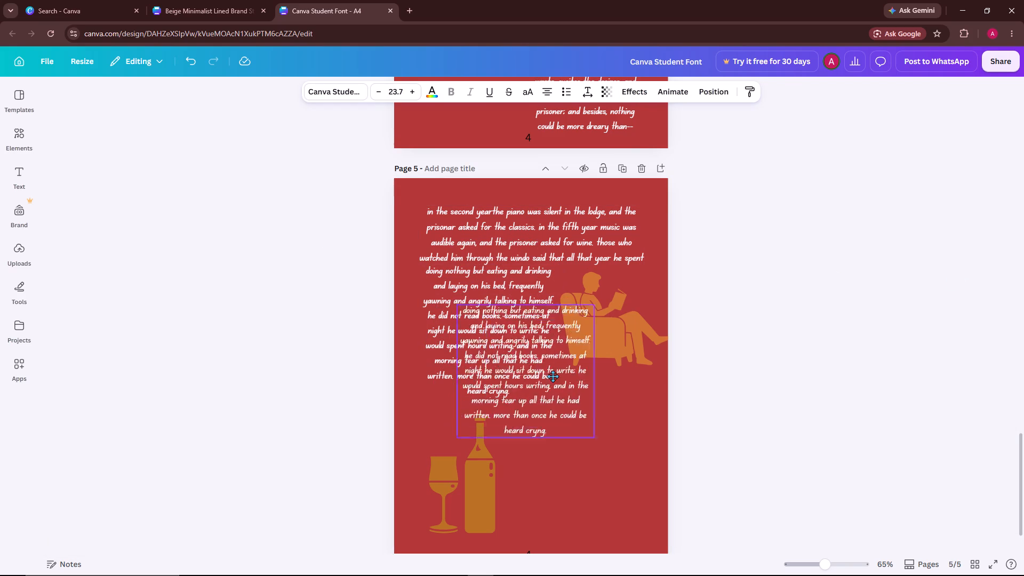
{"action": "left_click_drag", "start_coordinate": [553, 376], "coordinate": [582, 452]}
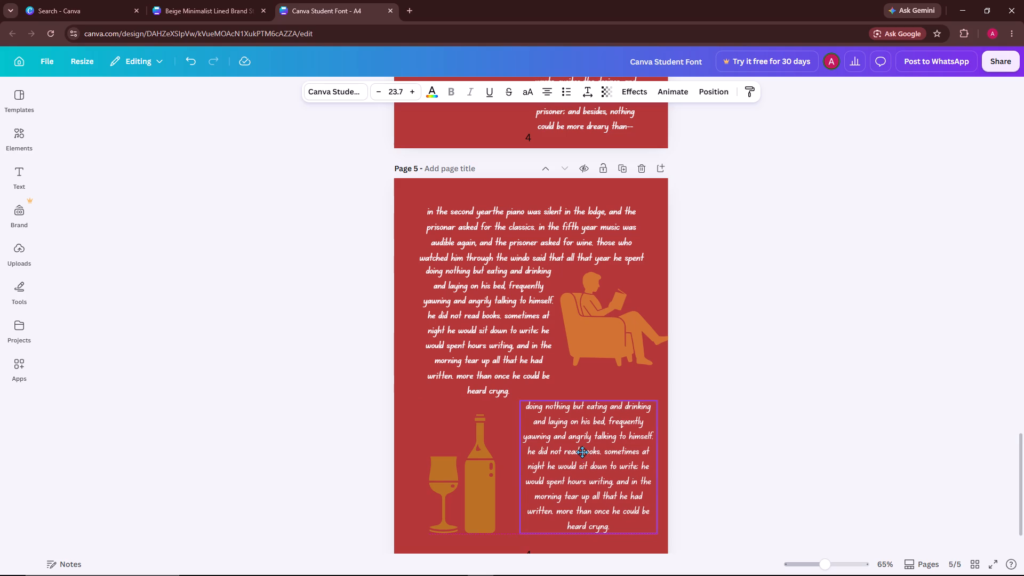
{"action": "left_click_drag", "start_coordinate": [582, 452], "coordinate": [581, 450]}
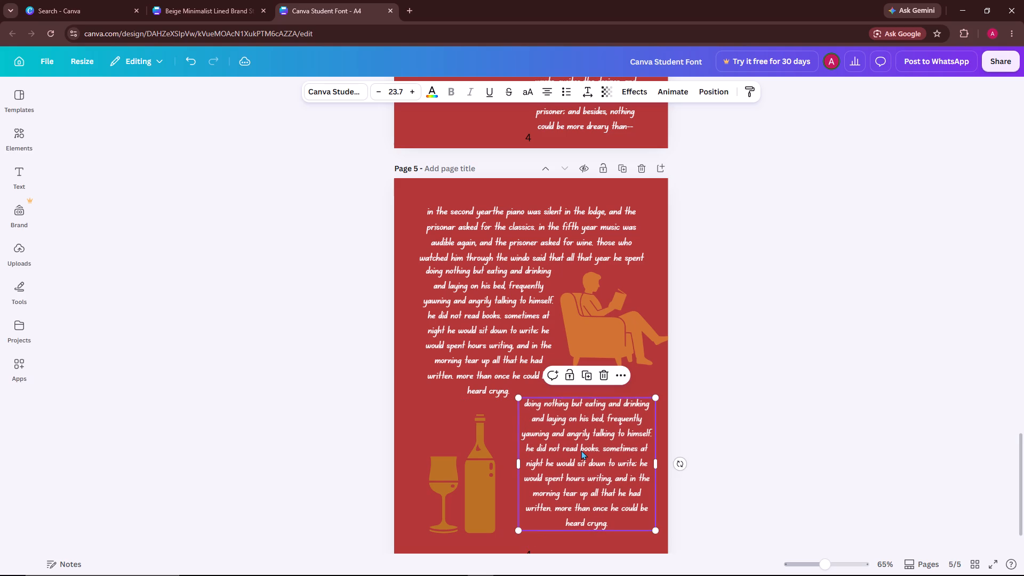
{"action": "left_click", "coordinate": [871, 458]}
Change the page number at the bottom of page 5 to 5.
{"action": "scroll", "coordinate": [569, 476], "scroll_direction": "down", "scroll_amount": 1}
{"action": "scroll", "coordinate": [512, 452], "scroll_direction": "up", "scroll_amount": 3}
{"action": "scroll", "coordinate": [511, 443], "scroll_direction": "down", "scroll_amount": 4}
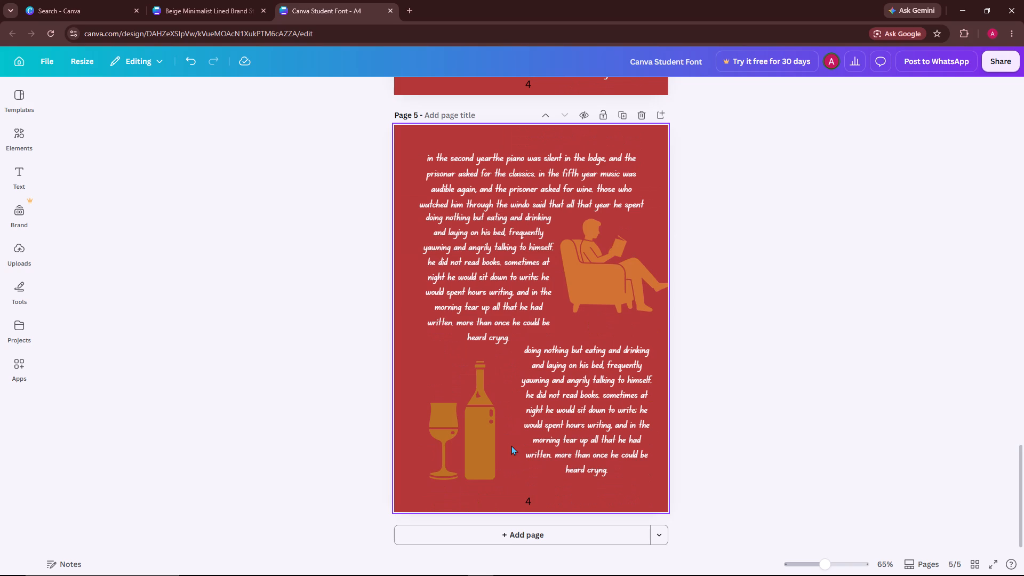
{"action": "left_click", "coordinate": [531, 502]}
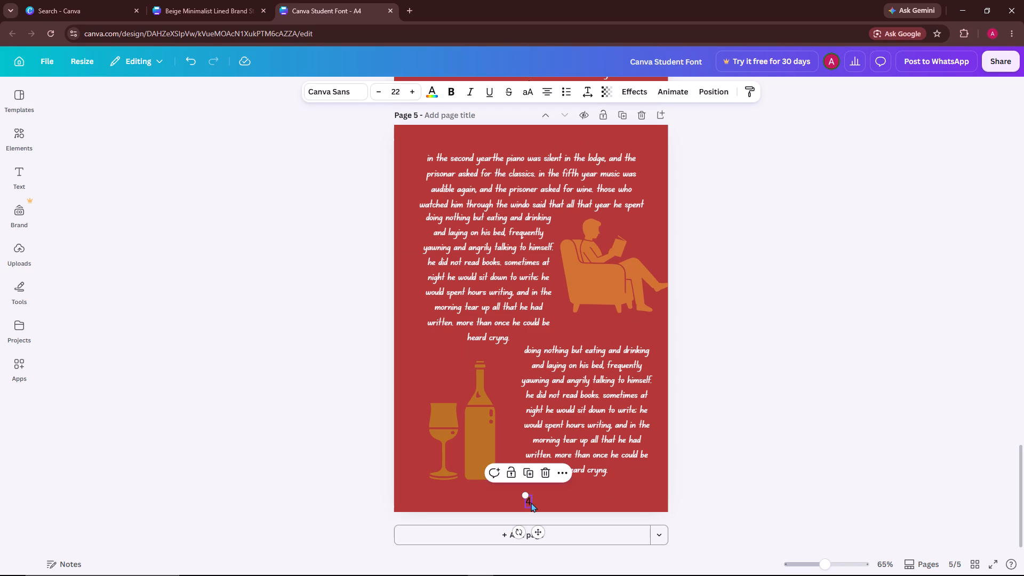
{"action": "left_click", "coordinate": [531, 502]}
{"action": "key", "text": "5"}
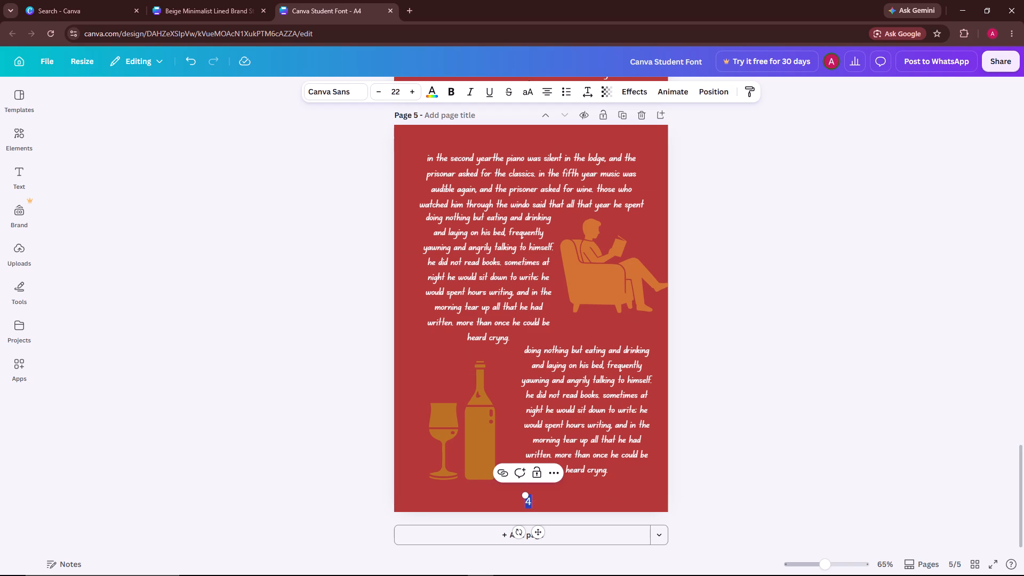
{"action": "key", "text": "Return"}
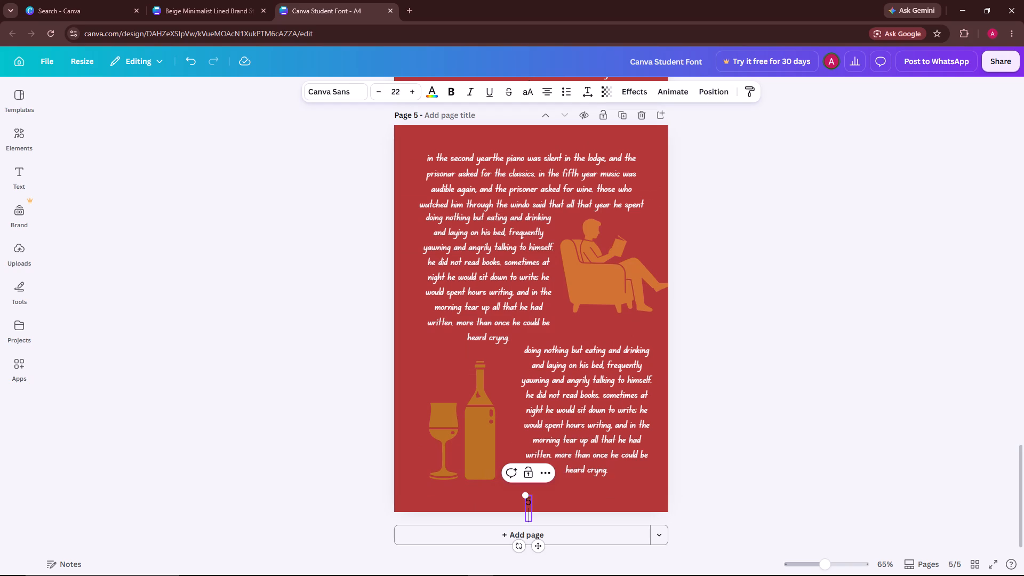
{"action": "key", "text": "BackSpace"}
{"action": "left_click", "coordinate": [762, 409]}
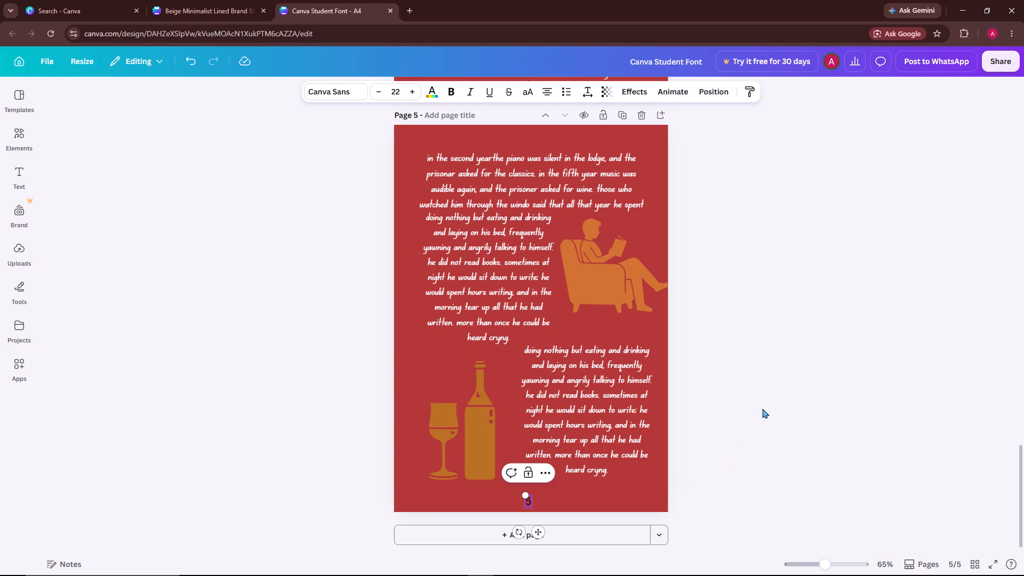
Replace the text of the duplicated paragraph beside the wine bottle with "in the second half of the sixth year the".
{"action": "left_click", "coordinate": [589, 390]}
{"action": "left_click", "coordinate": [589, 390]}
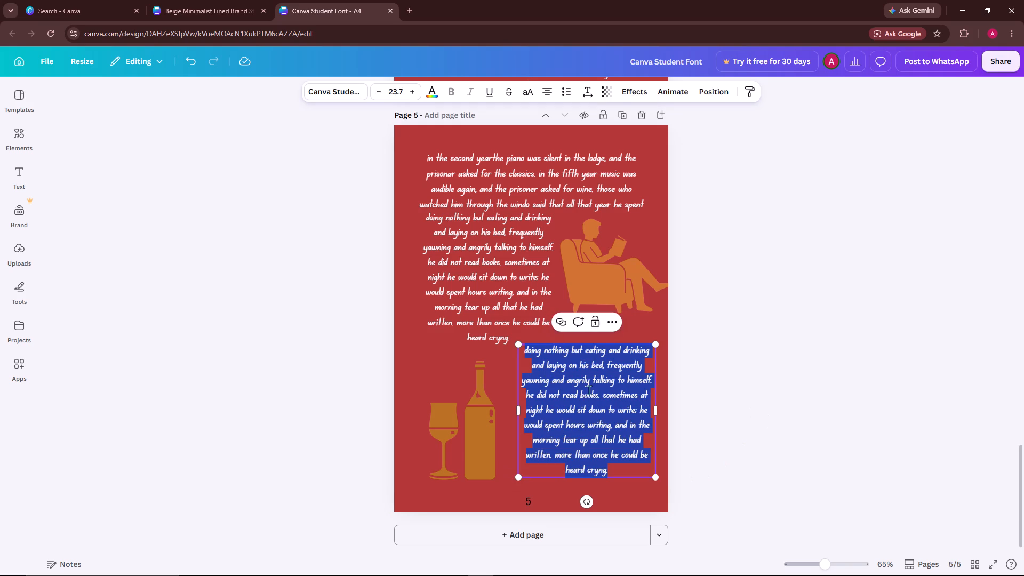
{"action": "key", "text": "BackSpace"}
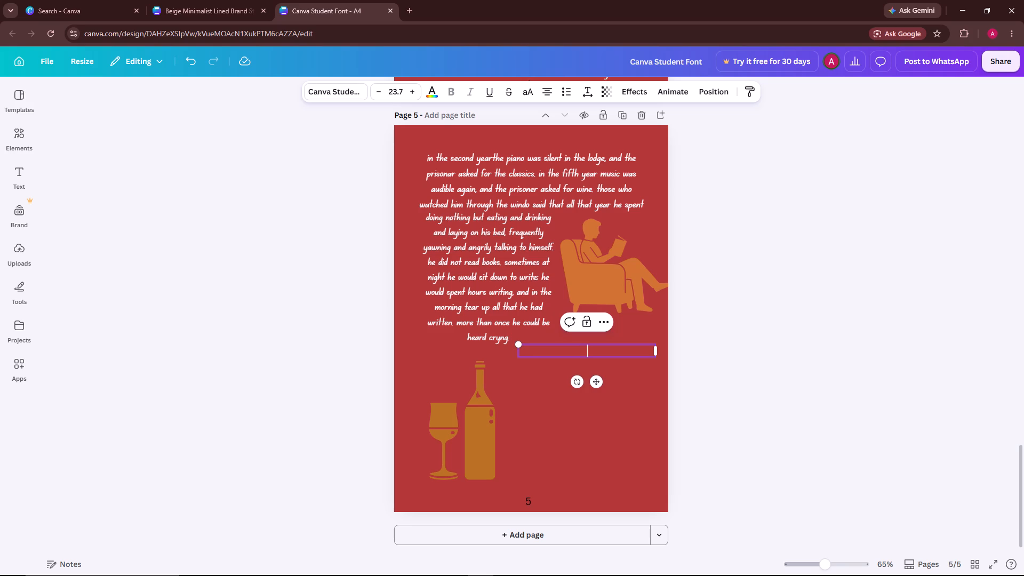
{"action": "type", "text": "in the second half"}
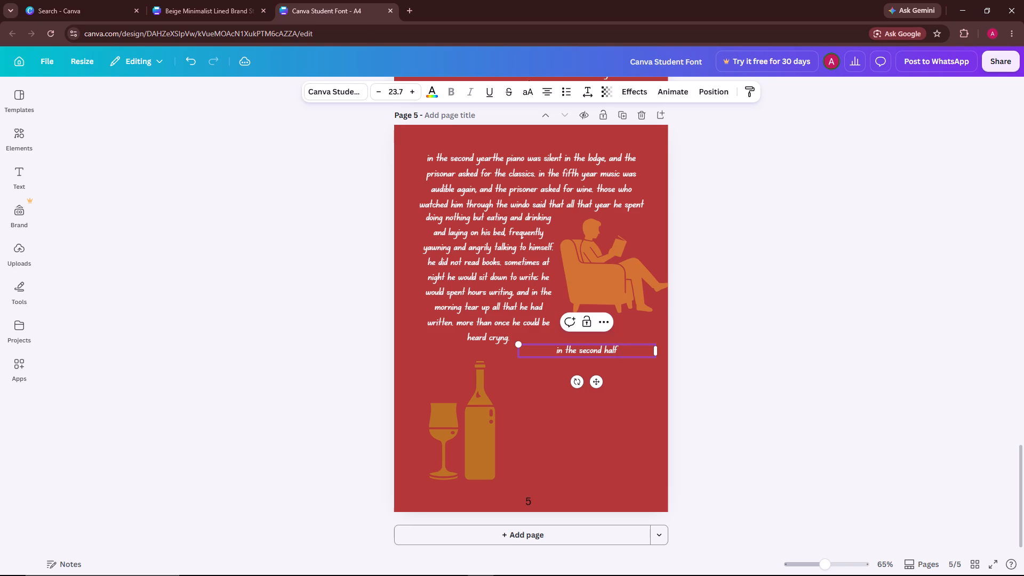
{"action": "key", "text": "space"}
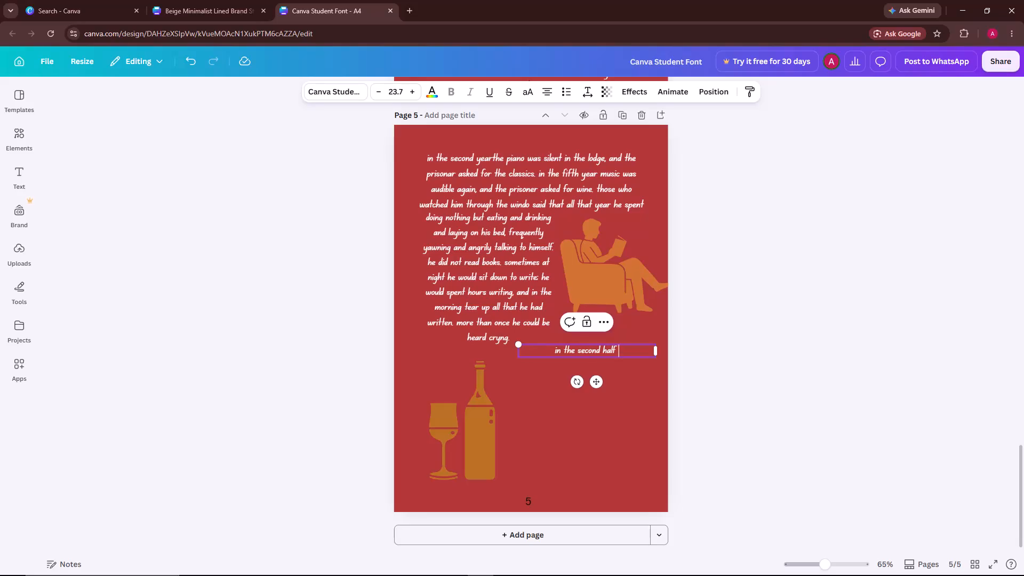
{"action": "type", "text": "of the"}
{"action": "key", "text": "space"}
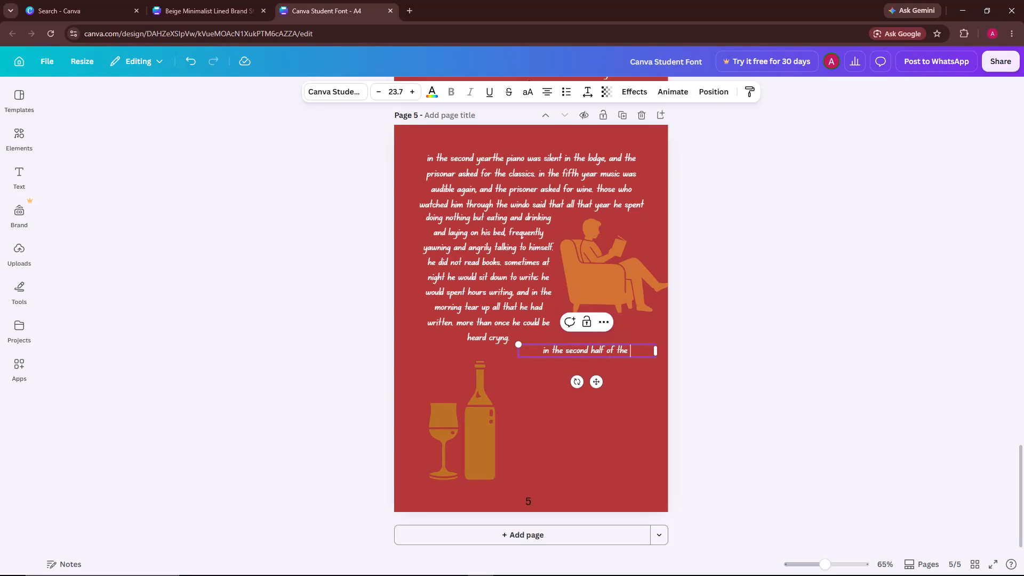
{"action": "type", "text": "si"}
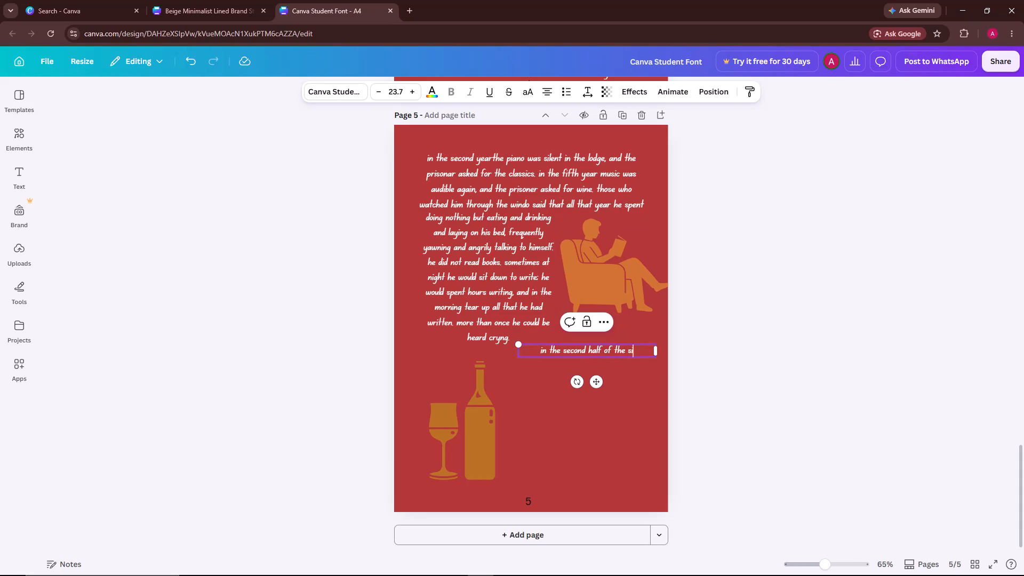
{"action": "key", "text": "x"}
{"action": "type", "text": "th"}
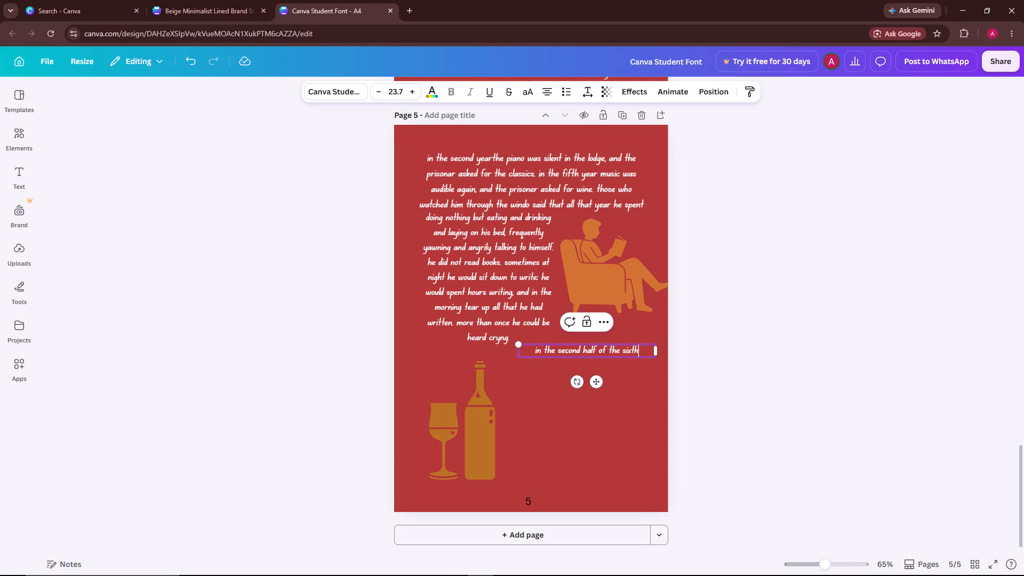
{"action": "key", "text": "space"}
{"action": "type", "text": "year"}
{"action": "key", "text": "space"}
{"action": "type", "text": "the"}
{"action": "key", "text": "space"}
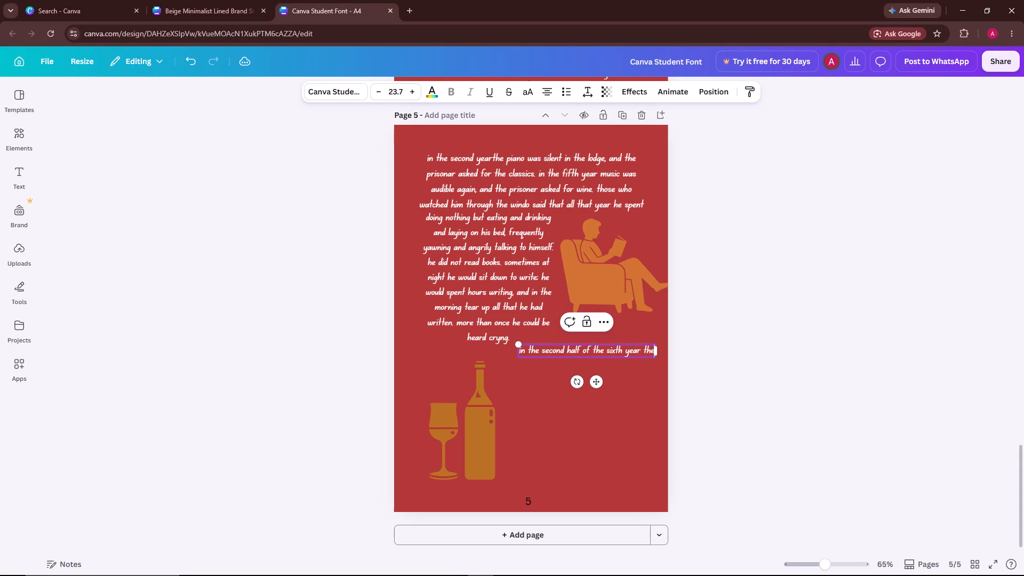
Continue the third paragraph on page 5, beside the wine bottle, with "prisoners began zealously studying".
{"action": "key", "text": "o"}
{"action": "key", "text": "BackSpace"}
{"action": "type", "text": "pri"}
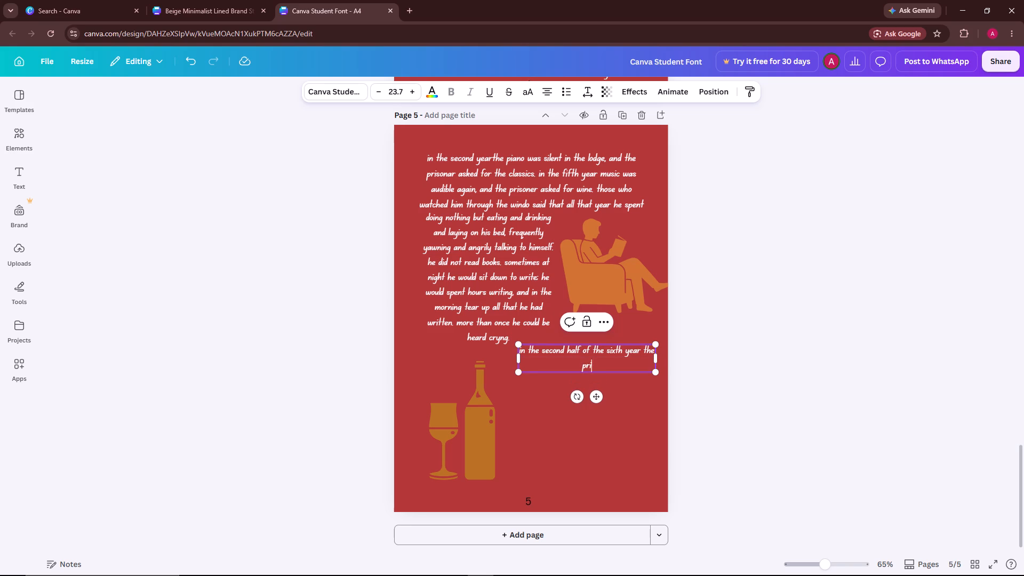
{"action": "type", "text": "so"}
{"action": "type", "text": "ners"}
{"action": "key", "text": "space"}
{"action": "type", "text": "beg"}
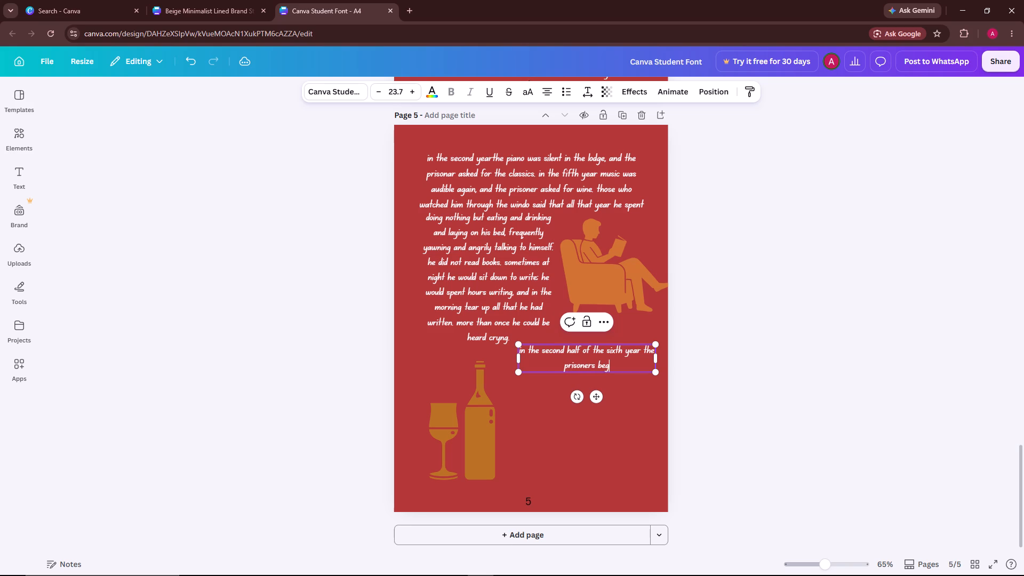
{"action": "type", "text": "an"}
{"action": "key", "text": "space"}
{"action": "type", "text": "zo"}
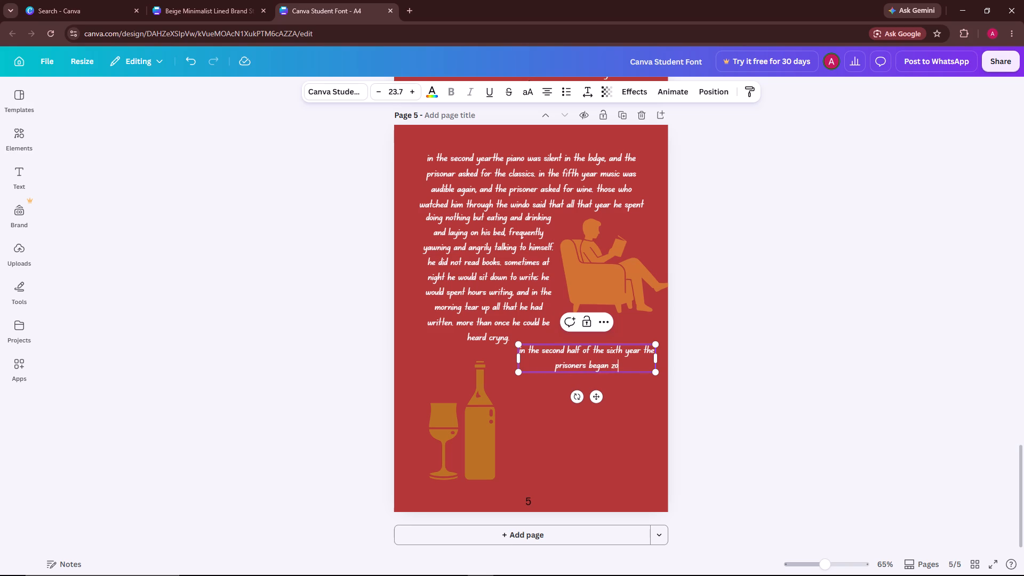
{"action": "key", "text": "BackSpace"}
{"action": "key", "text": "e"}
{"action": "type", "text": "alo"}
{"action": "type", "text": "us"}
{"action": "type", "text": "ly st"}
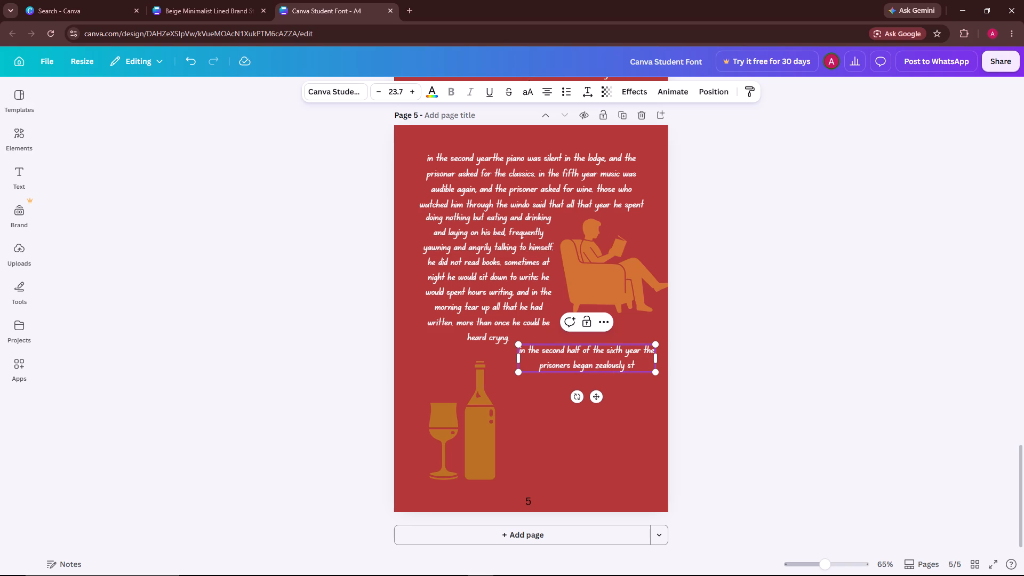
{"action": "type", "text": "udy"}
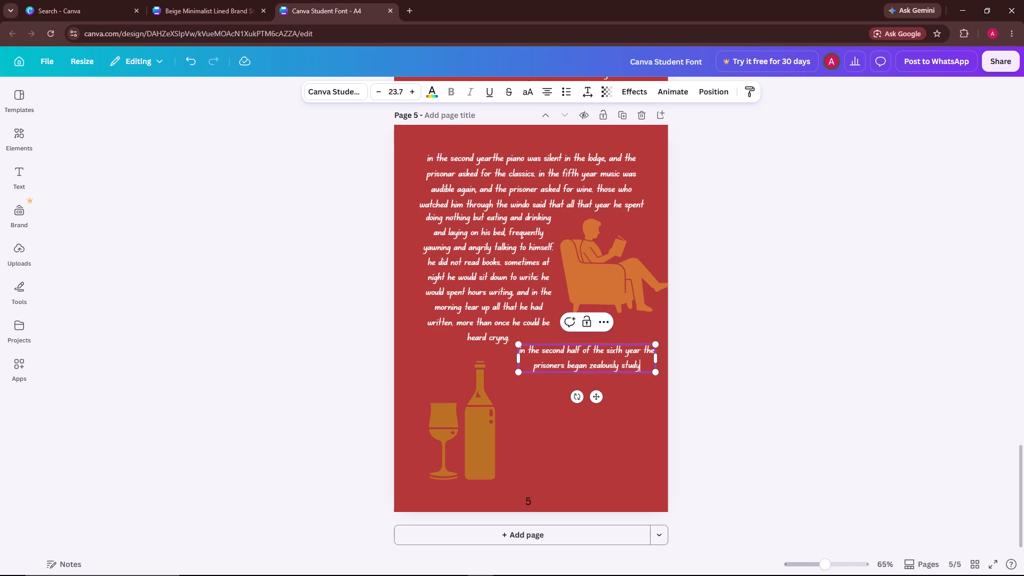
{"action": "type", "text": "ing"}
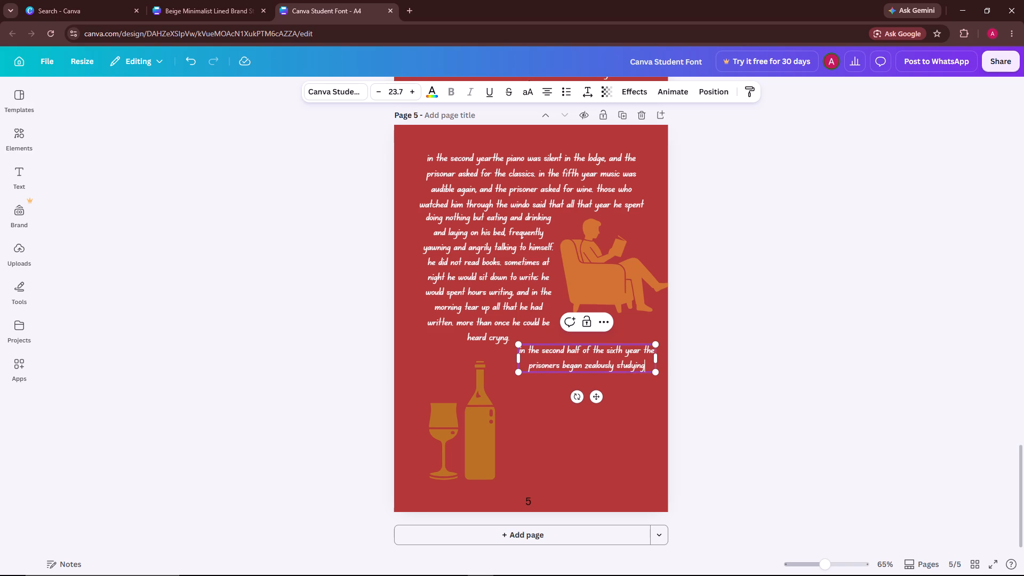
{"action": "key", "text": "space"}
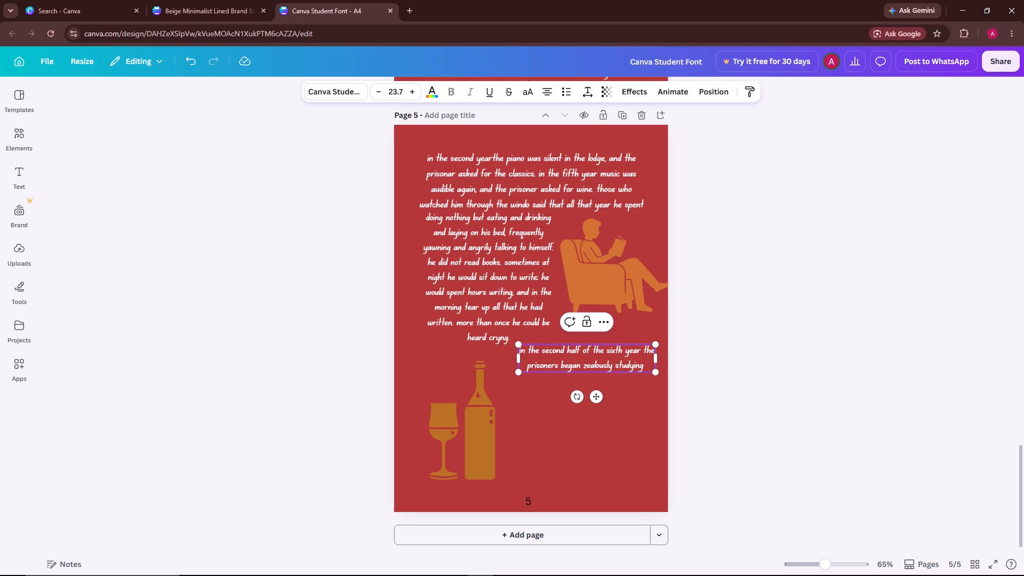
Complete the third paragraph's first sentence with "languagees, philoshophy, and histry.".
{"action": "type", "text": "language"}
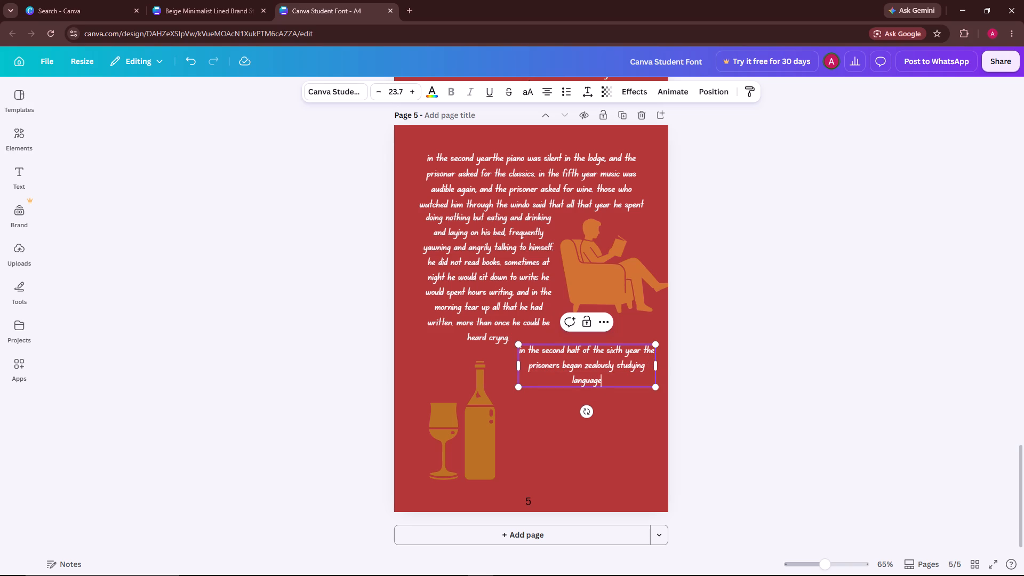
{"action": "type", "text": "es"}
{"action": "key", "text": "space"}
{"action": "key", "text": "BackSpace"}
{"action": "type", "text": ","}
{"action": "key", "text": "space"}
{"action": "type", "text": "phil"}
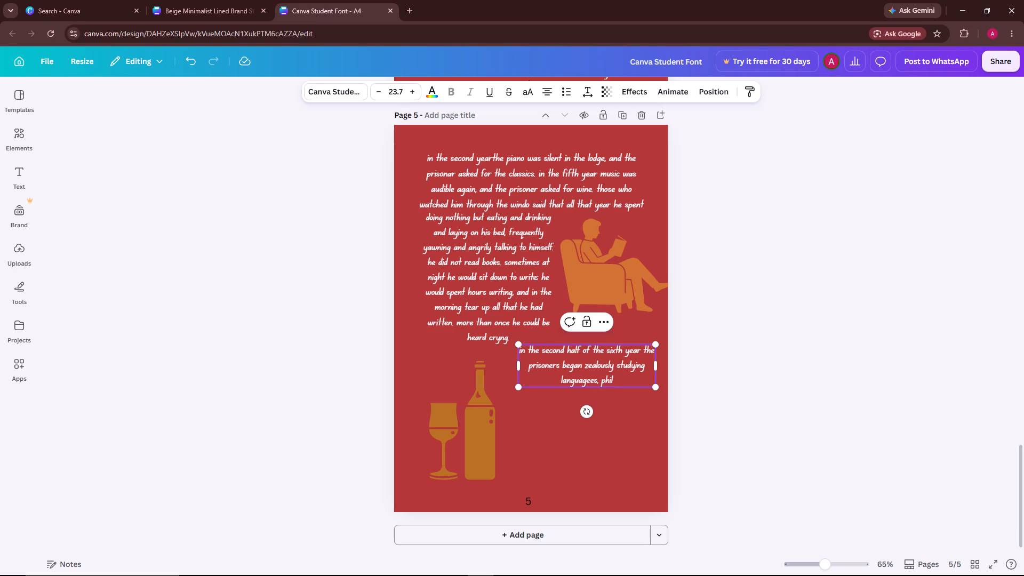
{"action": "key", "text": "o"}
{"action": "type", "text": "sh"}
{"action": "type", "text": "op"}
{"action": "type", "text": "hy"}
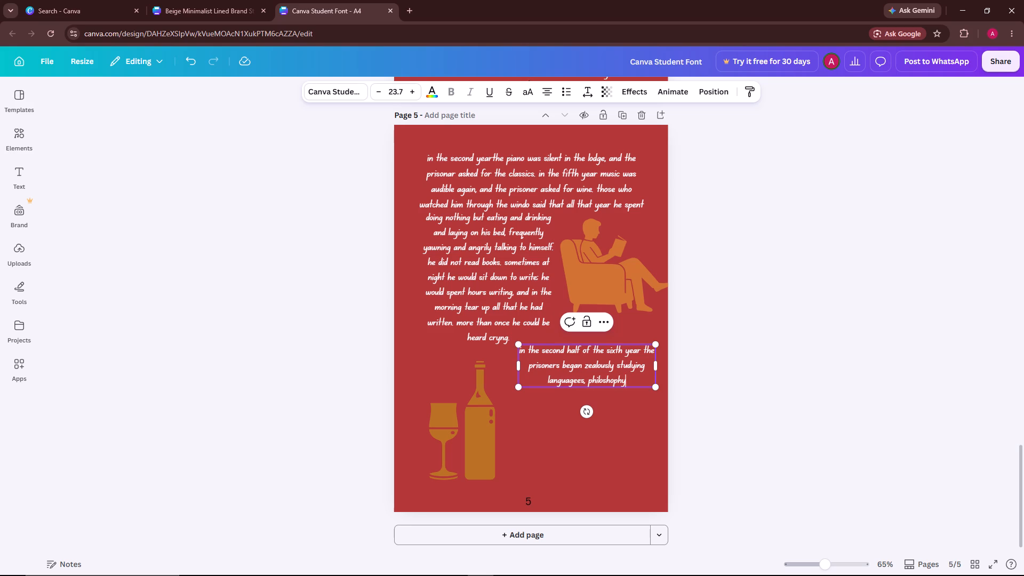
{"action": "type", "text": ","}
{"action": "key", "text": "space"}
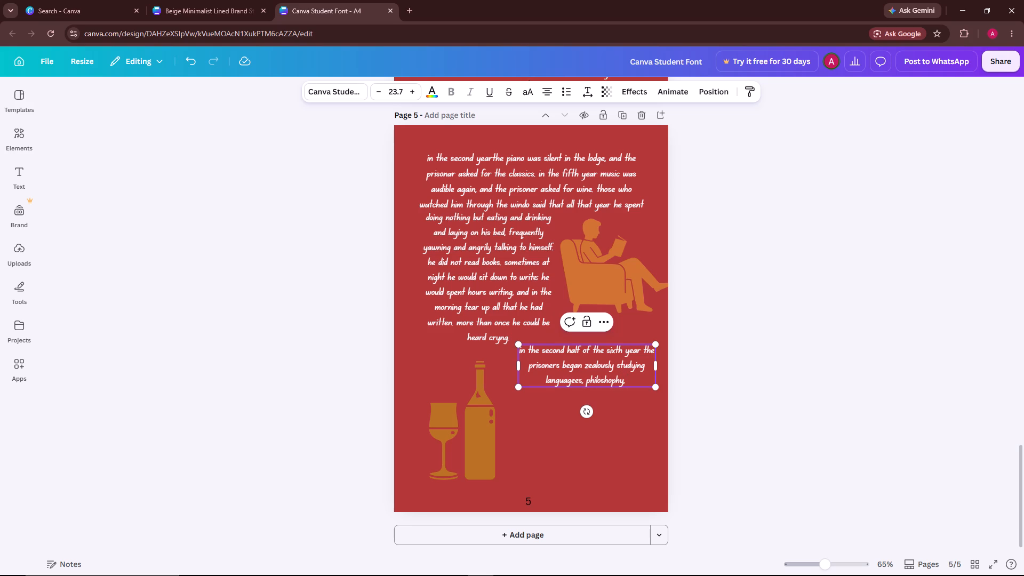
{"action": "type", "text": "and"}
{"action": "key", "text": "space"}
{"action": "type", "text": "histry,"}
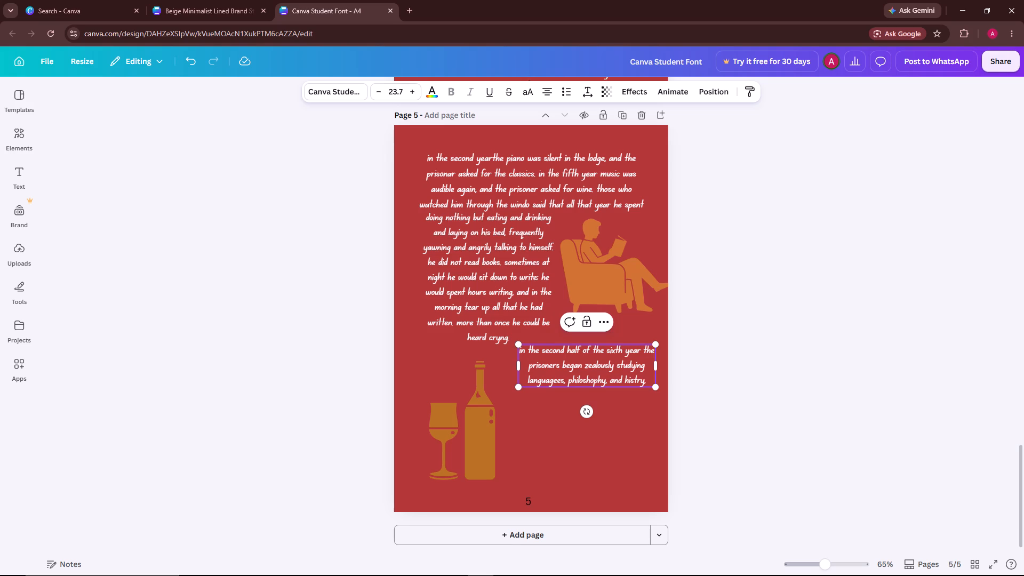
{"action": "key", "text": "BackSpace"}
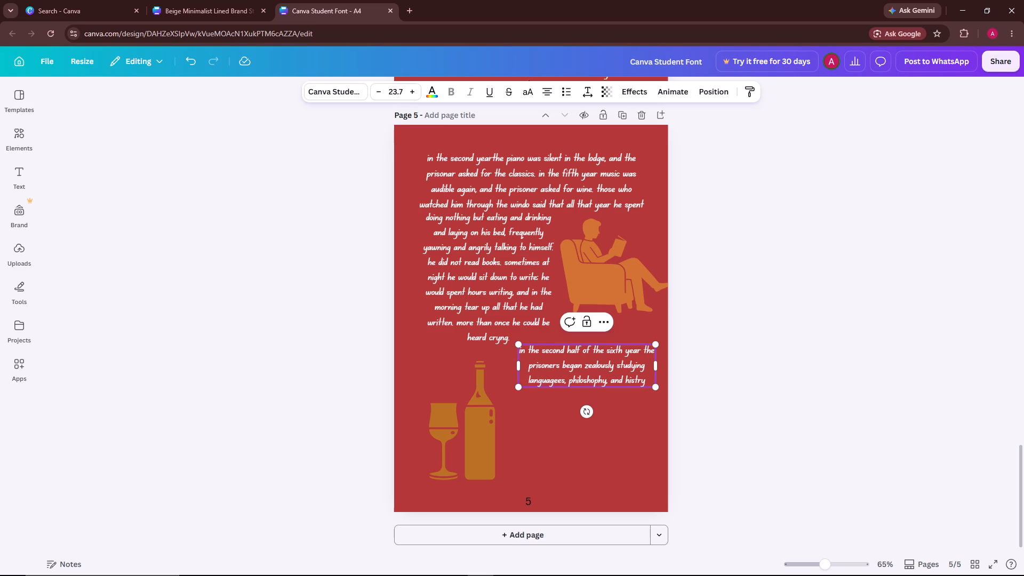
{"action": "key", "text": "period"}
{"action": "key", "text": "space"}
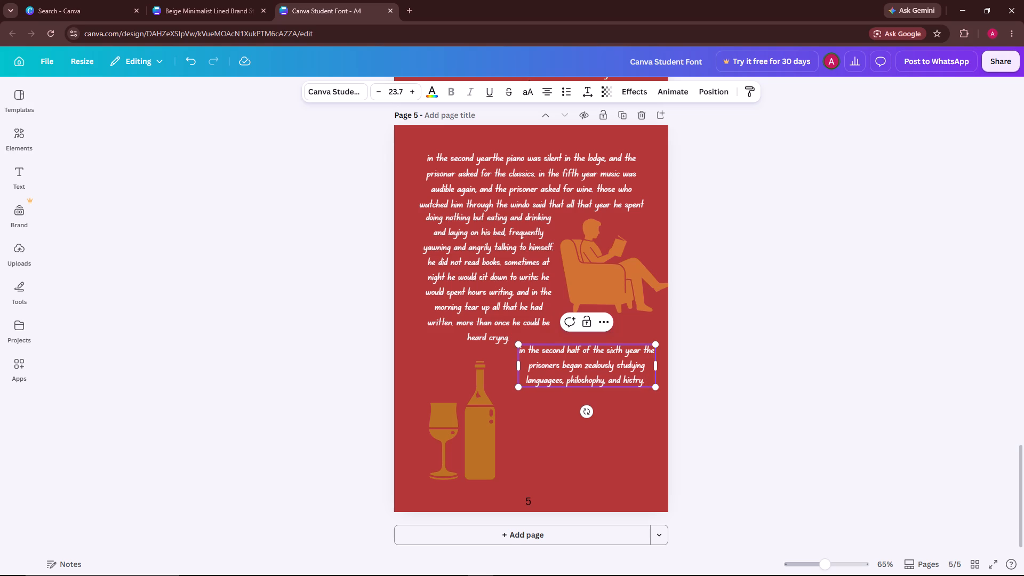
Start the second sentence of page 5's third paragraph, beside the wine bottle, with "he threw himself".
{"action": "type", "text": "he"}
{"action": "key", "text": "space"}
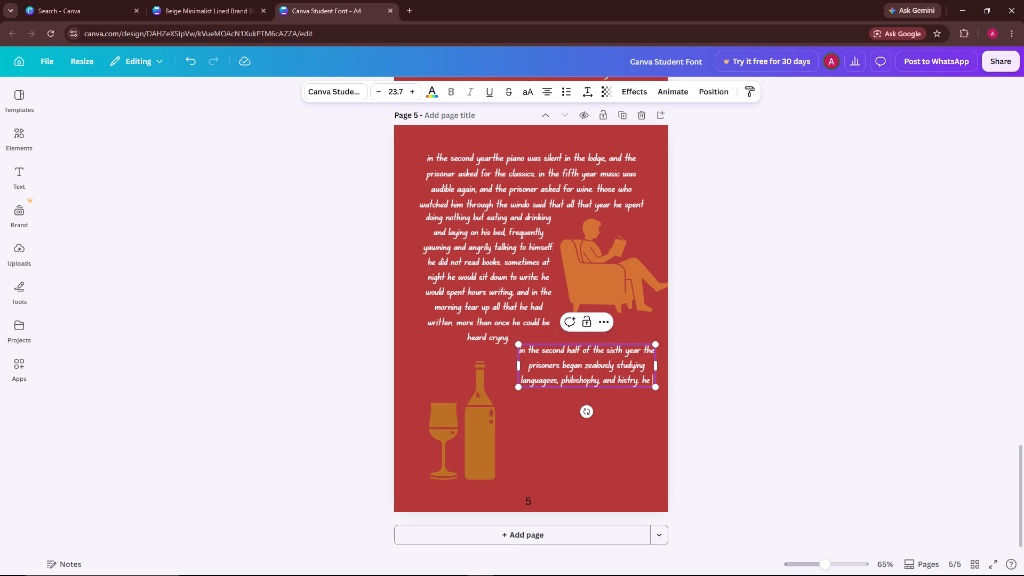
{"action": "key", "text": "t"}
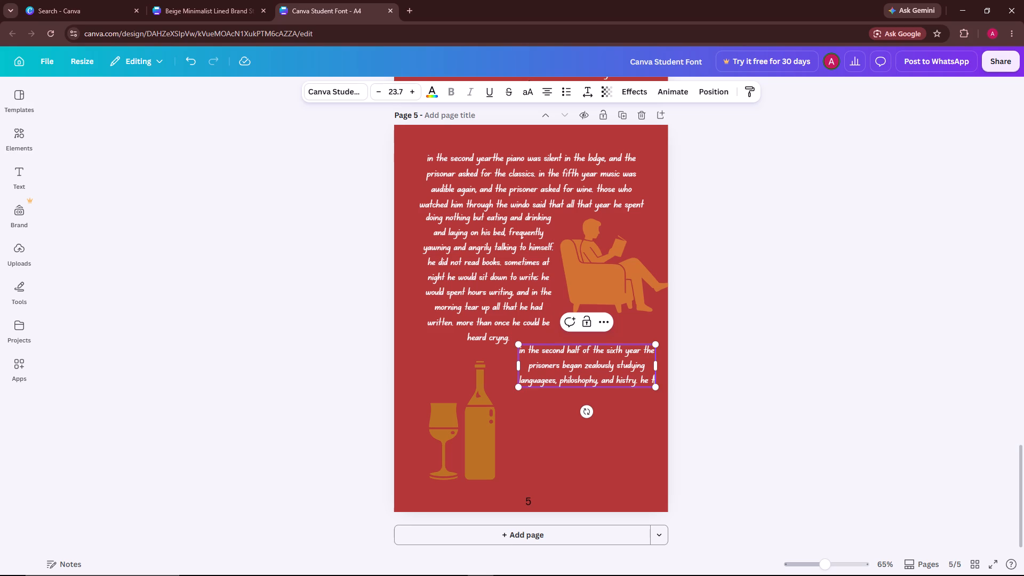
{"action": "key", "text": "h"}
{"action": "key", "text": "e"}
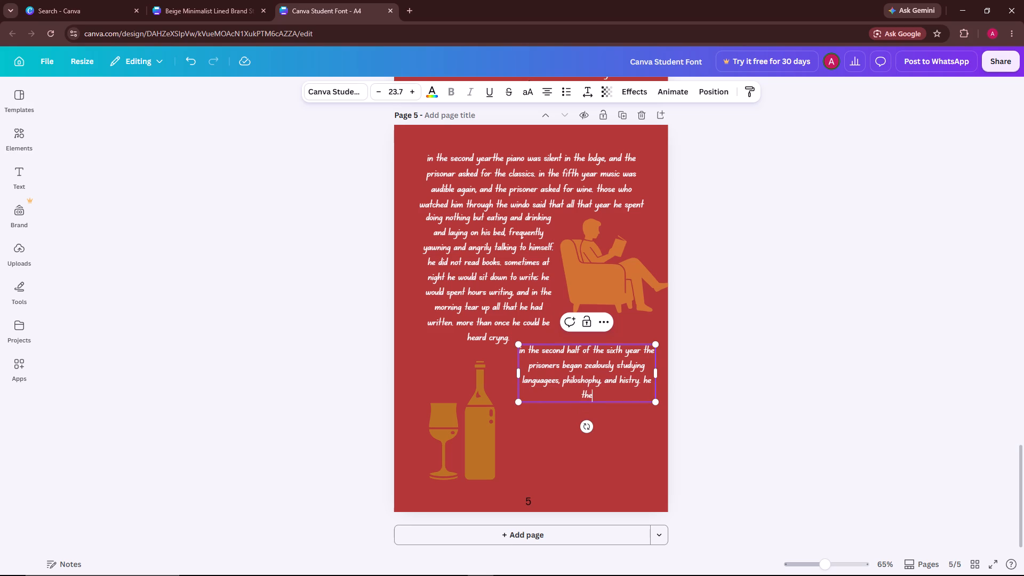
{"action": "key", "text": "BackSpace"}
{"action": "type", "text": "re"}
{"action": "key", "text": "w"}
{"action": "key", "text": "space"}
{"action": "type", "text": "himself"}
{"action": "key", "text": "space"}
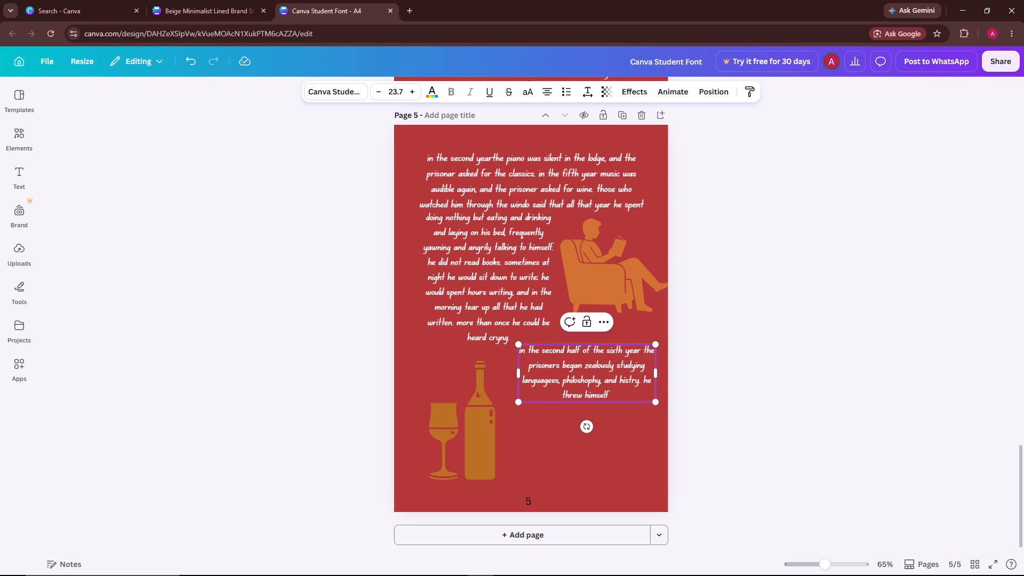
Continue the third paragraph on page 5 after "he threw himself" with "eagerly into these studies".
{"action": "key", "text": "e"}
{"action": "type", "text": "ag"}
{"action": "type", "text": "er"}
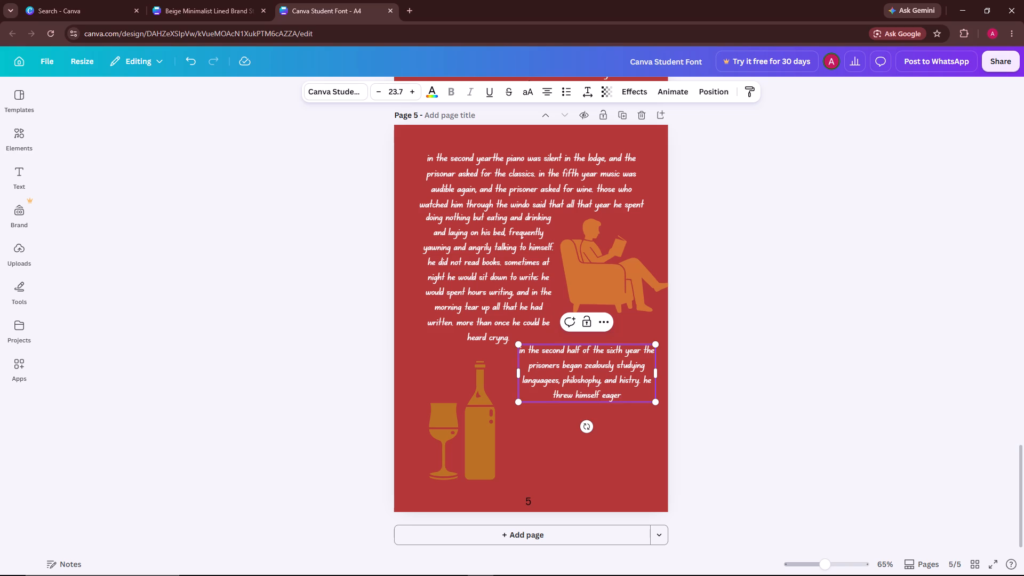
{"action": "type", "text": "ly"}
{"action": "key", "text": "space"}
{"action": "type", "text": "into"}
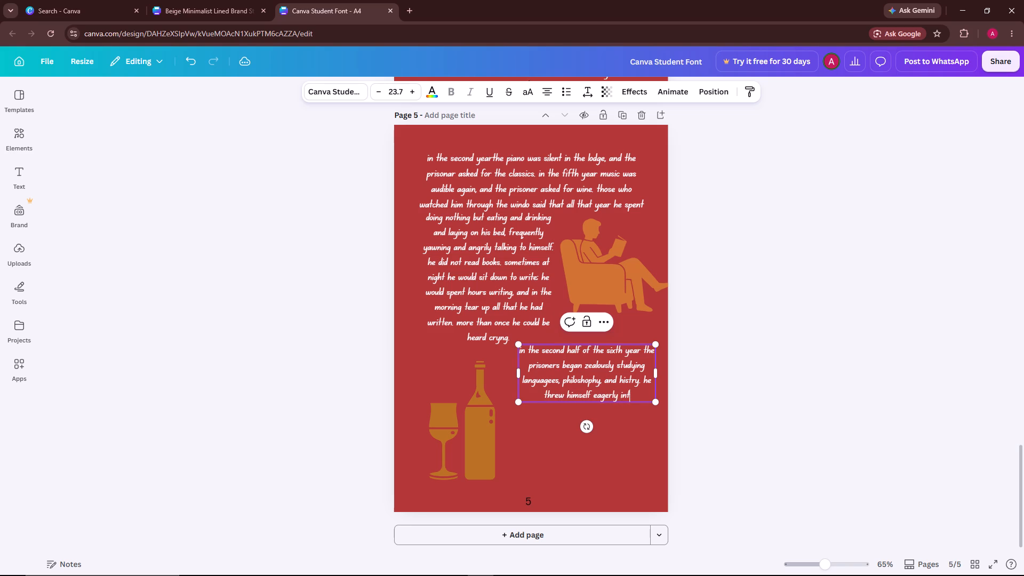
{"action": "key", "text": "space"}
{"action": "type", "text": "th"}
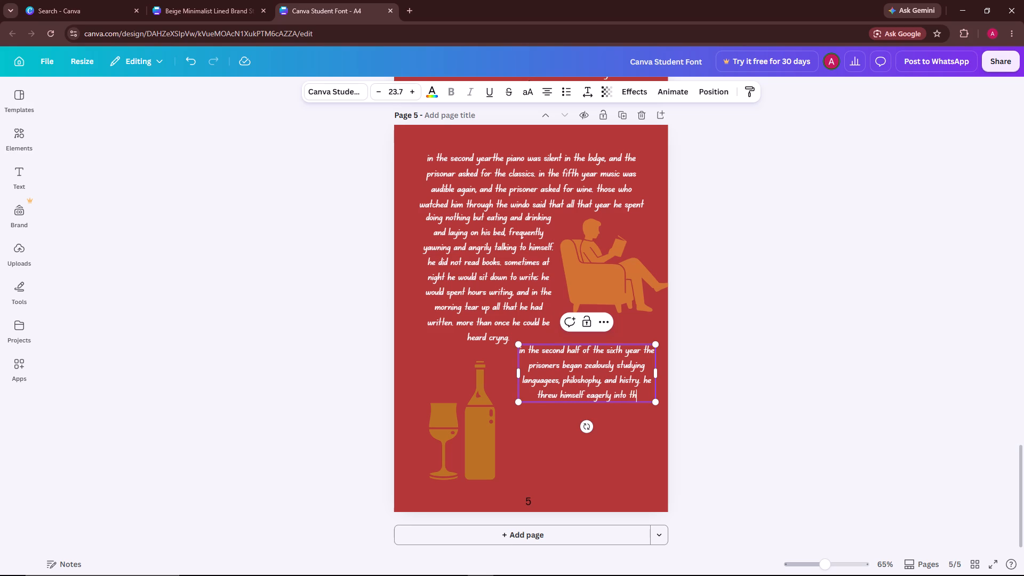
{"action": "type", "text": "ese"}
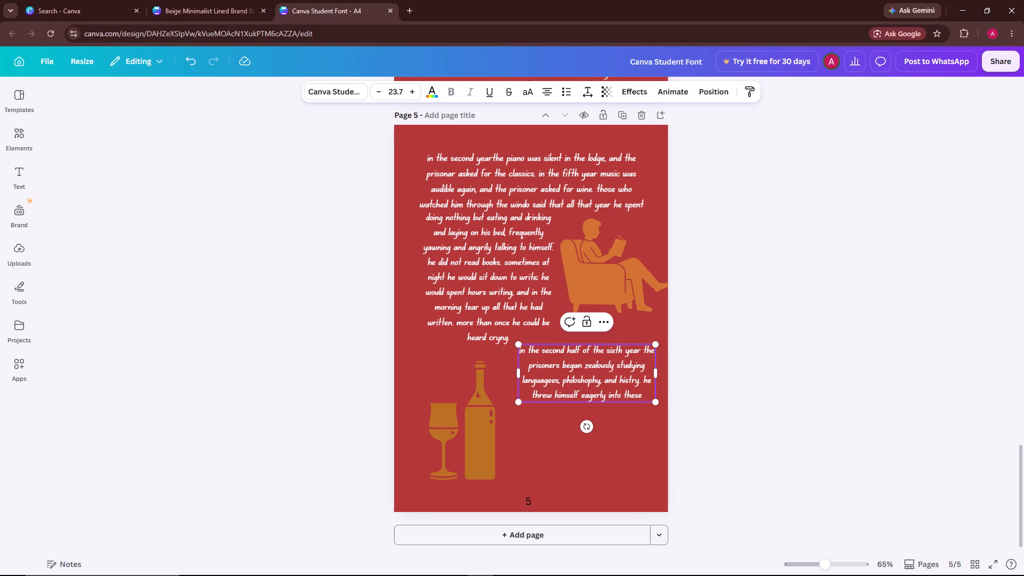
{"action": "key", "text": "space"}
{"action": "type", "text": "stu"}
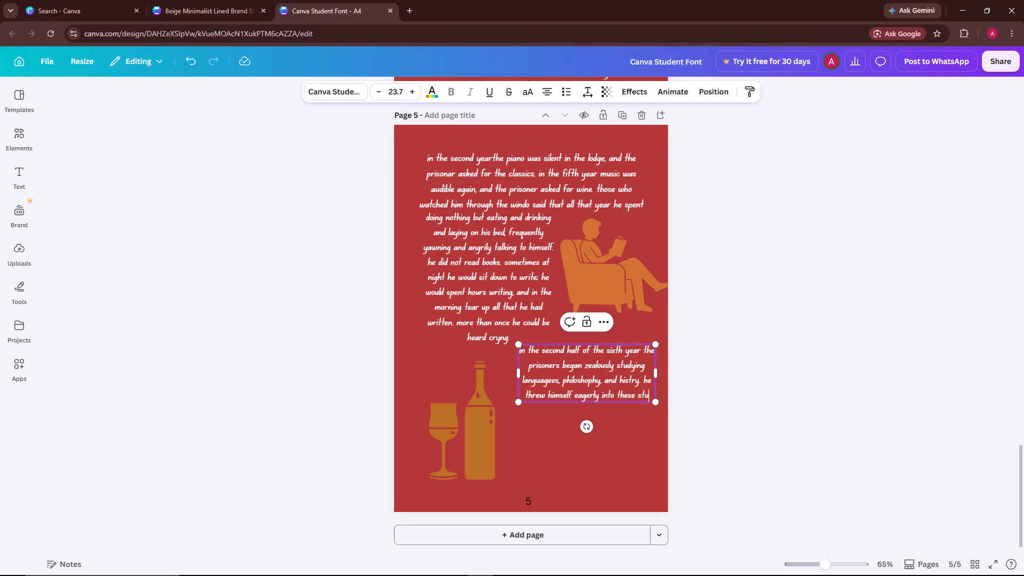
{"action": "key", "text": "d"}
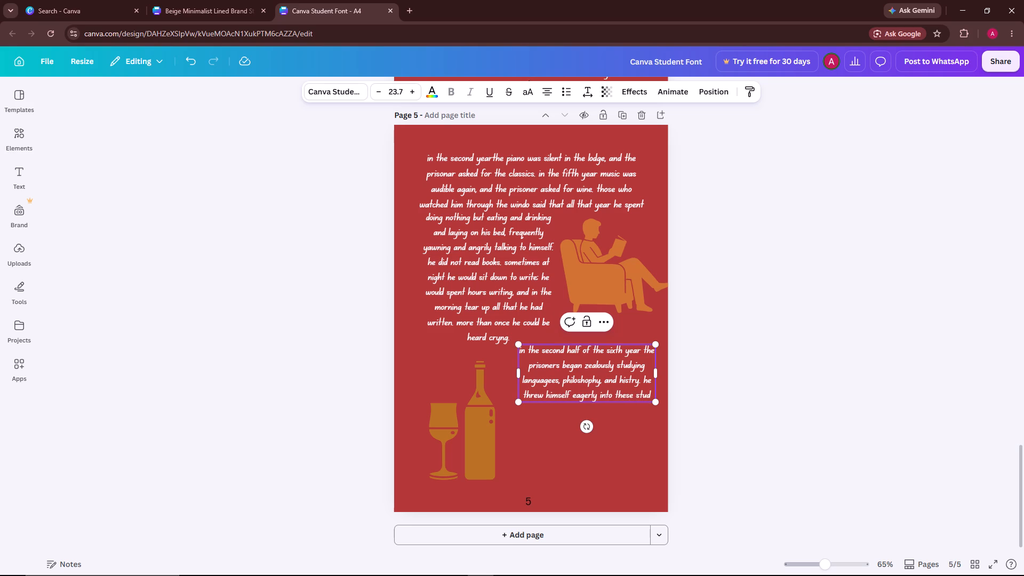
{"action": "type", "text": "ies"}
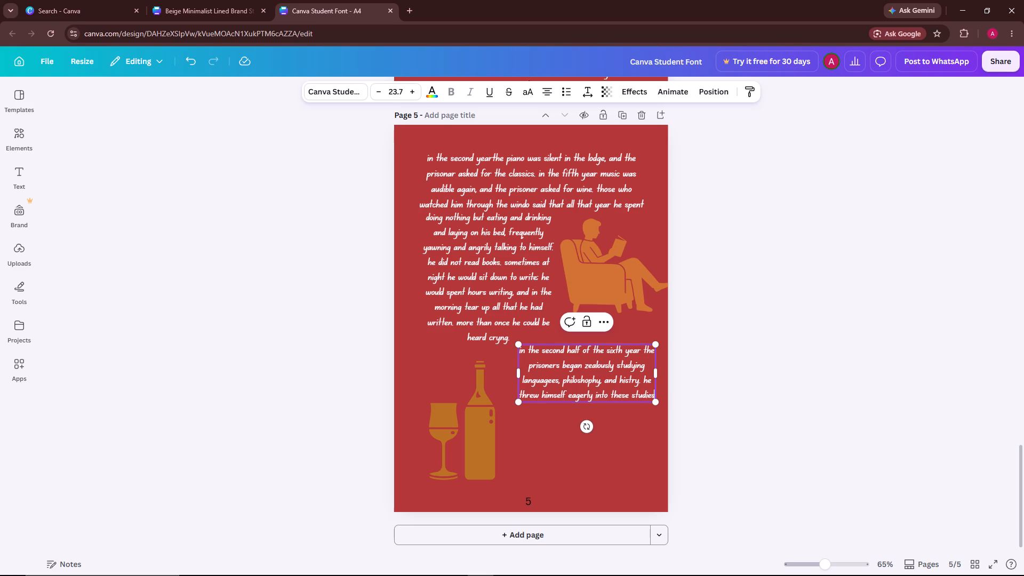
Extend the sentence in page 5's third paragraph, directly after "studies", with "-so much so that".
{"action": "key", "text": "minus"}
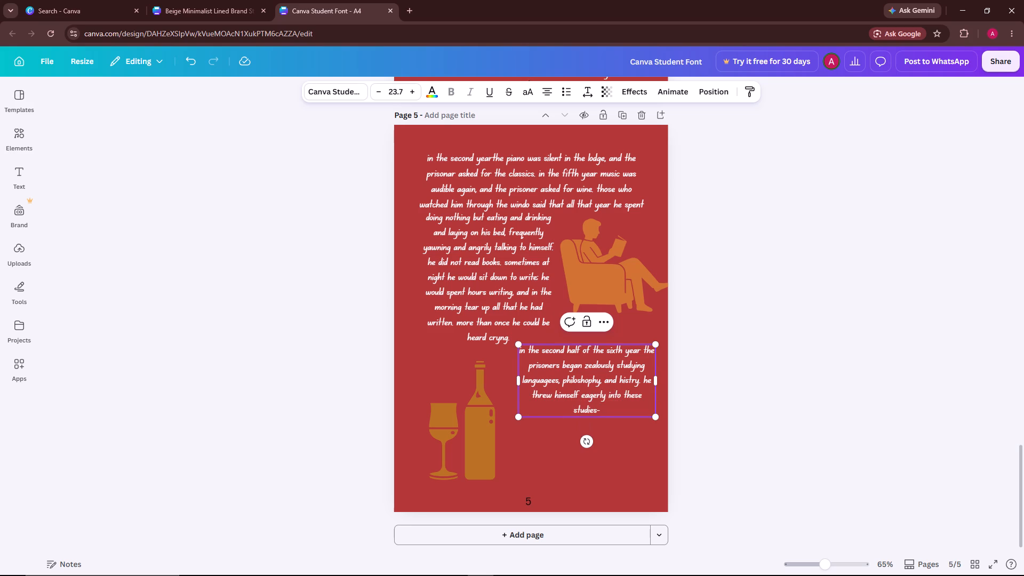
{"action": "type", "text": "so"}
{"action": "key", "text": "space"}
{"action": "type", "text": "much"}
{"action": "key", "text": "space"}
{"action": "key", "text": "space"}
{"action": "key", "text": "BackSpace"}
{"action": "type", "text": "so"}
{"action": "key", "text": "space"}
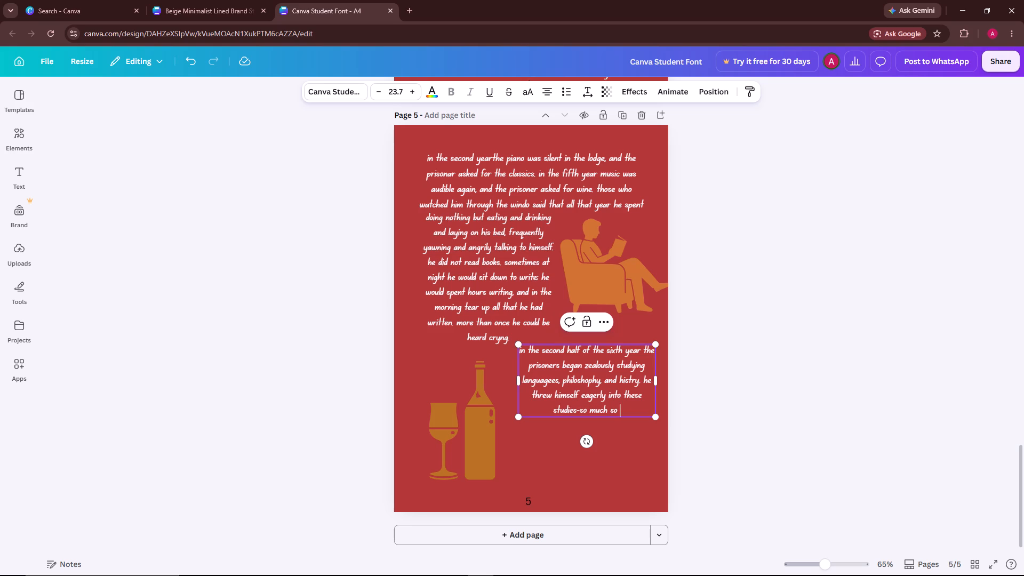
{"action": "type", "text": "that"}
{"action": "key", "text": "space"}
Continue the third paragraph beside the wine bottle on page 5 with "the banker had enough".
{"action": "type", "text": "th"}
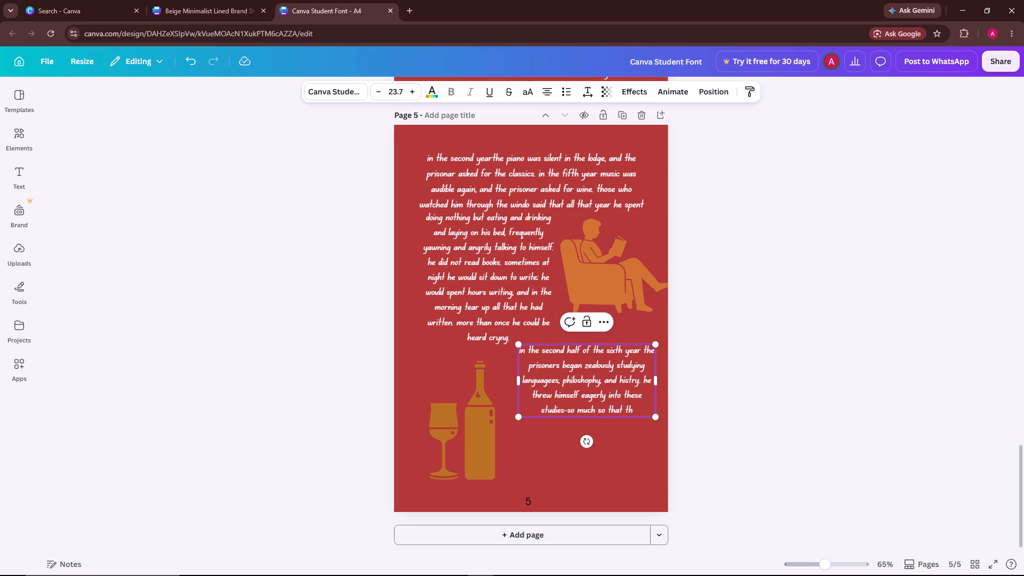
{"action": "type", "text": "e"}
{"action": "key", "text": "space"}
{"action": "type", "text": "banker"}
{"action": "key", "text": "space"}
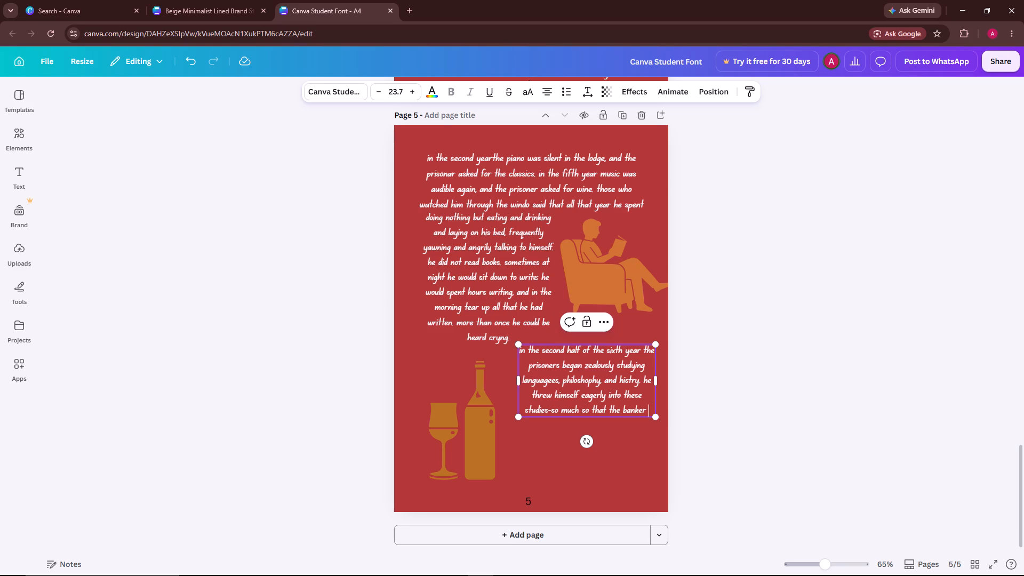
{"action": "type", "text": "had"}
{"action": "key", "text": "space"}
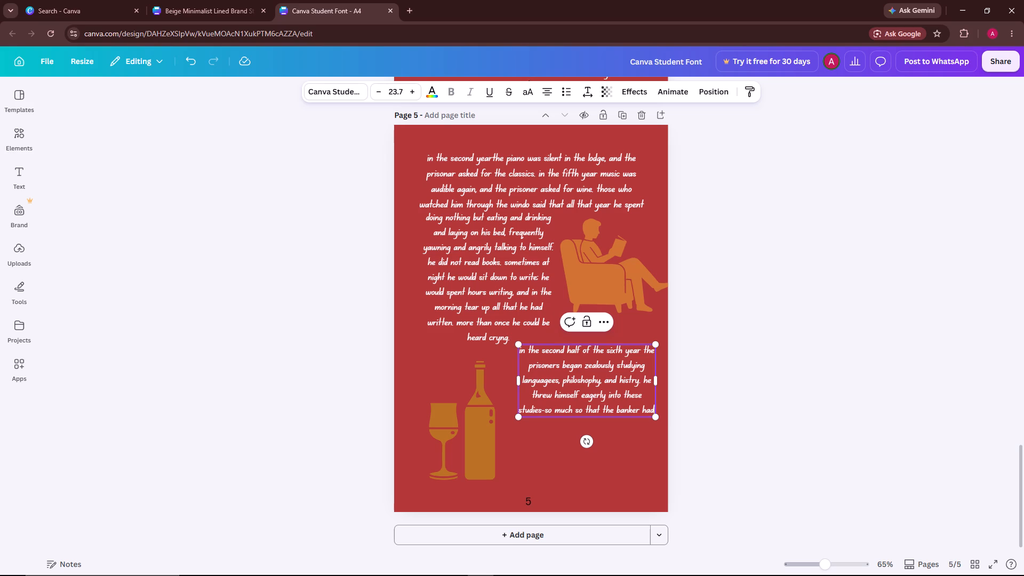
{"action": "key", "text": "space"}
{"action": "type", "text": "en"}
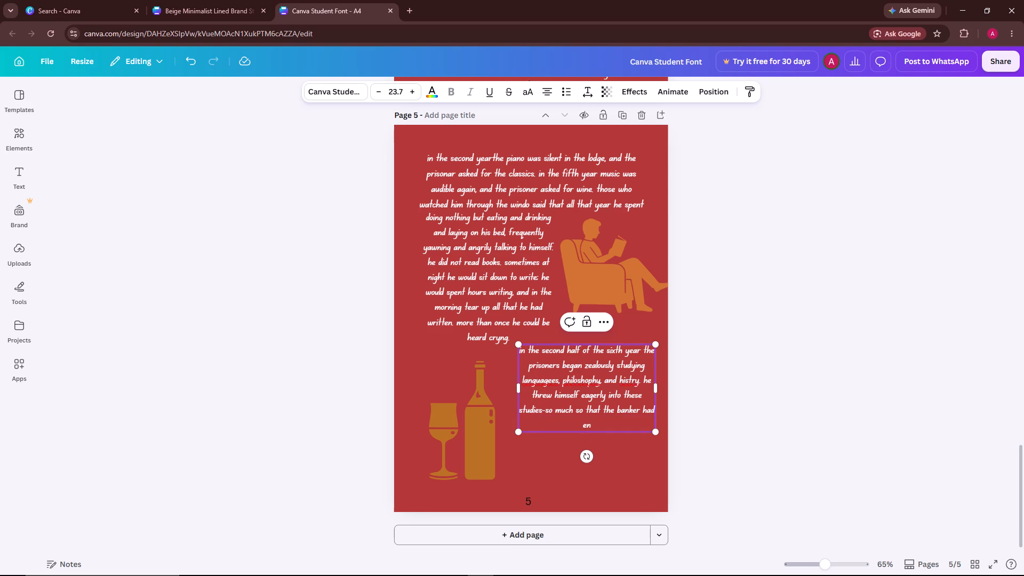
{"action": "key", "text": "o"}
{"action": "key", "text": "o"}
{"action": "key", "text": "BackSpace"}
{"action": "type", "text": "ugh"}
{"action": "key", "text": "space"}
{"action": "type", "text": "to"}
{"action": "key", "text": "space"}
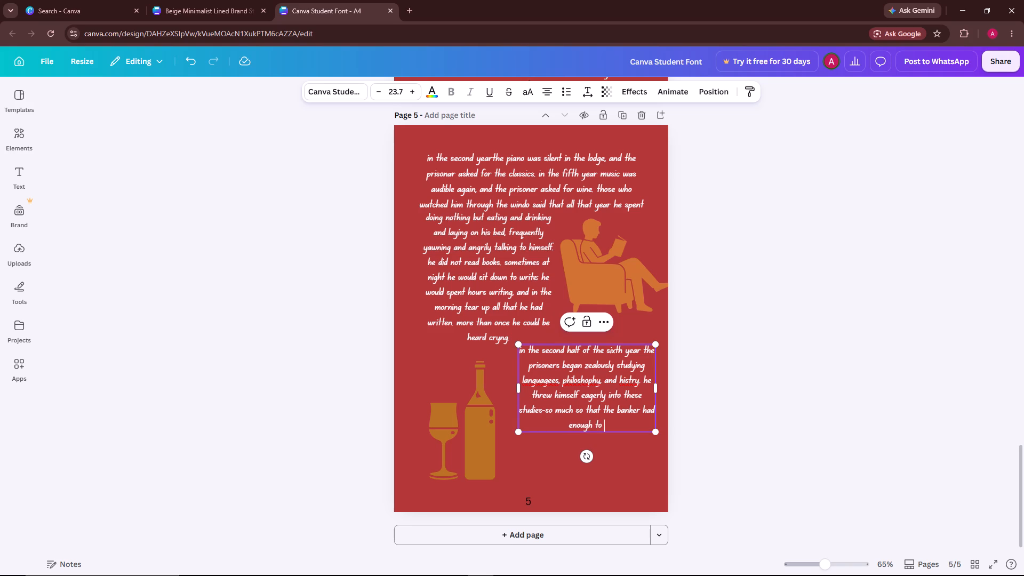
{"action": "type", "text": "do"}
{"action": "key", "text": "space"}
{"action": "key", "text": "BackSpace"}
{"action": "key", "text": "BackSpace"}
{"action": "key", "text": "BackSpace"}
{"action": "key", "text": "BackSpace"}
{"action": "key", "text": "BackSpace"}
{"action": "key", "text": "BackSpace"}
Finish the sentence in page 5's third paragraph, after "the banker had enough", with "do to get him the books he order.".
{"action": "type", "text": "do to"}
{"action": "key", "text": "space"}
{"action": "type", "text": "get"}
{"action": "key", "text": "space"}
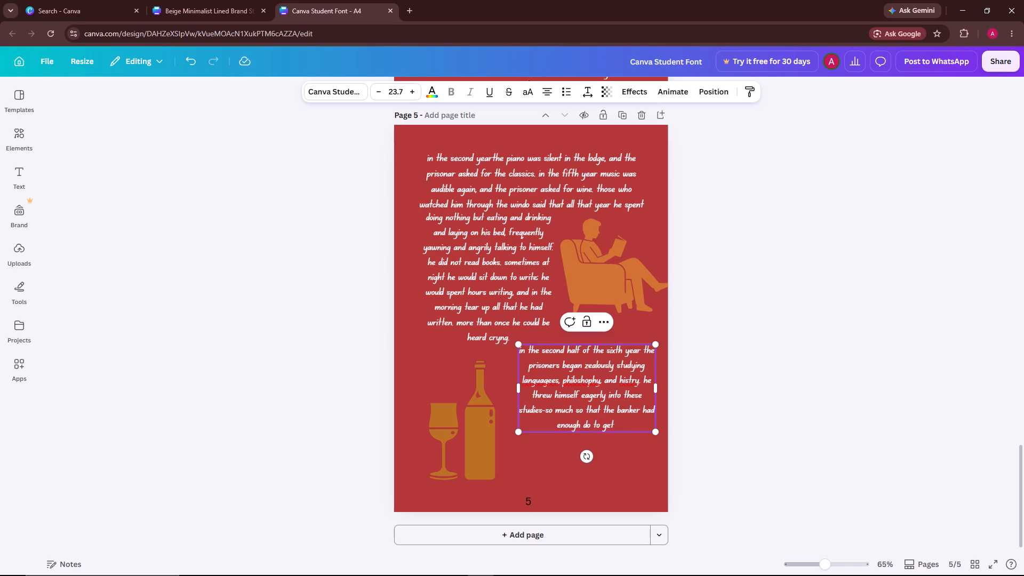
{"action": "type", "text": "him"}
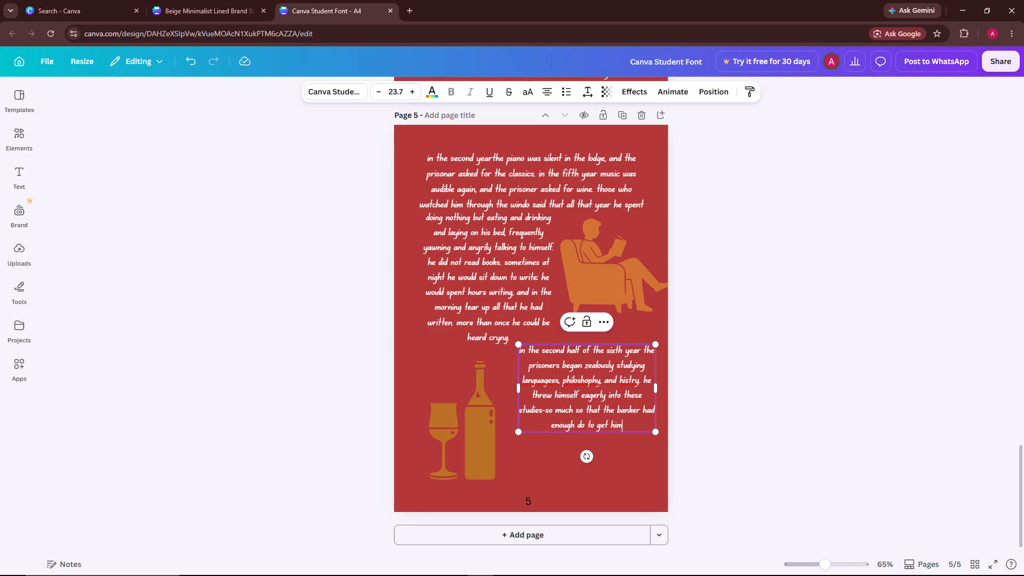
{"action": "key", "text": "space"}
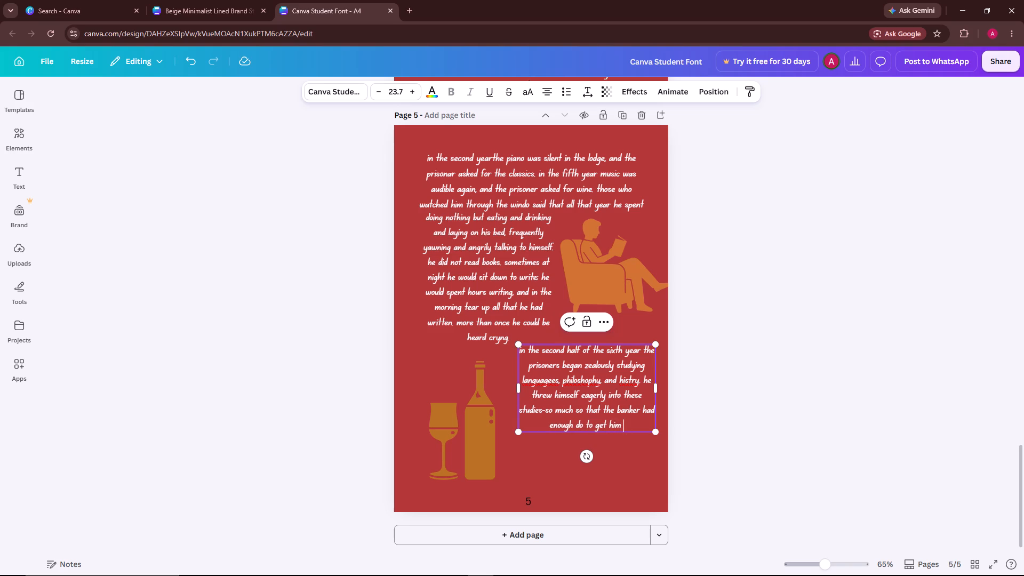
{"action": "type", "text": "the"}
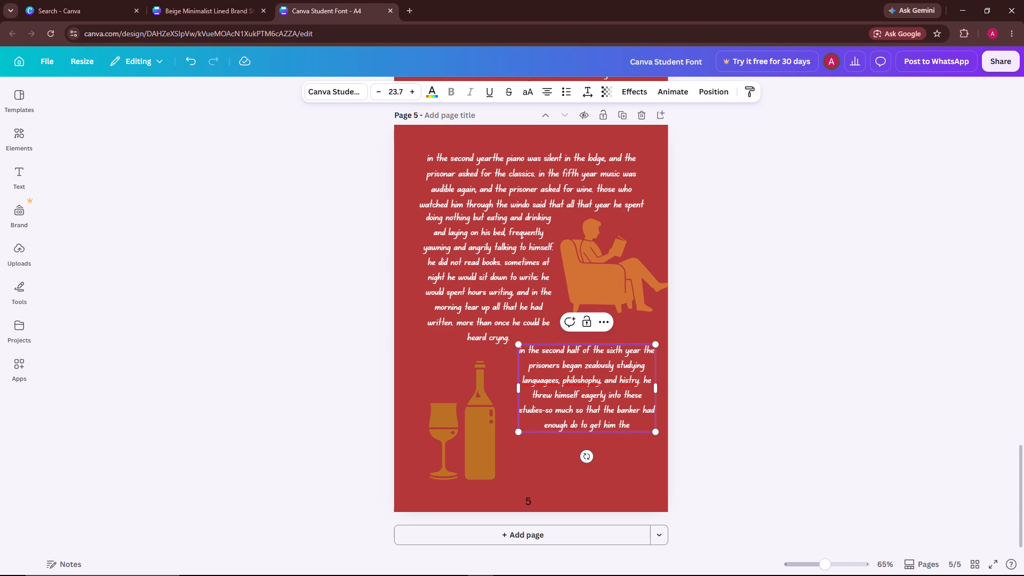
{"action": "key", "text": "space"}
{"action": "type", "text": "books"}
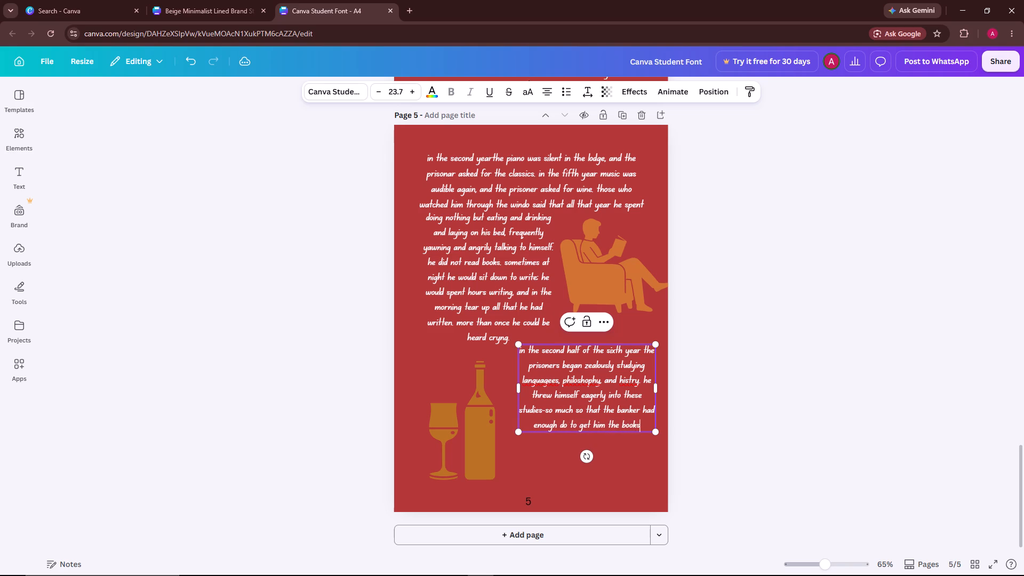
{"action": "key", "text": "space"}
{"action": "type", "text": "he"}
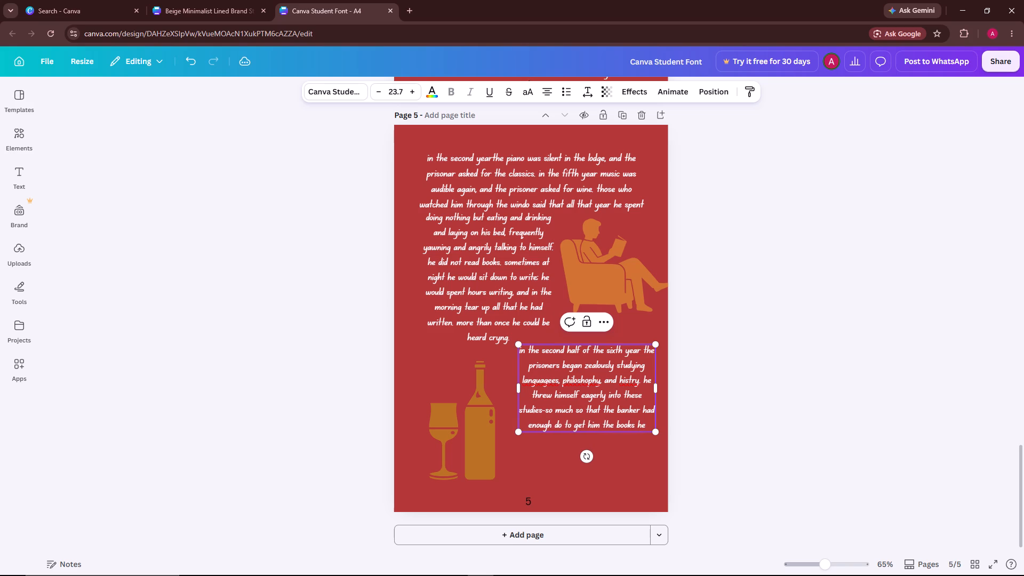
{"action": "key", "text": "space"}
{"action": "type", "text": "order"}
{"action": "key", "text": "period"}
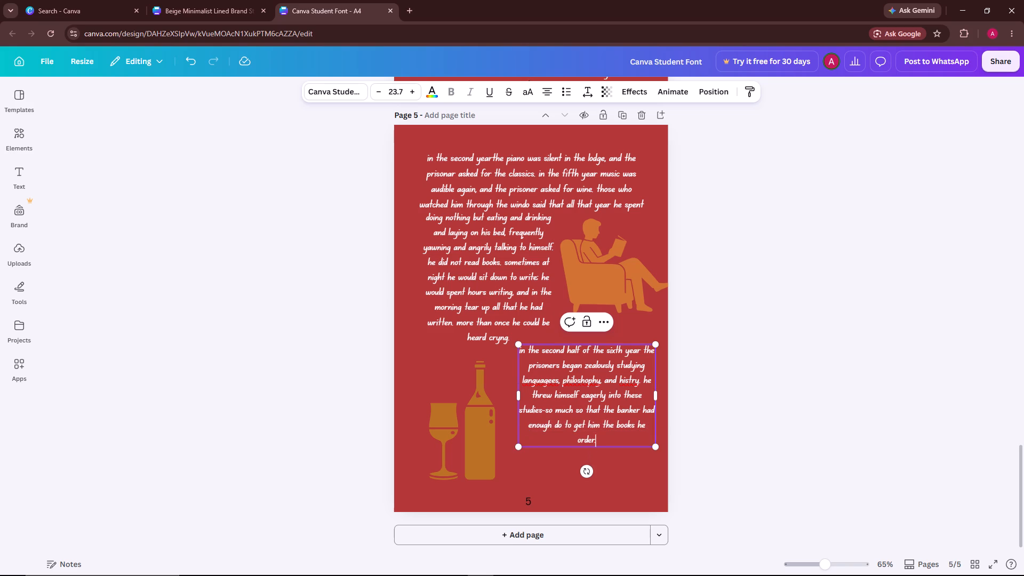
Start the next sentence of the third paragraph beside the wine bottle on page 5 with "in the course of four".
{"action": "key", "text": "space"}
{"action": "type", "text": "in"}
{"action": "key", "text": "space"}
{"action": "type", "text": "the cour"}
{"action": "type", "text": "se"}
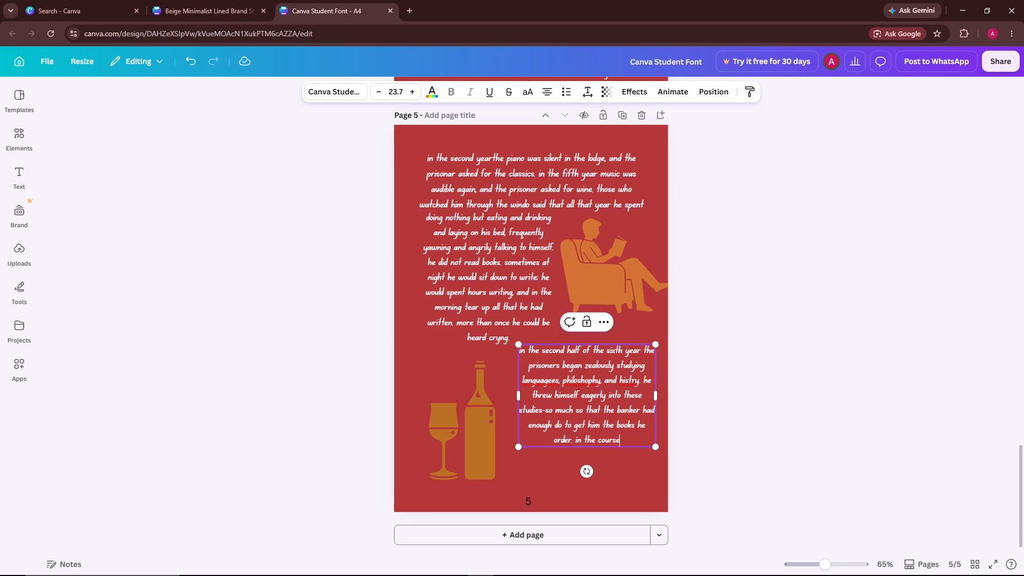
{"action": "key", "text": "space"}
{"action": "type", "text": "of"}
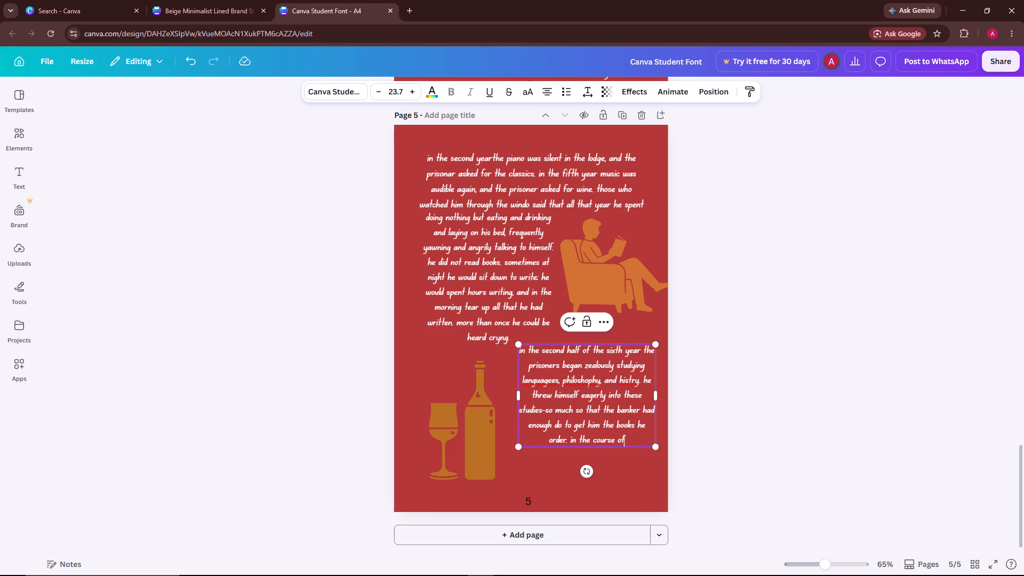
{"action": "key", "text": "space"}
{"action": "type", "text": "fo"}
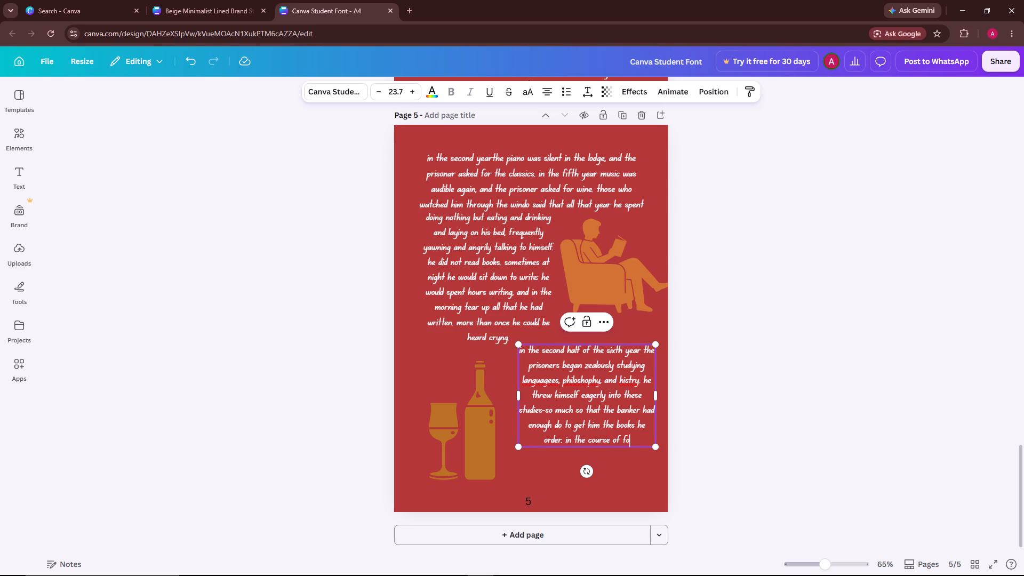
{"action": "type", "text": "ur"}
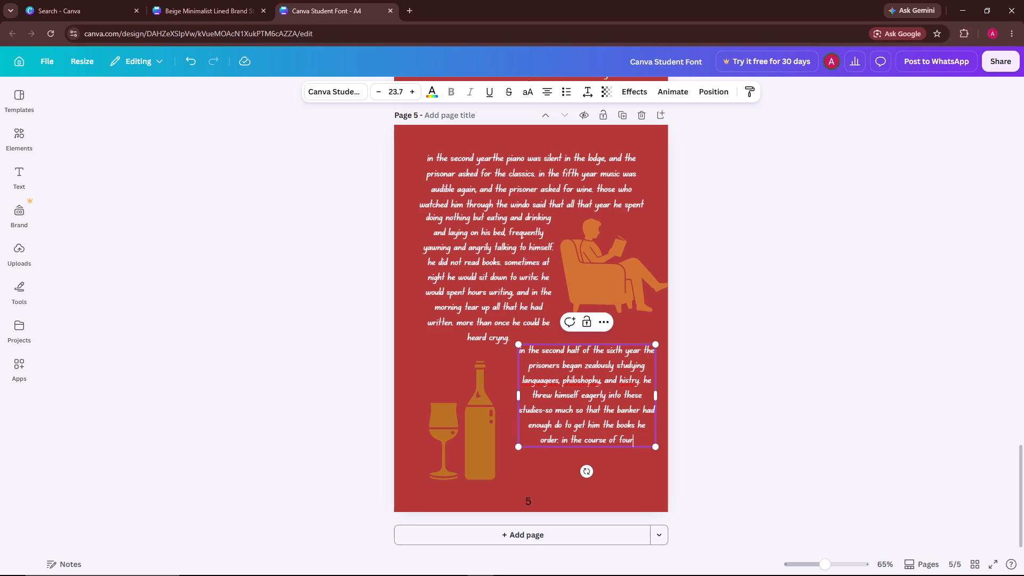